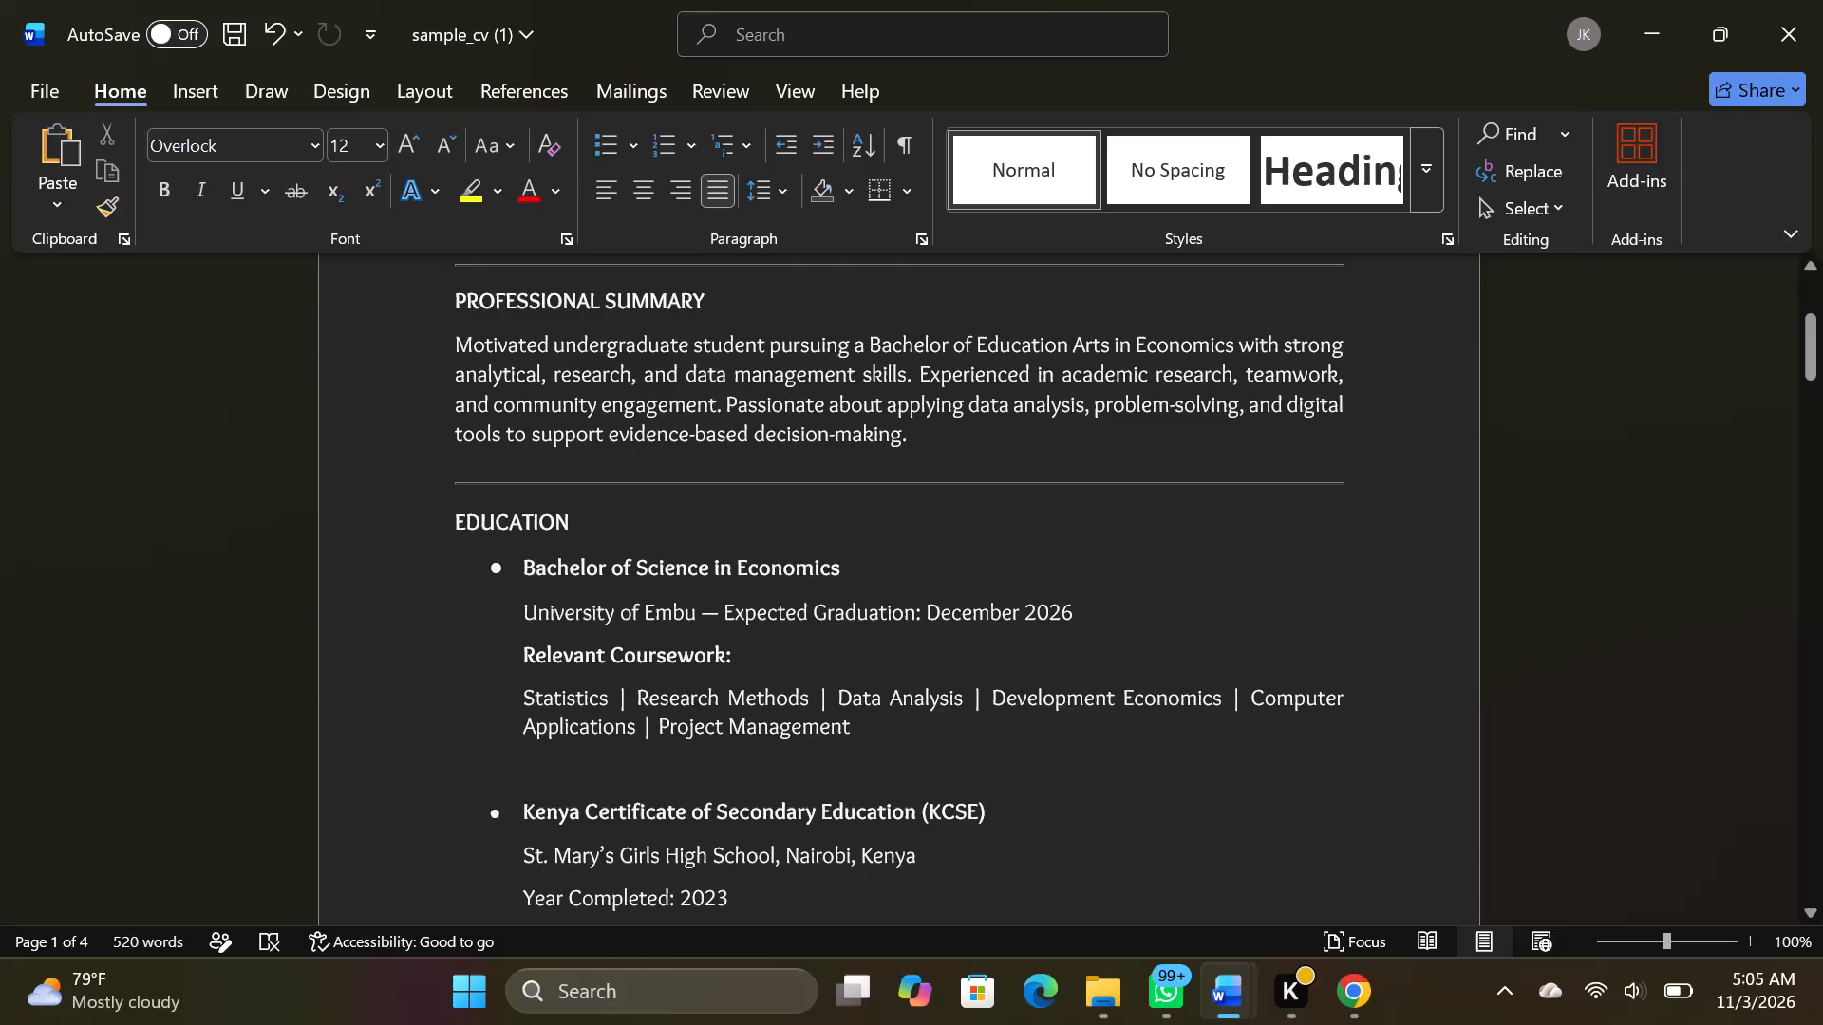
Replace the Professional Summary paragraph with the copied summary about the Bachelor of Education (Arts) English & Literature student.
scroll(740, 610, up, 1)
drag(917, 500, 739, 485)
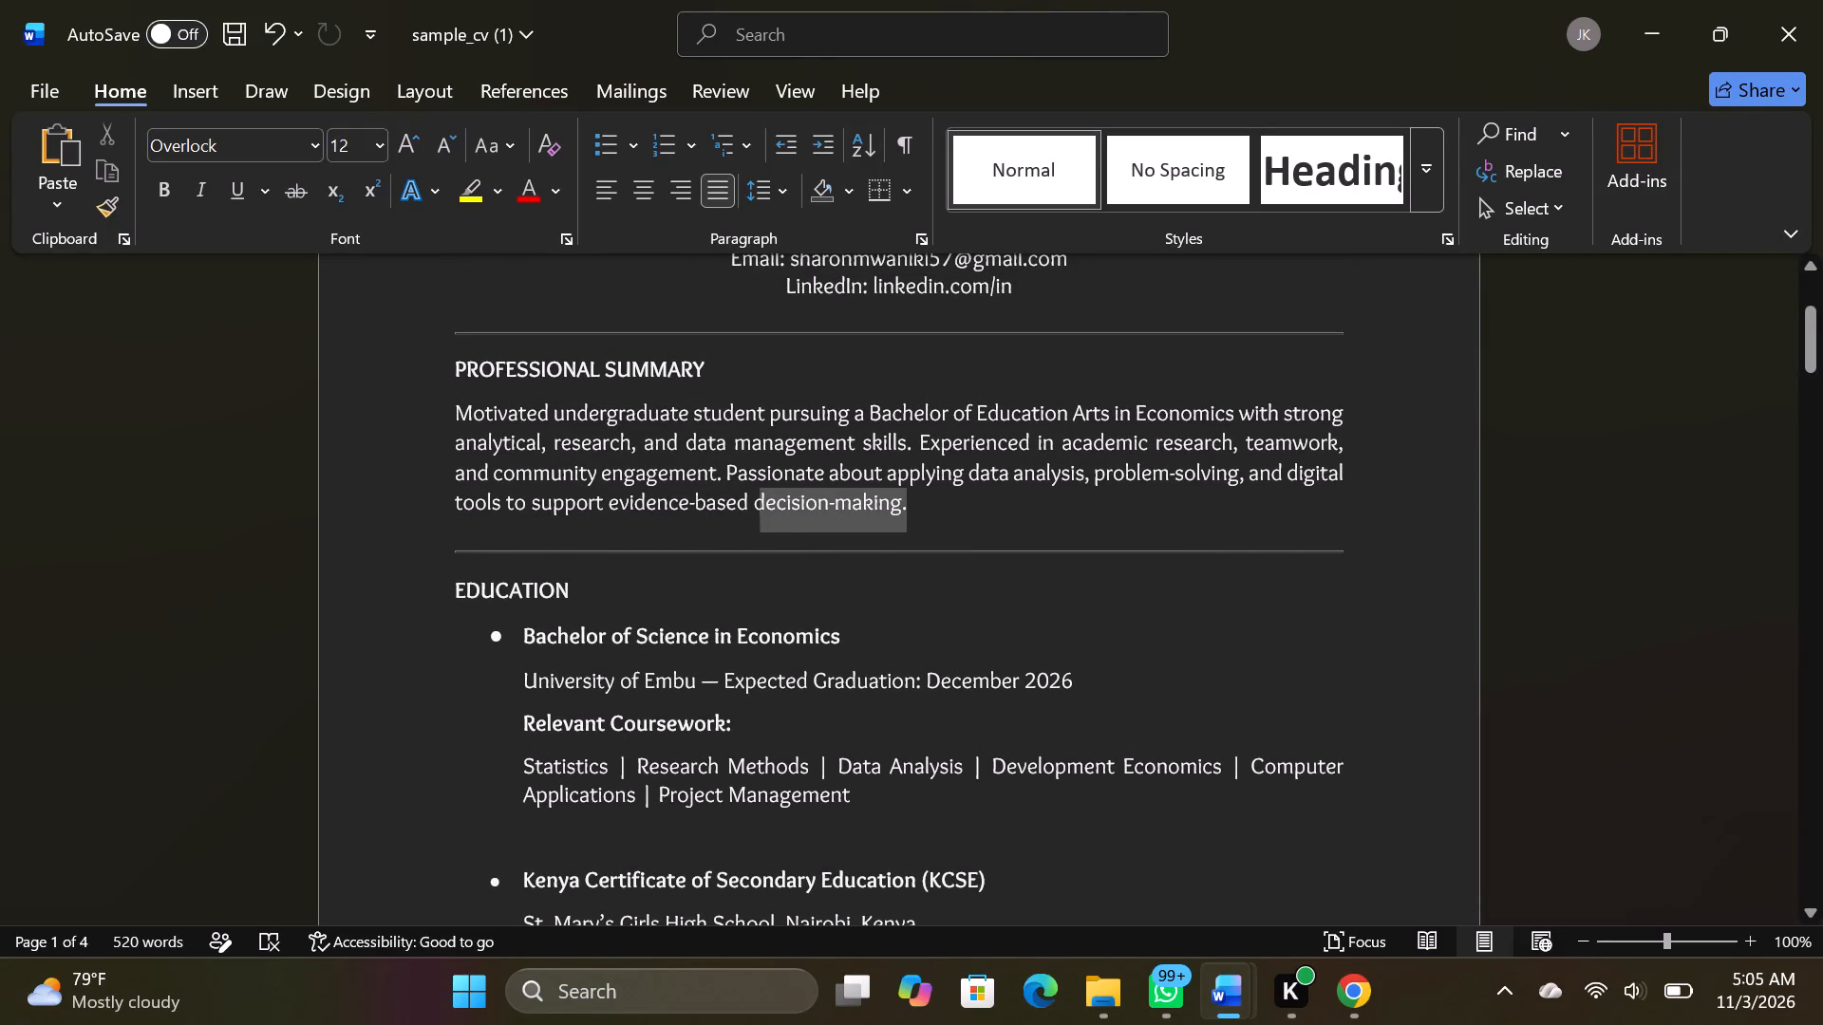
drag(739, 485, 477, 420)
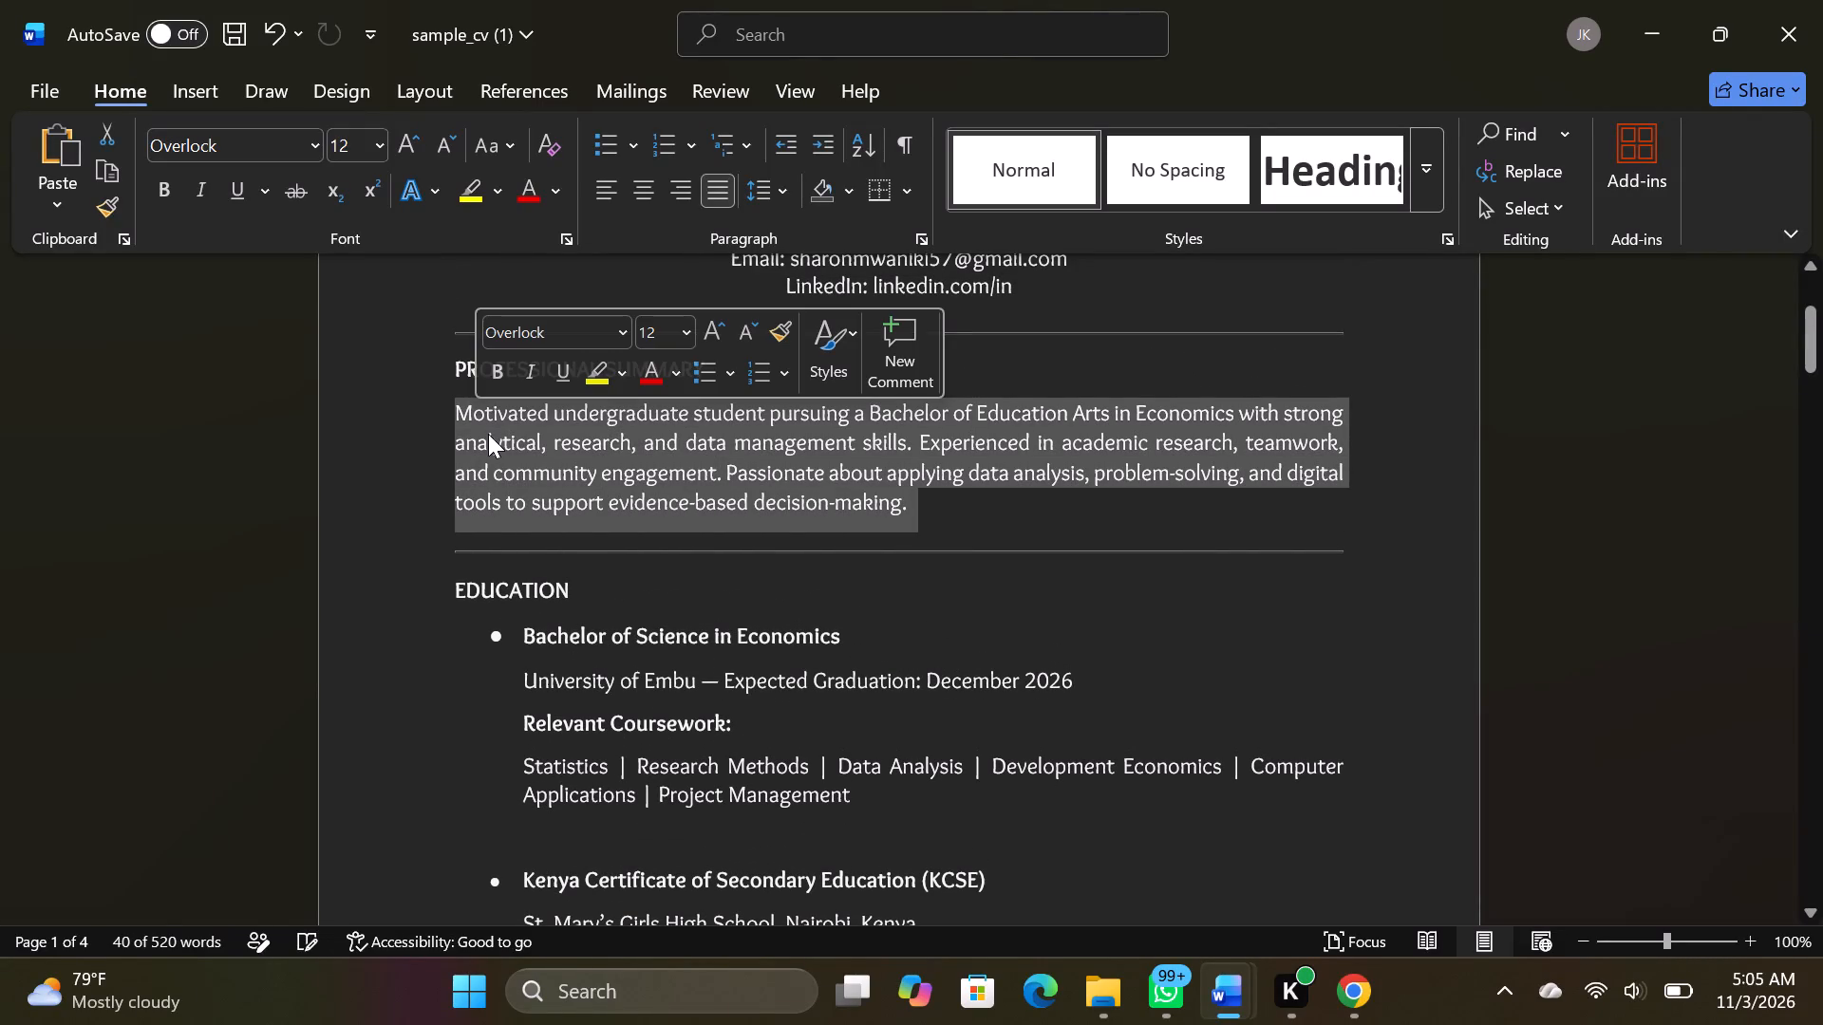
key(BackSpace)
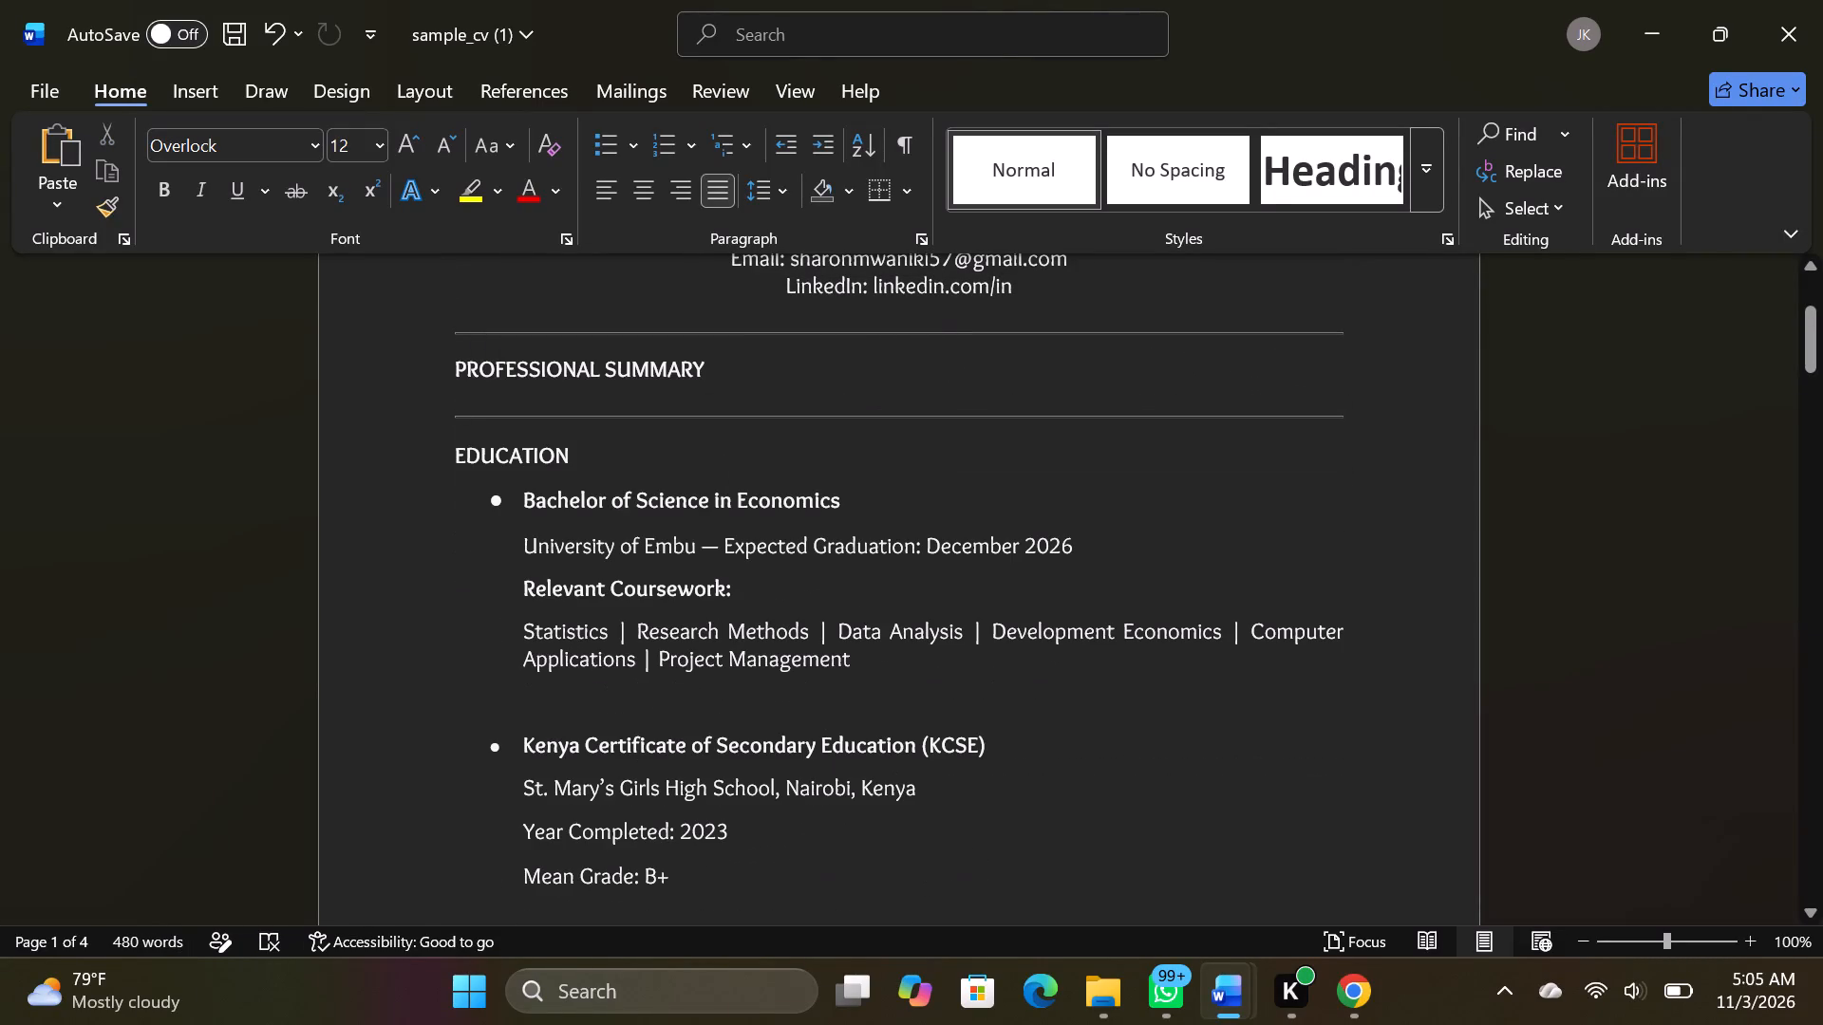
click(457, 401)
click(460, 405)
key(ctrl+v)
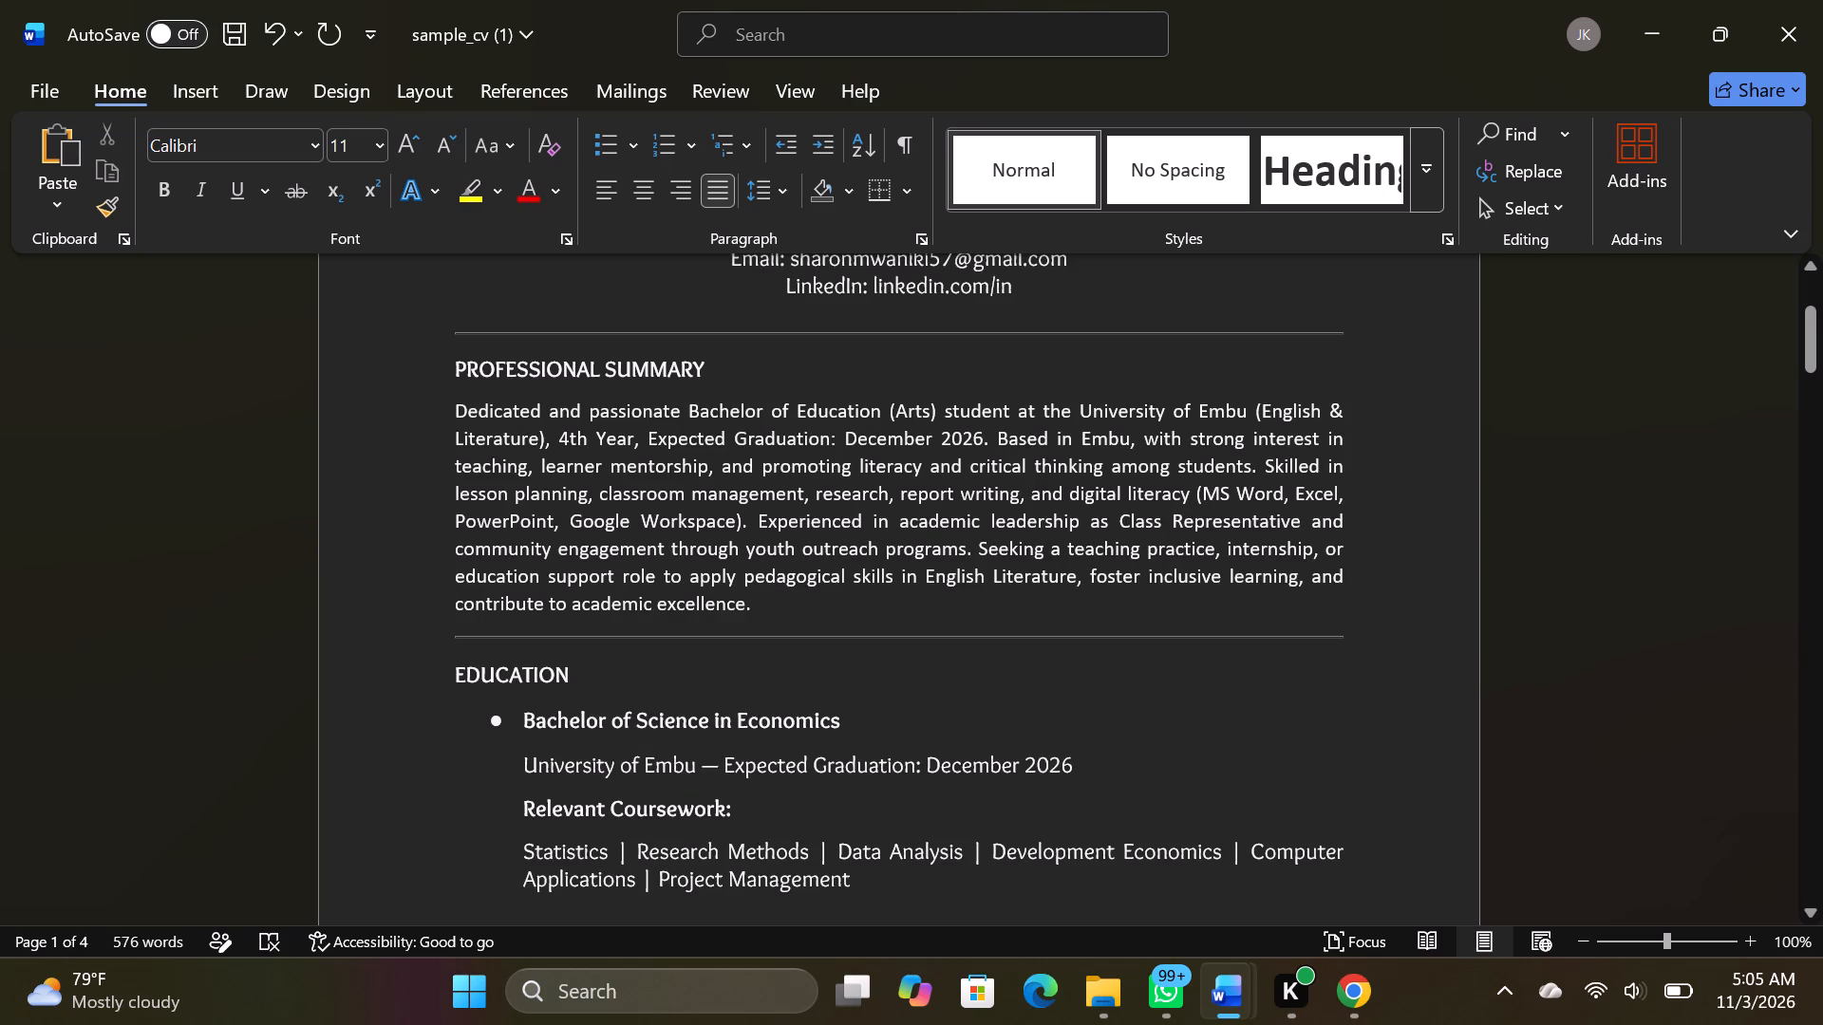
Change the expected graduation date in the professional summary to August 2027.
click(979, 438)
key(BackSpace)
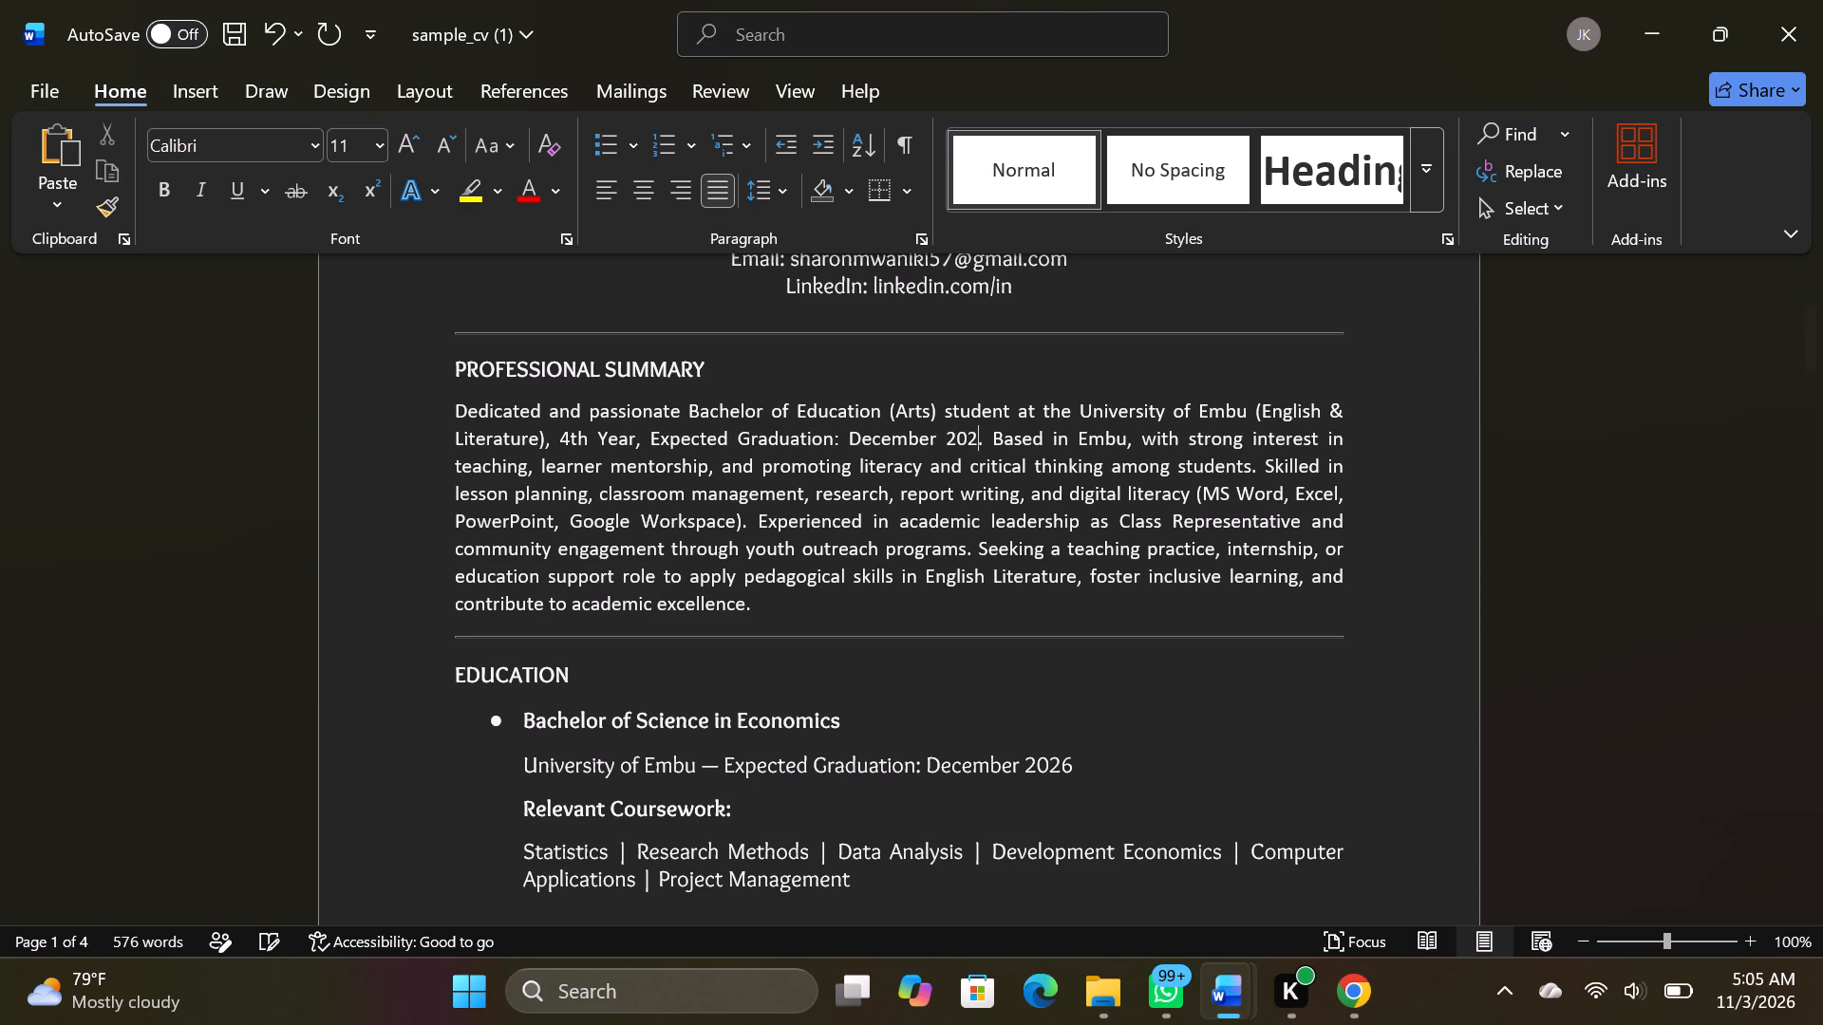
key(7)
click(937, 444)
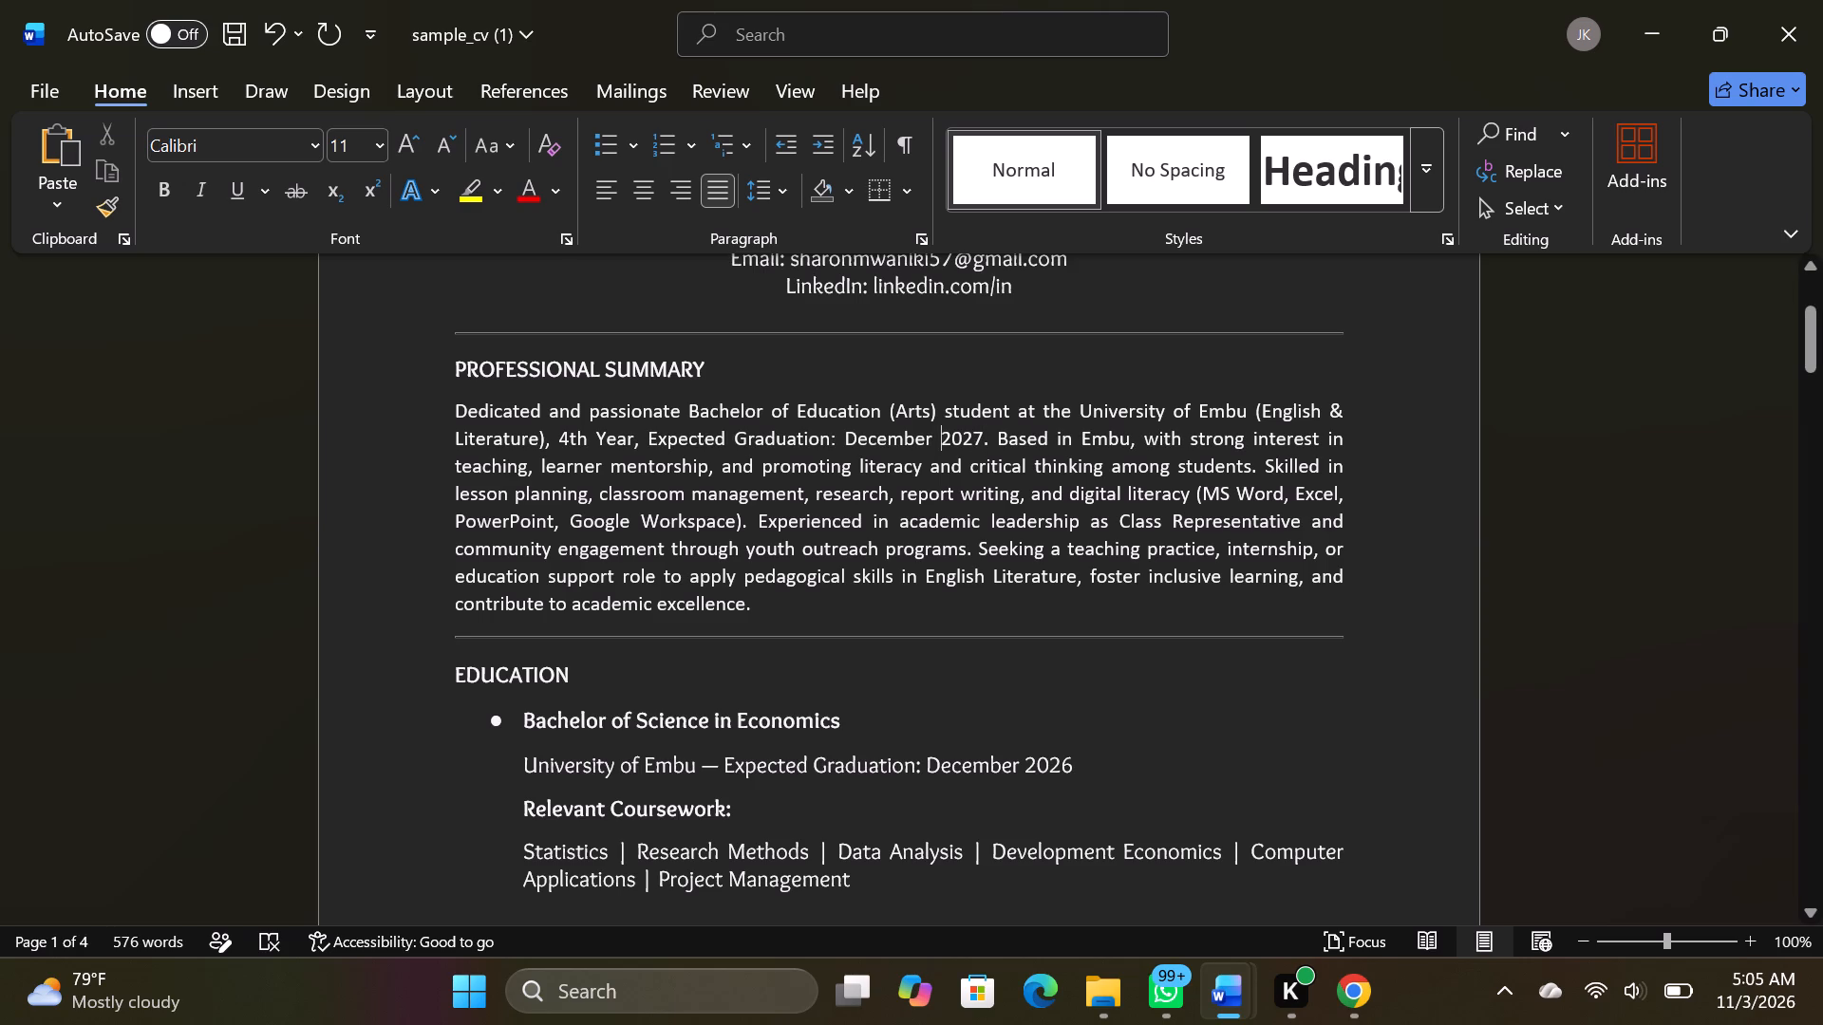
click(932, 430)
key(BackSpace)
key(BackSpace)
key(BackSpace)
key(BackSpace)
key(BackSpace)
key(BackSpace)
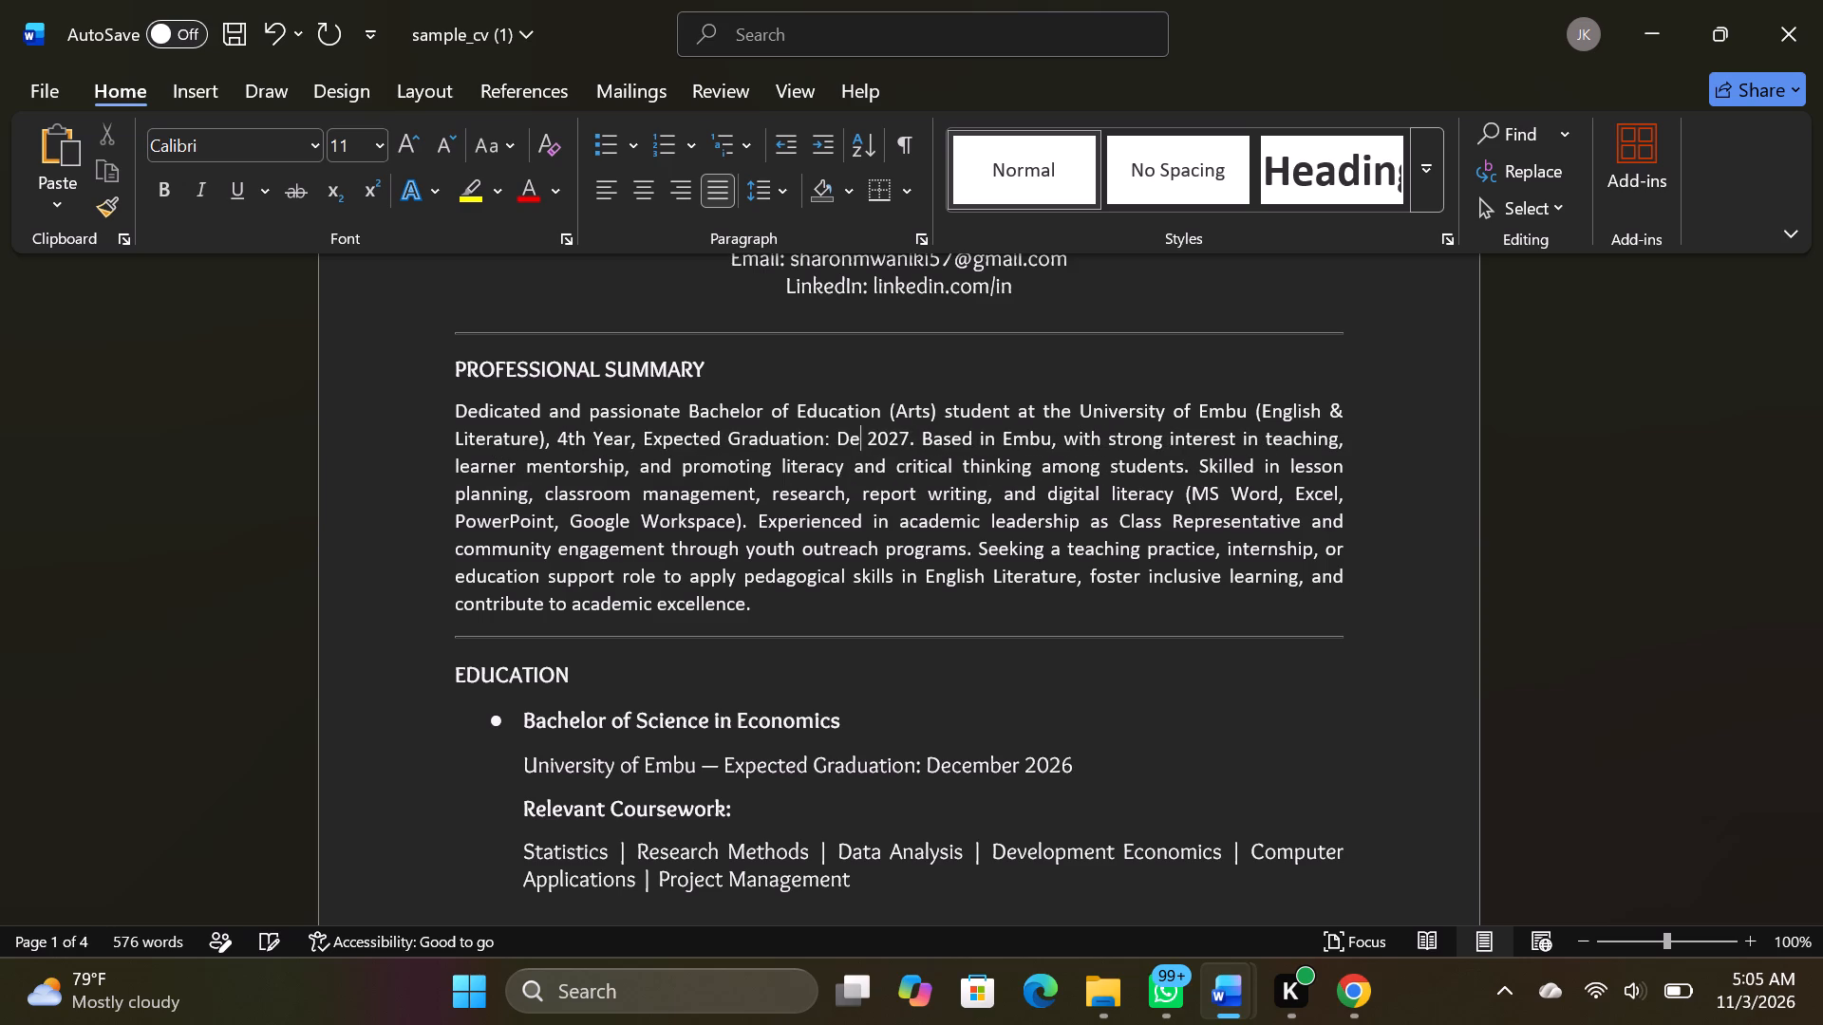
key(BackSpace)
key(BackSpace)
text(ugust)
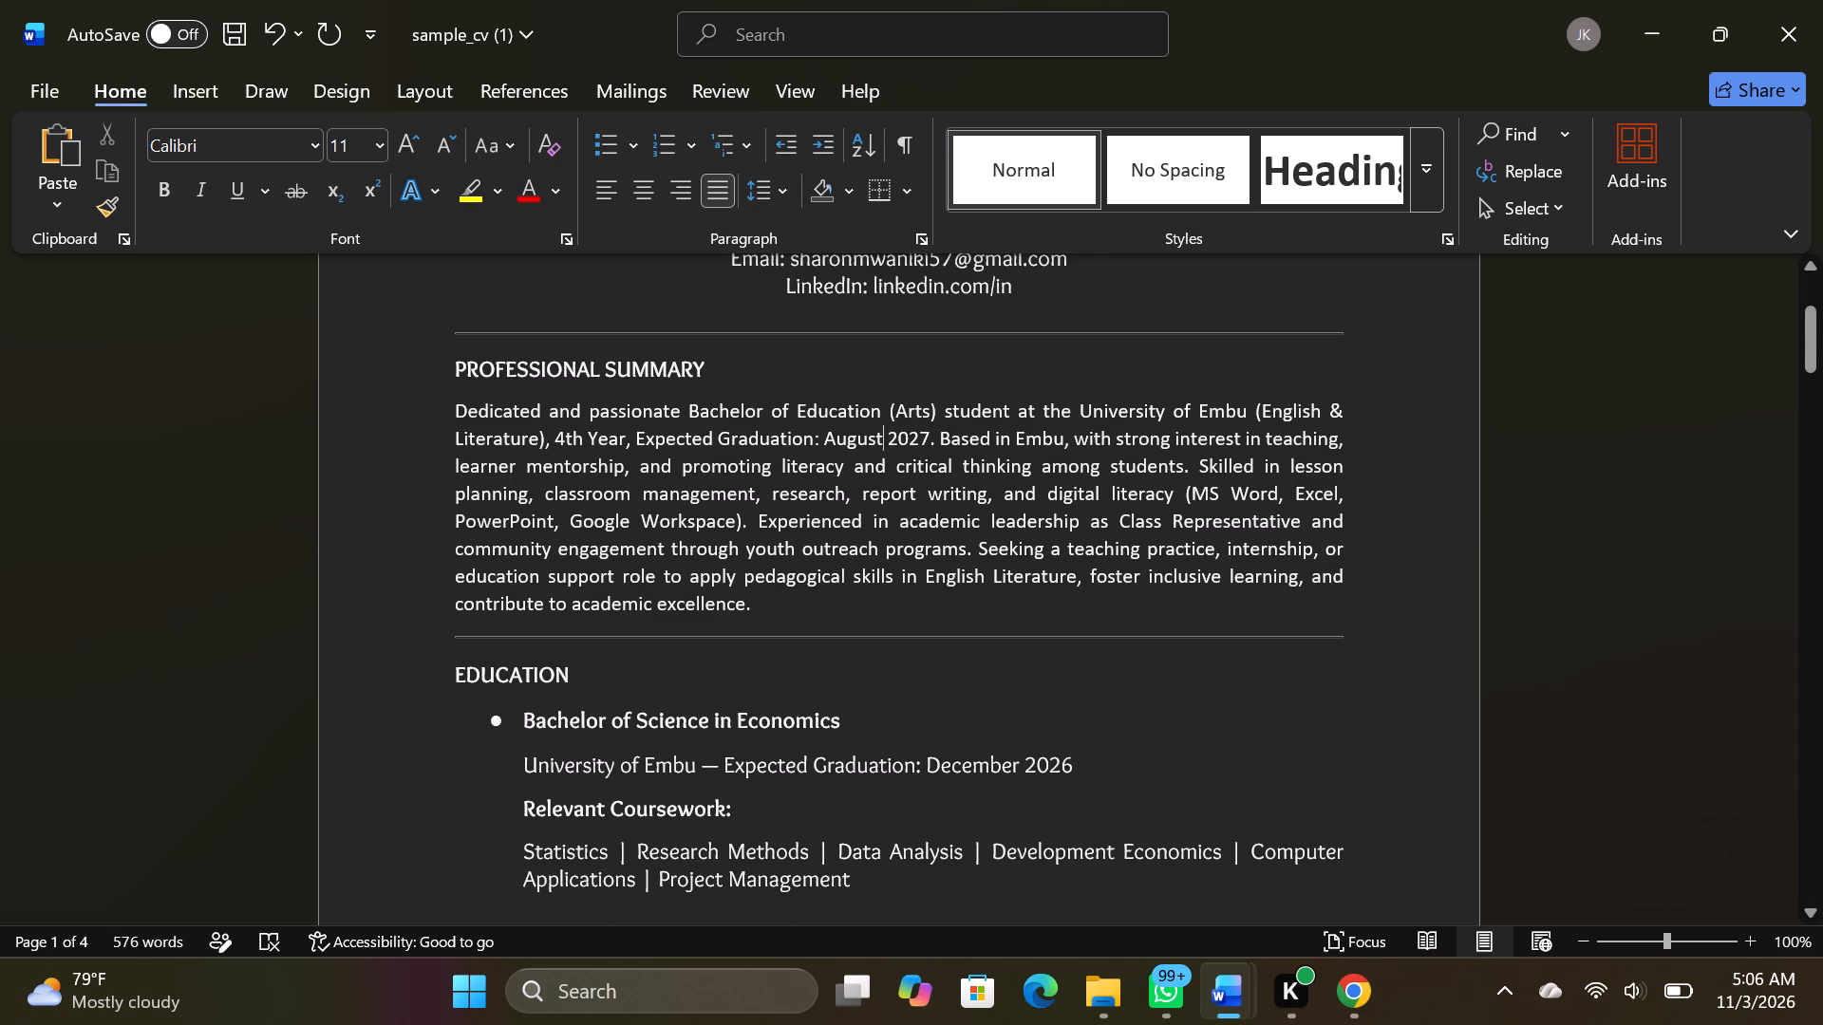
scroll(970, 561, down, 2)
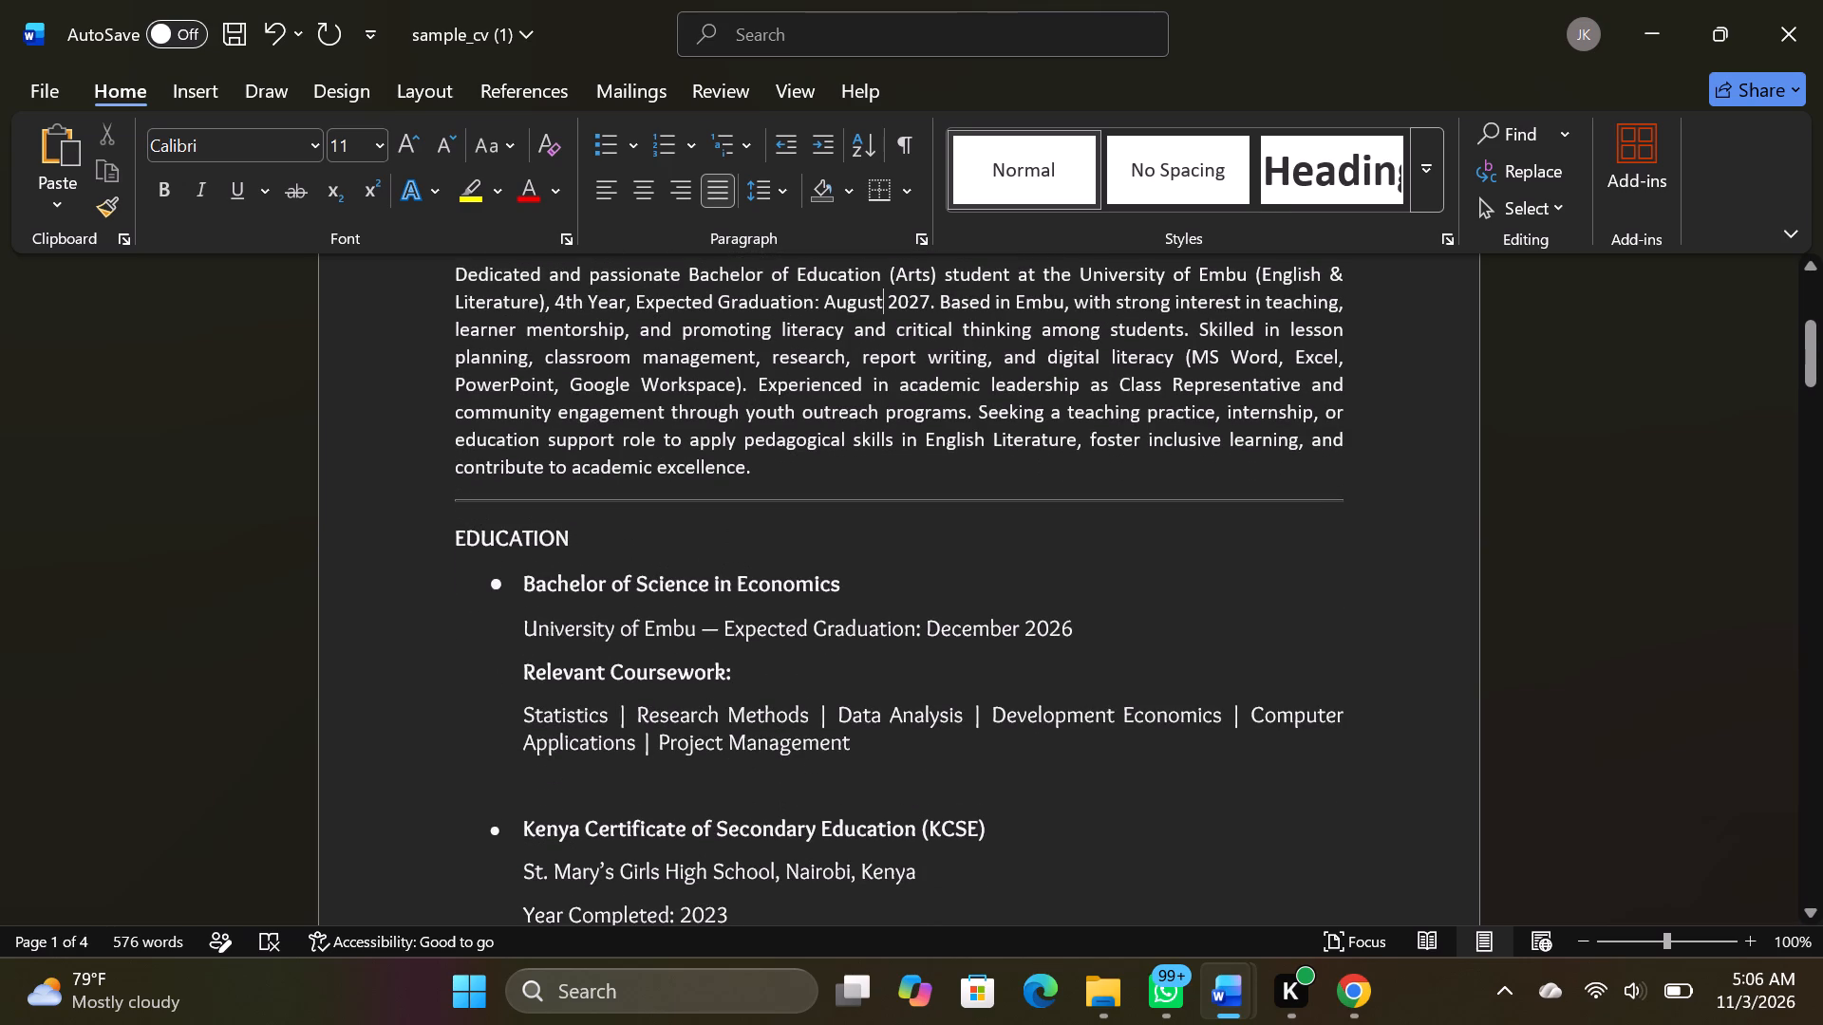
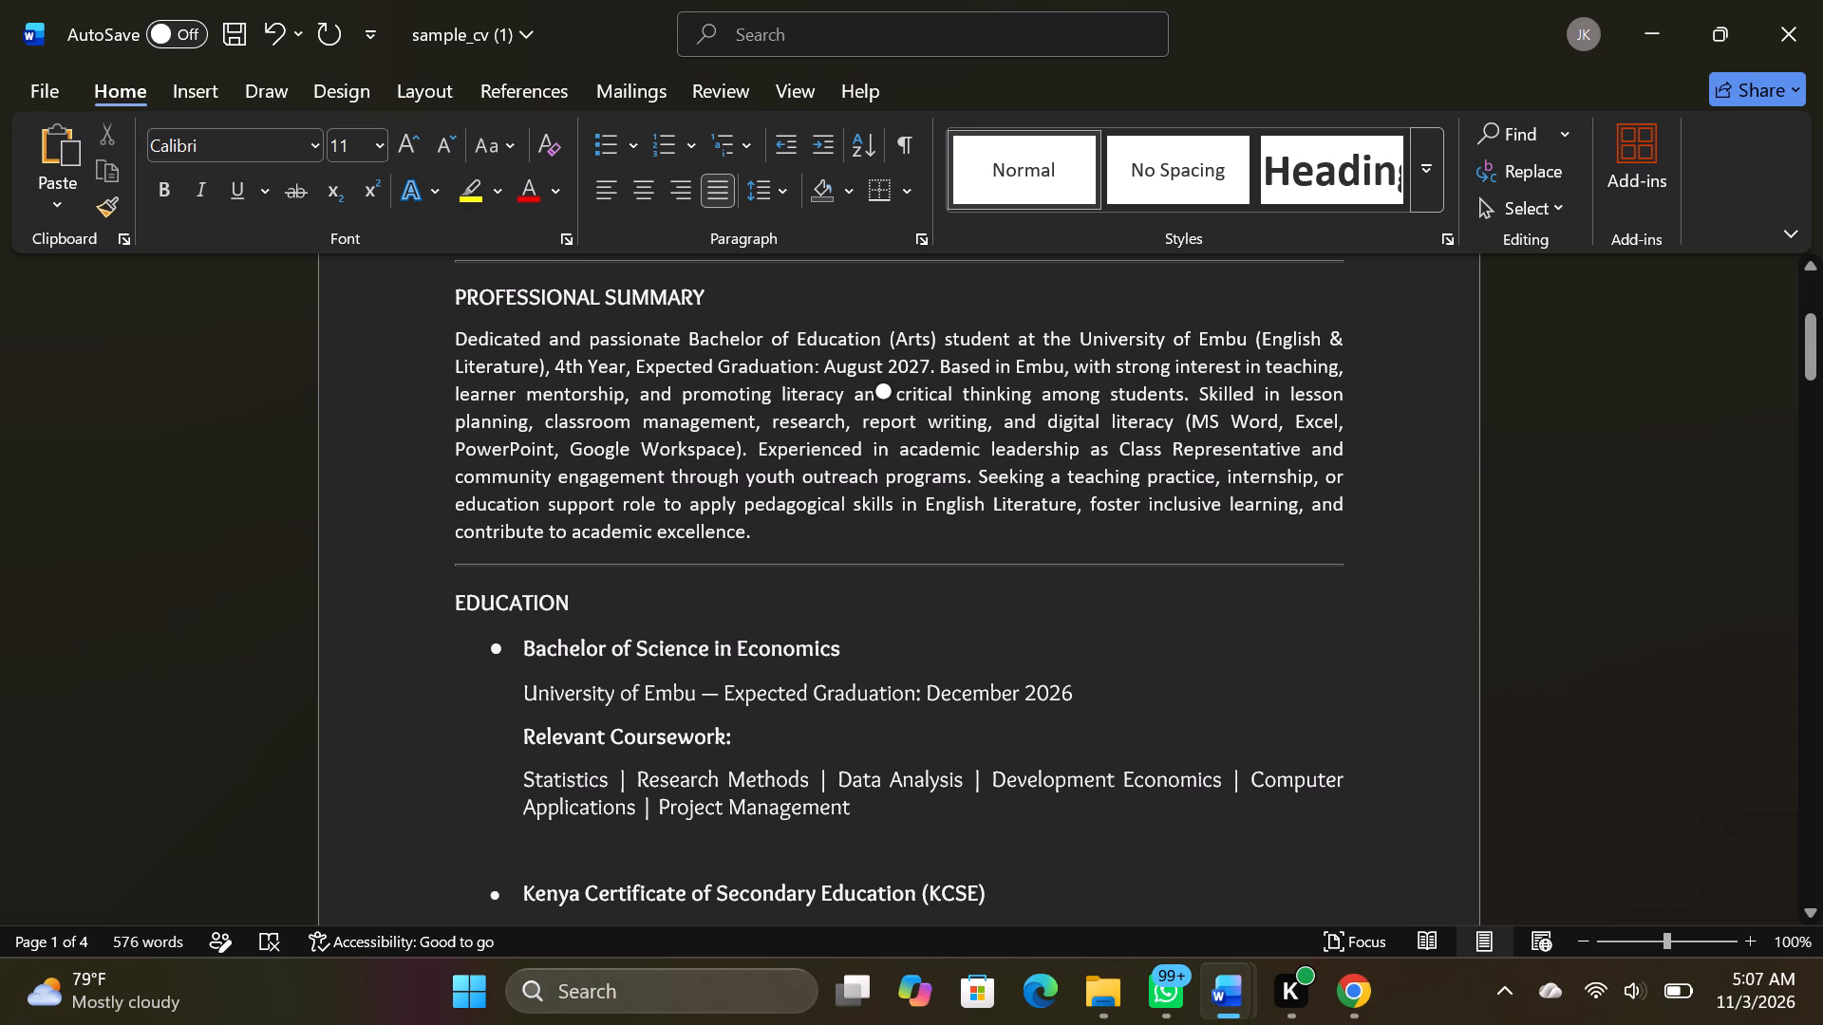
Change the degree title in the first Education entry to "Bachelor of Education Arts".
drag(640, 640, 815, 645)
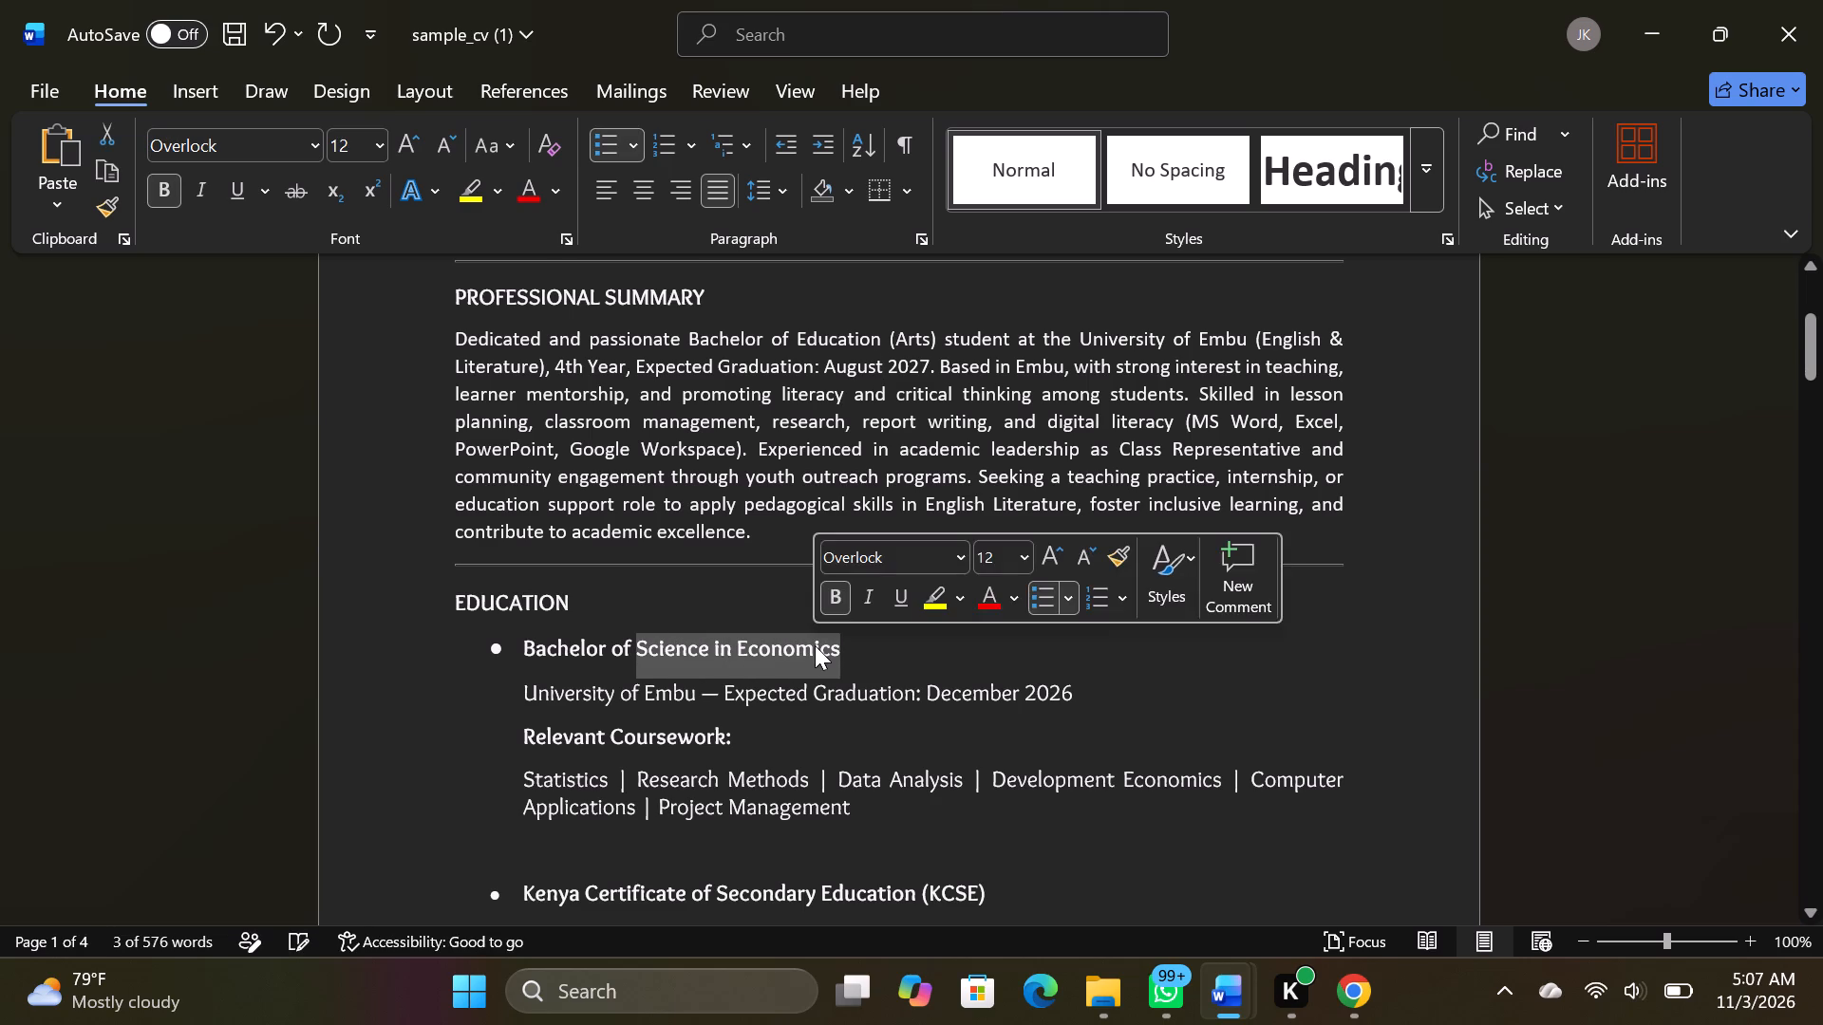
key(BackSpace)
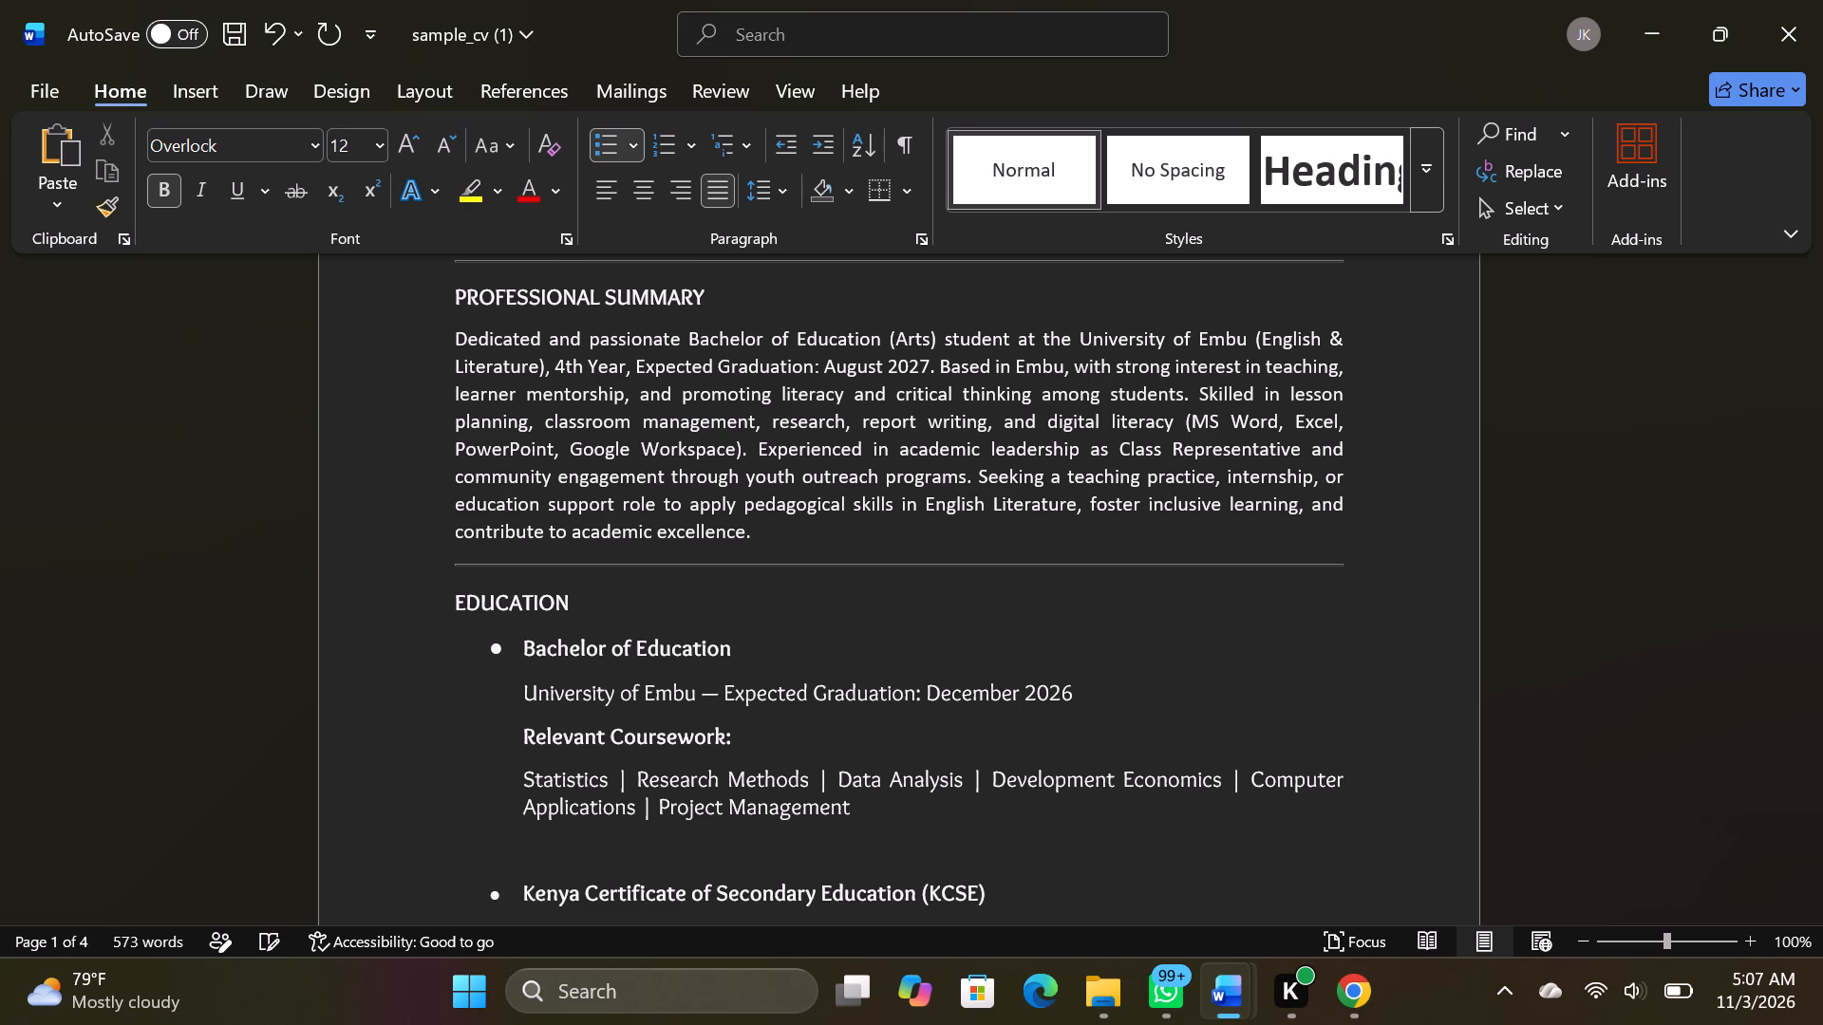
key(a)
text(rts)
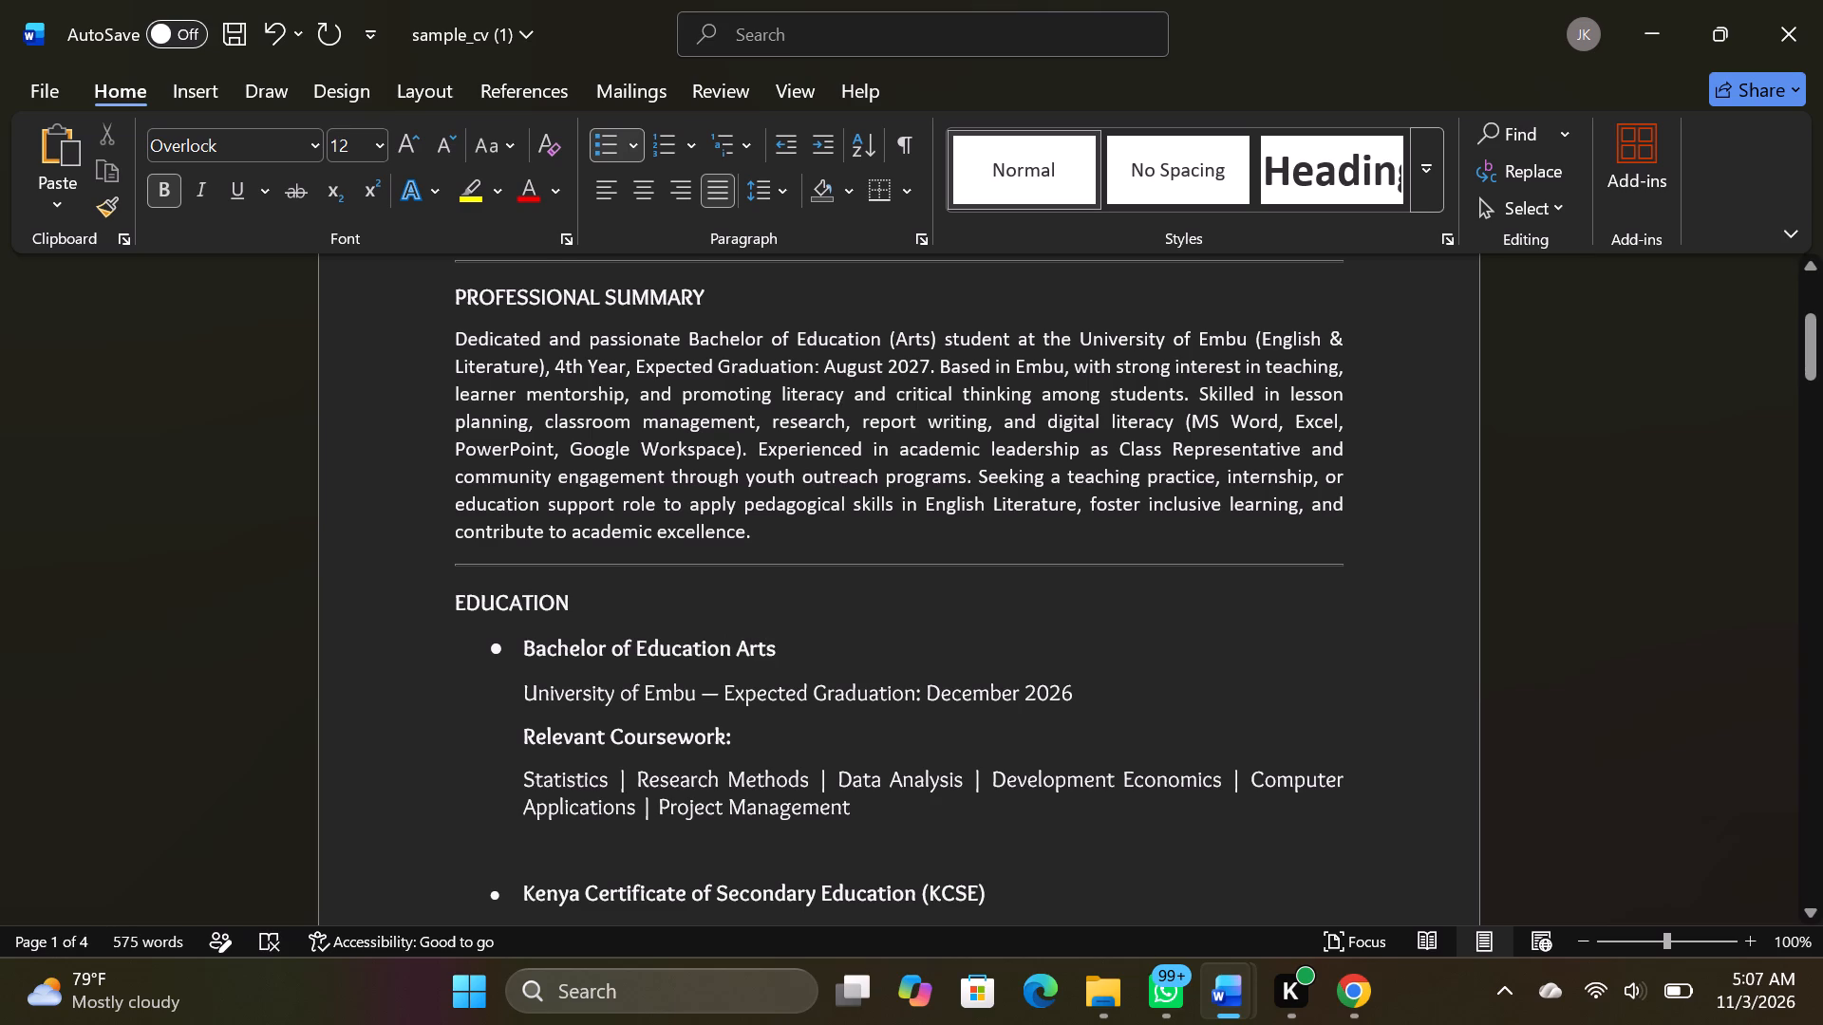
Set the expected graduation date under the University of Embu degree in the Education section to August 2027.
drag(1021, 695, 926, 688)
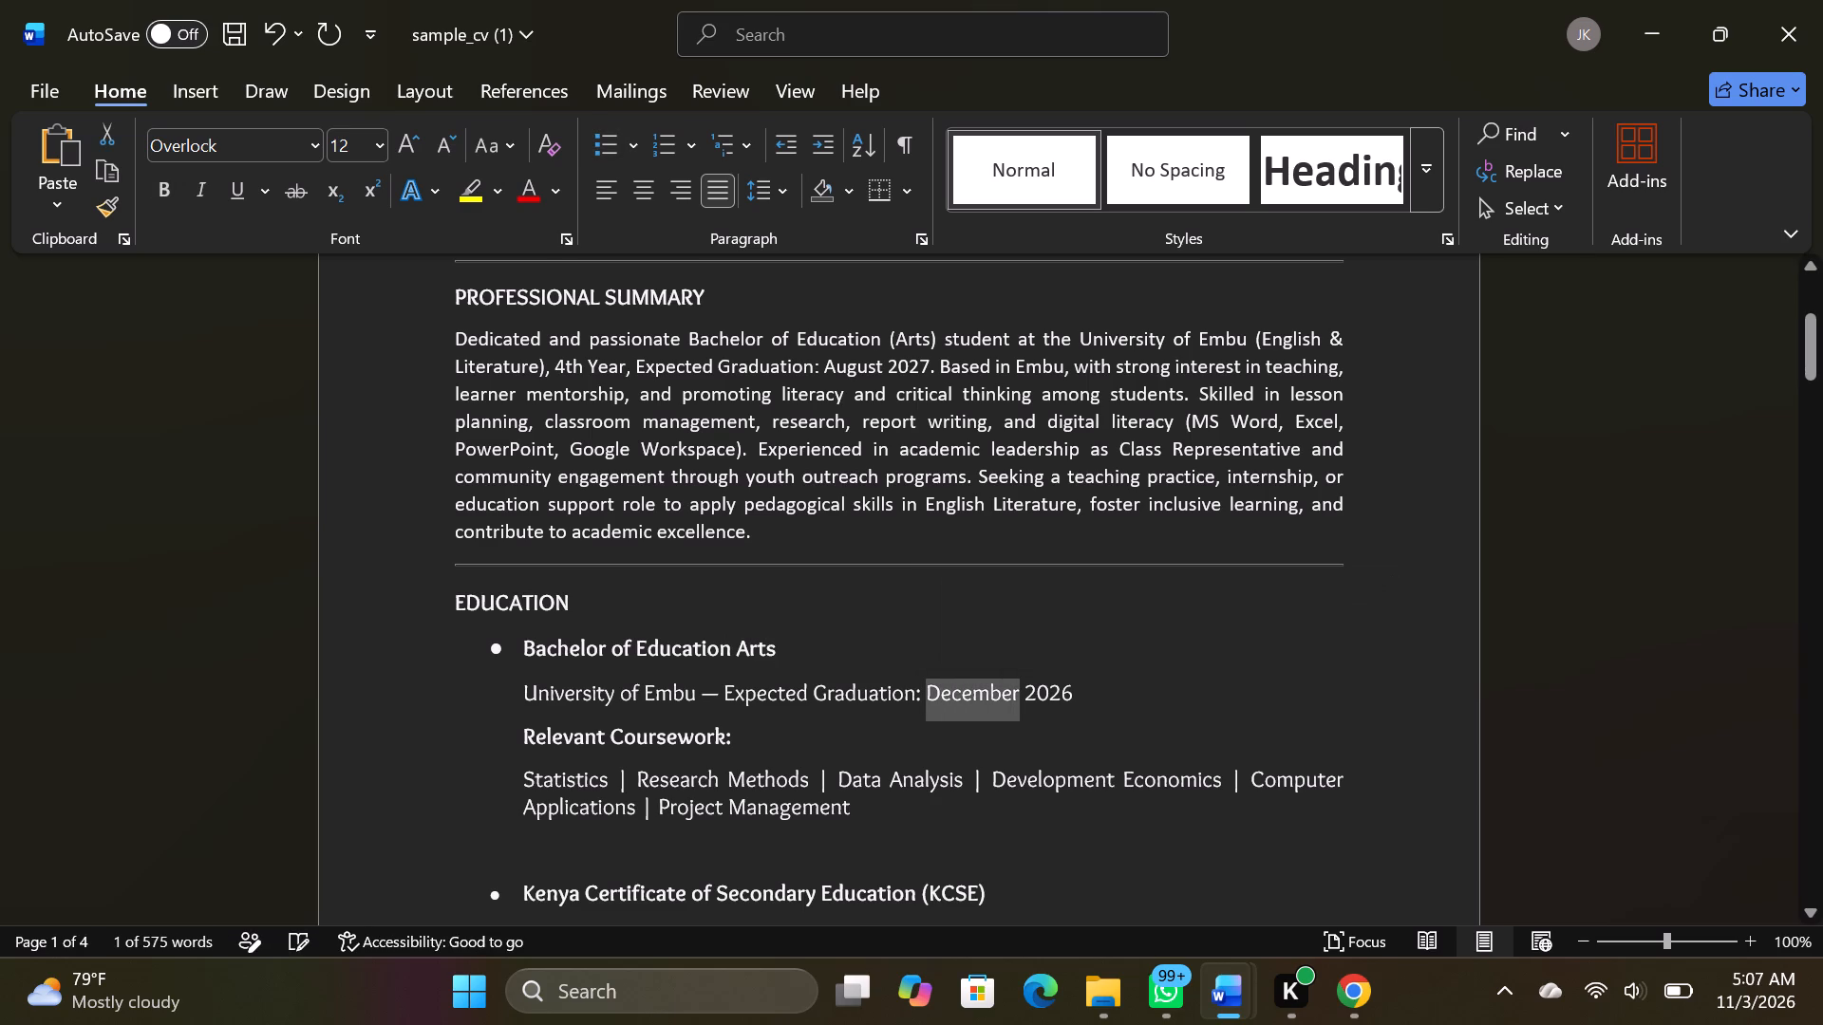
key(BackSpace)
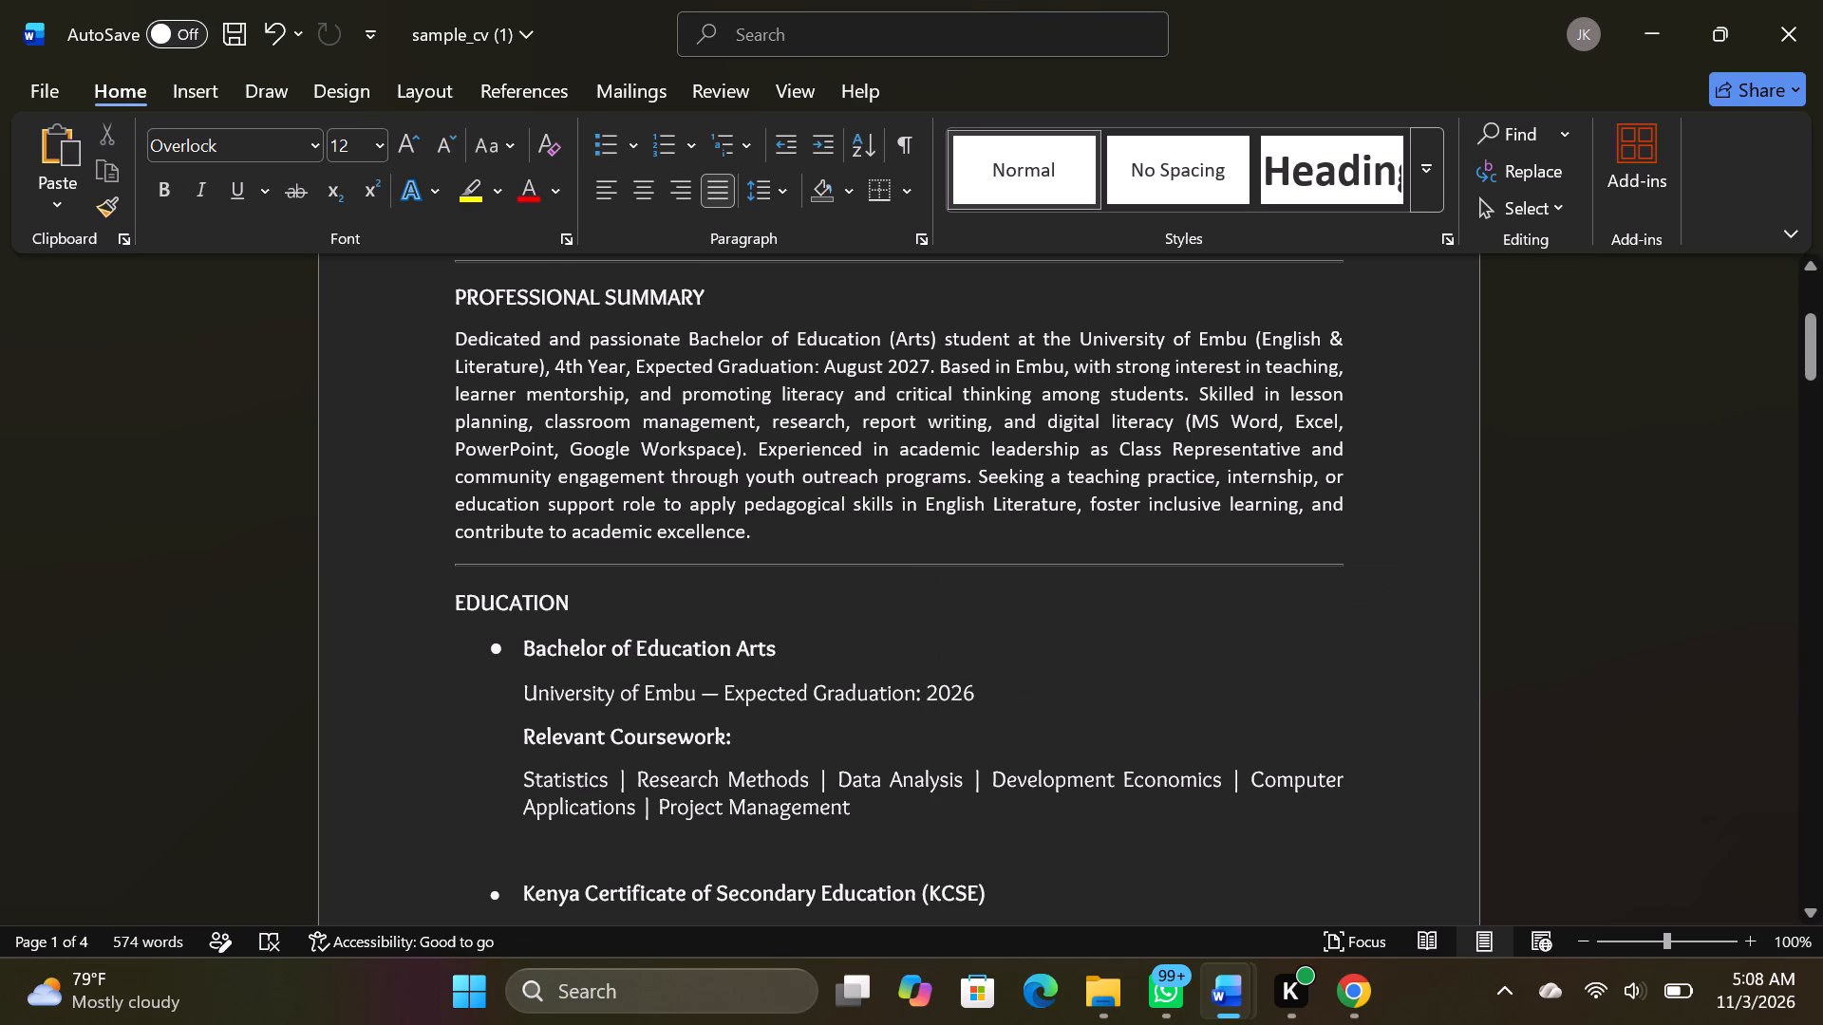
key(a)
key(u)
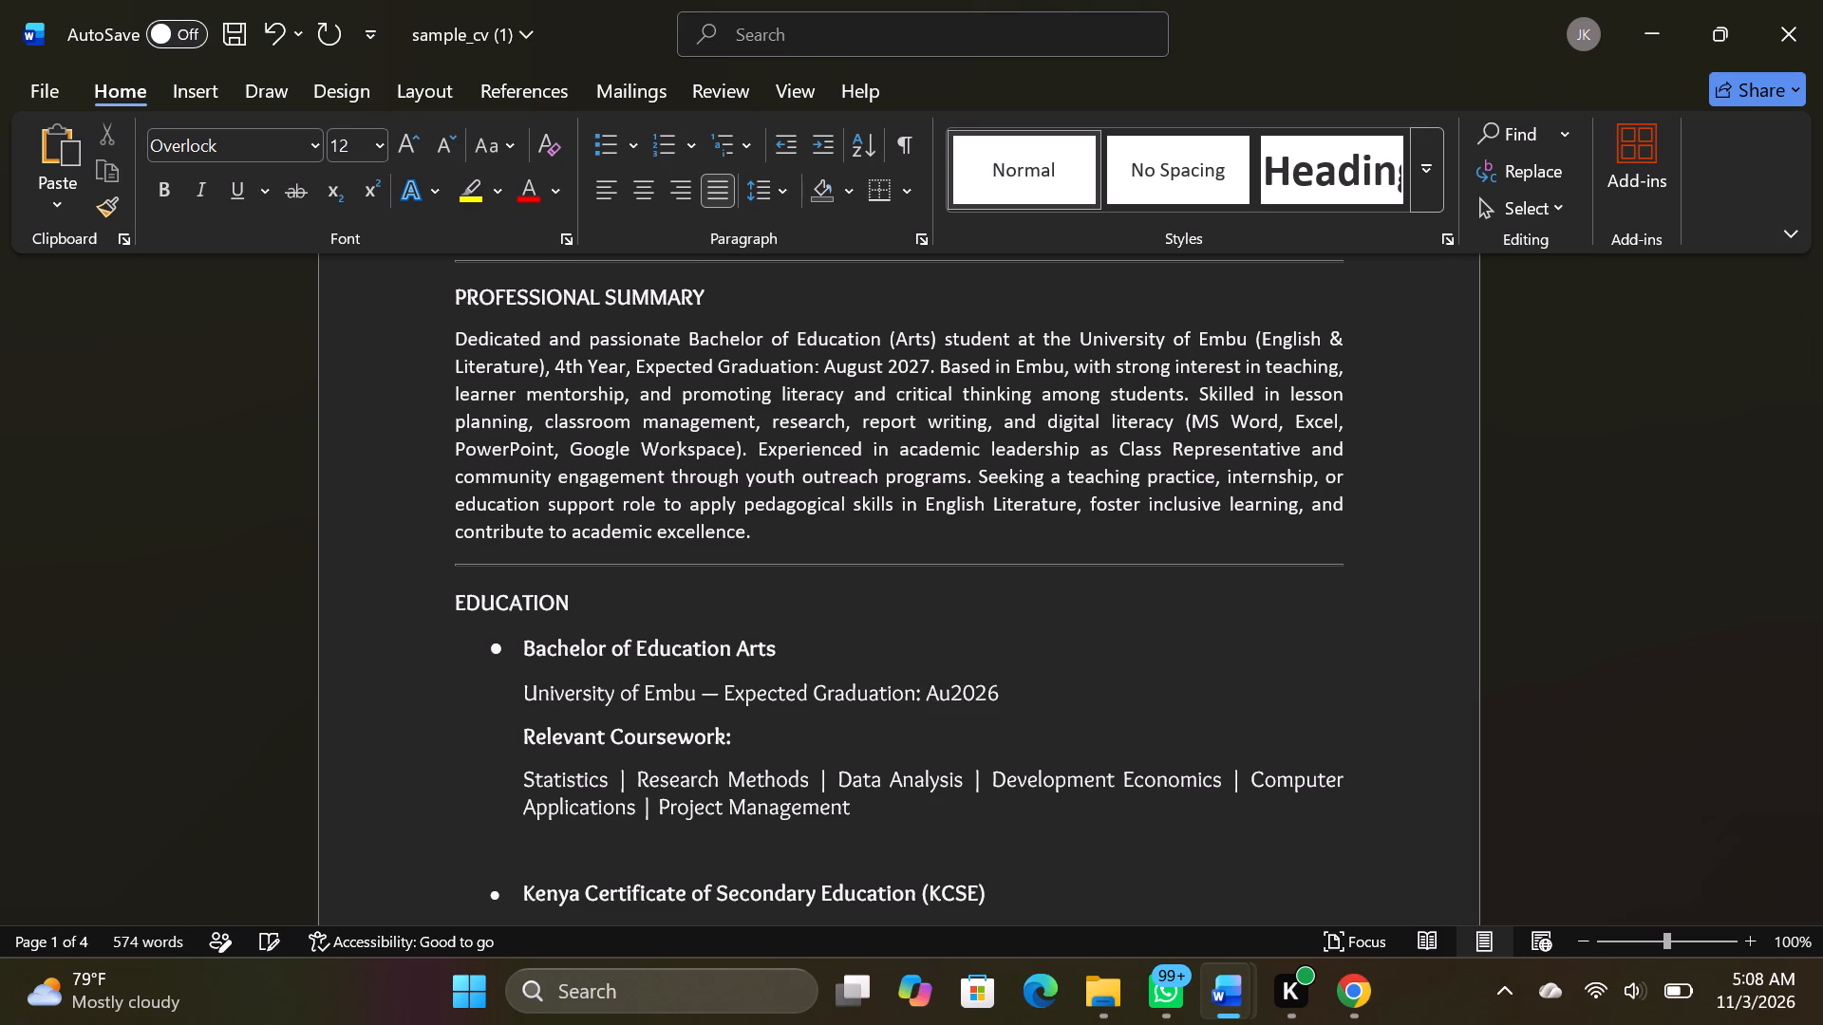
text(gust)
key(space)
click(1053, 692)
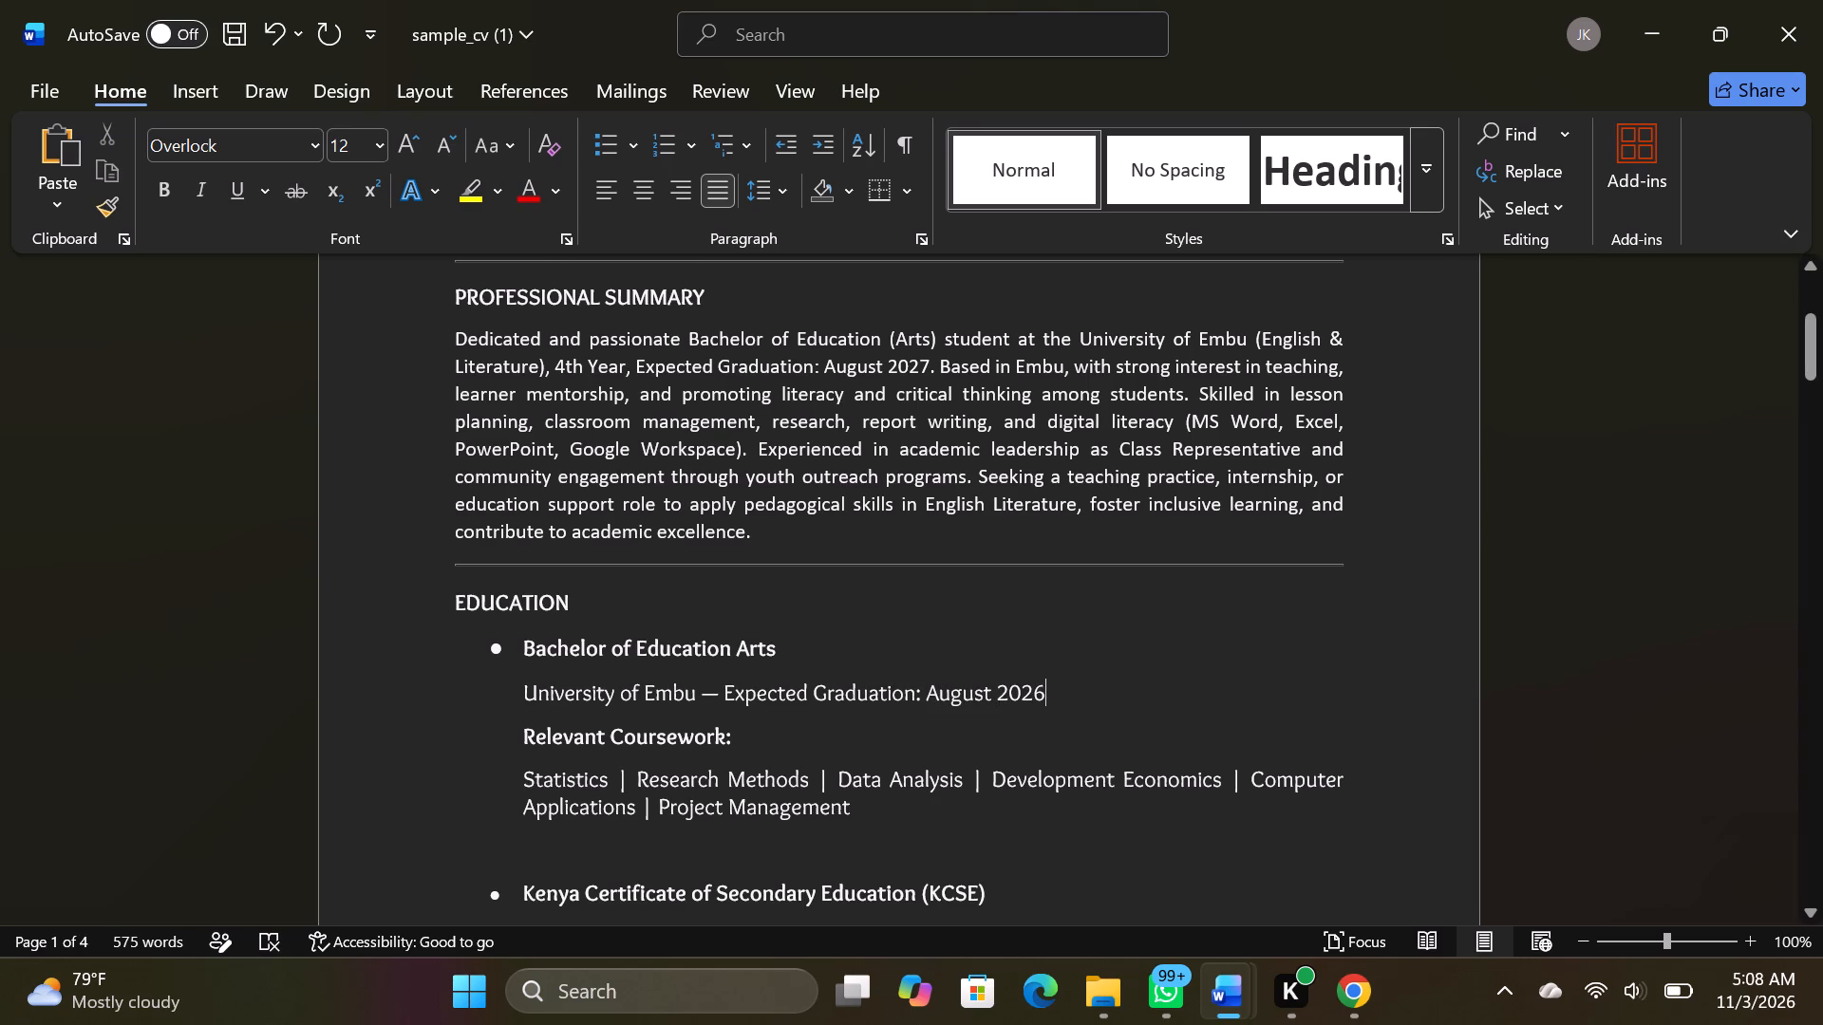
key(BackSpace)
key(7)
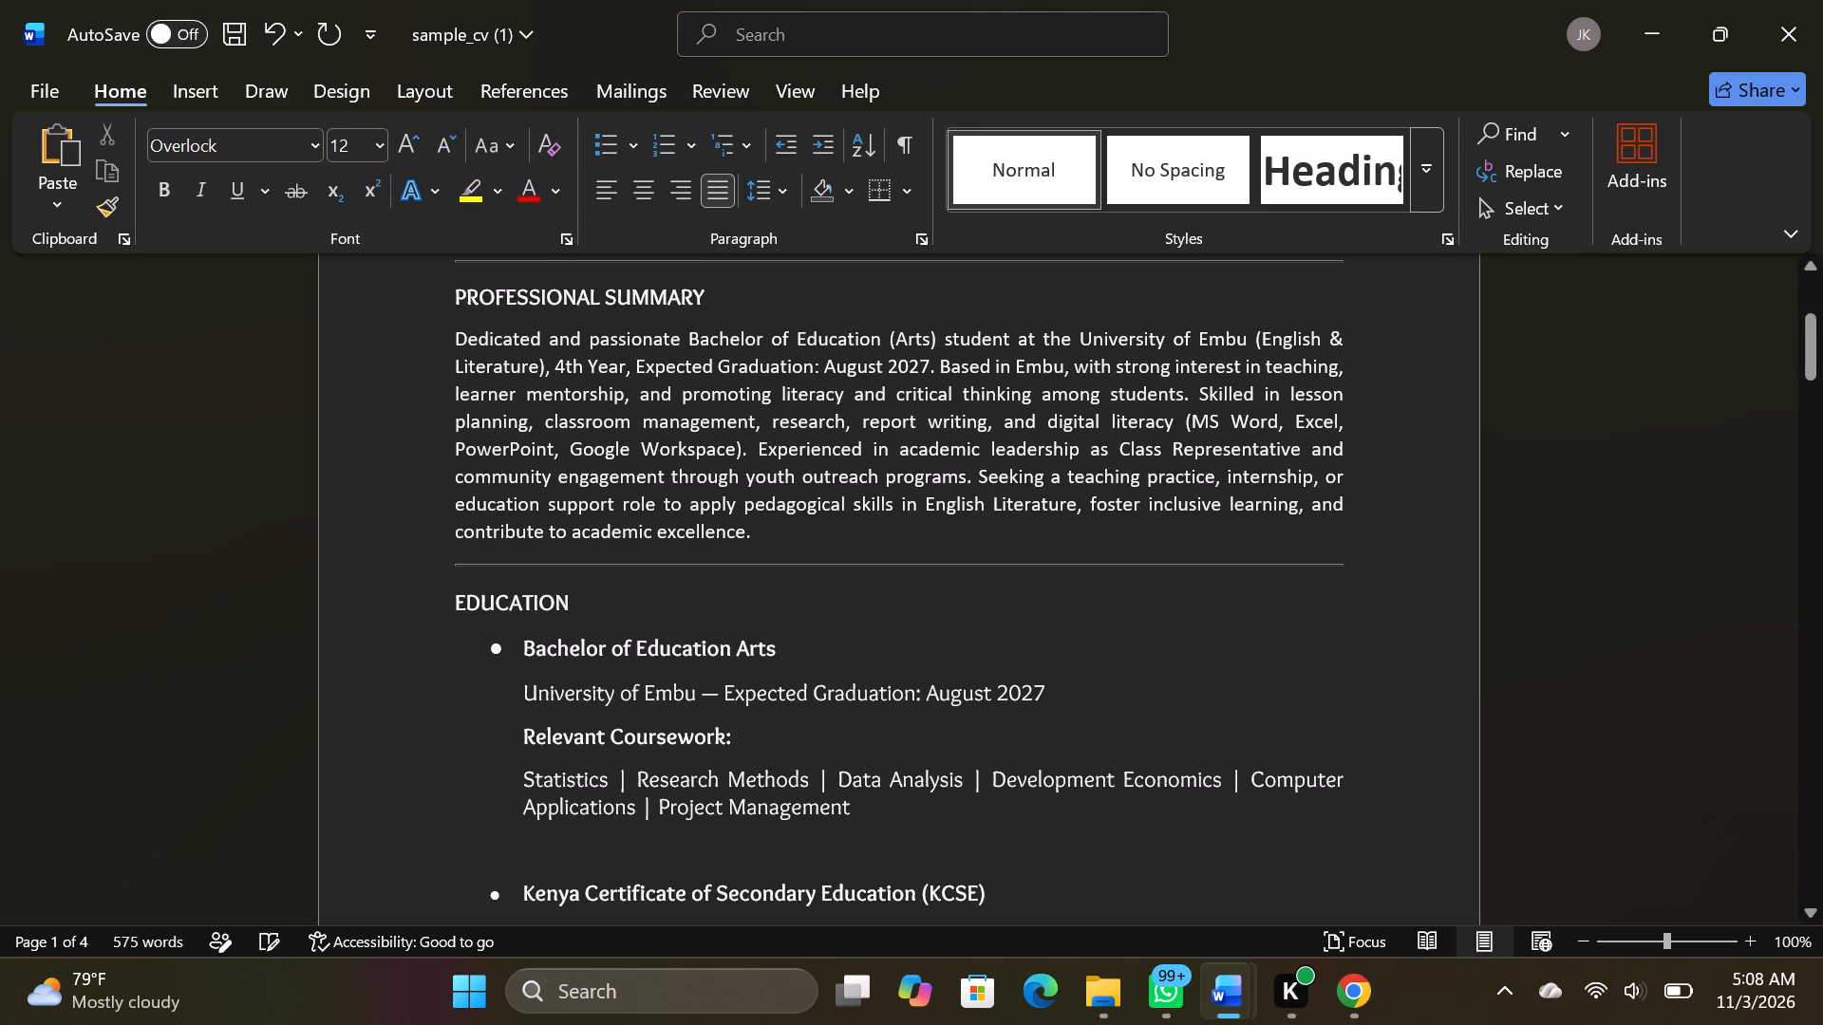
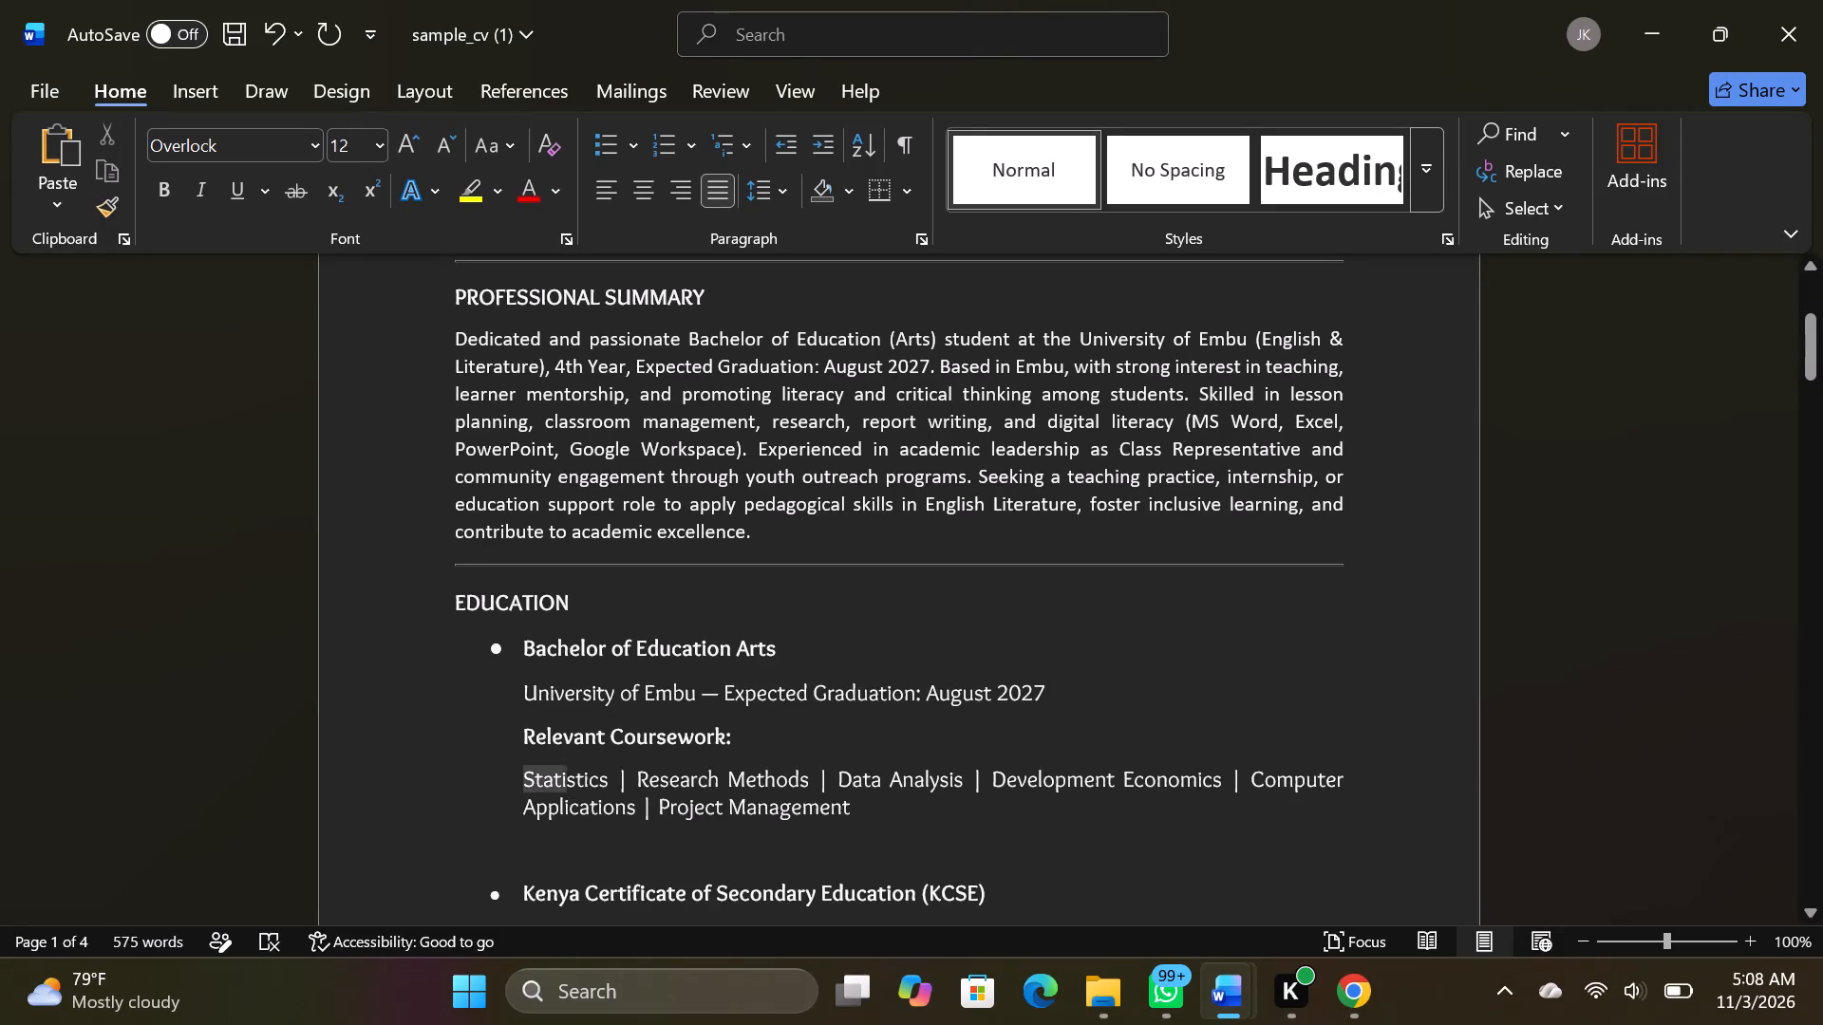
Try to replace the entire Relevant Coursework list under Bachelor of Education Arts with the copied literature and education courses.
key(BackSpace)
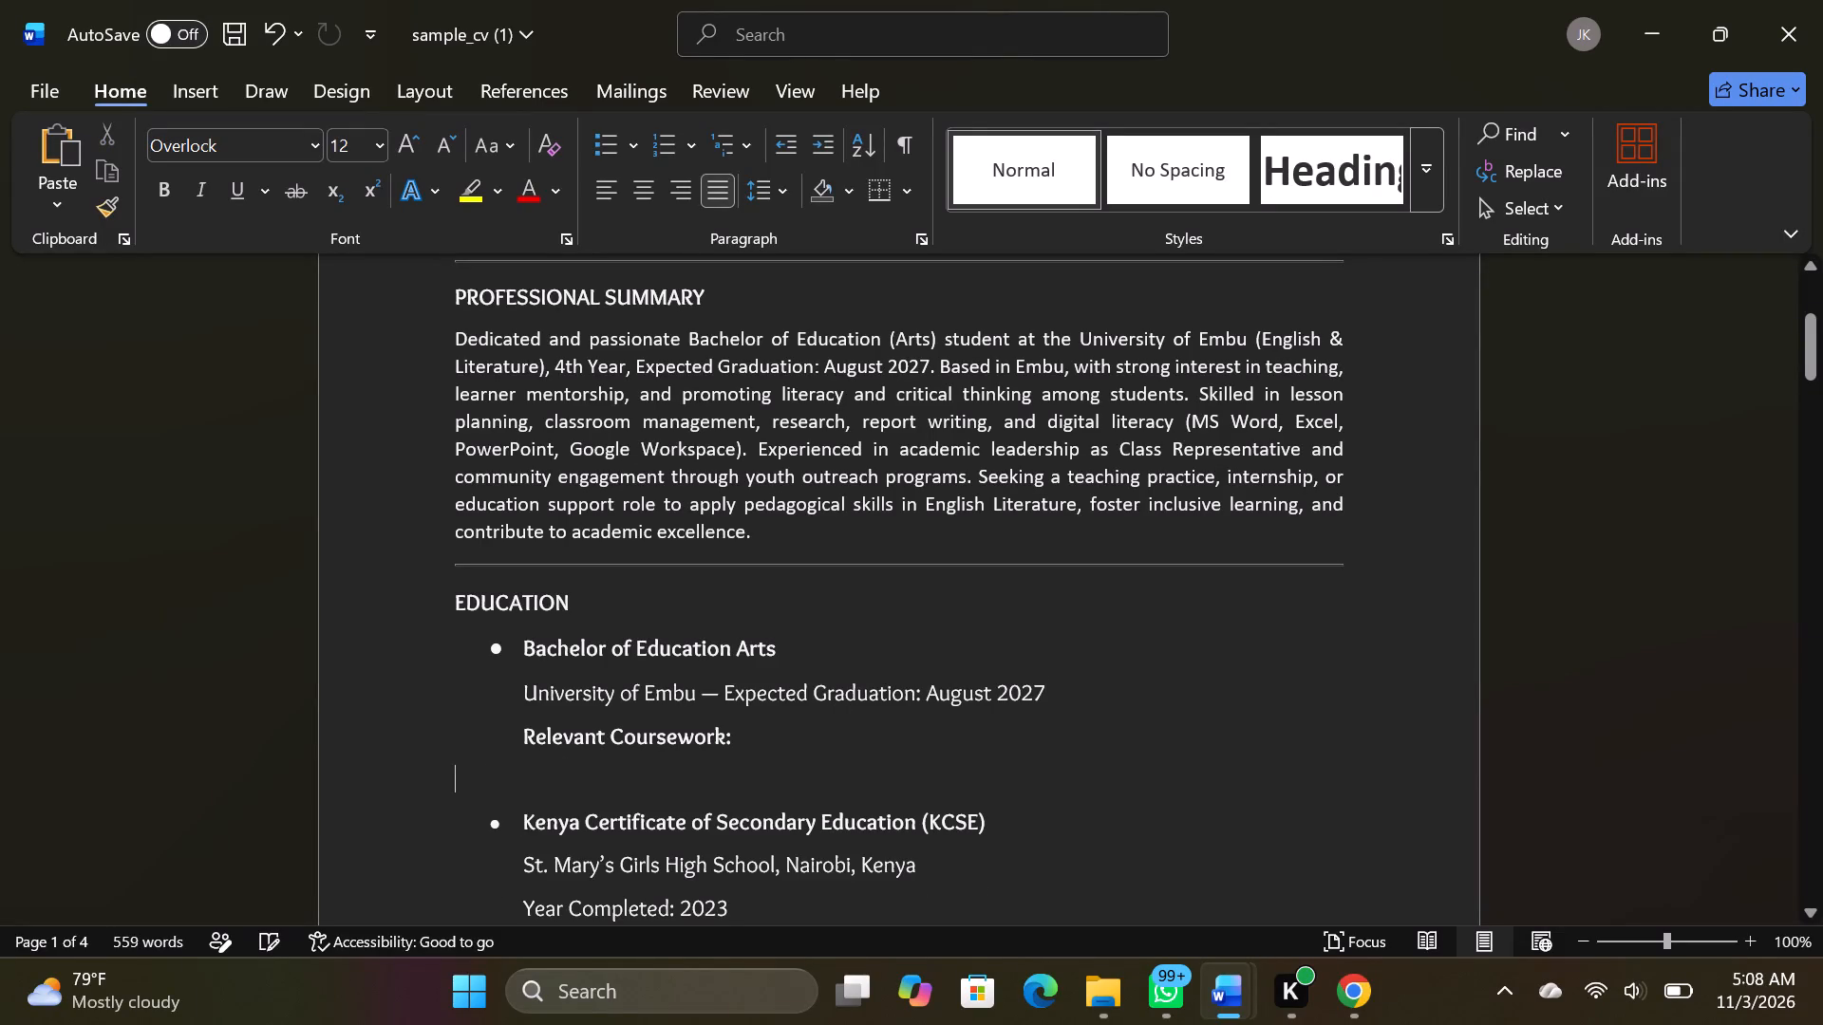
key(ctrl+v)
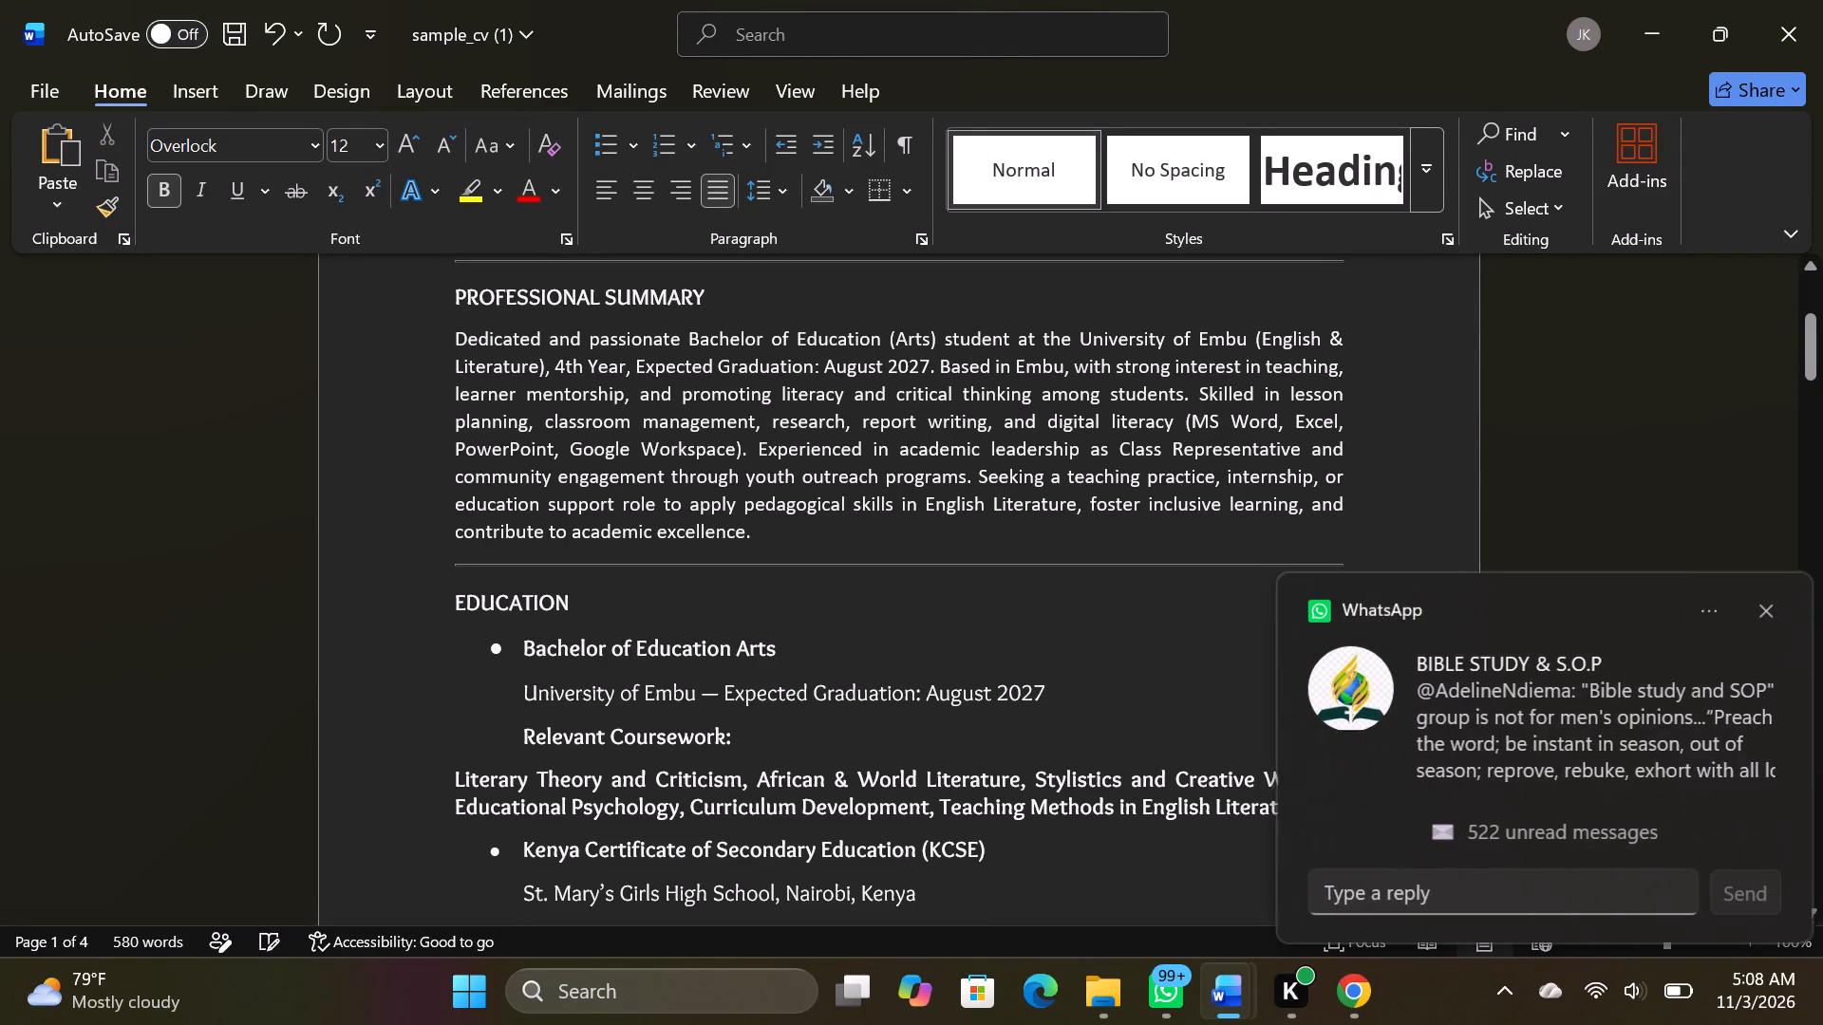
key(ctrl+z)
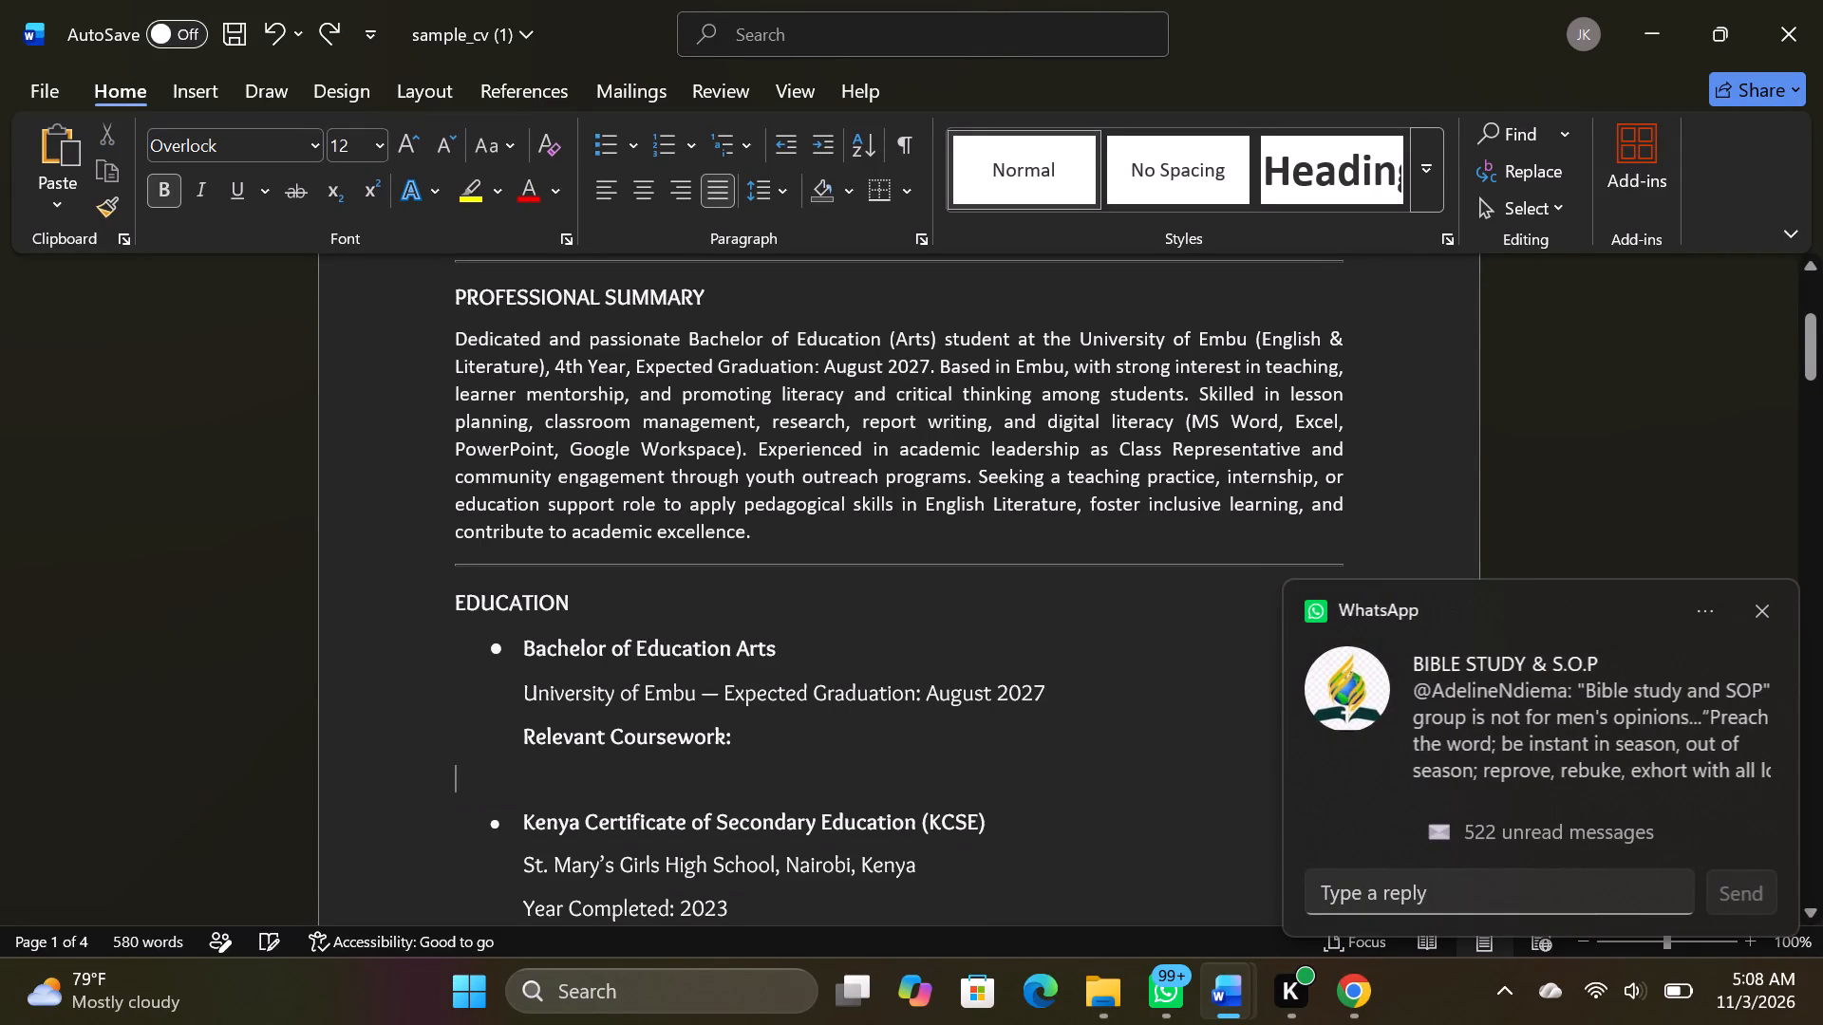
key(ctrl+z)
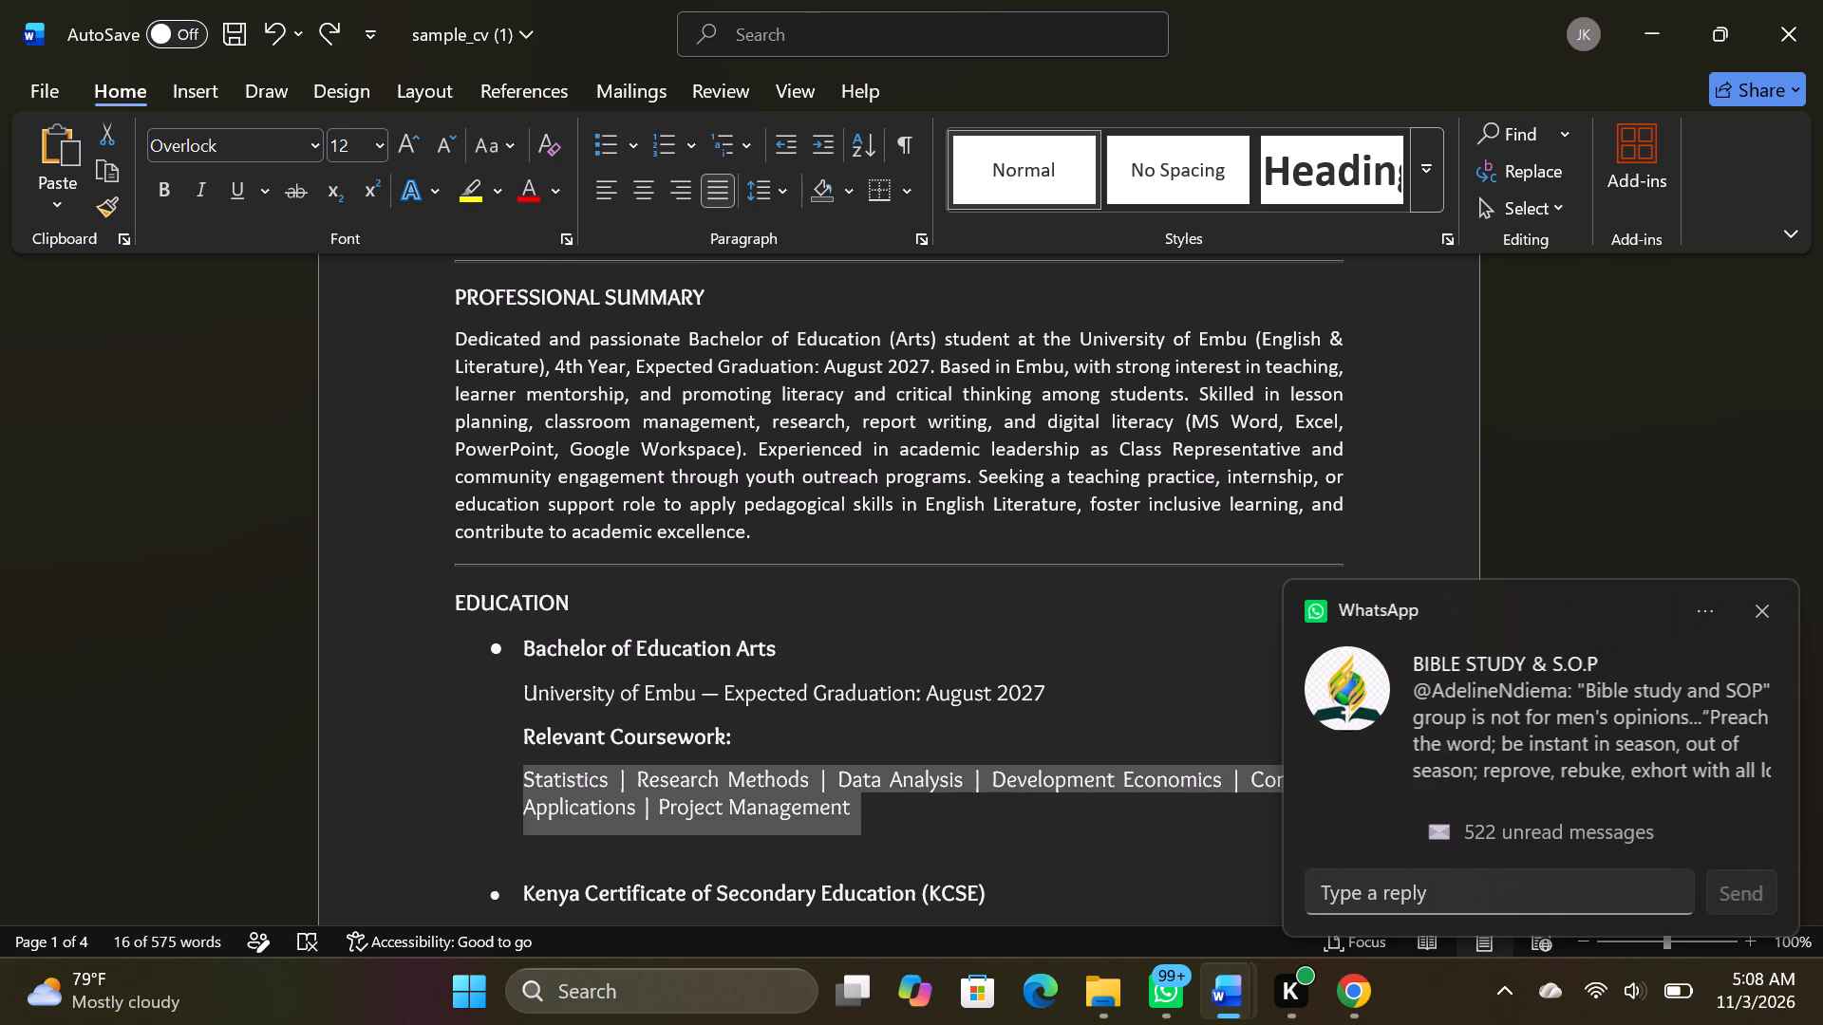
Select the Relevant Coursework text after "Statistics", through "Project Management", under Bachelor of Education Arts.
click(617, 790)
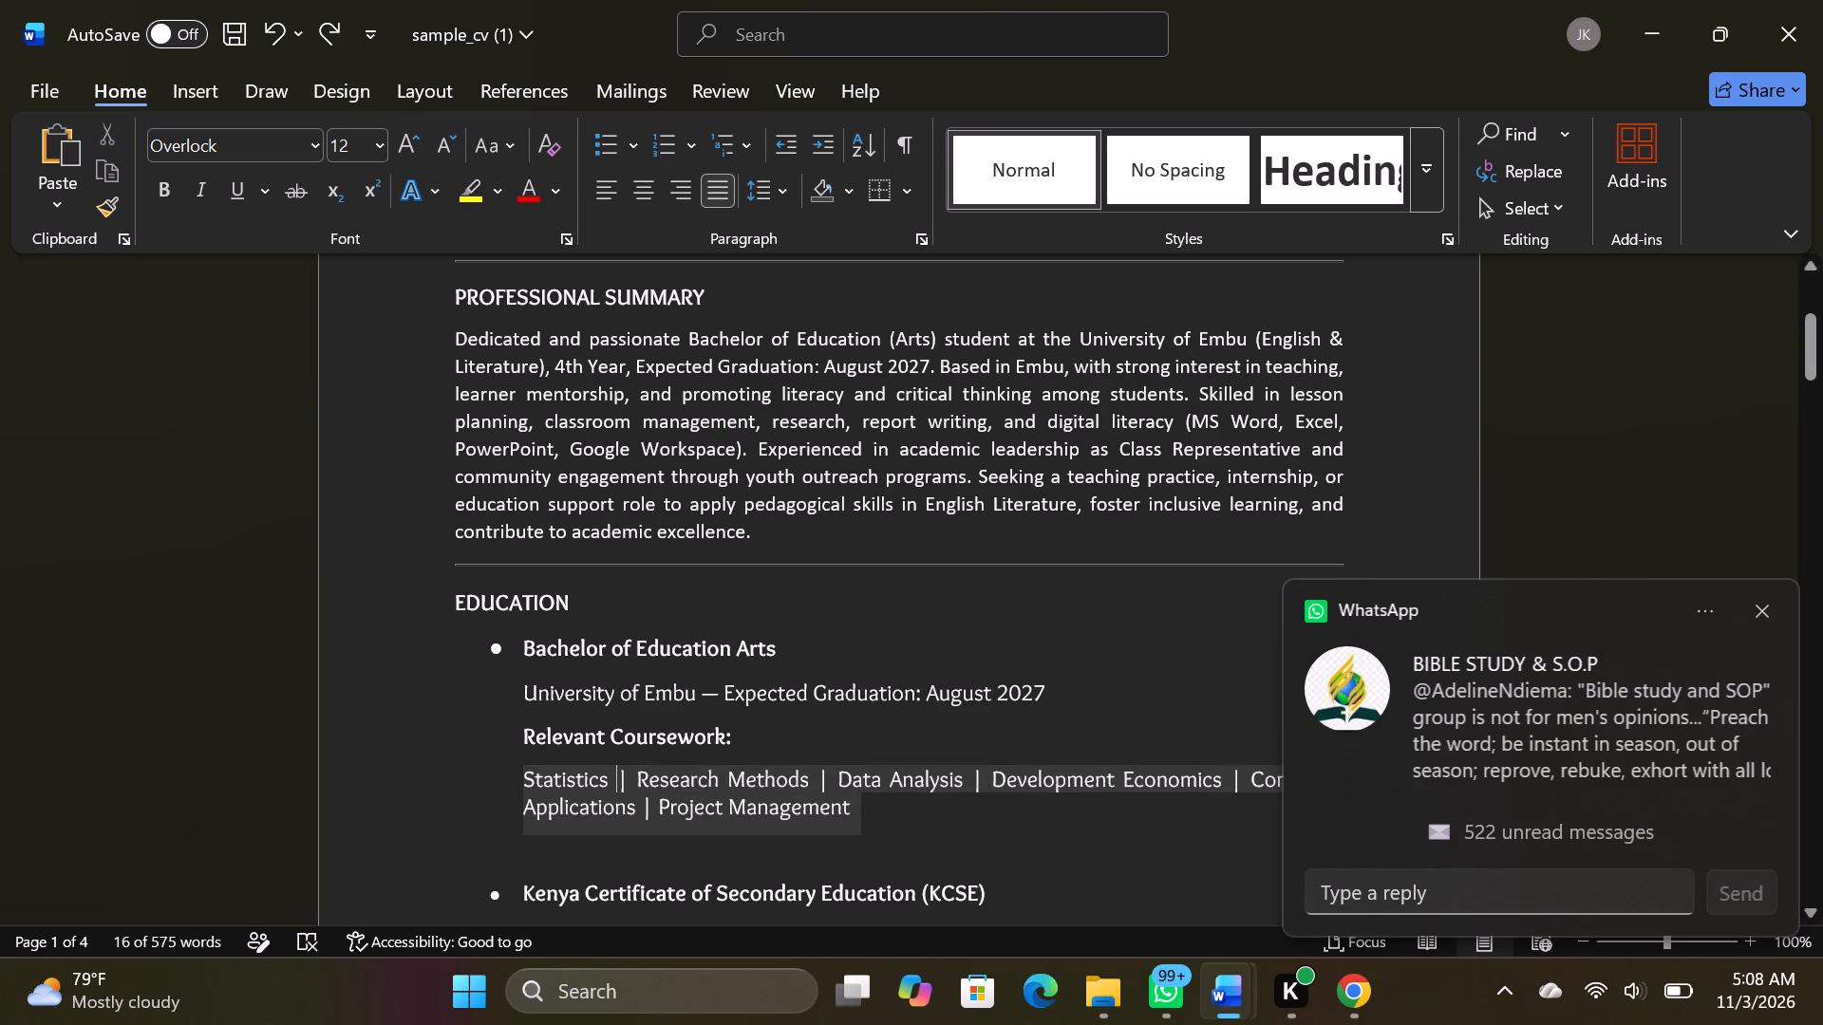
drag(617, 780, 817, 816)
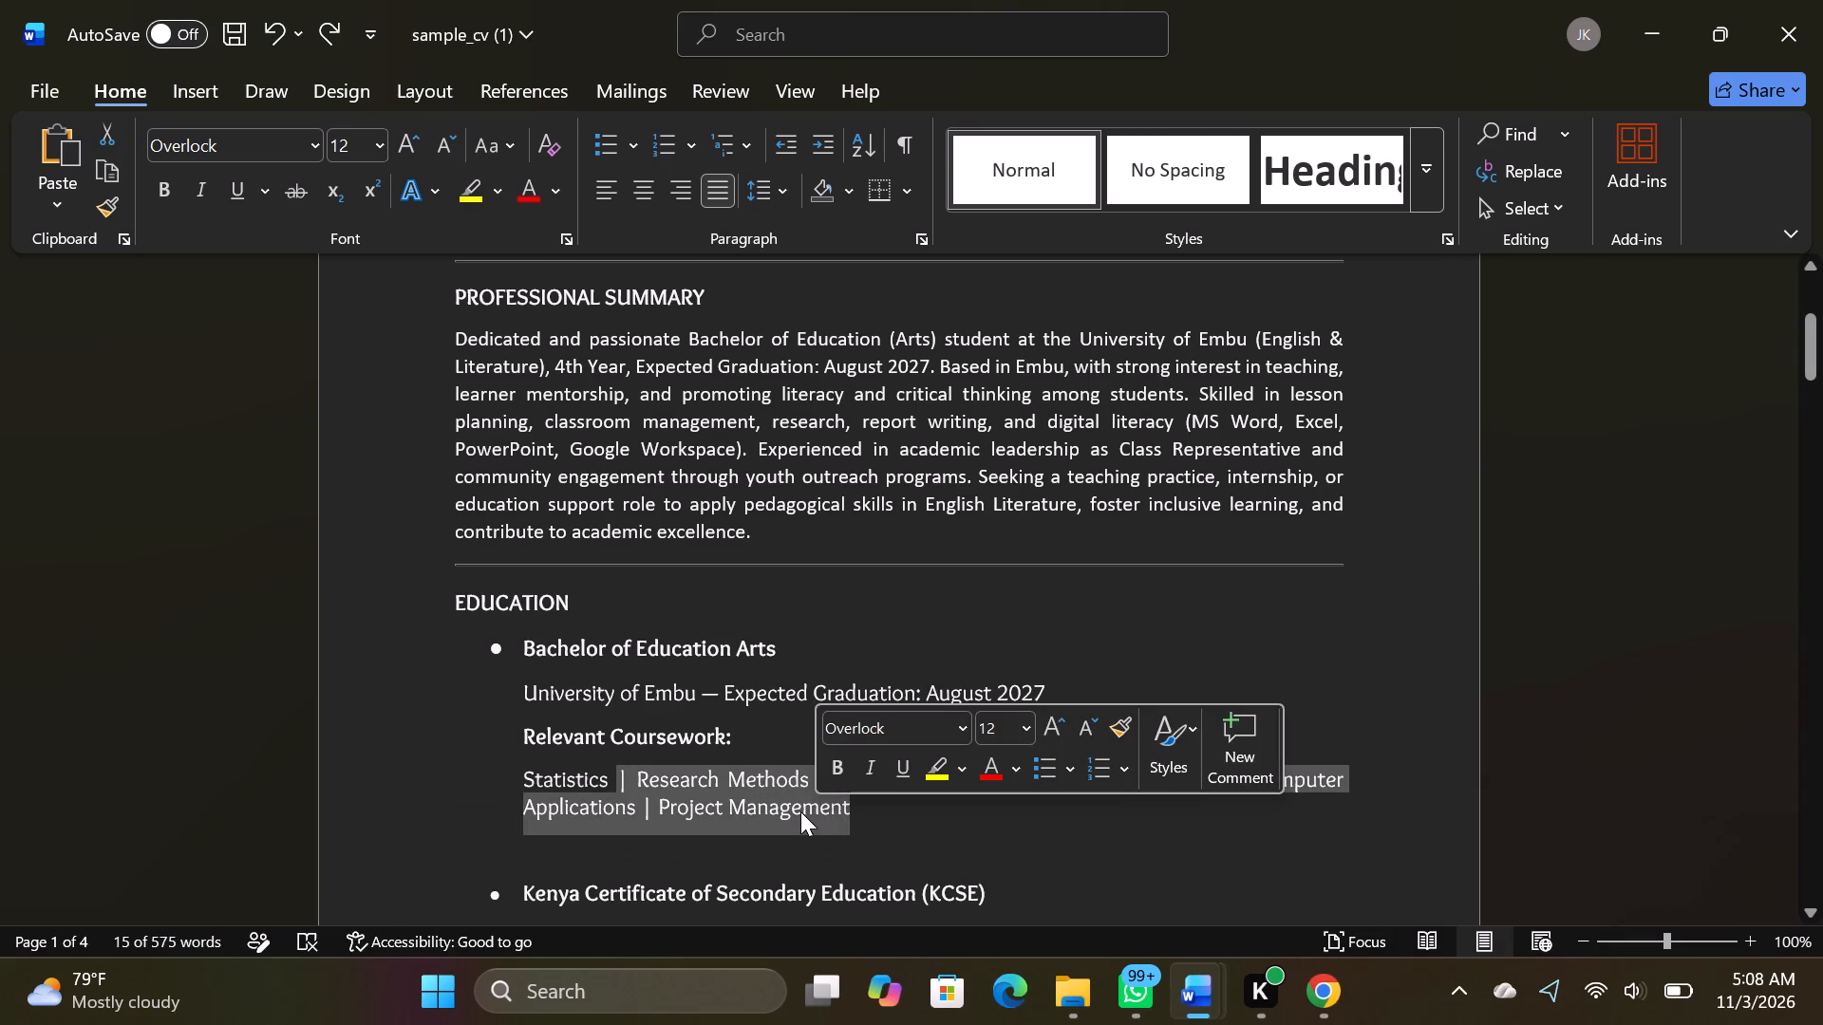
Replace the coursework listed after Statistics with a vertical bar and the copied English and education course list.
key(BackSpace)
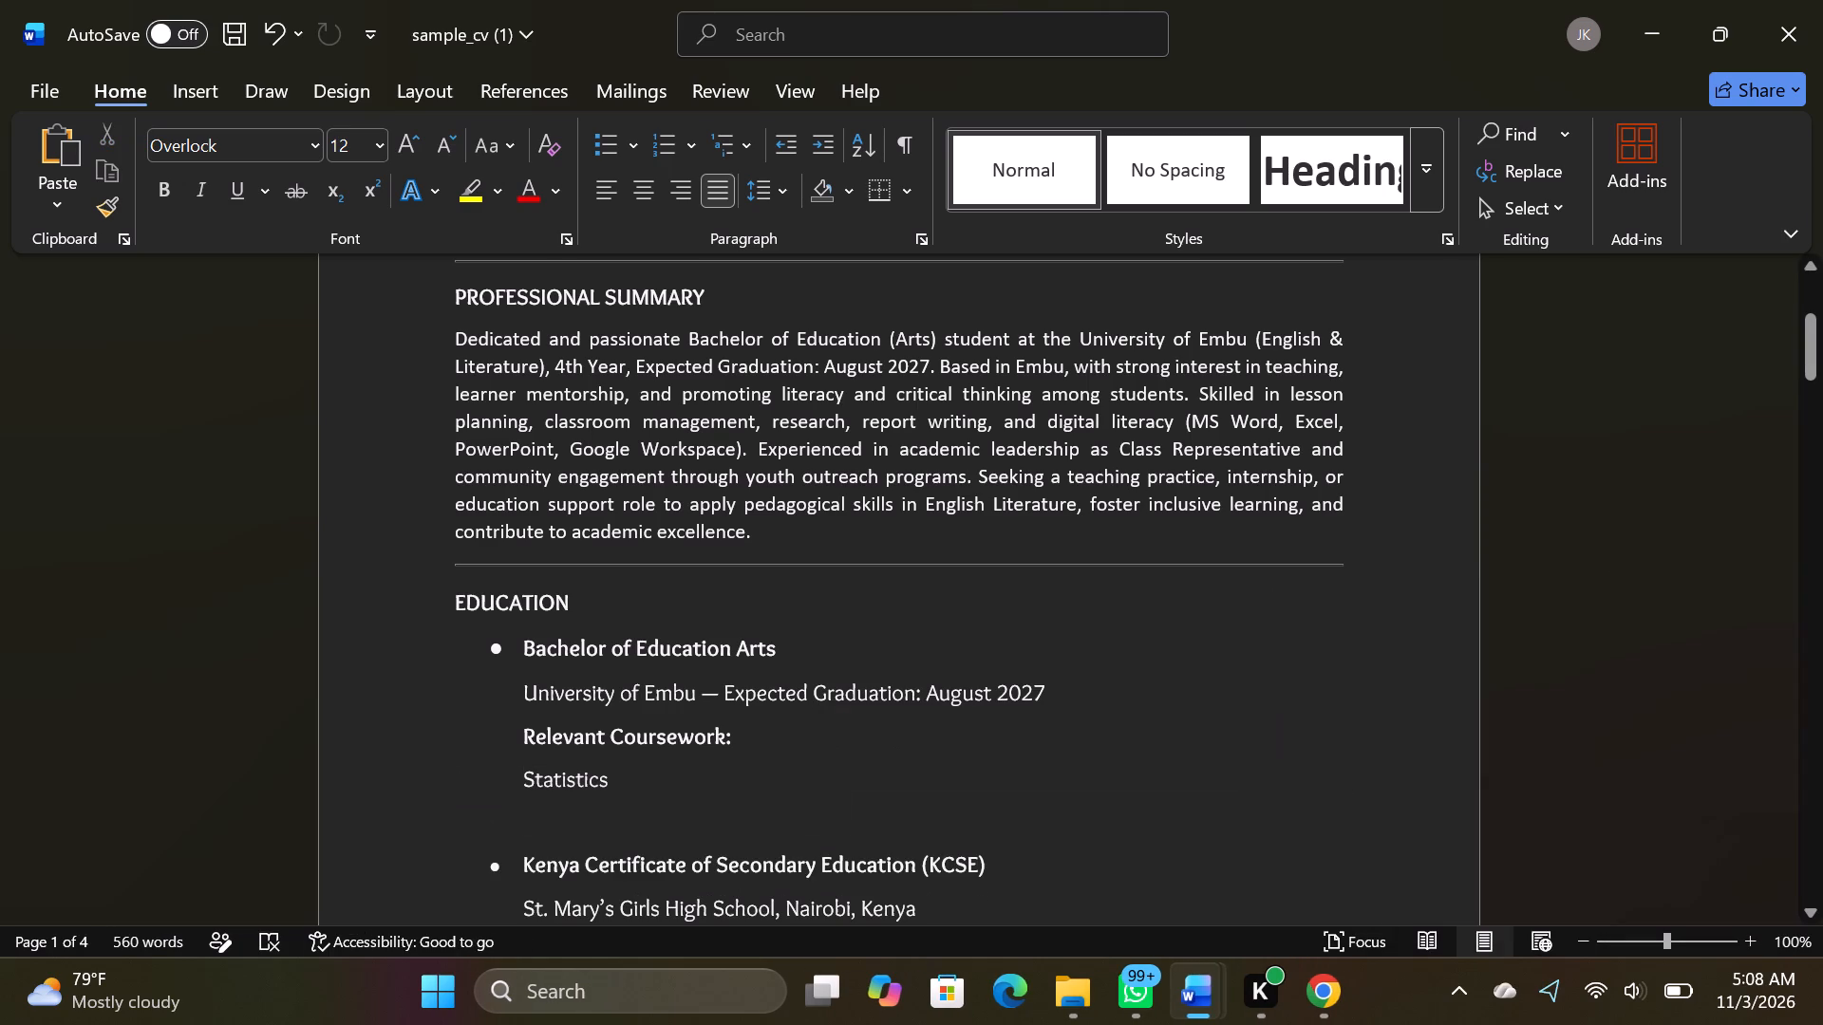
key(shift+bar)
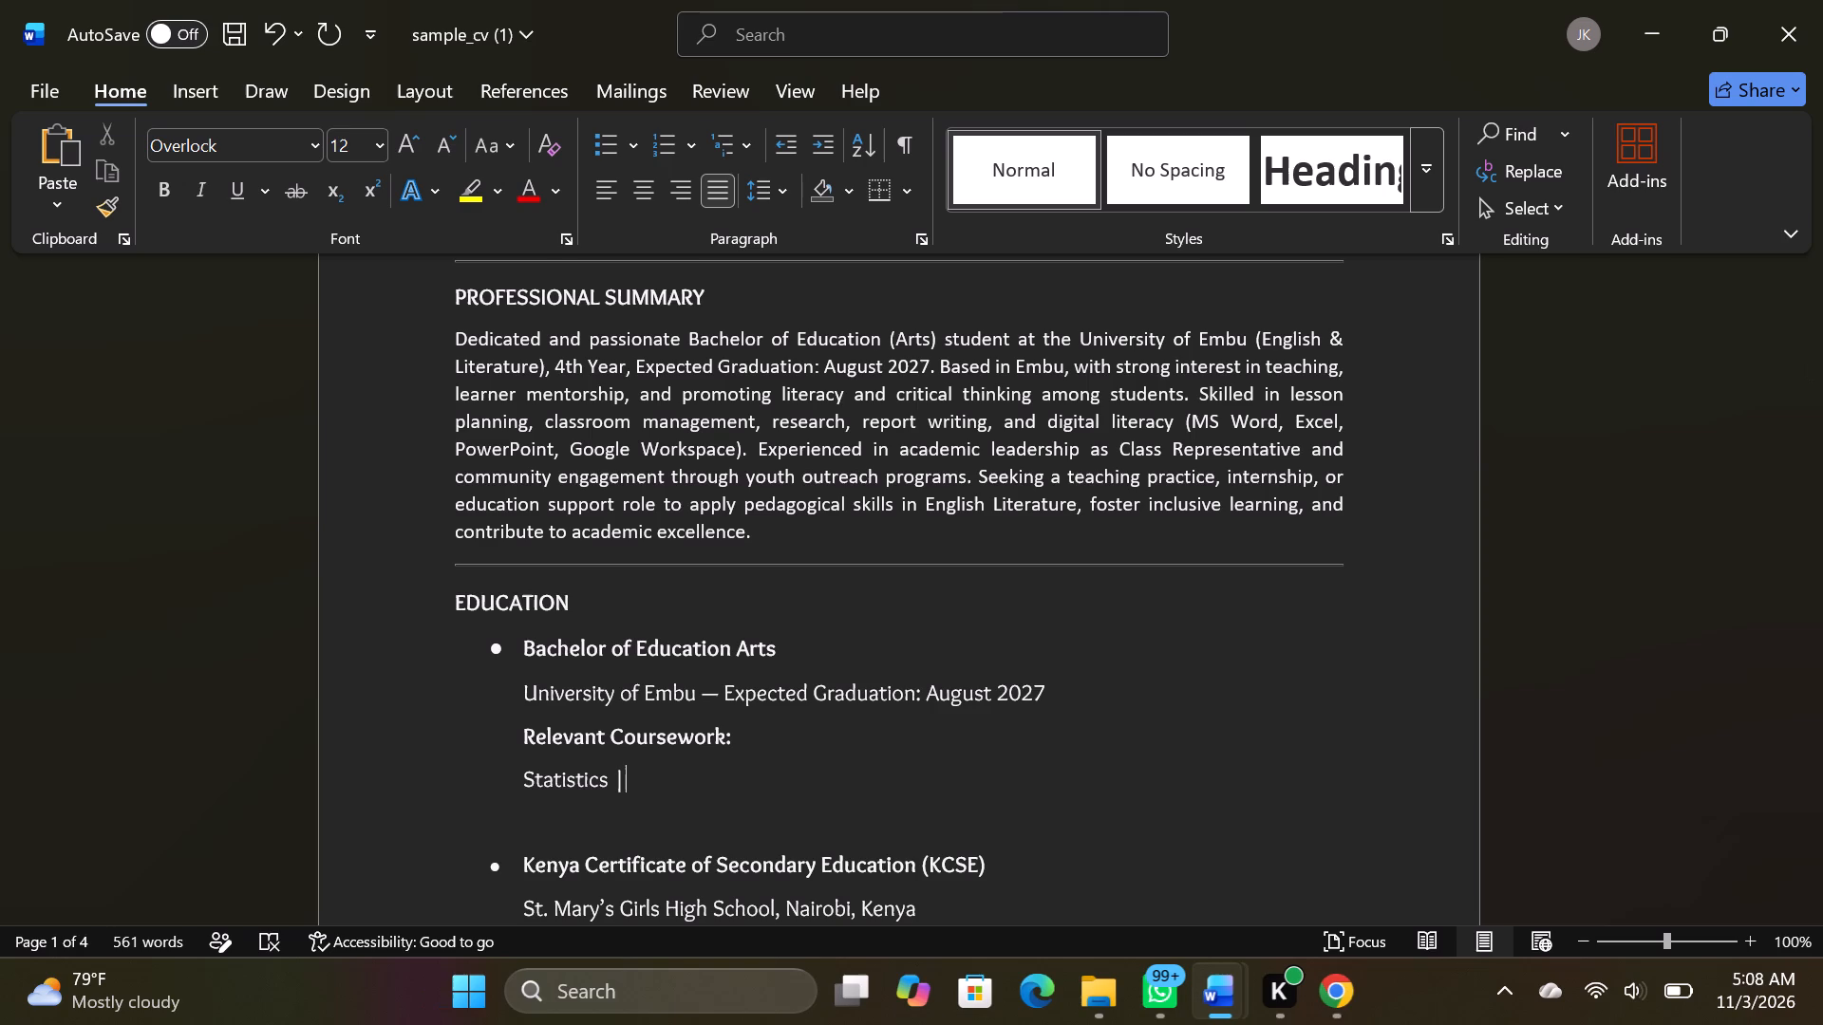
key(ctrl+v)
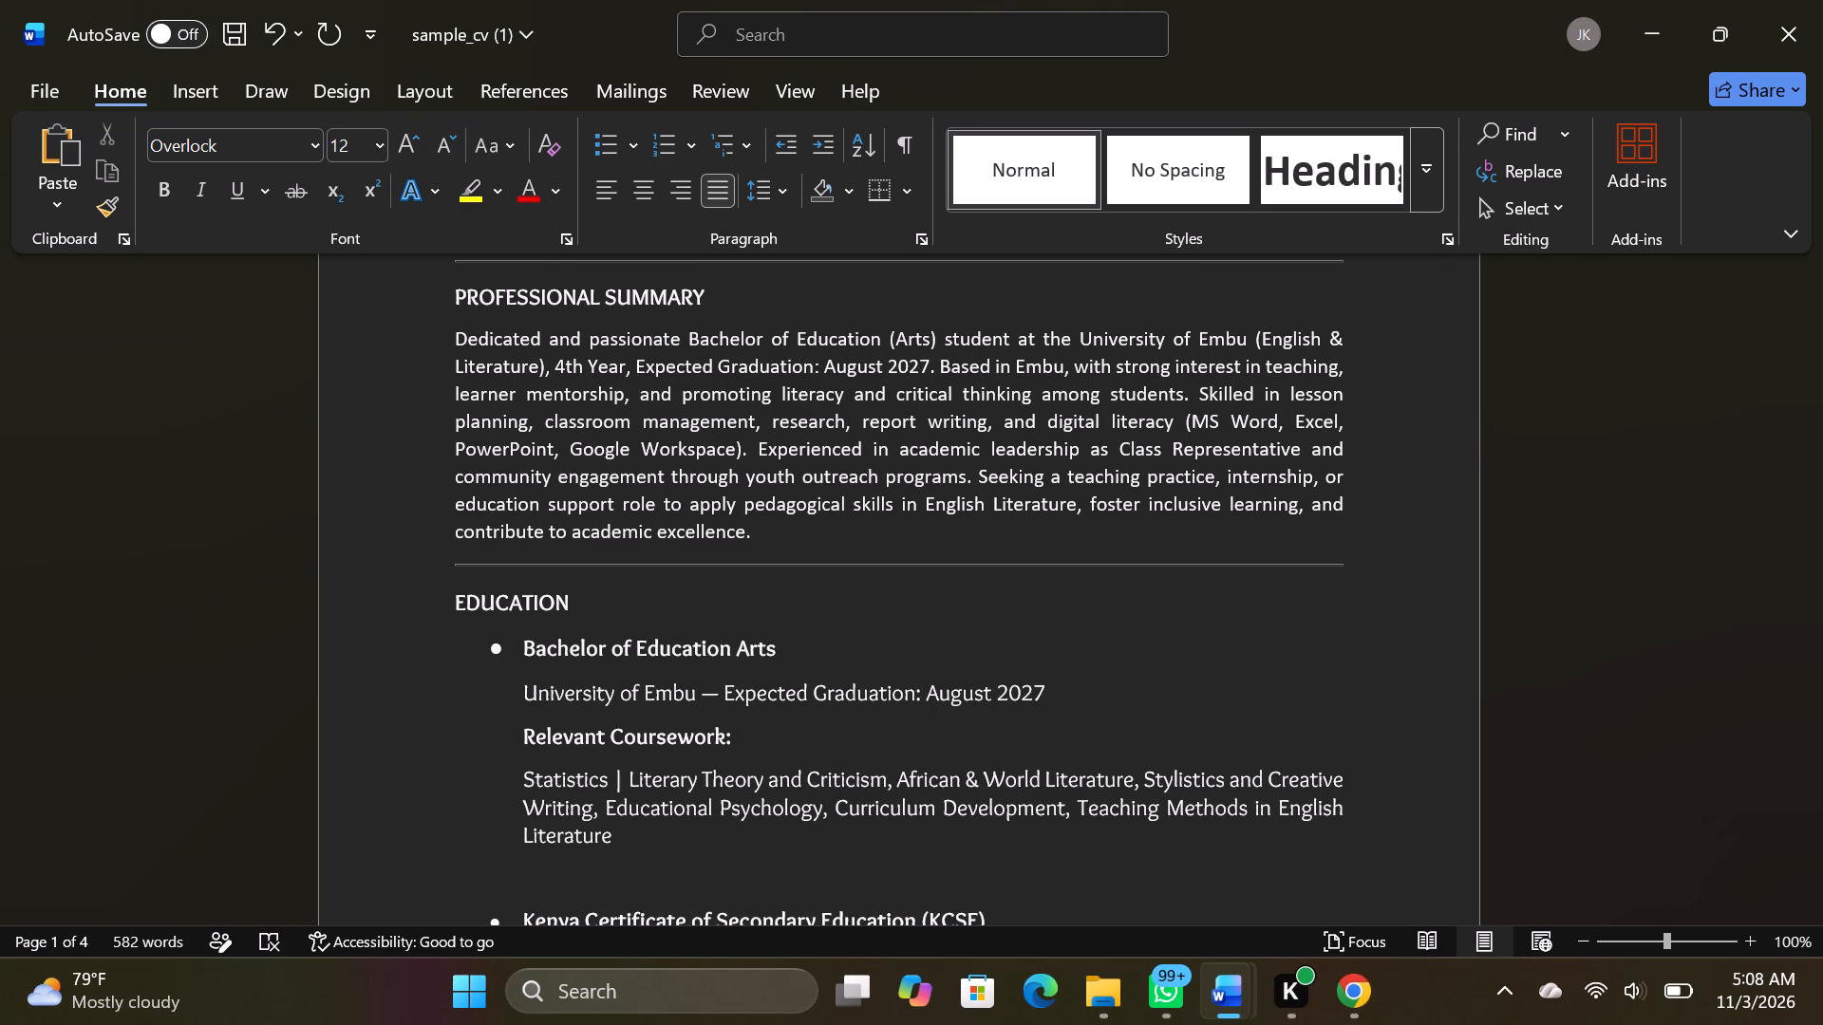
Replace the commas after Literary Theory and Criticism, African & World Literature, and Stylistics and Creative Writing with vertical bars.
click(891, 782)
key(BackSpace)
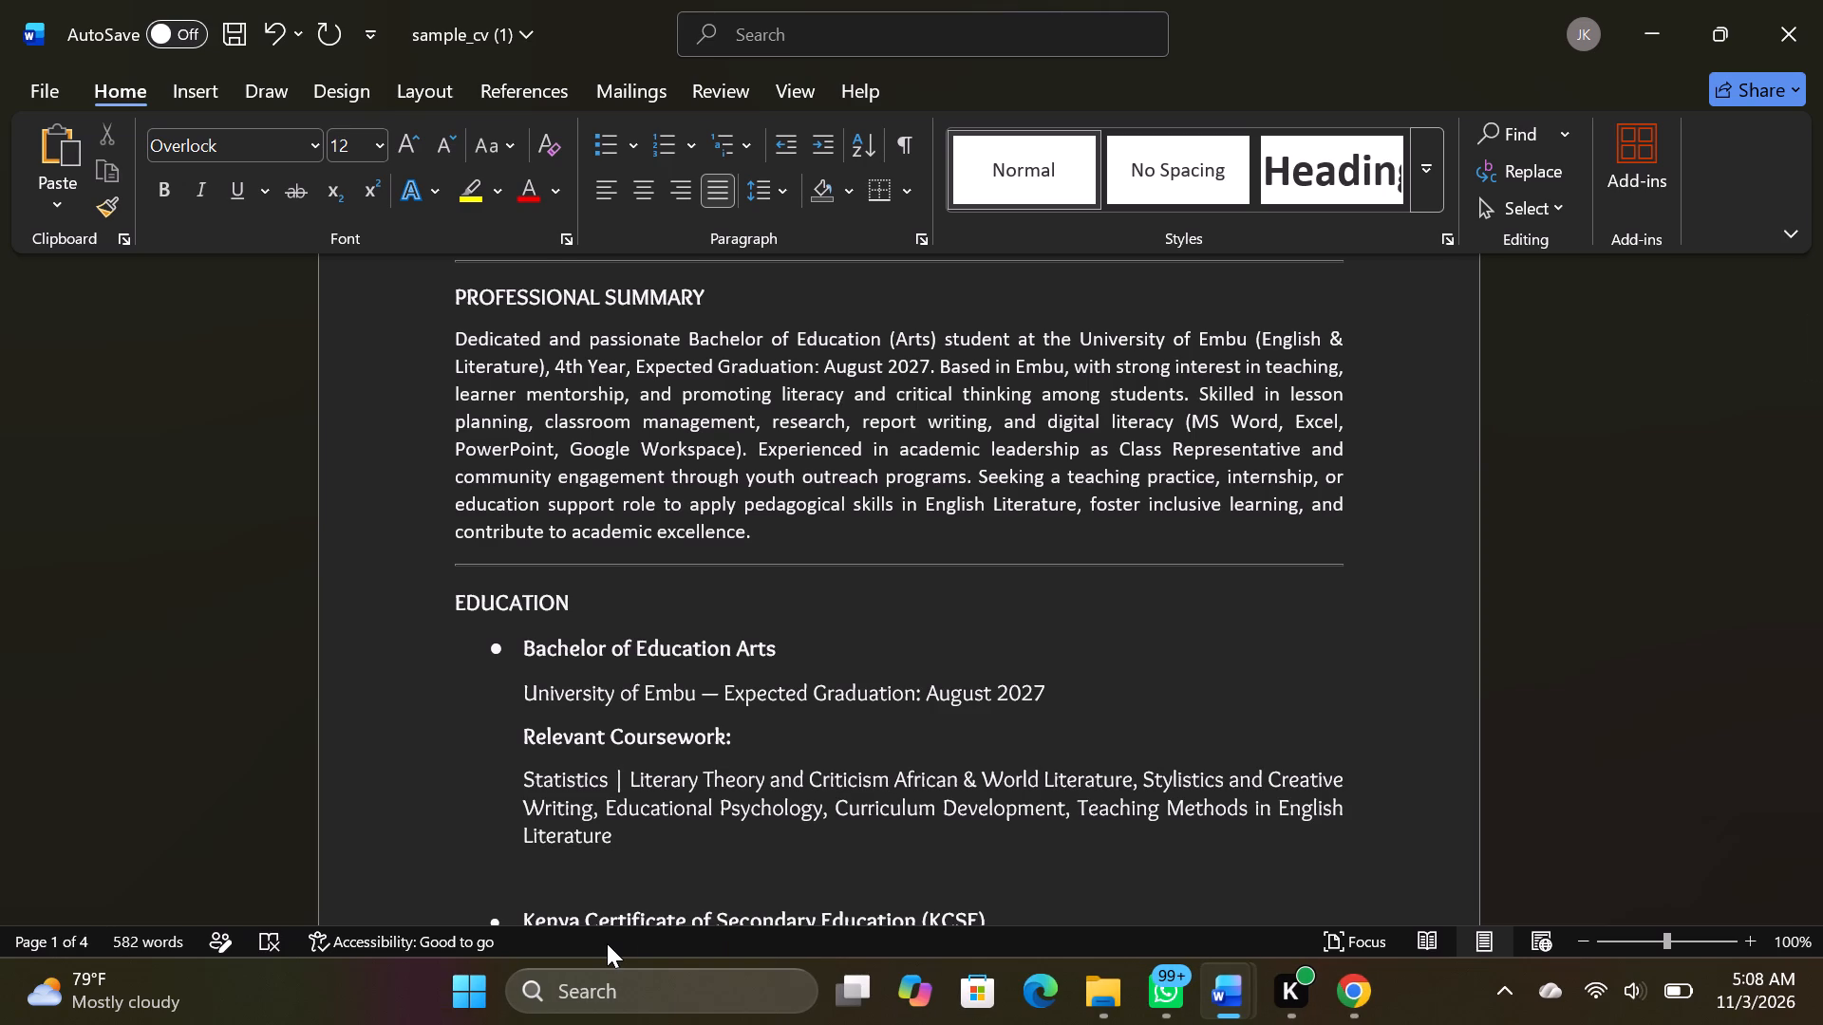
key(shift+bar)
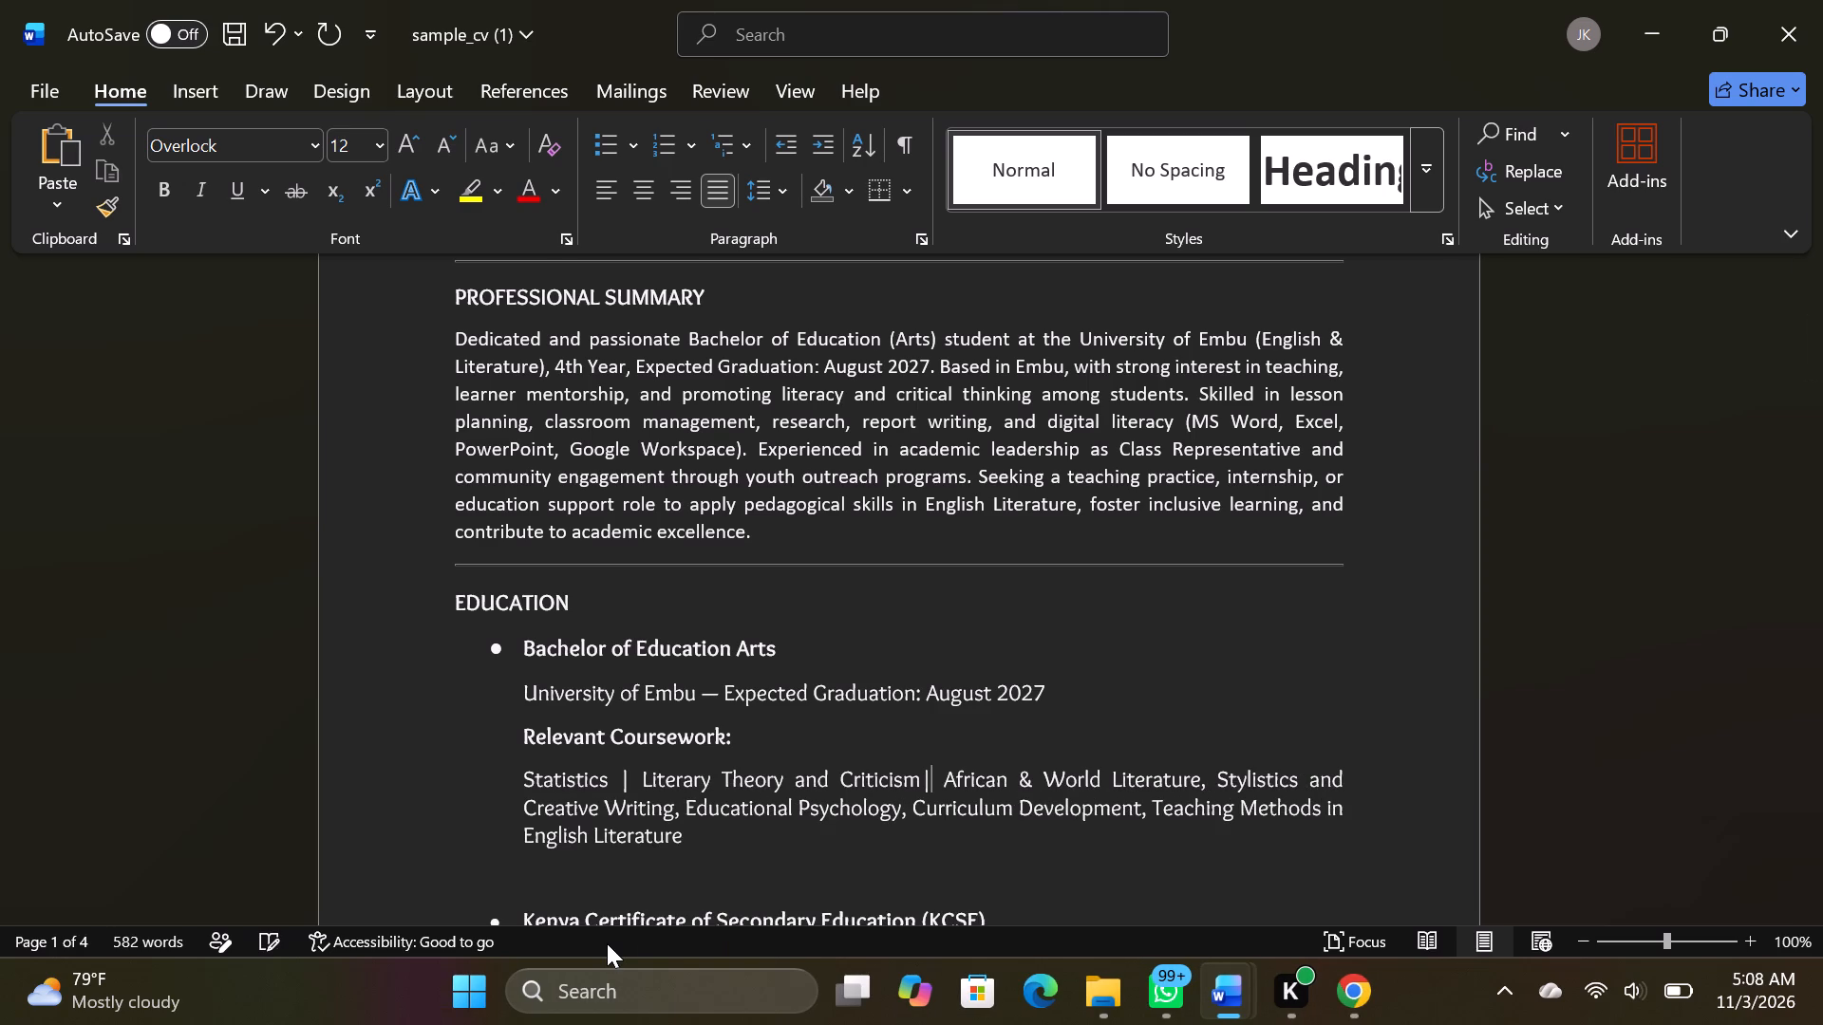
click(1210, 779)
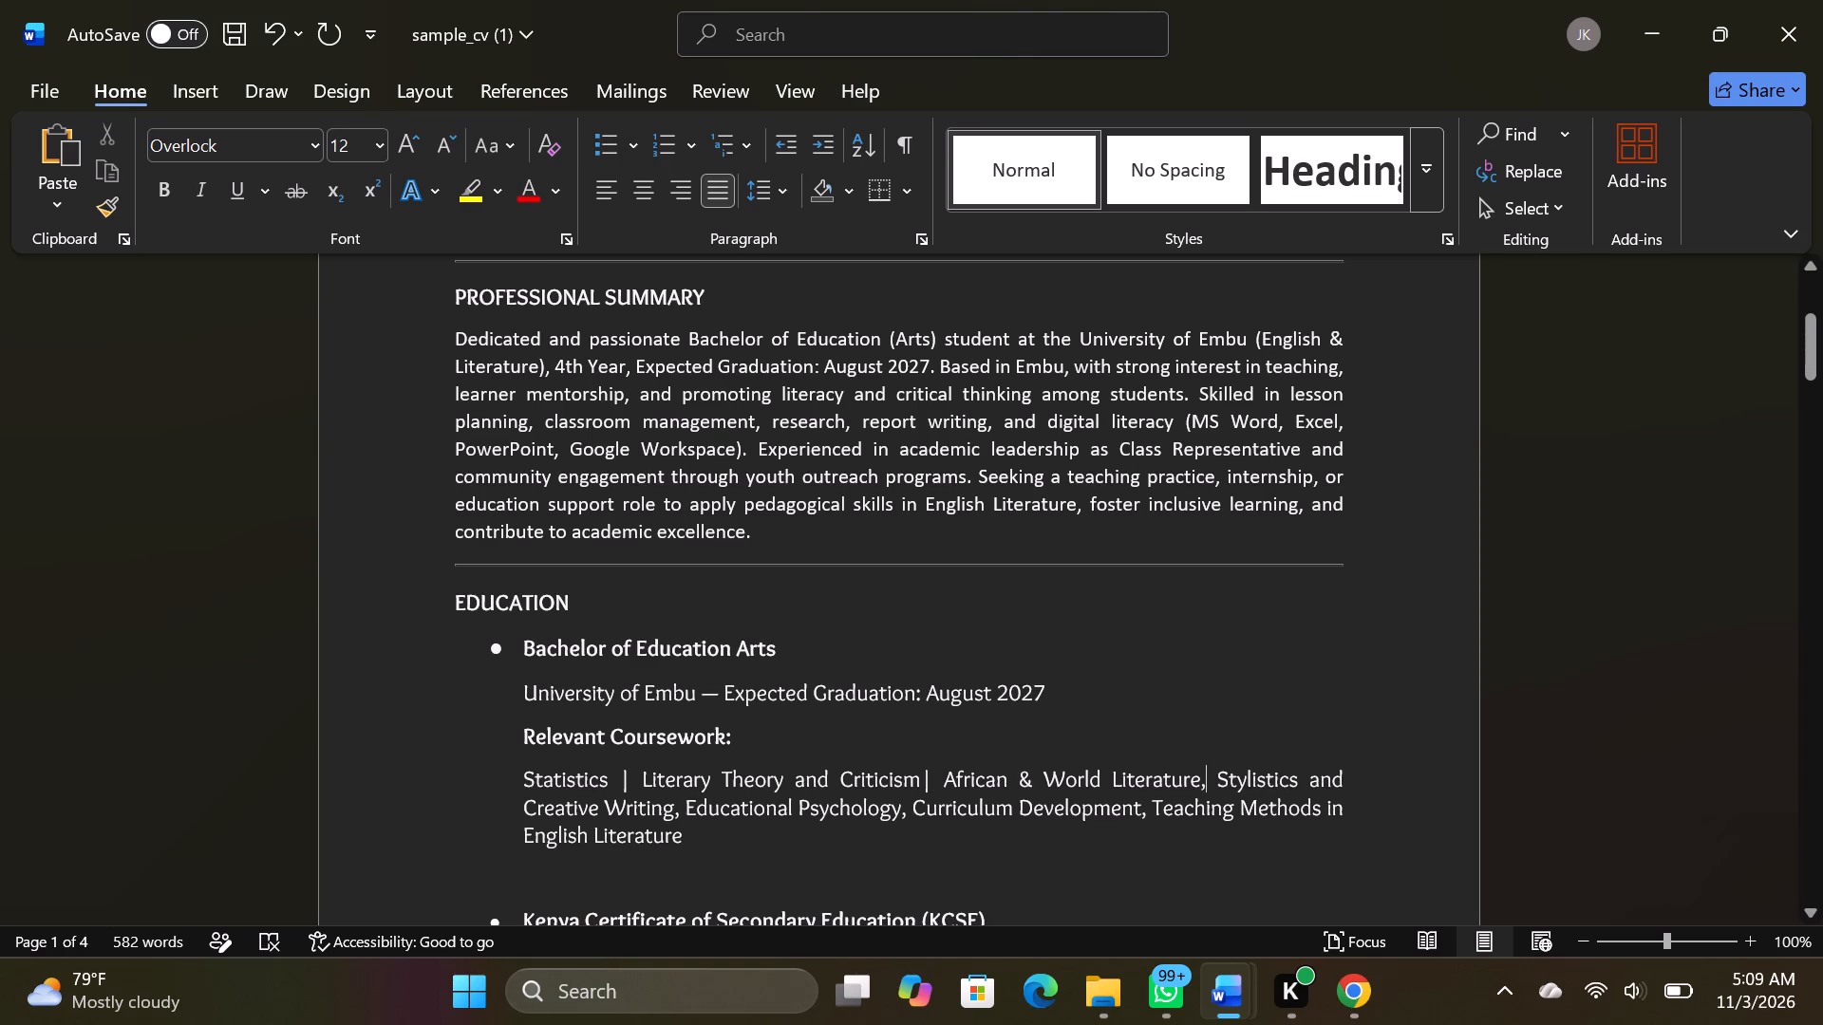
key(BackSpace)
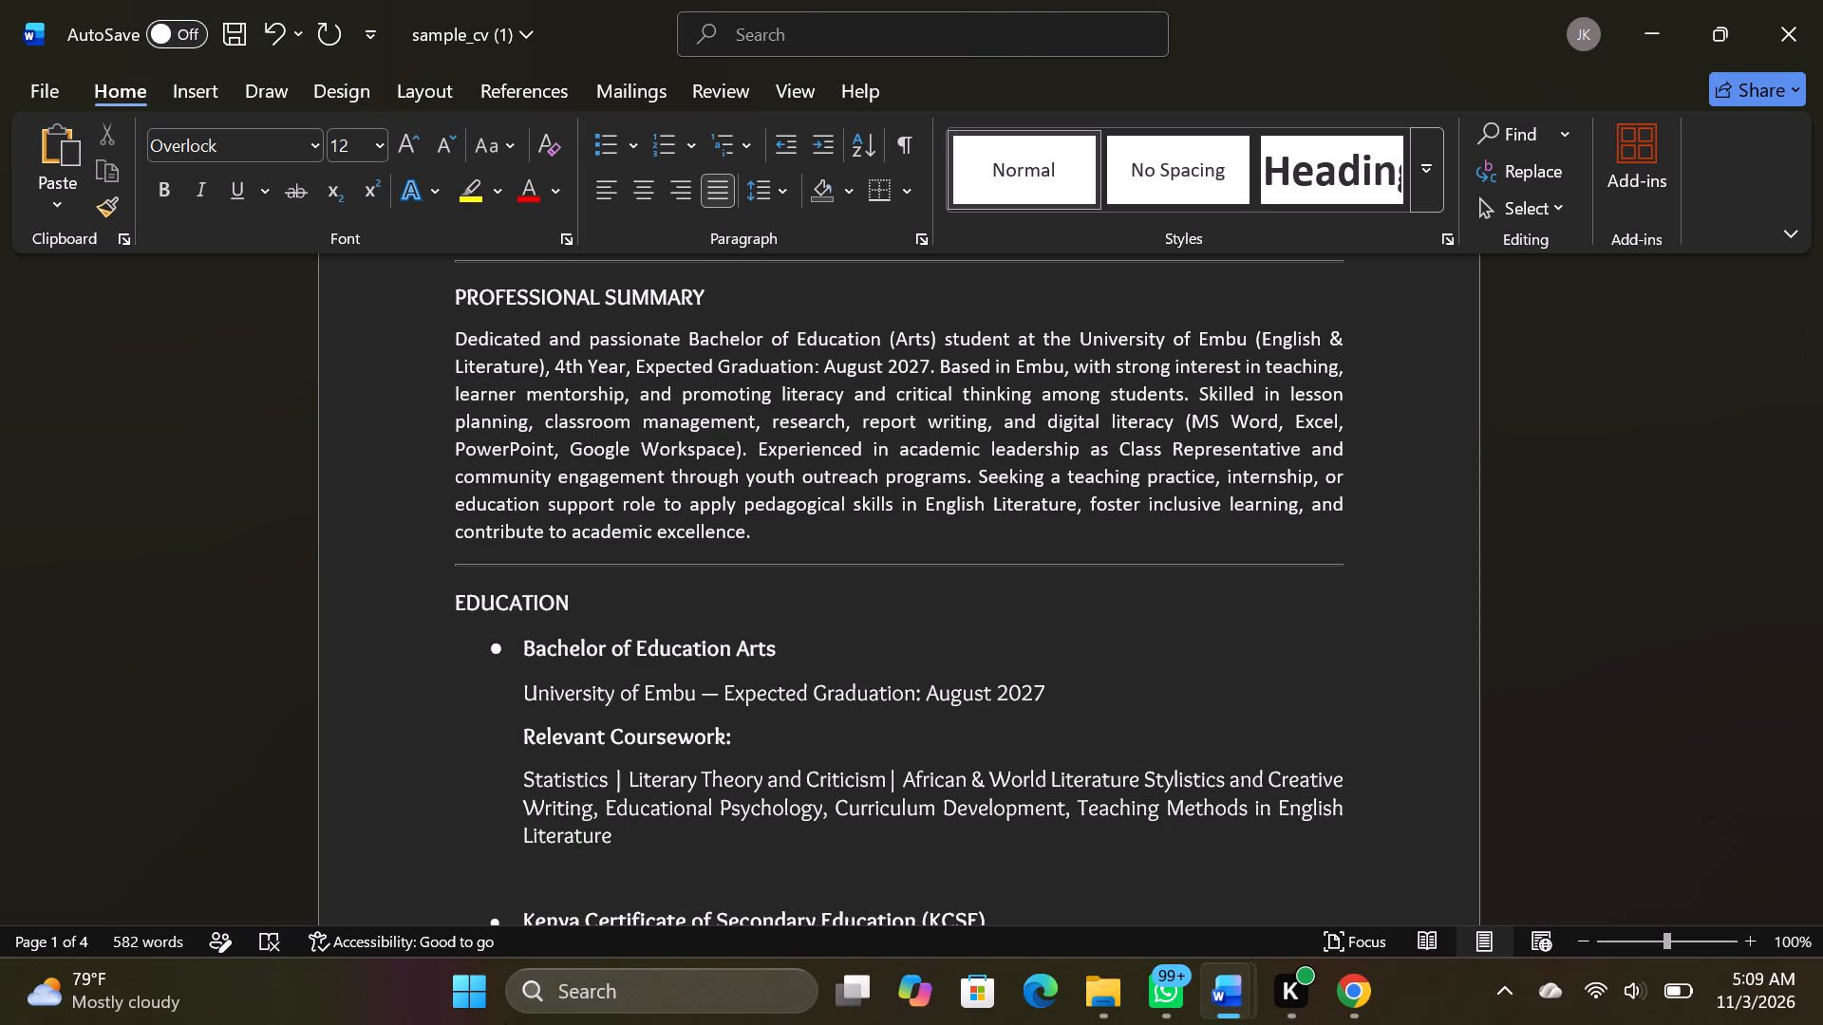
key(shift+bar)
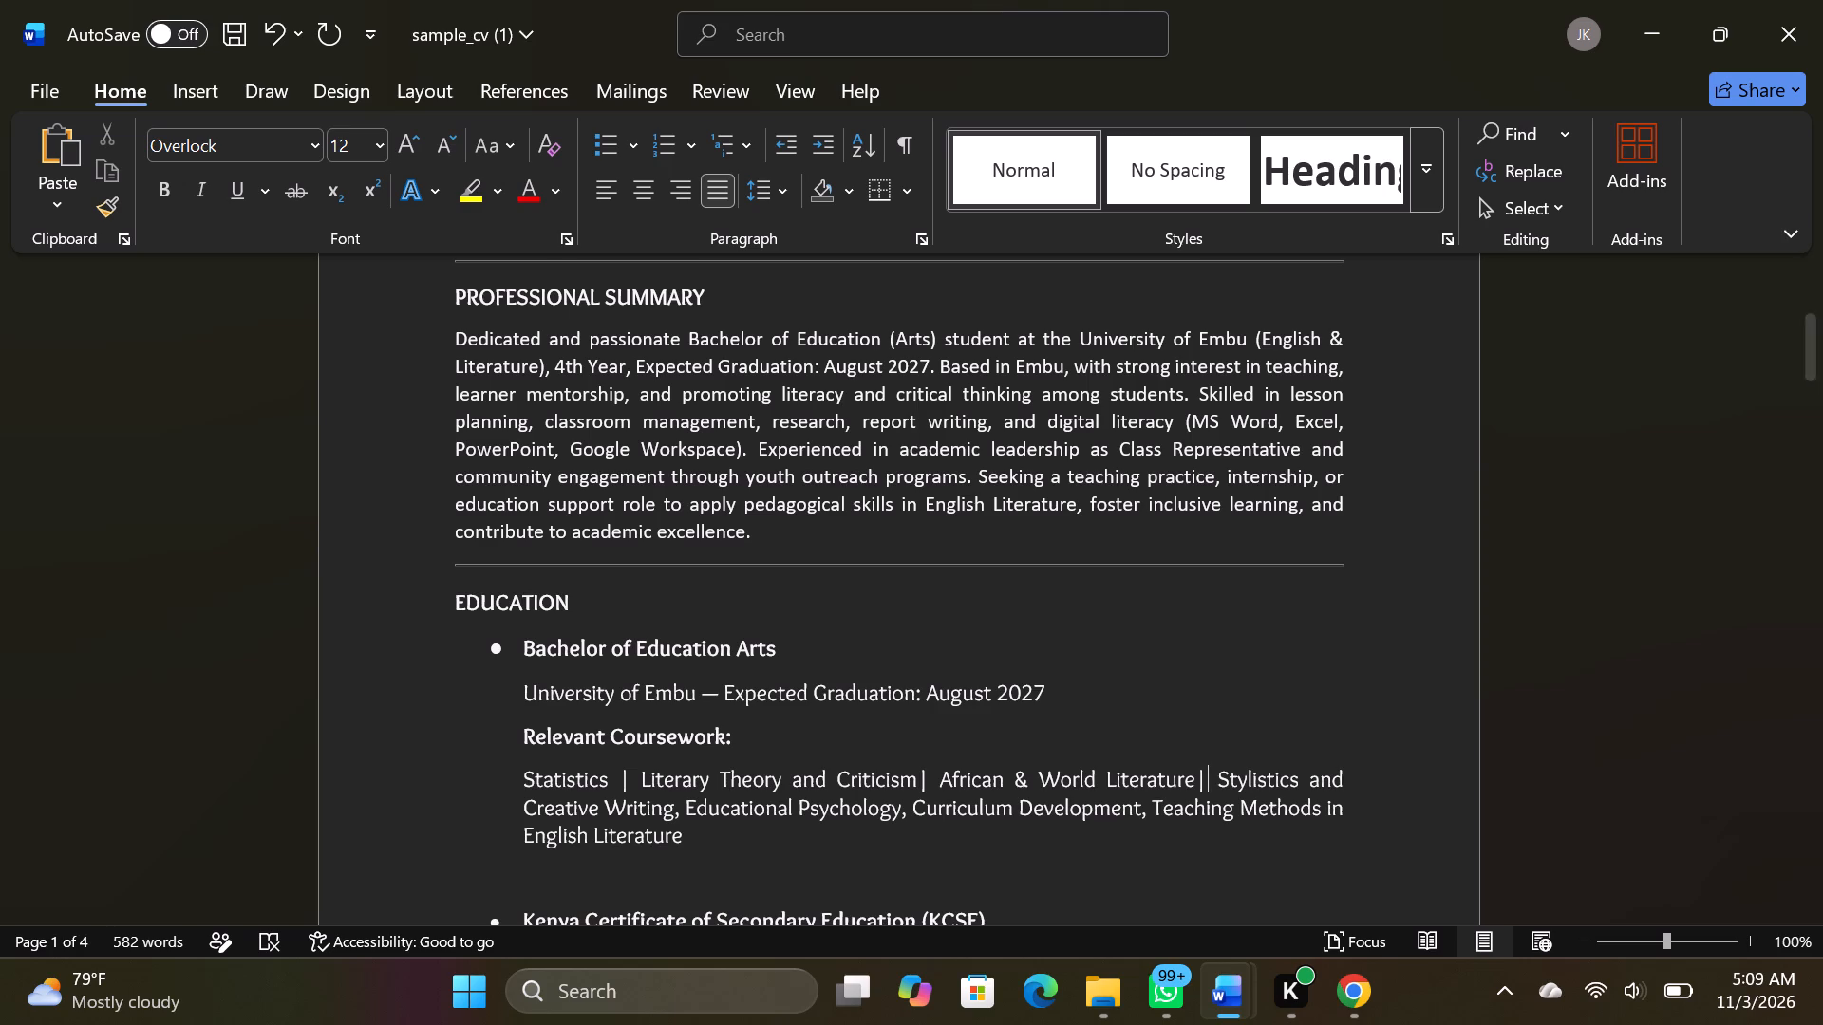
scroll(945, 768, down, 1)
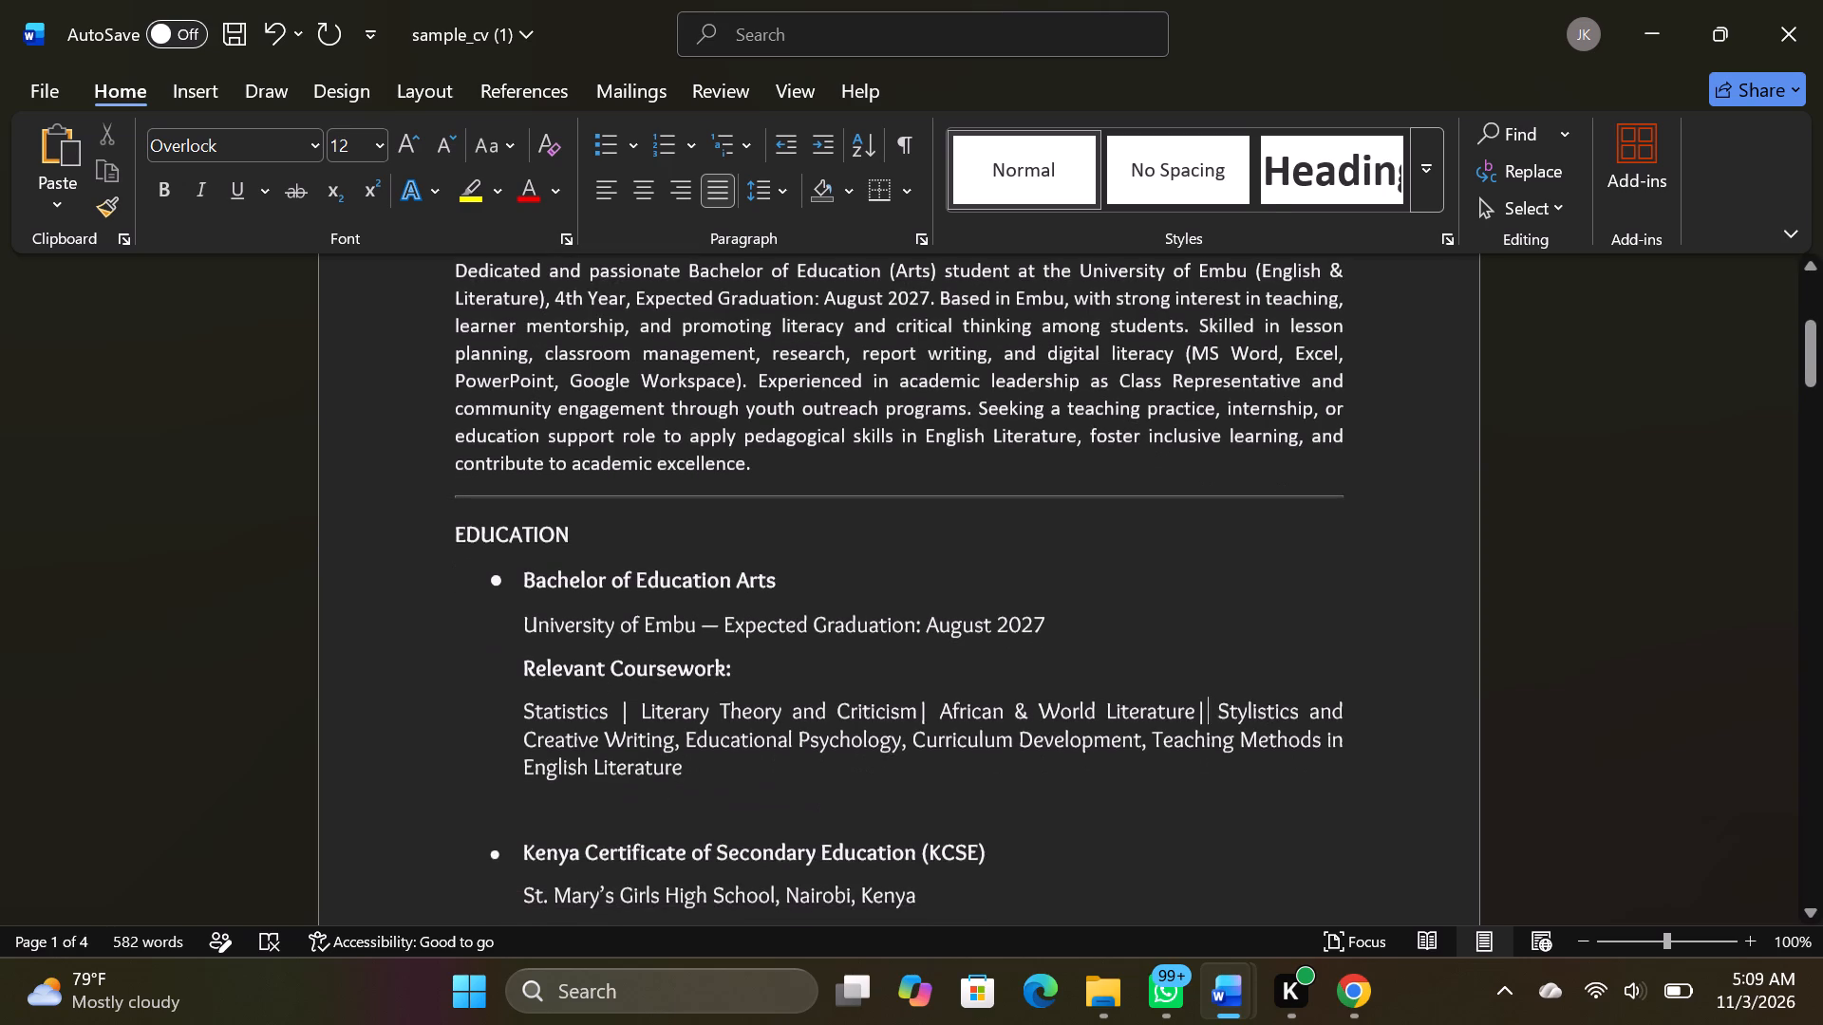
scroll(966, 751, down, 2)
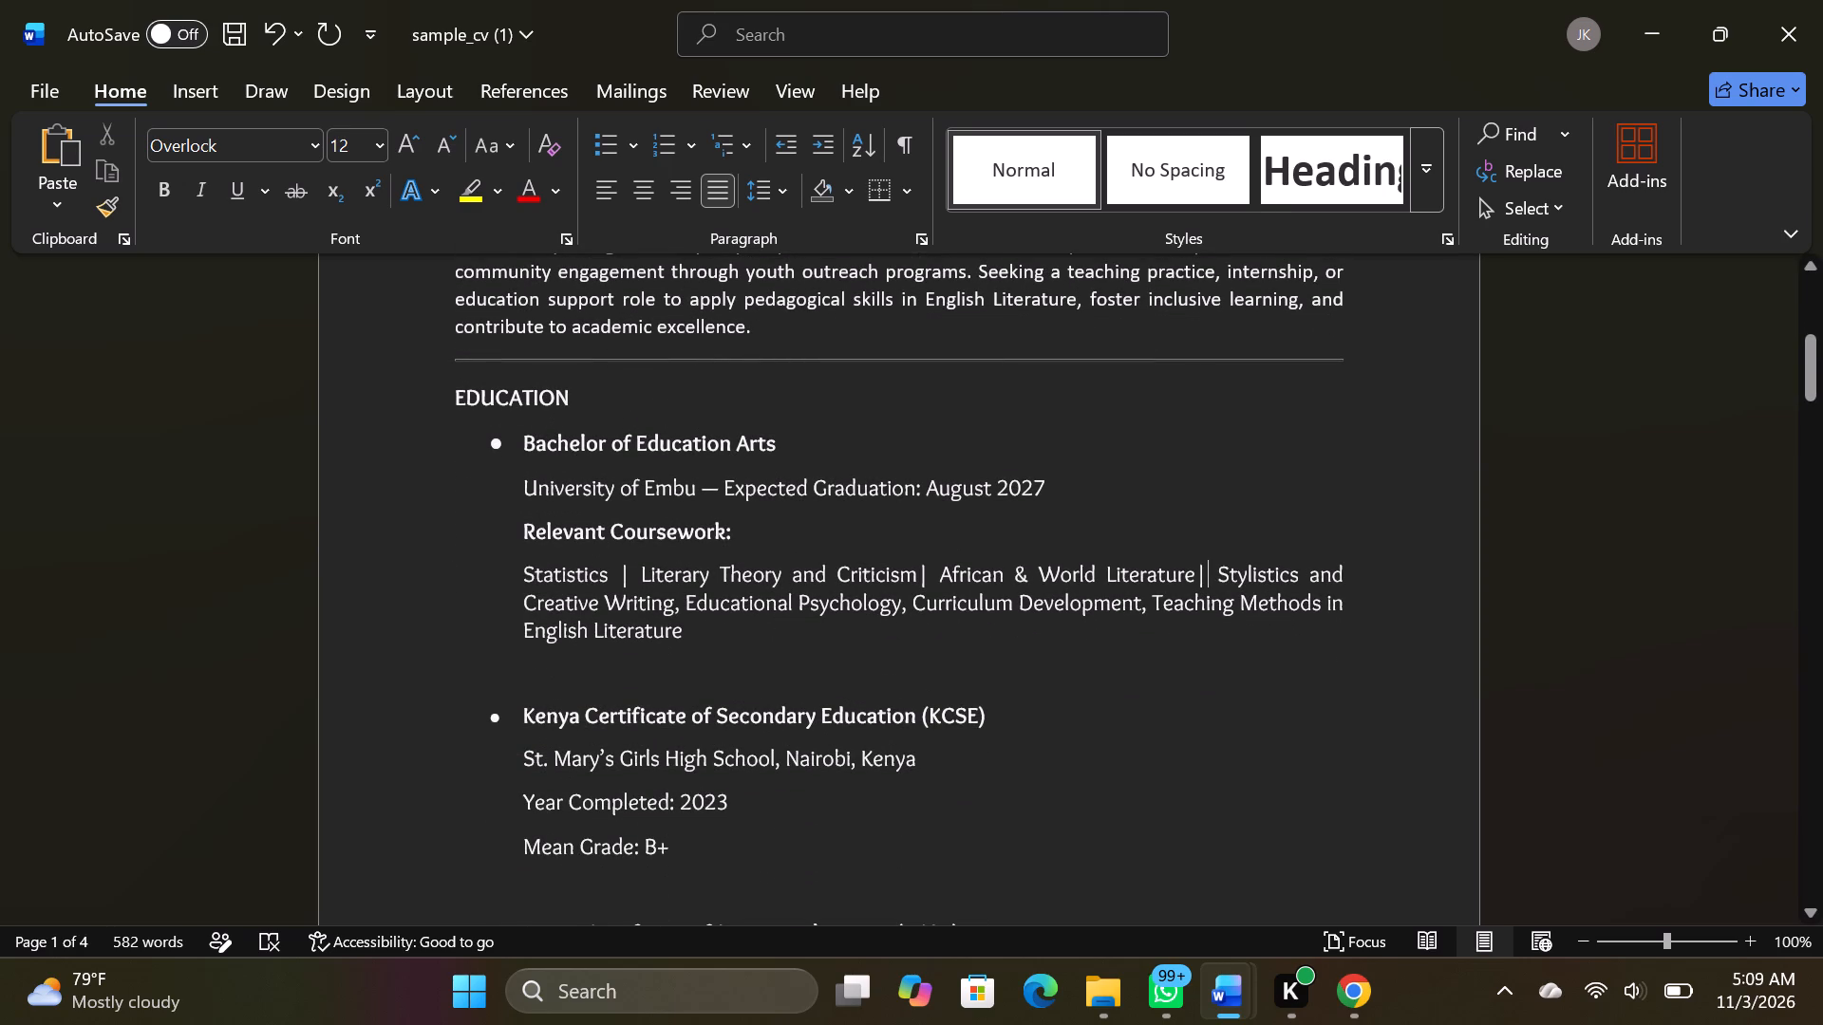
click(682, 606)
key(BackSpace)
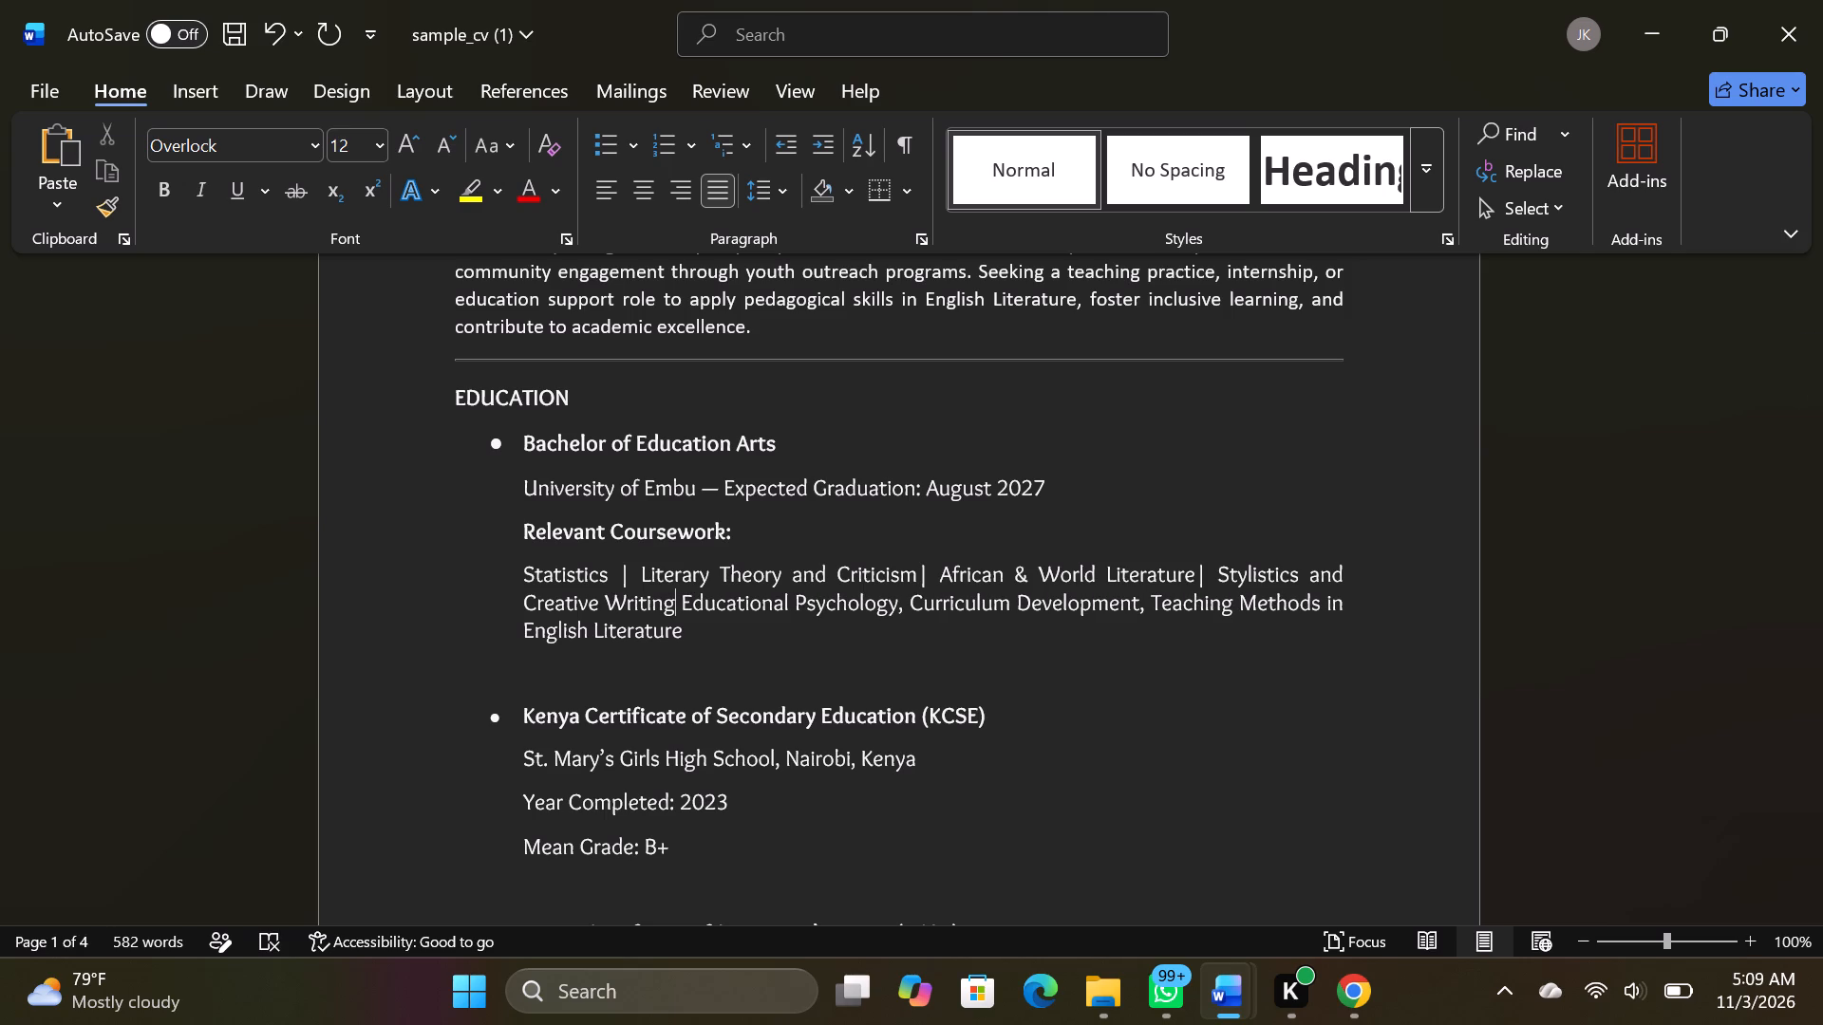
key(shift+bar)
Replace the commas after Educational Psychology and Curriculum Development with vertical bars, adding a space before the last bar.
click(916, 610)
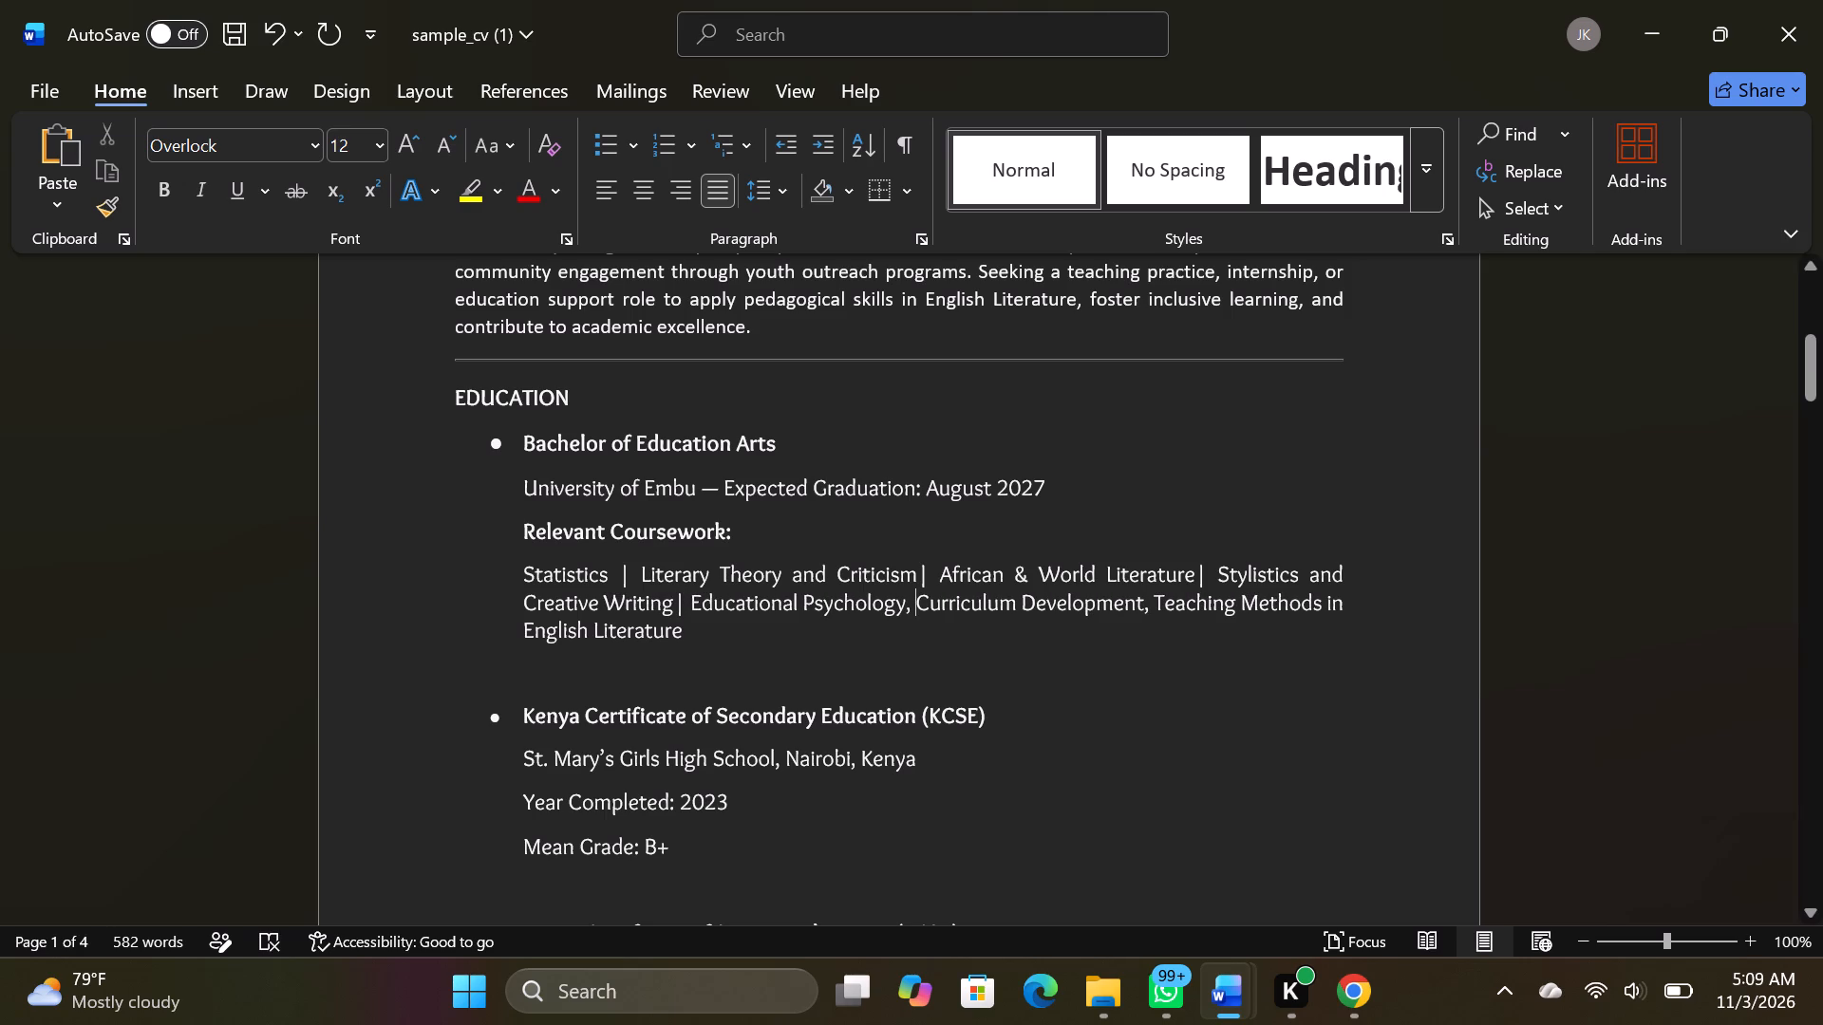
key(BackSpace)
key(BackSpace)
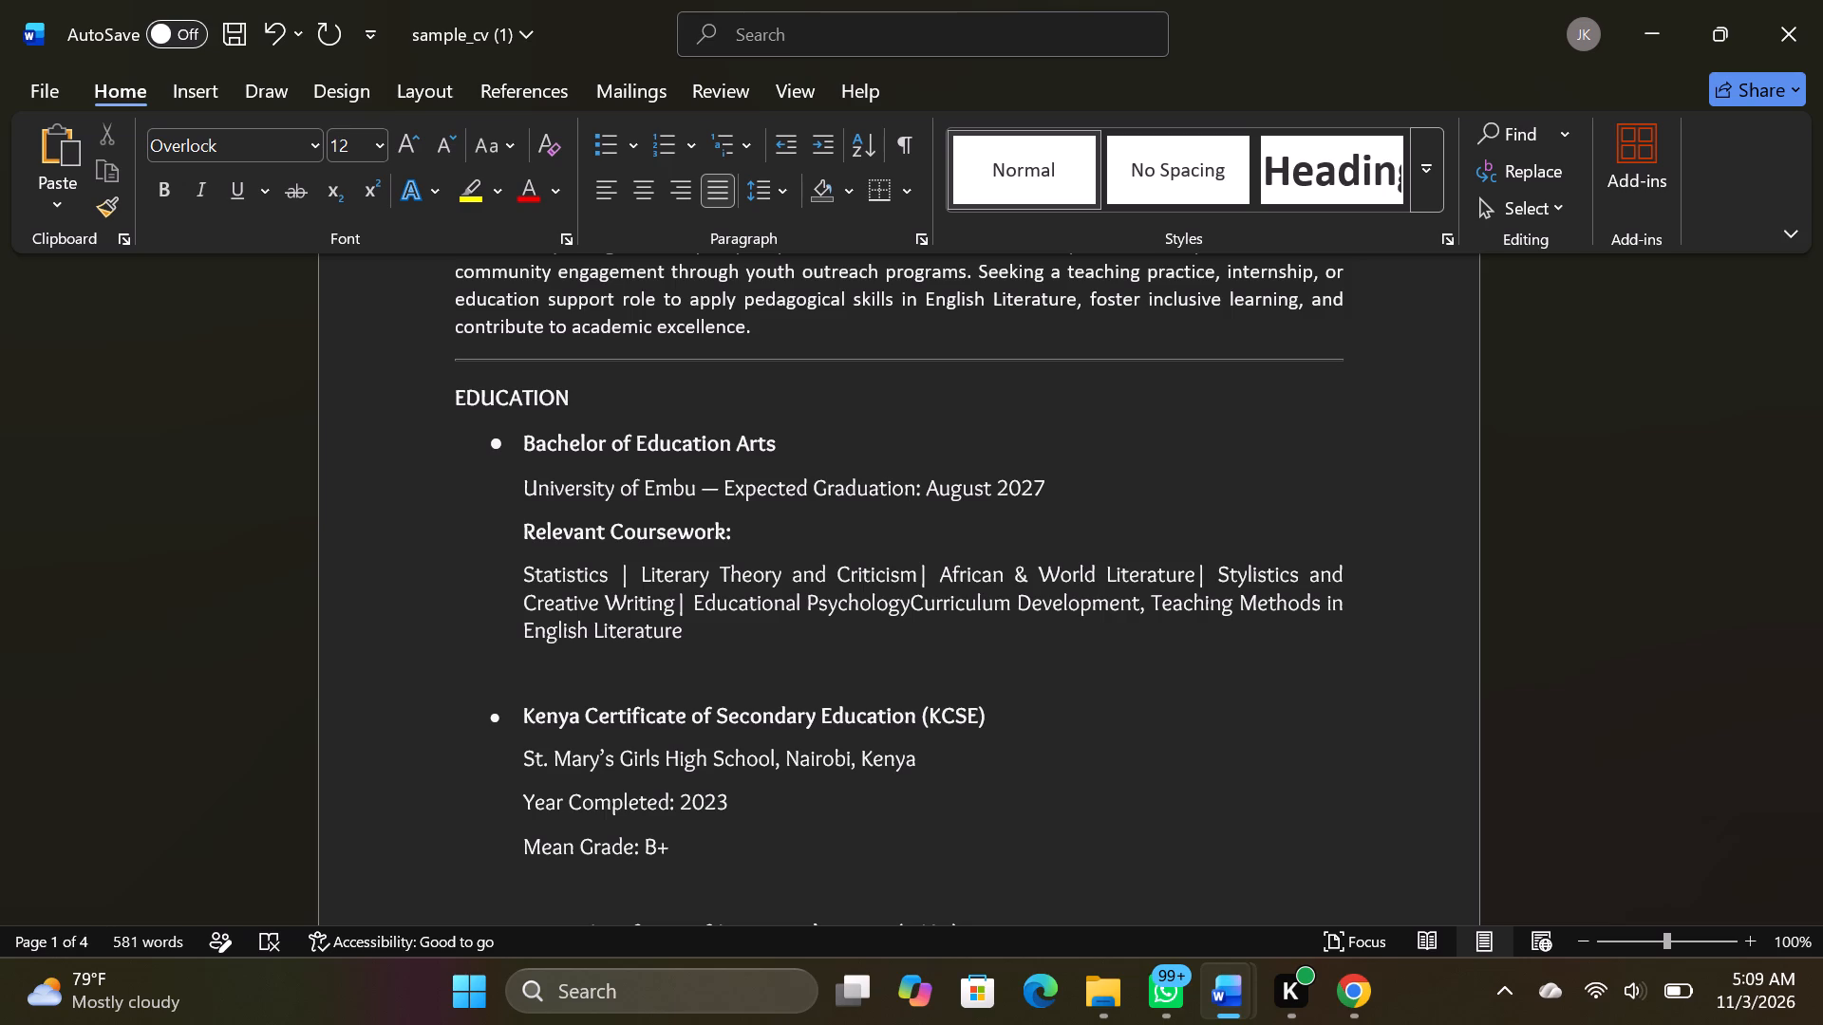
key(shift+bar)
key(space)
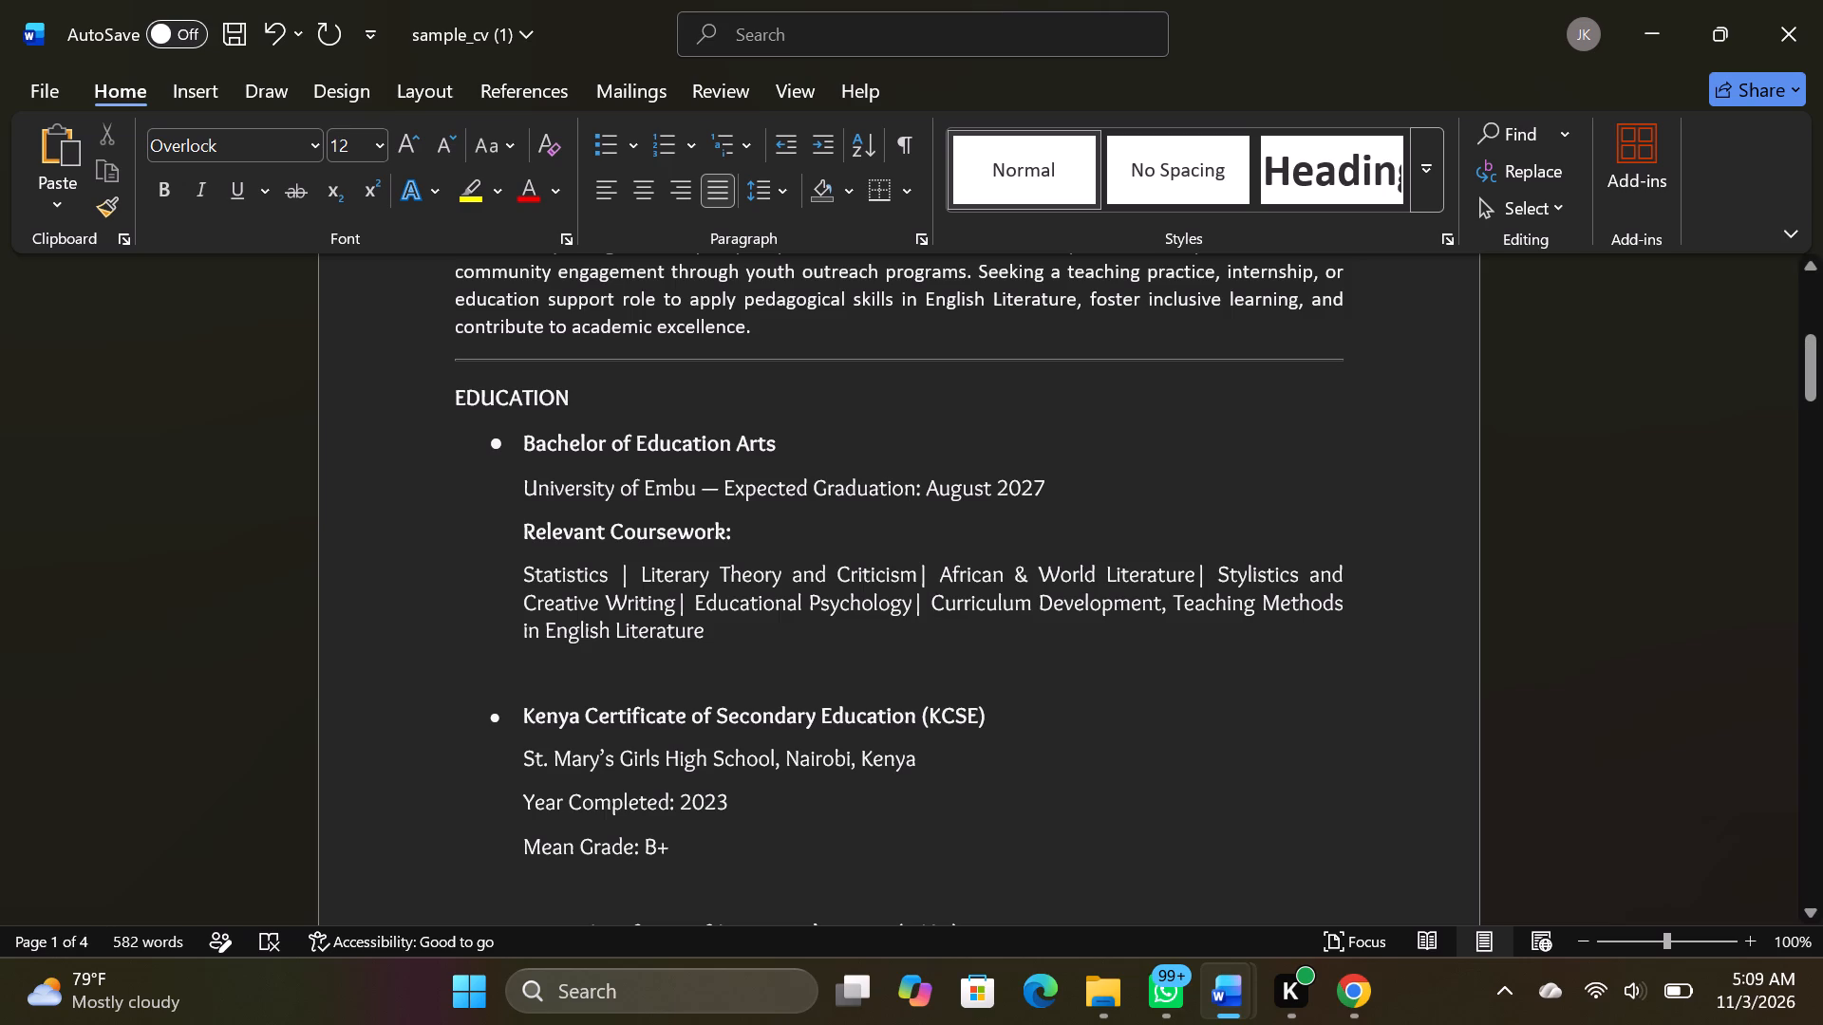
click(1175, 614)
key(BackSpace)
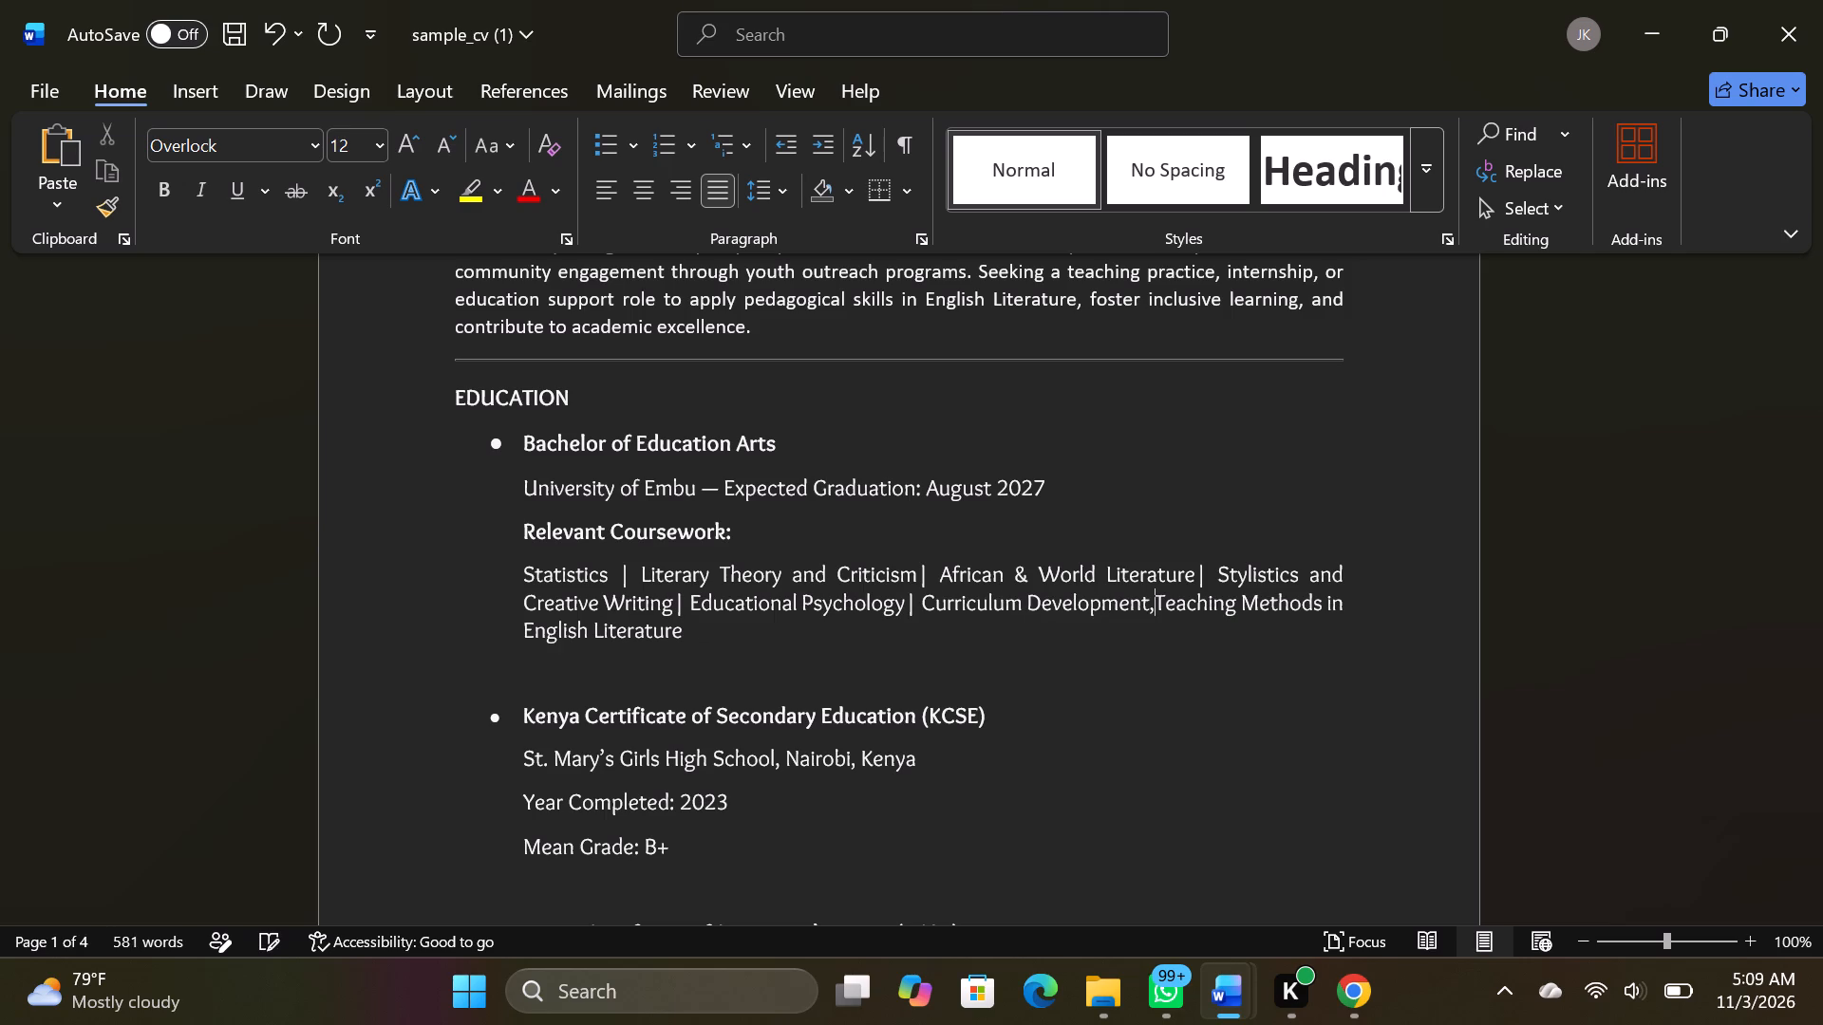
key(BackSpace)
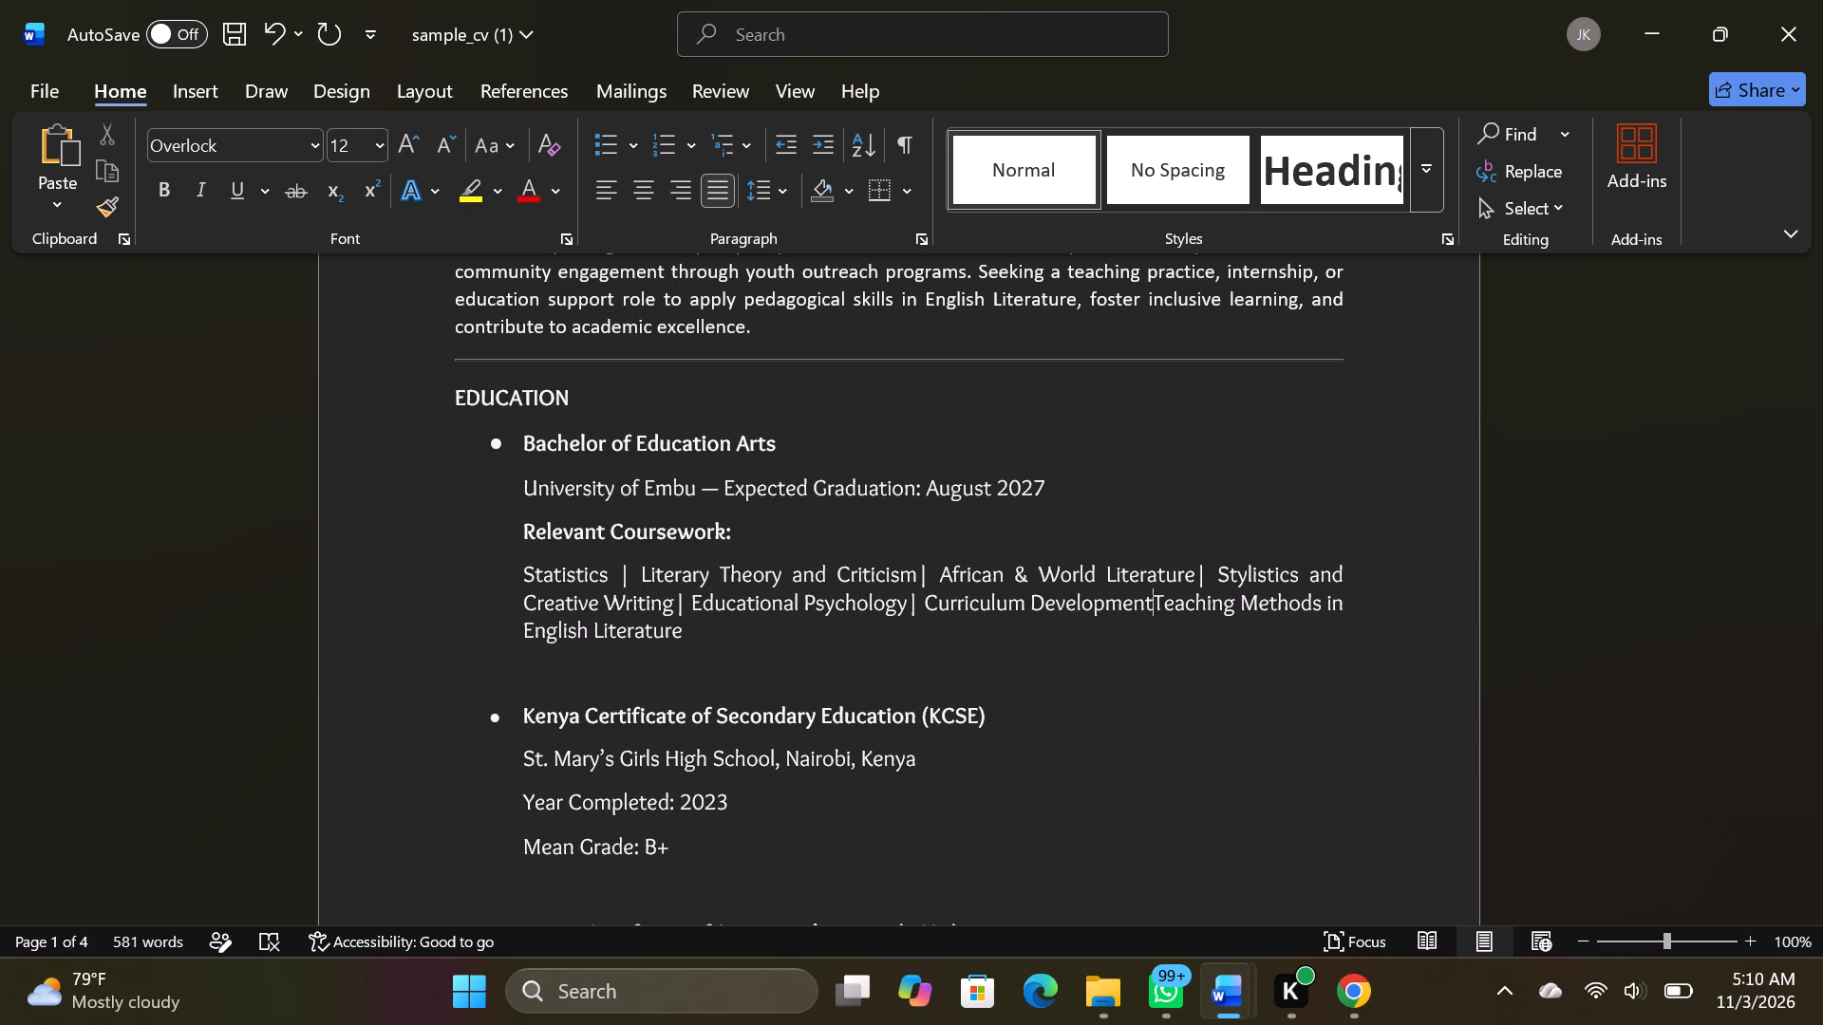
key(shift+bar)
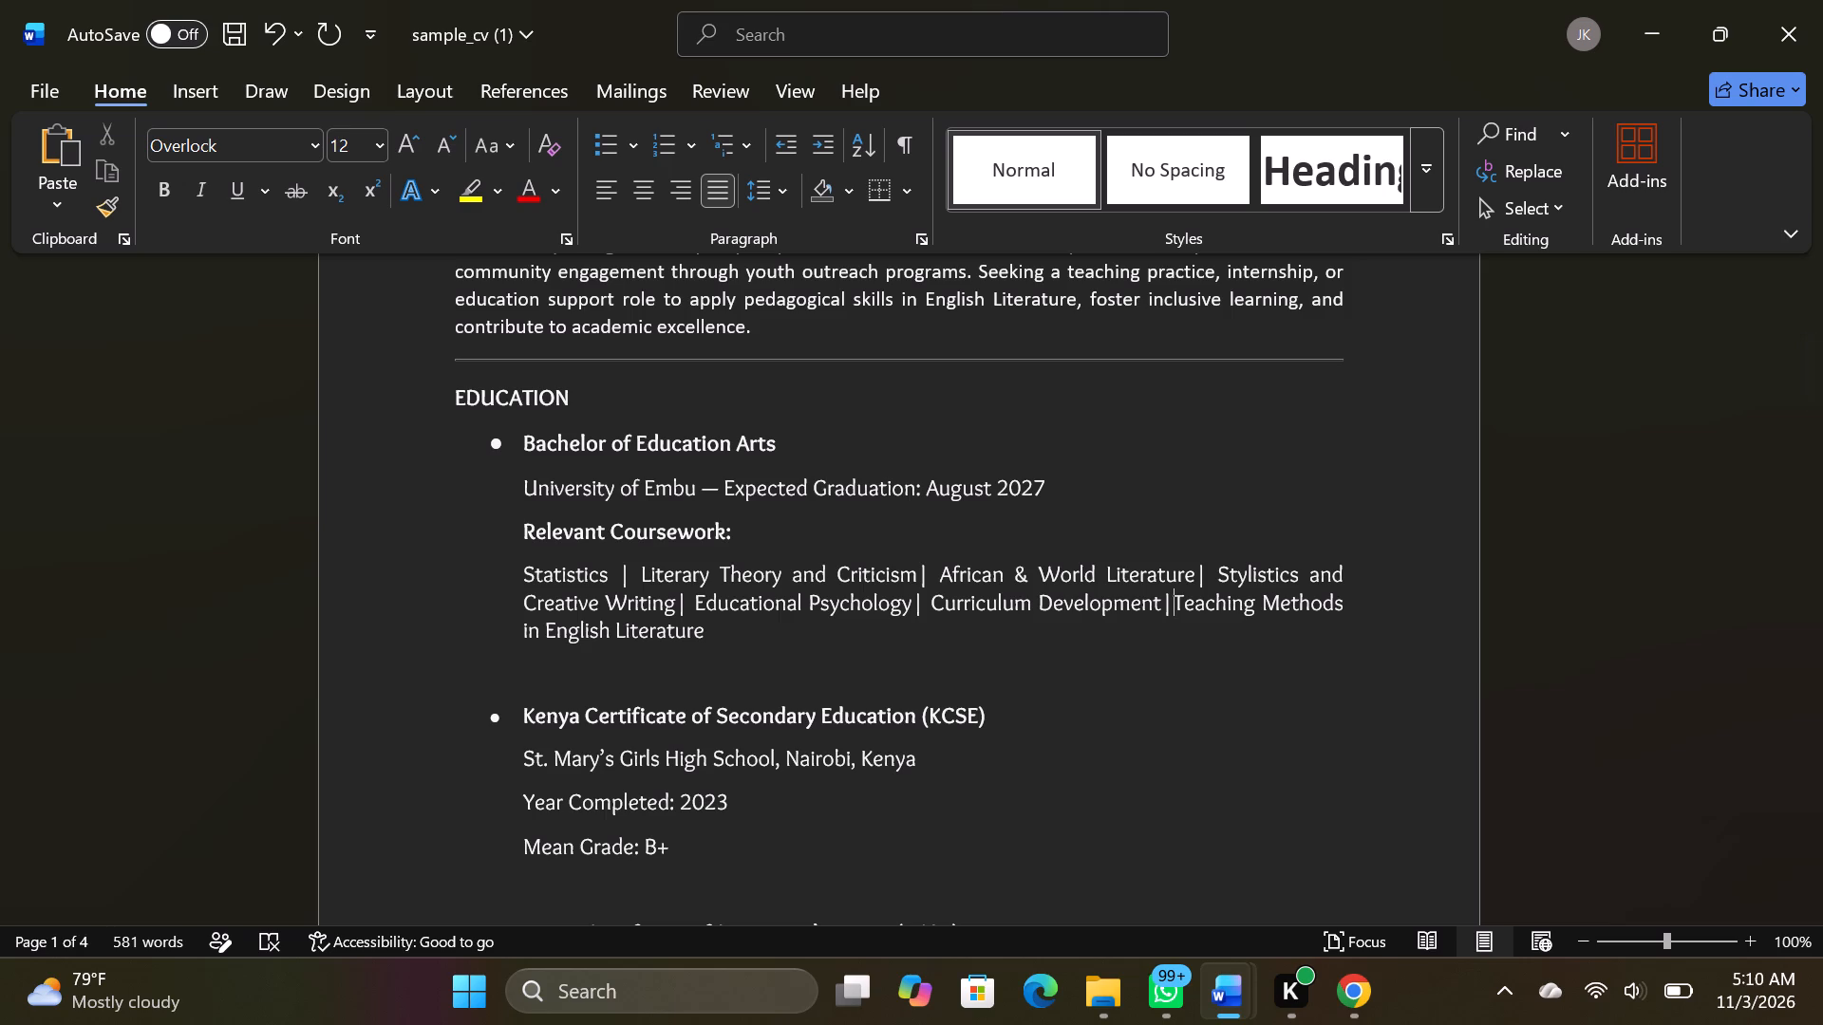
click(1156, 589)
click(1162, 605)
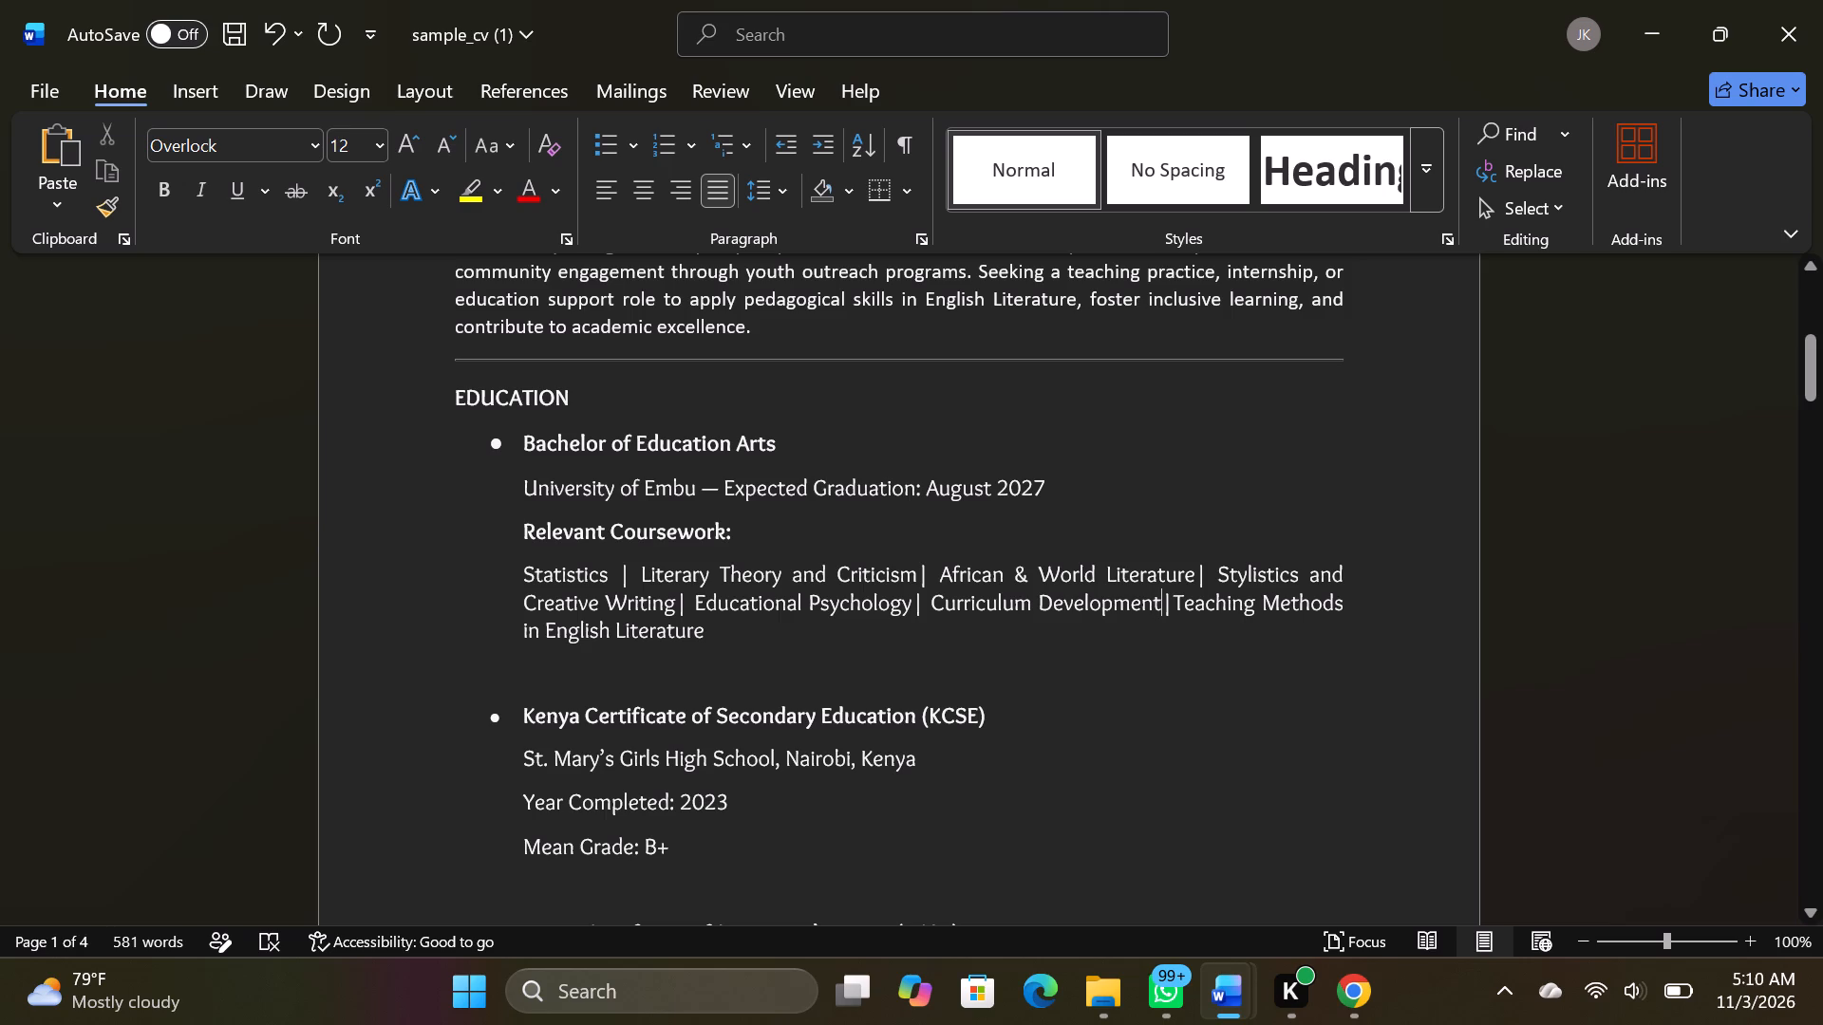
key(space)
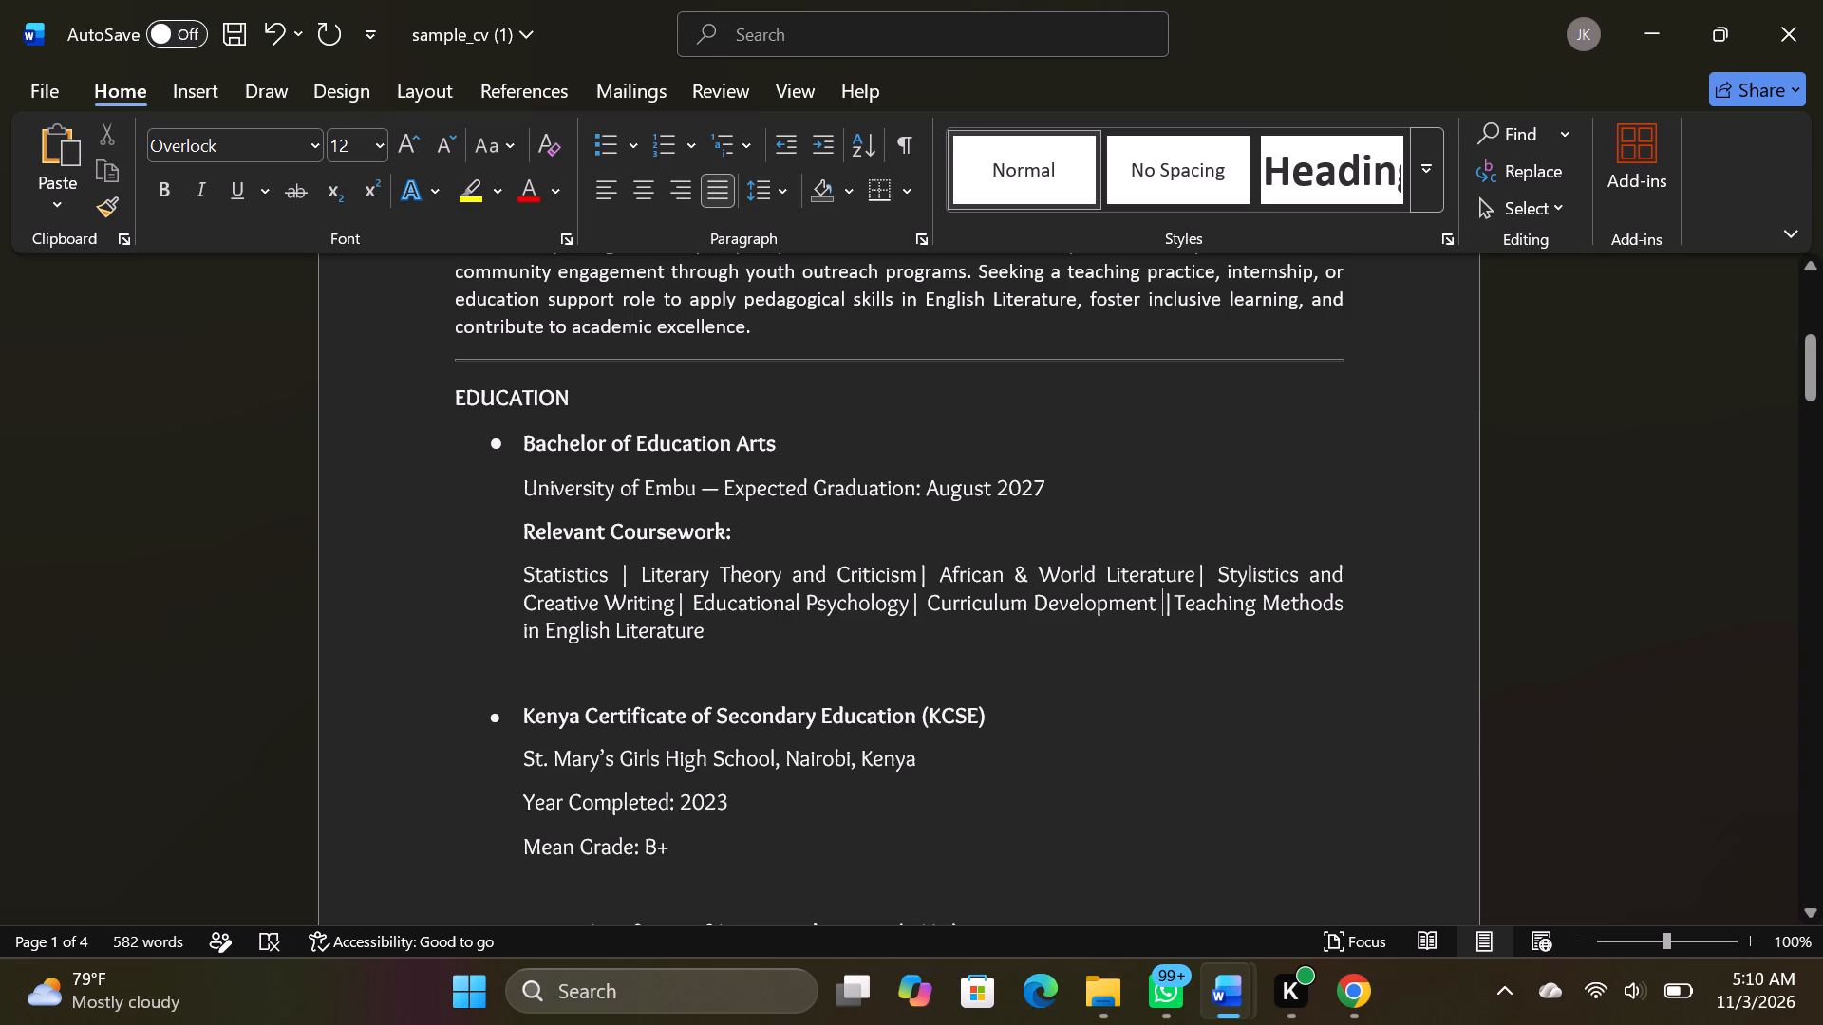
Delete Statistics and its vertical bar so the coursework list starts with Literary Theory and Criticism.
drag(617, 570, 600, 570)
drag(600, 570, 524, 560)
key(BackSpace)
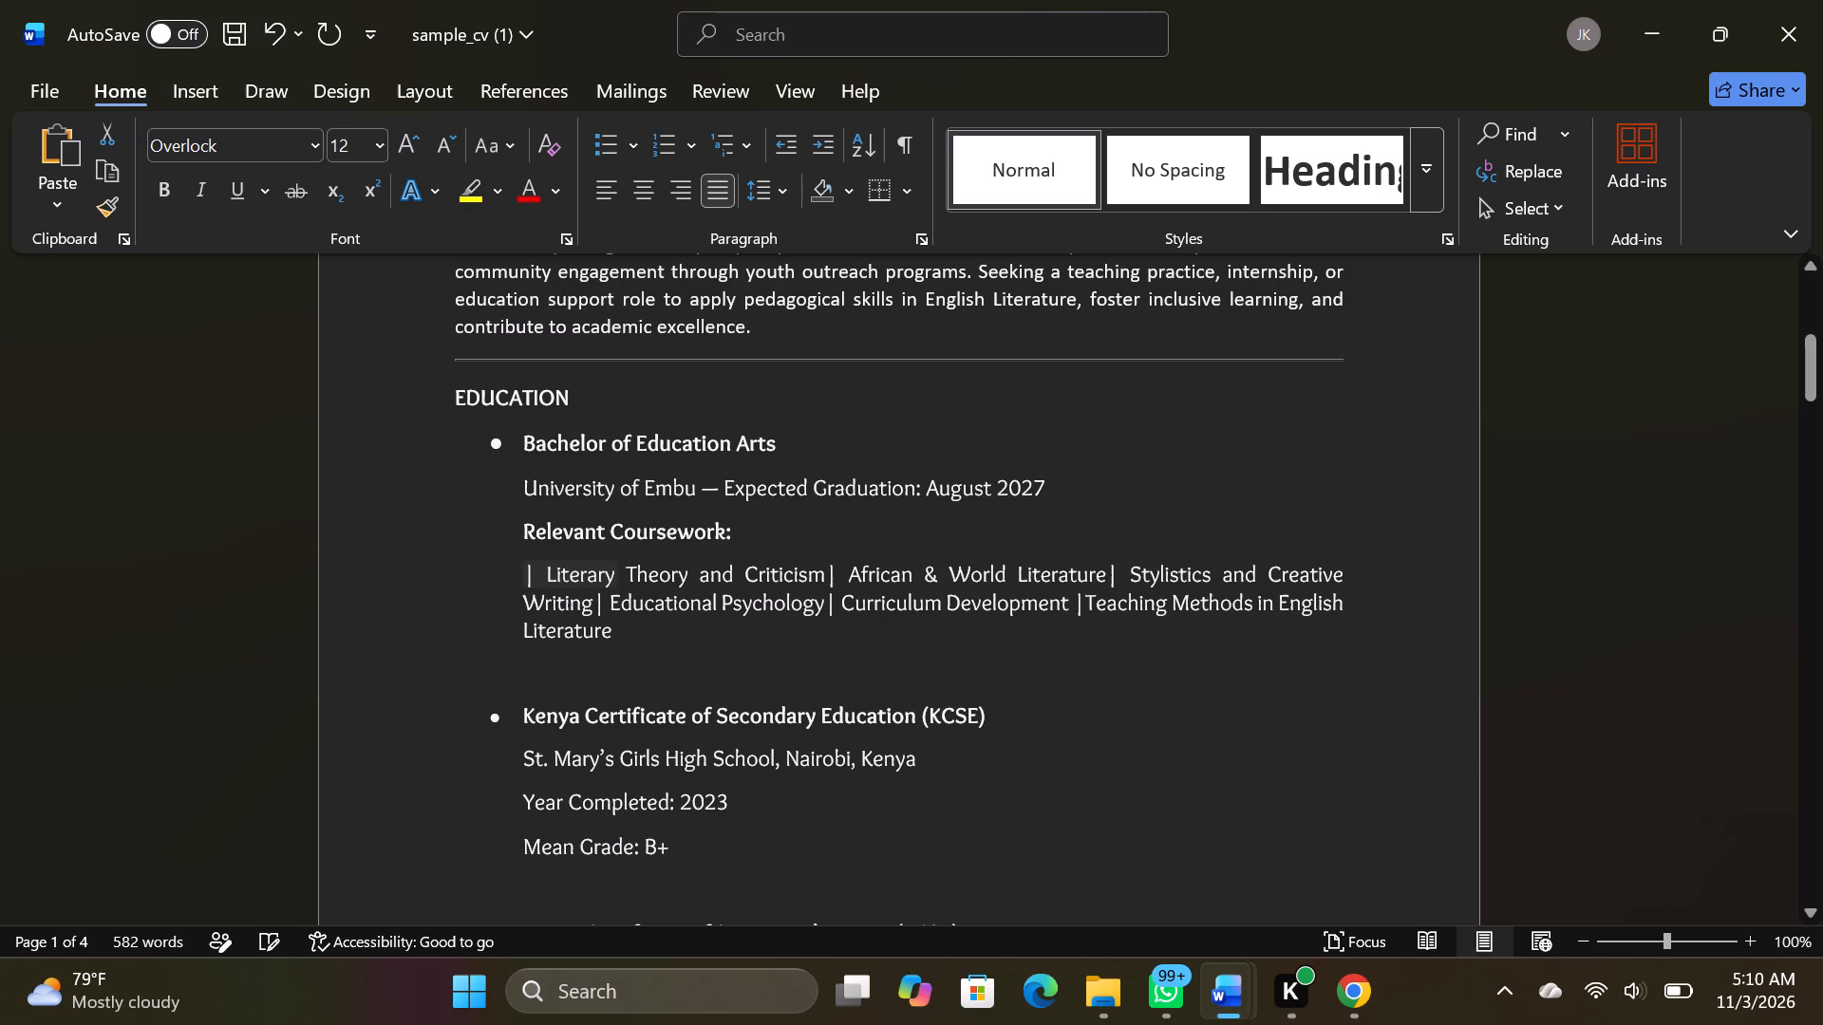
click(548, 569)
key(BackSpace)
key(BackSpace)
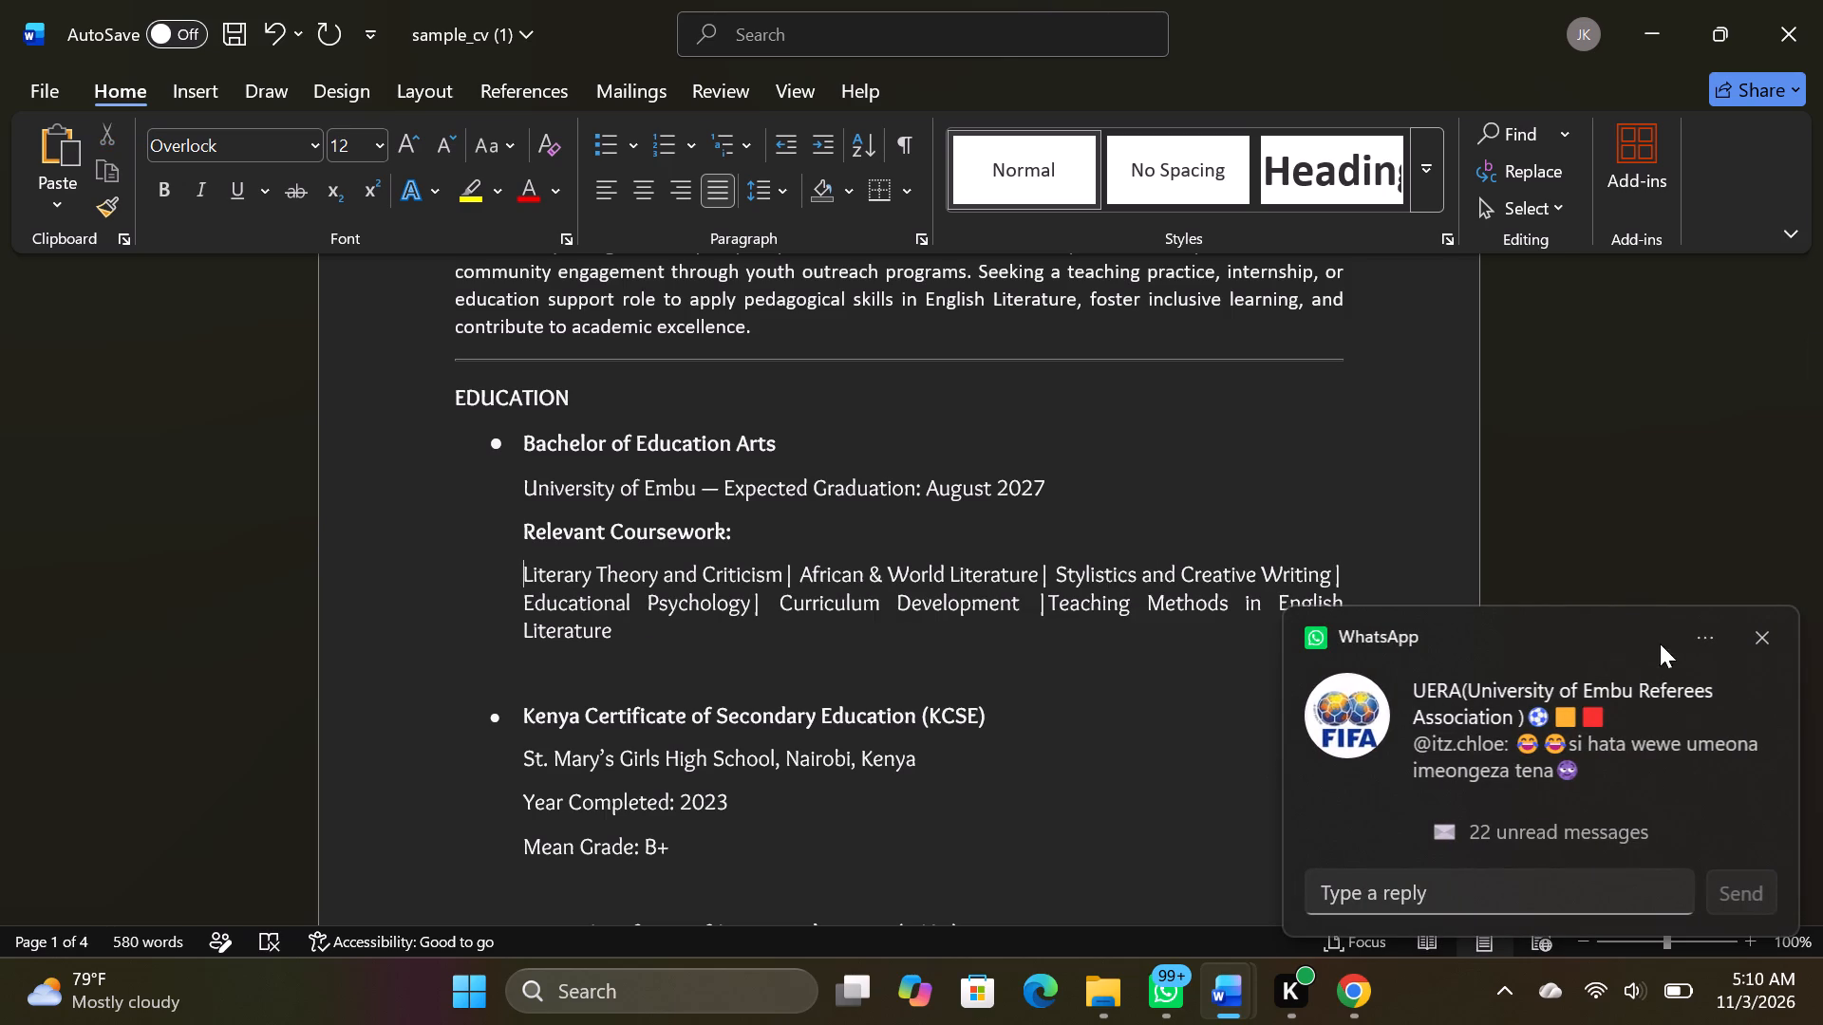
Dismiss the chat notification and save the CV.
click(1764, 638)
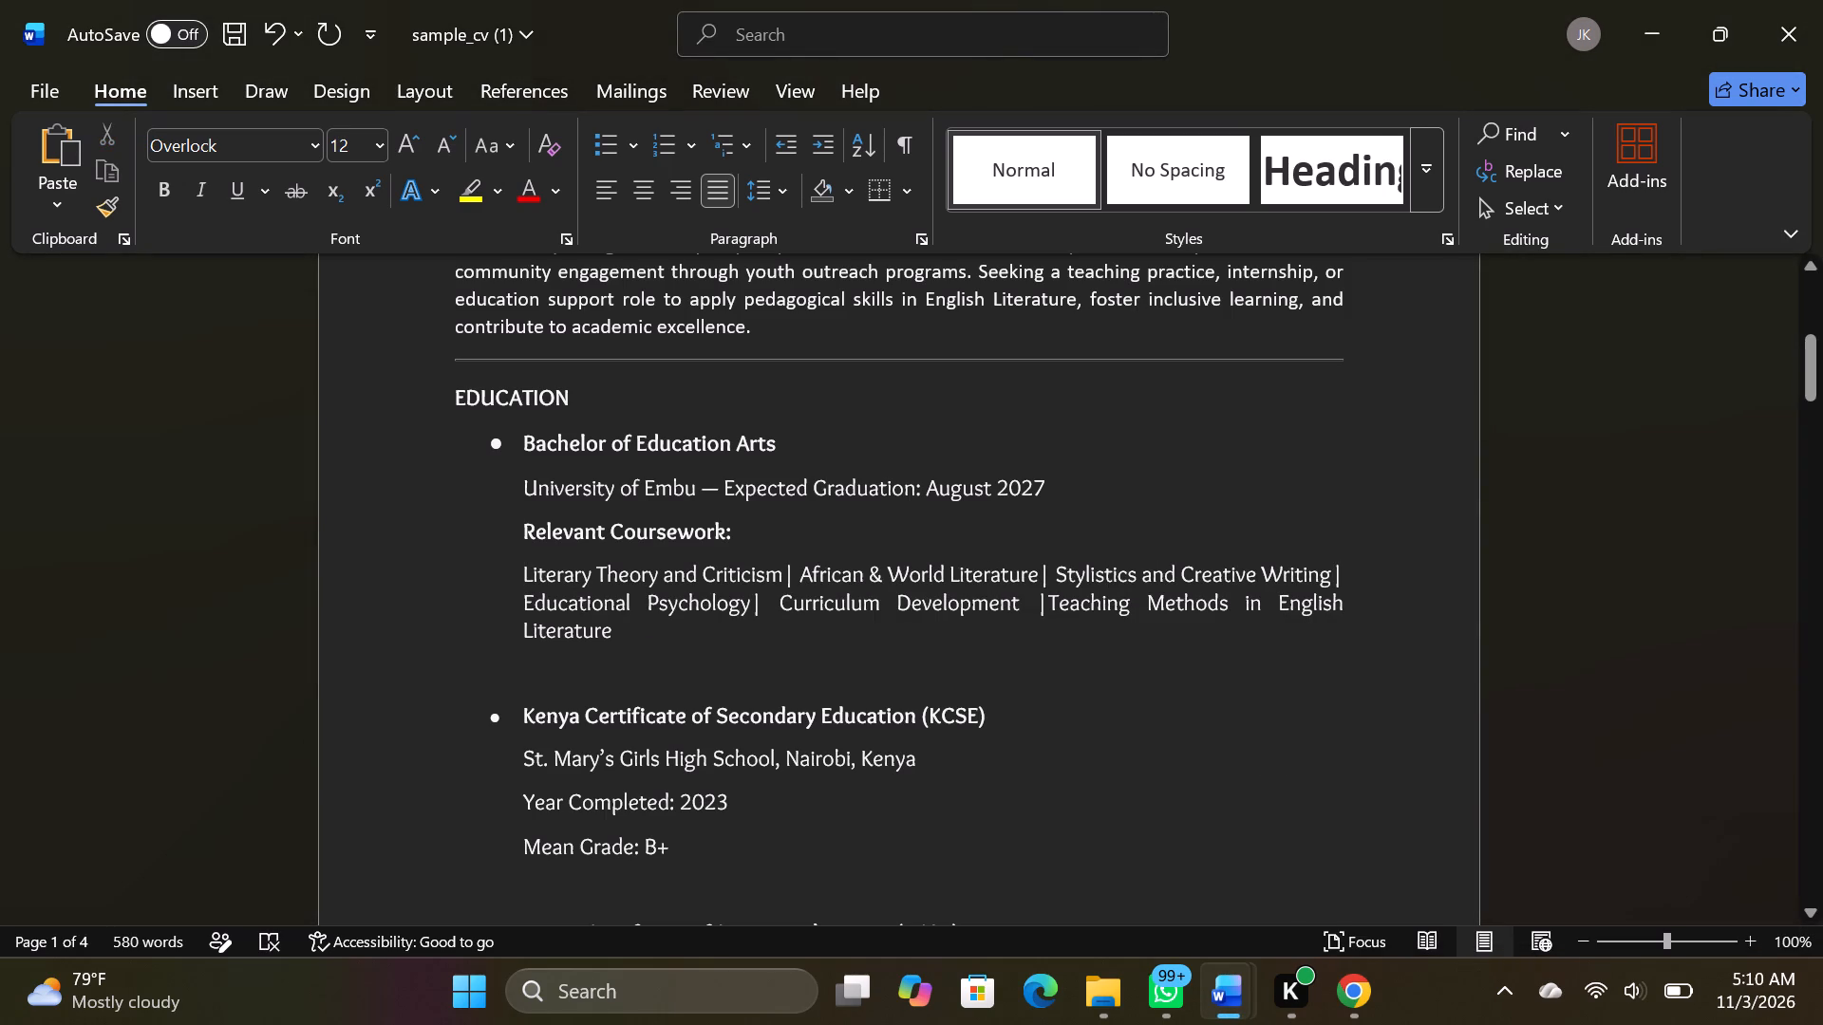
key(ctrl+s)
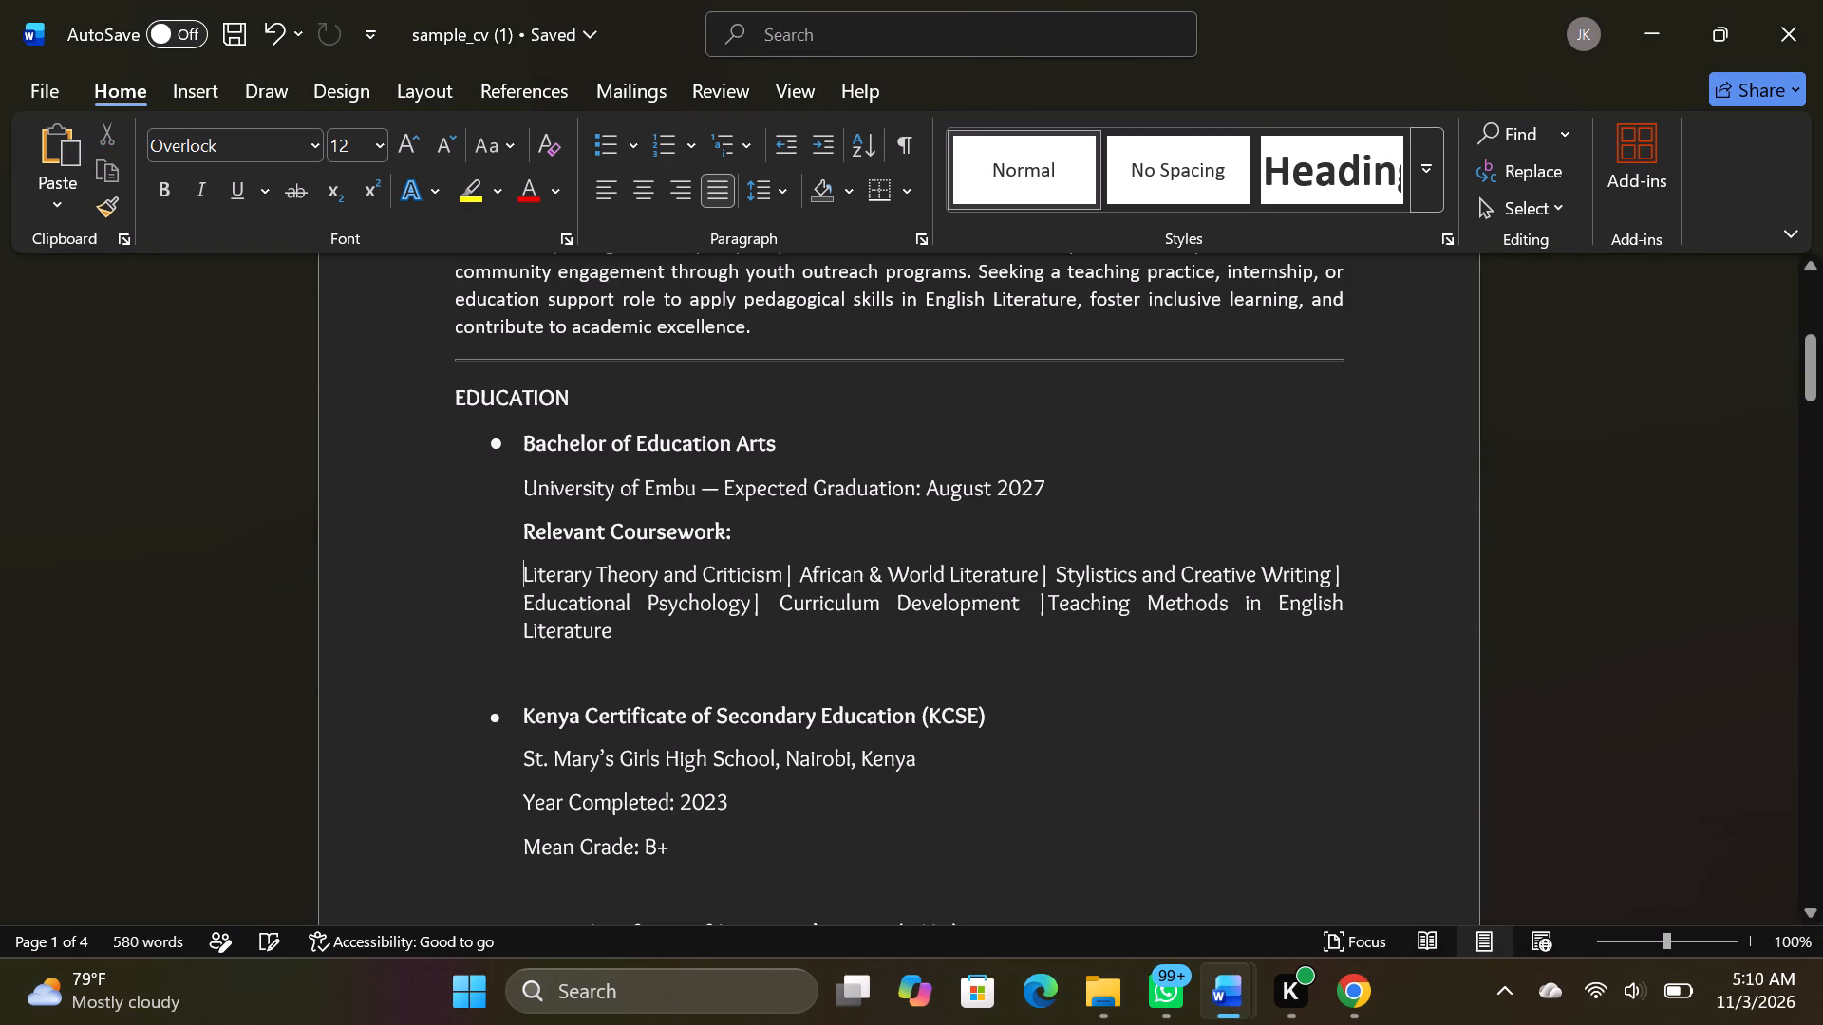
Change the school in the KCSE entry to Kangaru Girls High School.
scroll(1243, 686, down, 1)
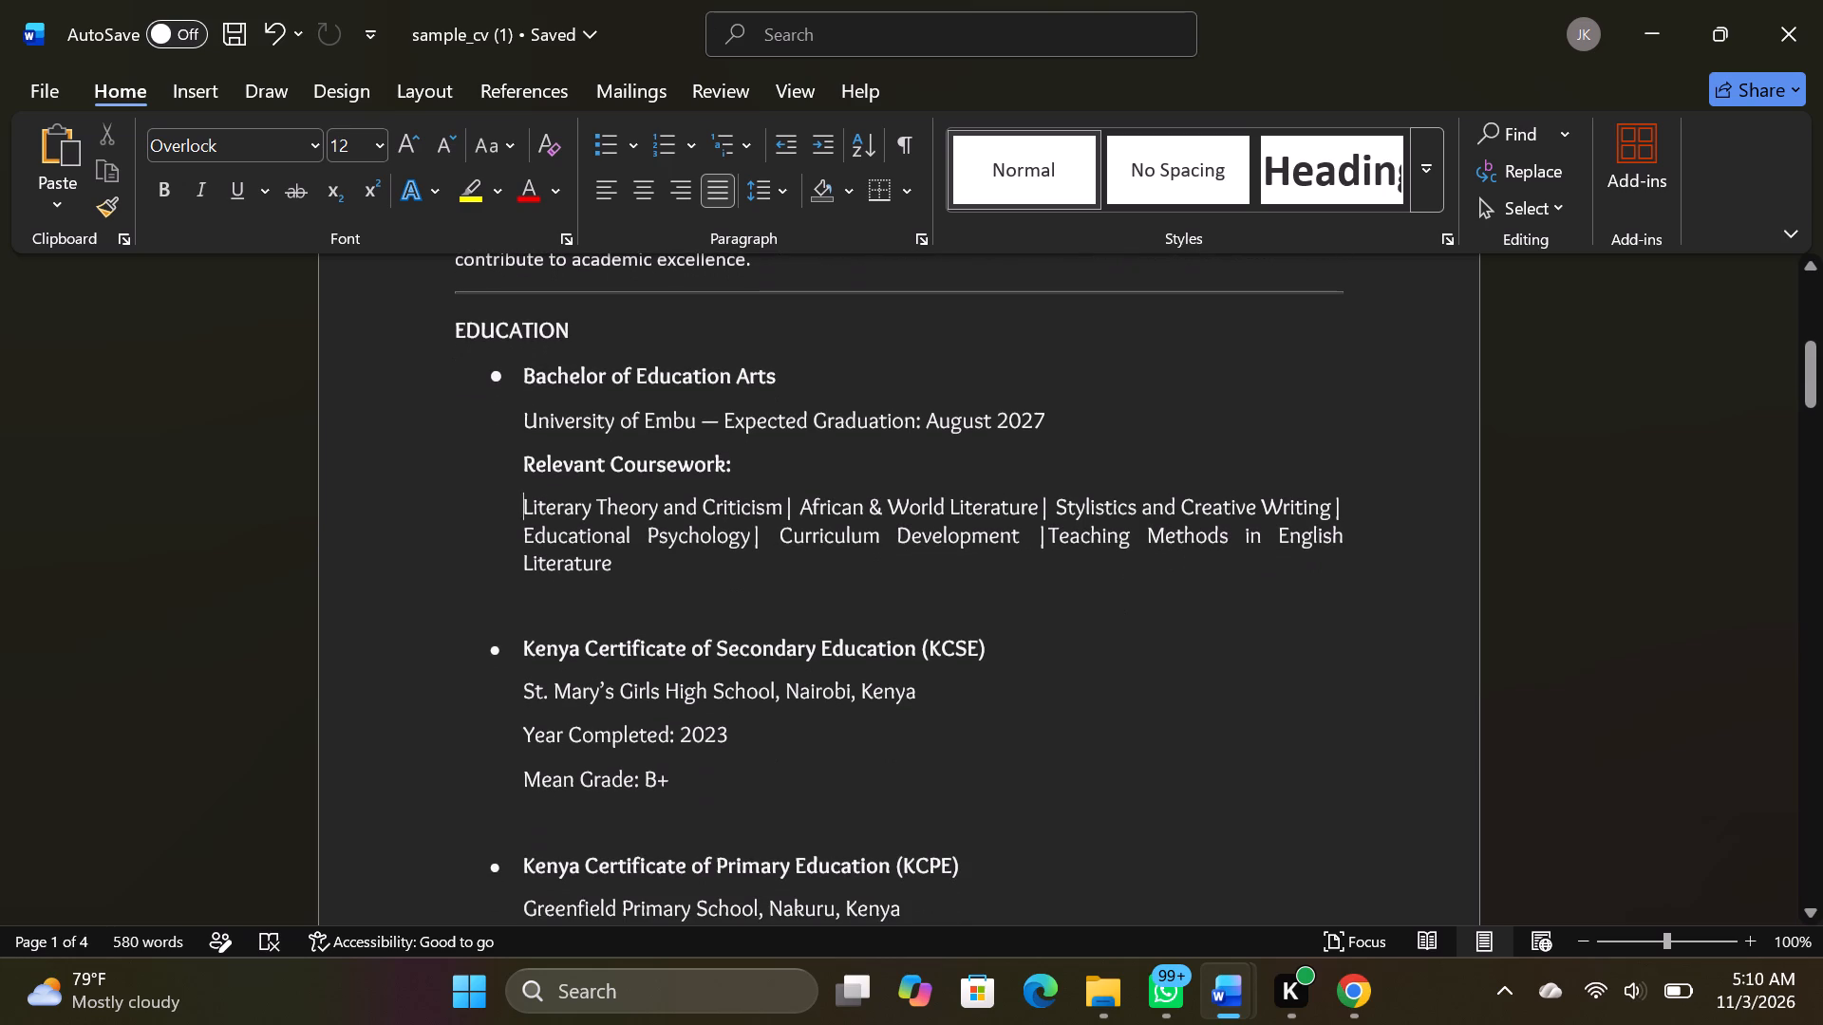
scroll(1241, 683, down, 1)
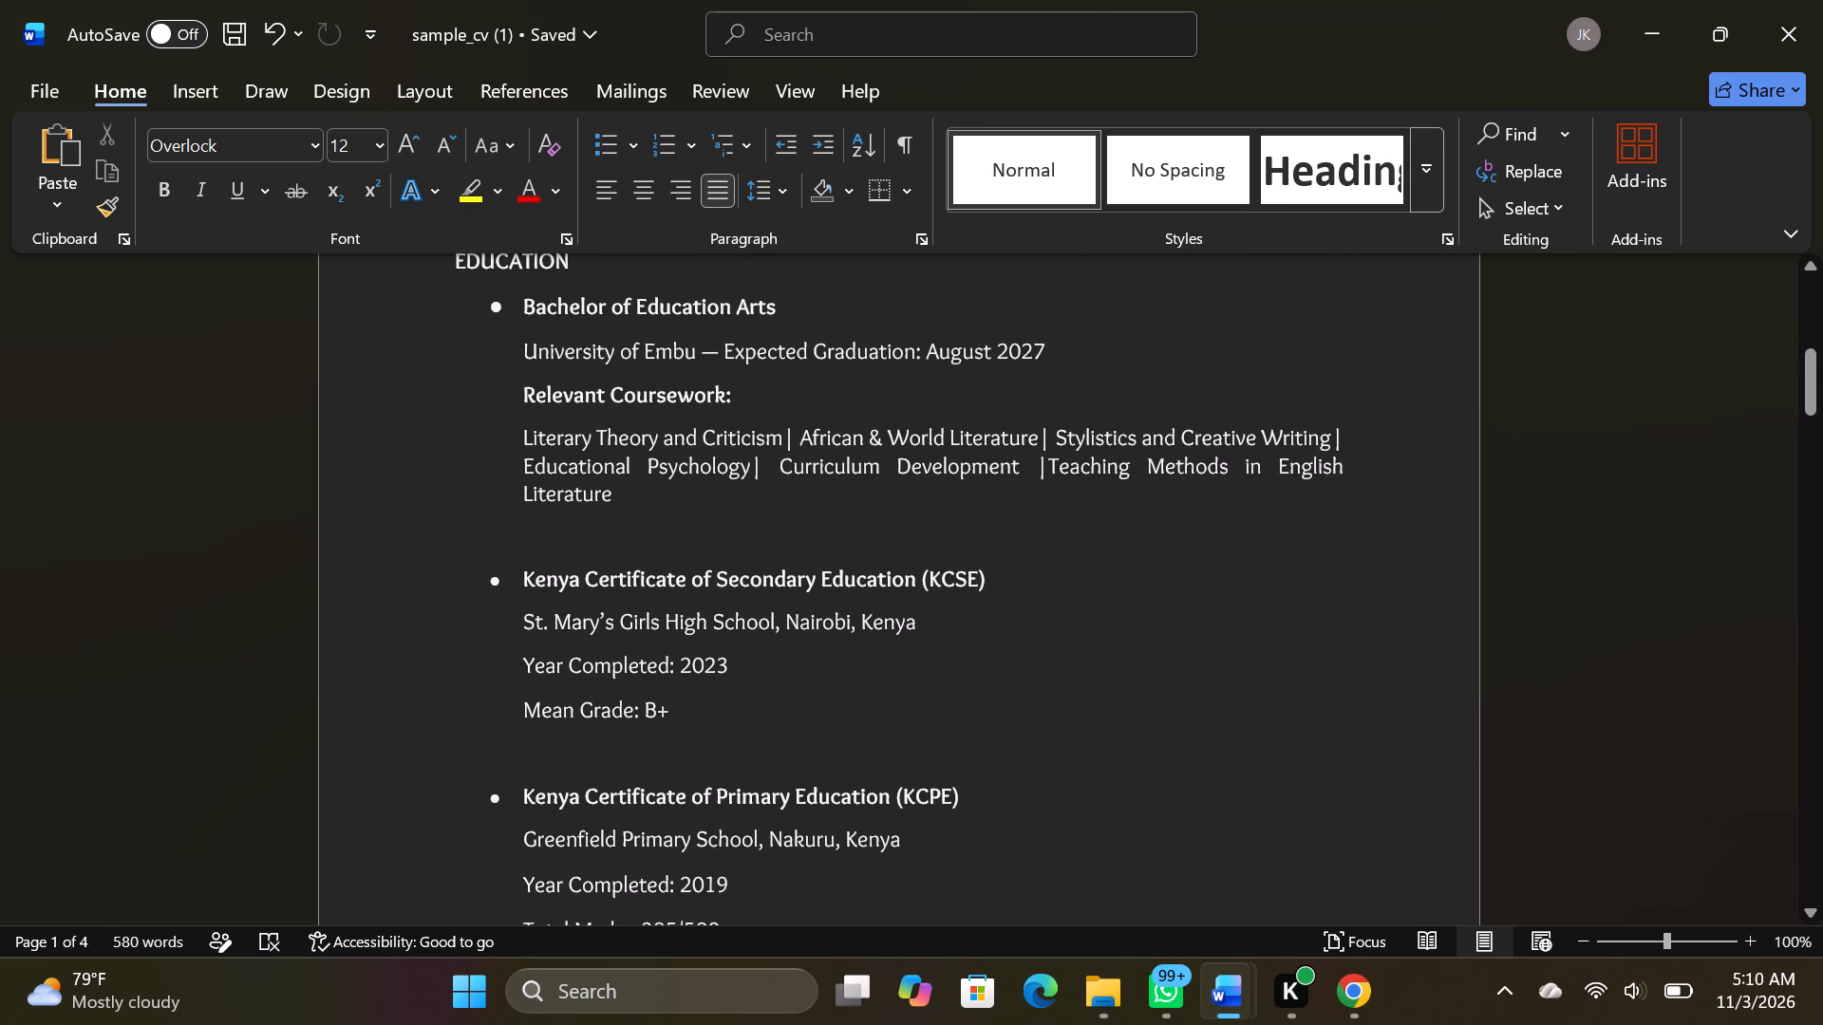
drag(617, 618, 503, 615)
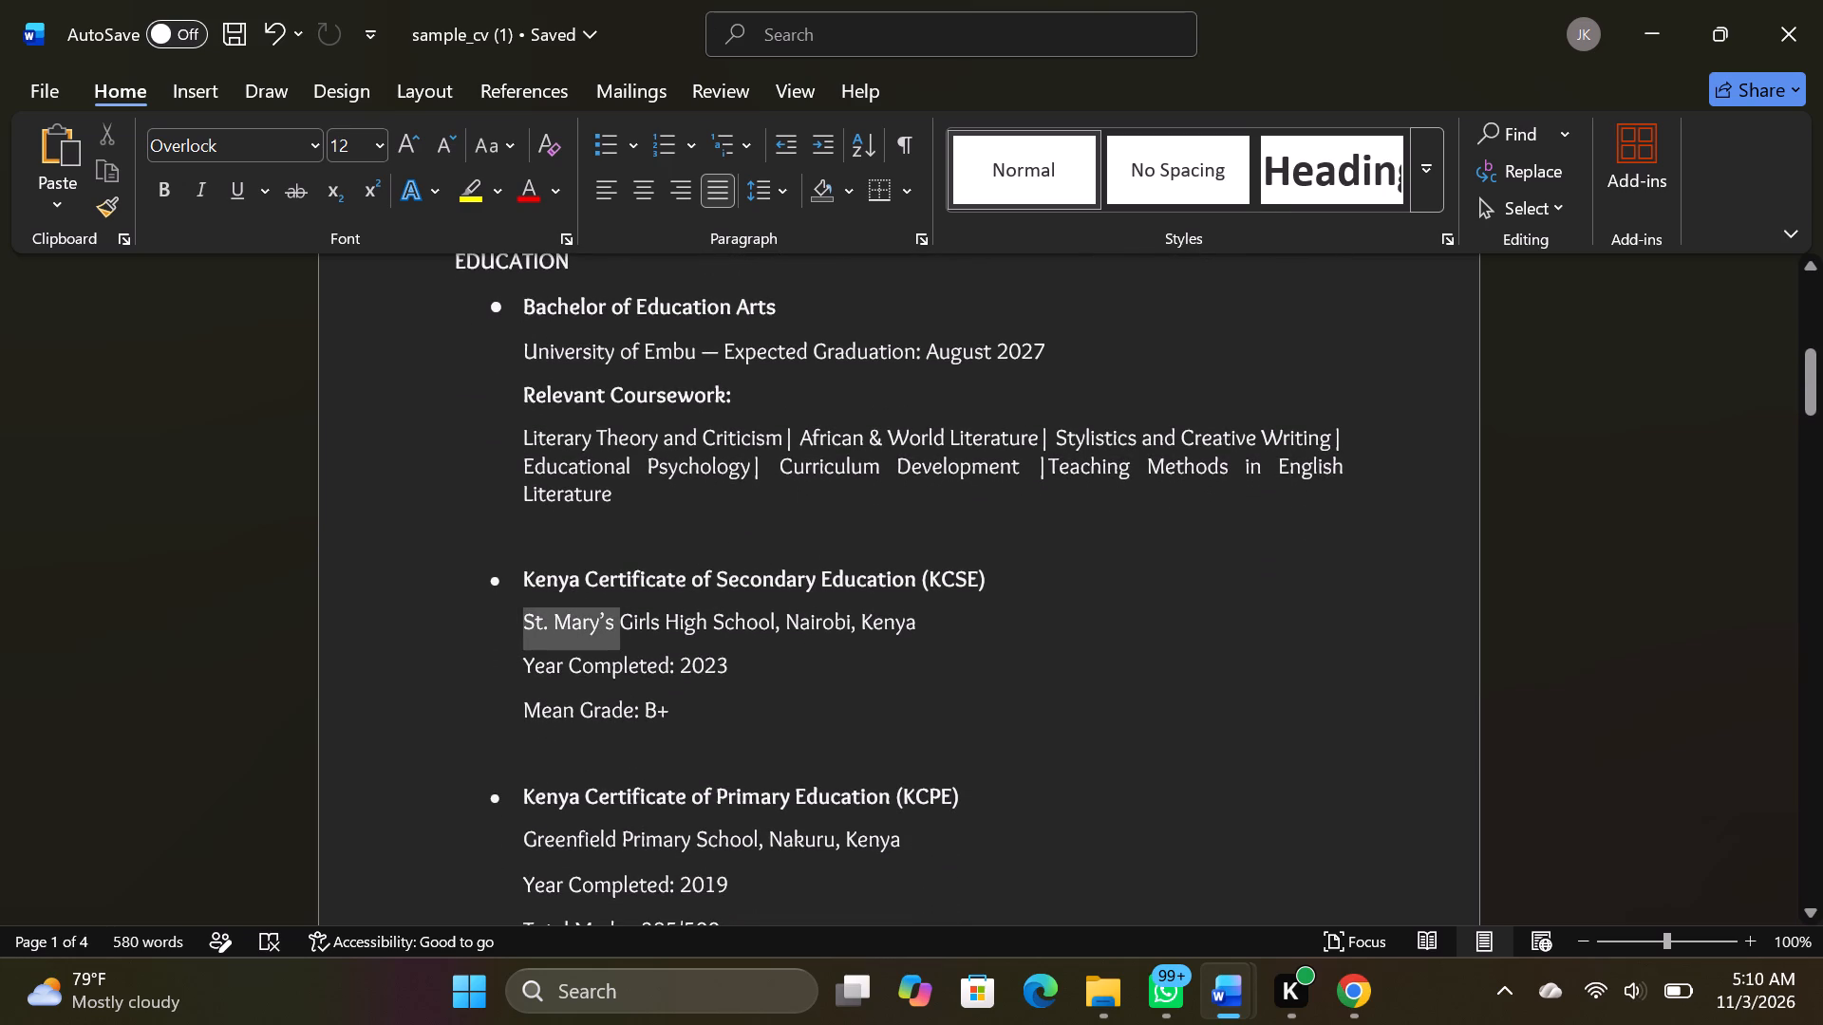
key(BackSpace)
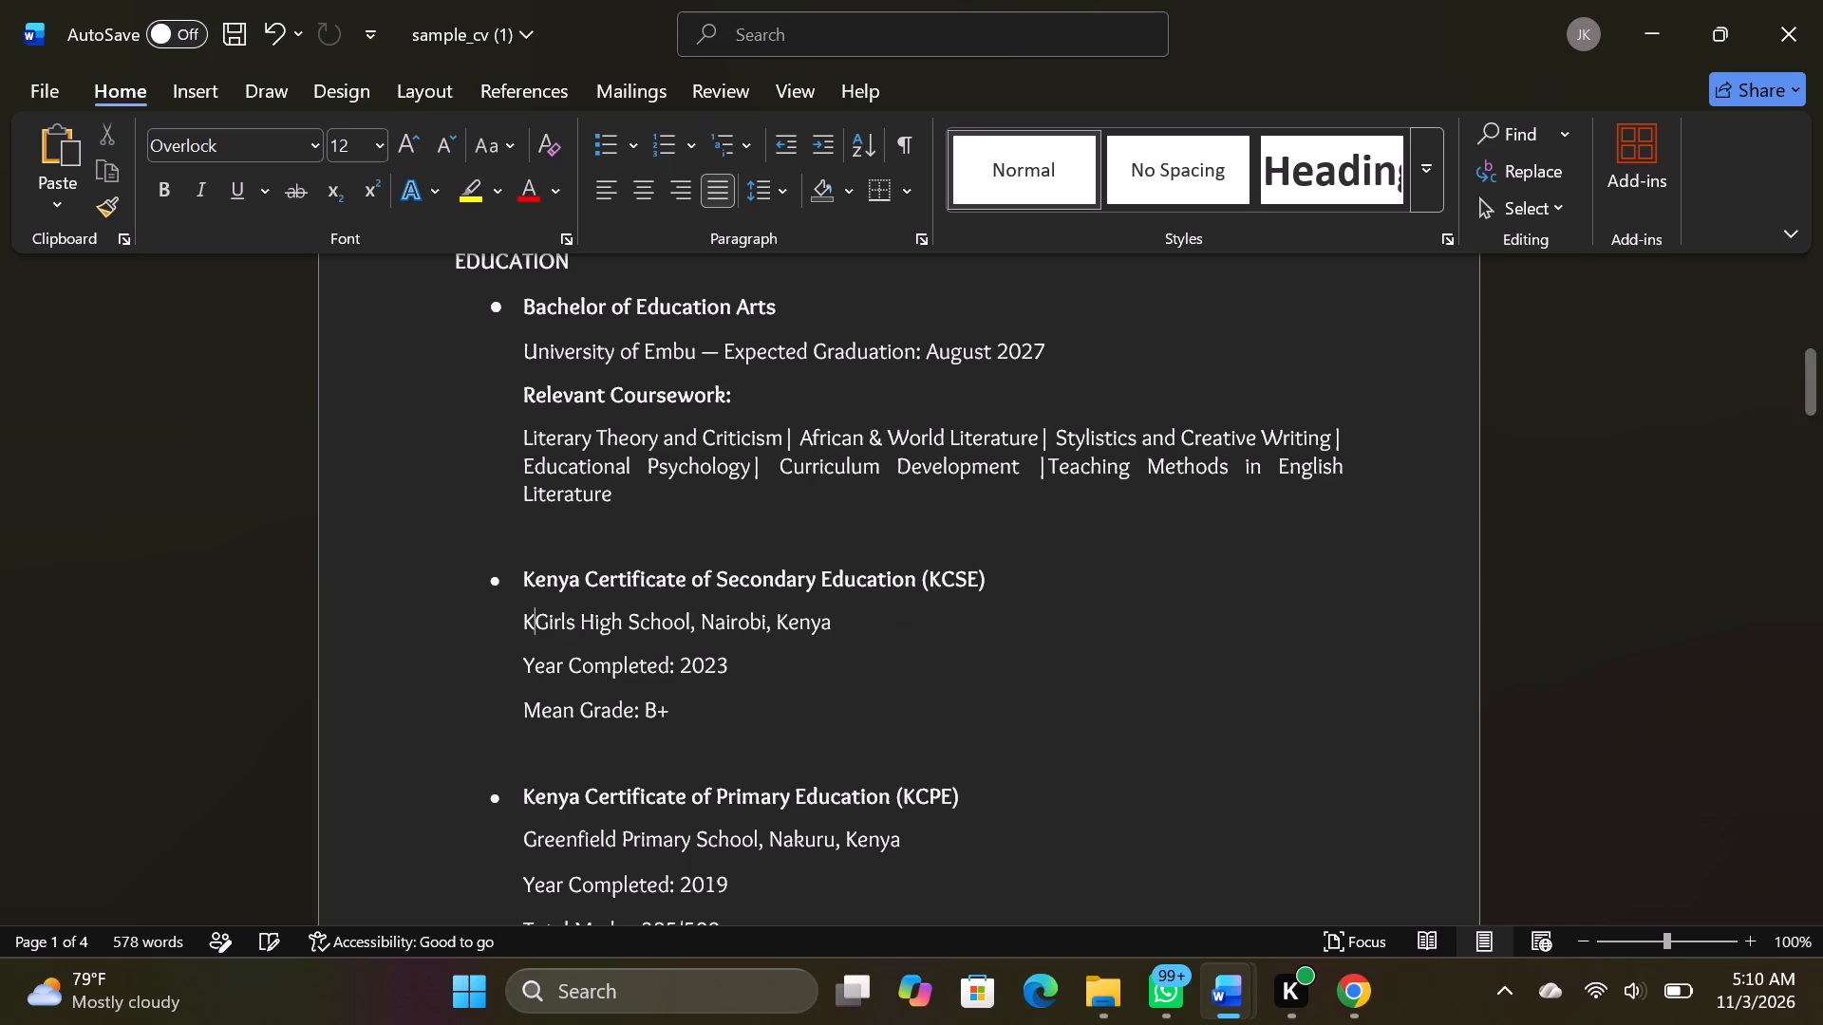
text(angaru)
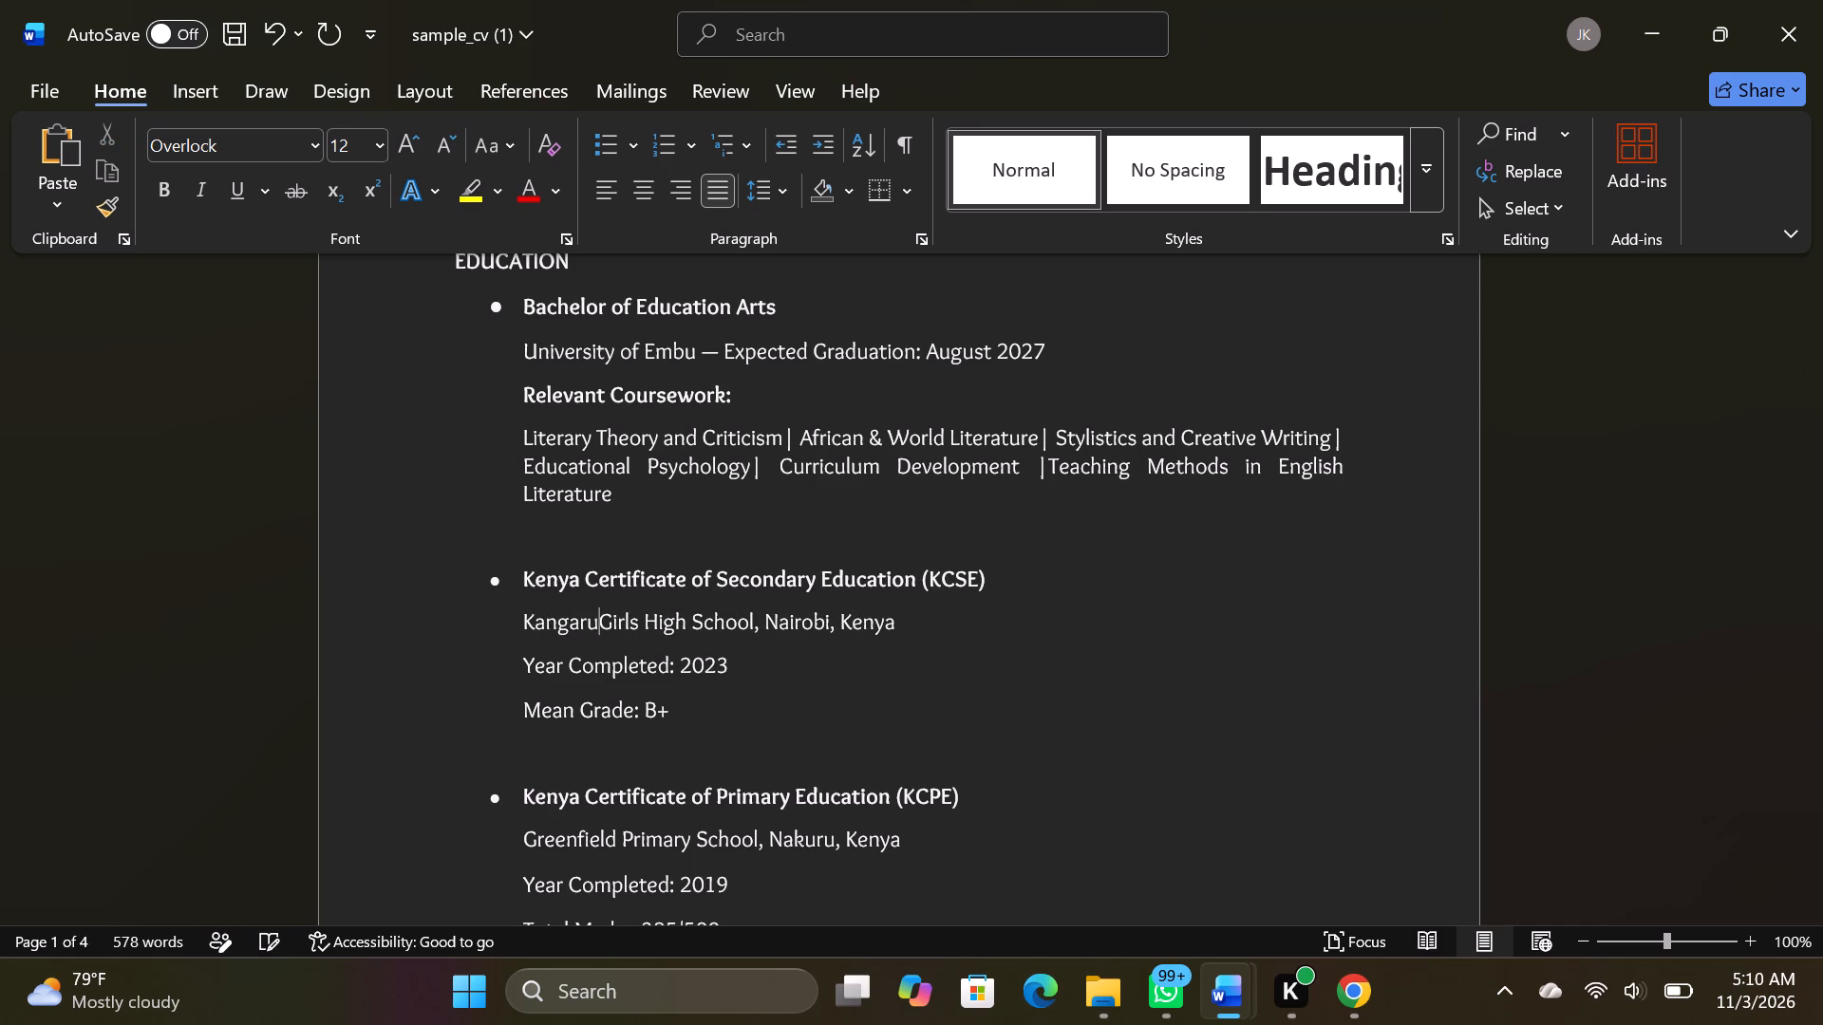
key(space)
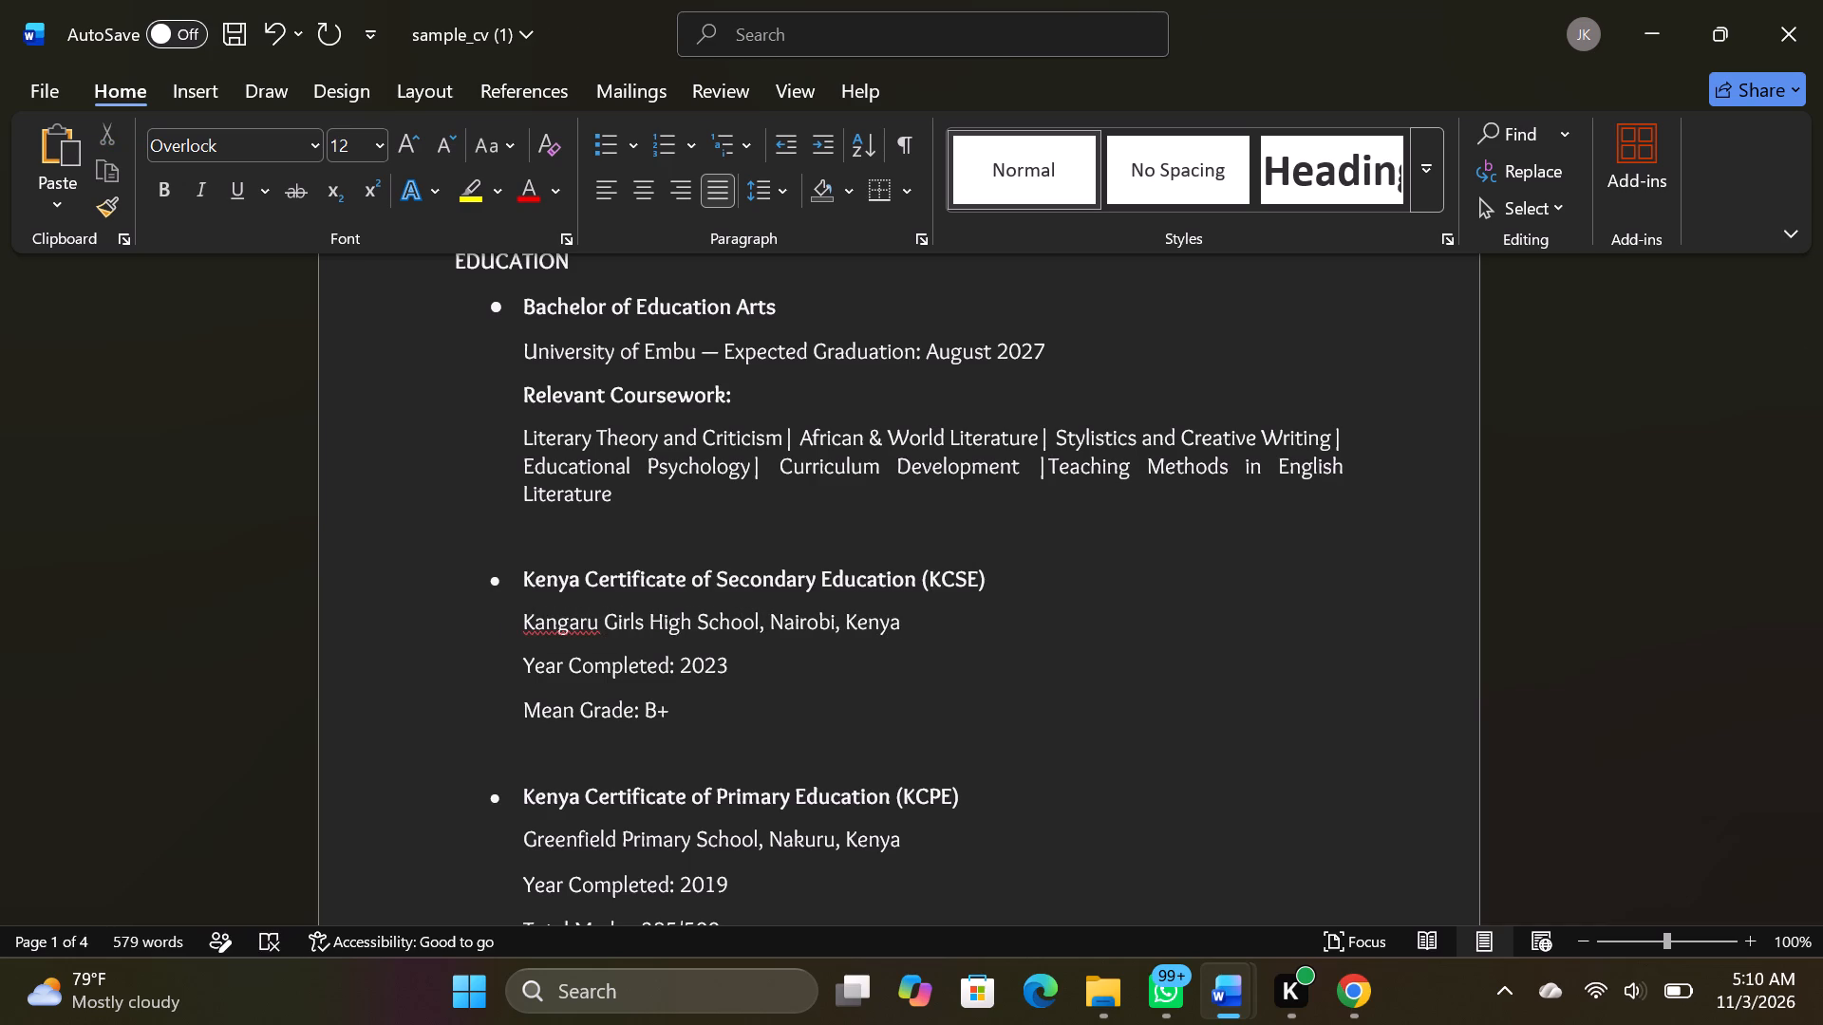
Change the town of the KCSE school to Embu.
click(836, 624)
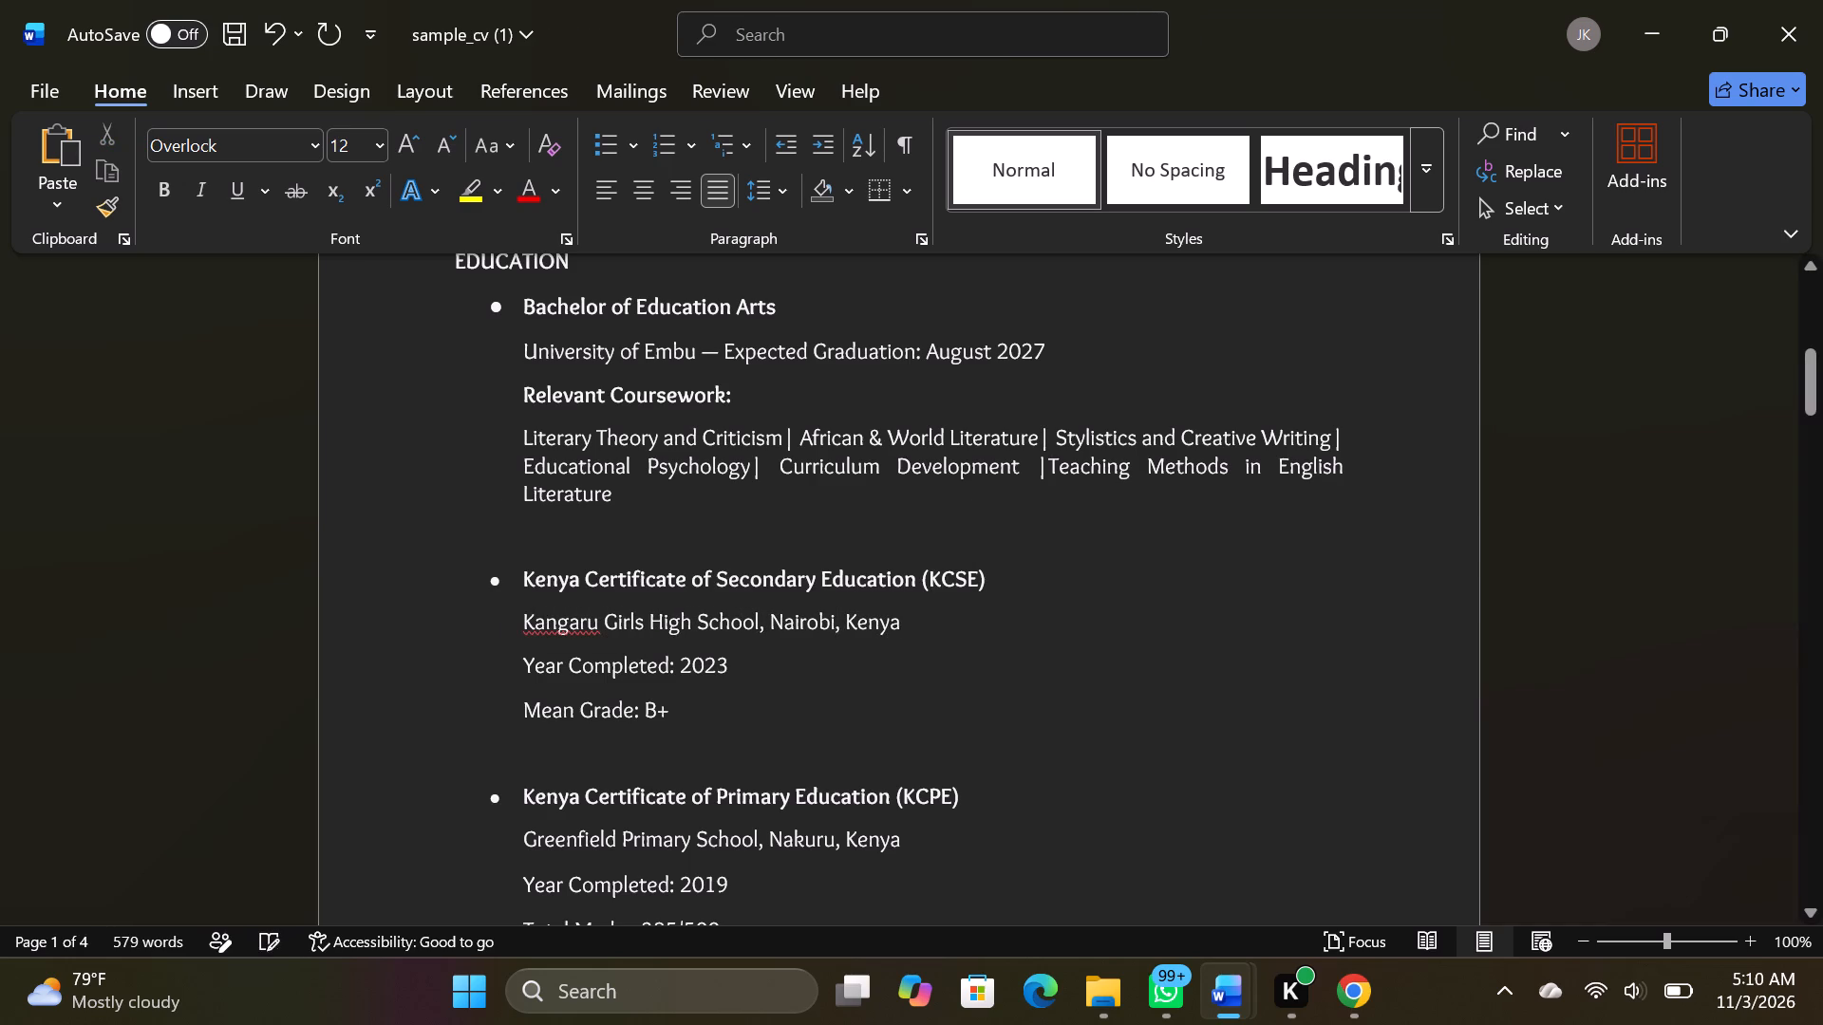
key(BackSpace)
key(BackSpace)
key(BackSpace)
key(BackSpace)
key(BackSpace)
key(BackSpace)
key(BackSpace)
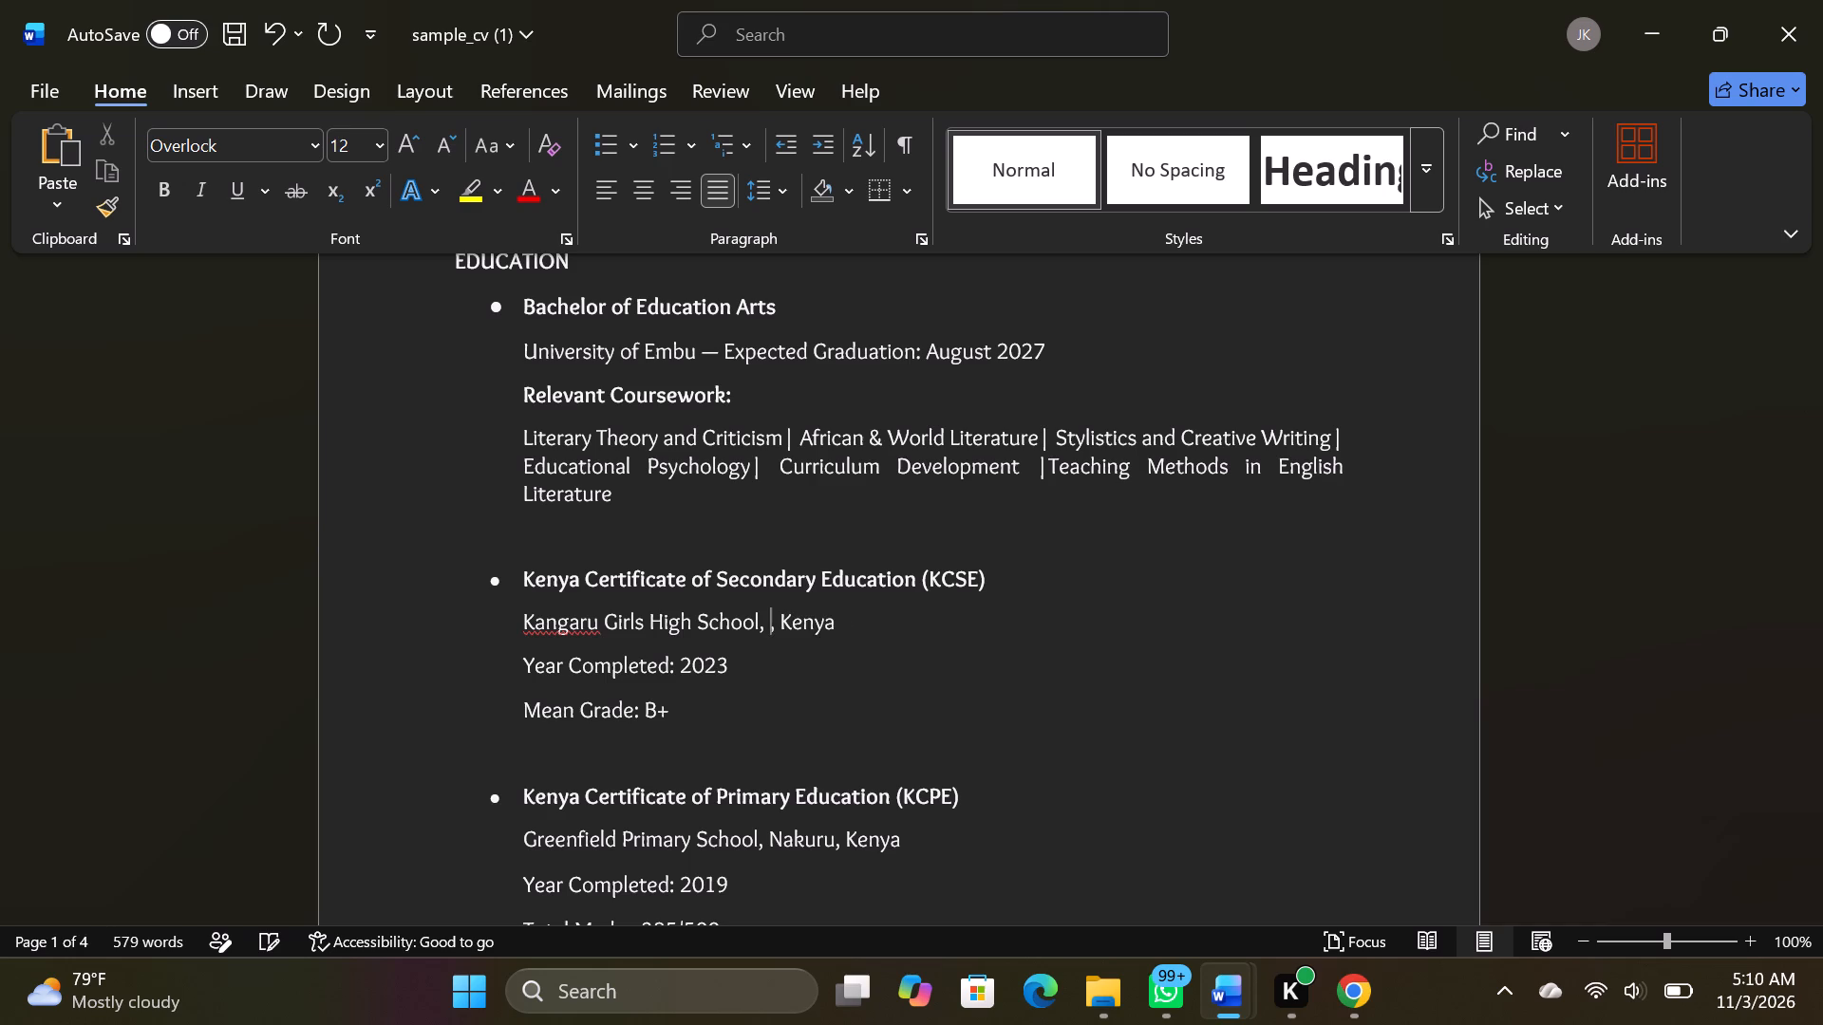
text(mbu)
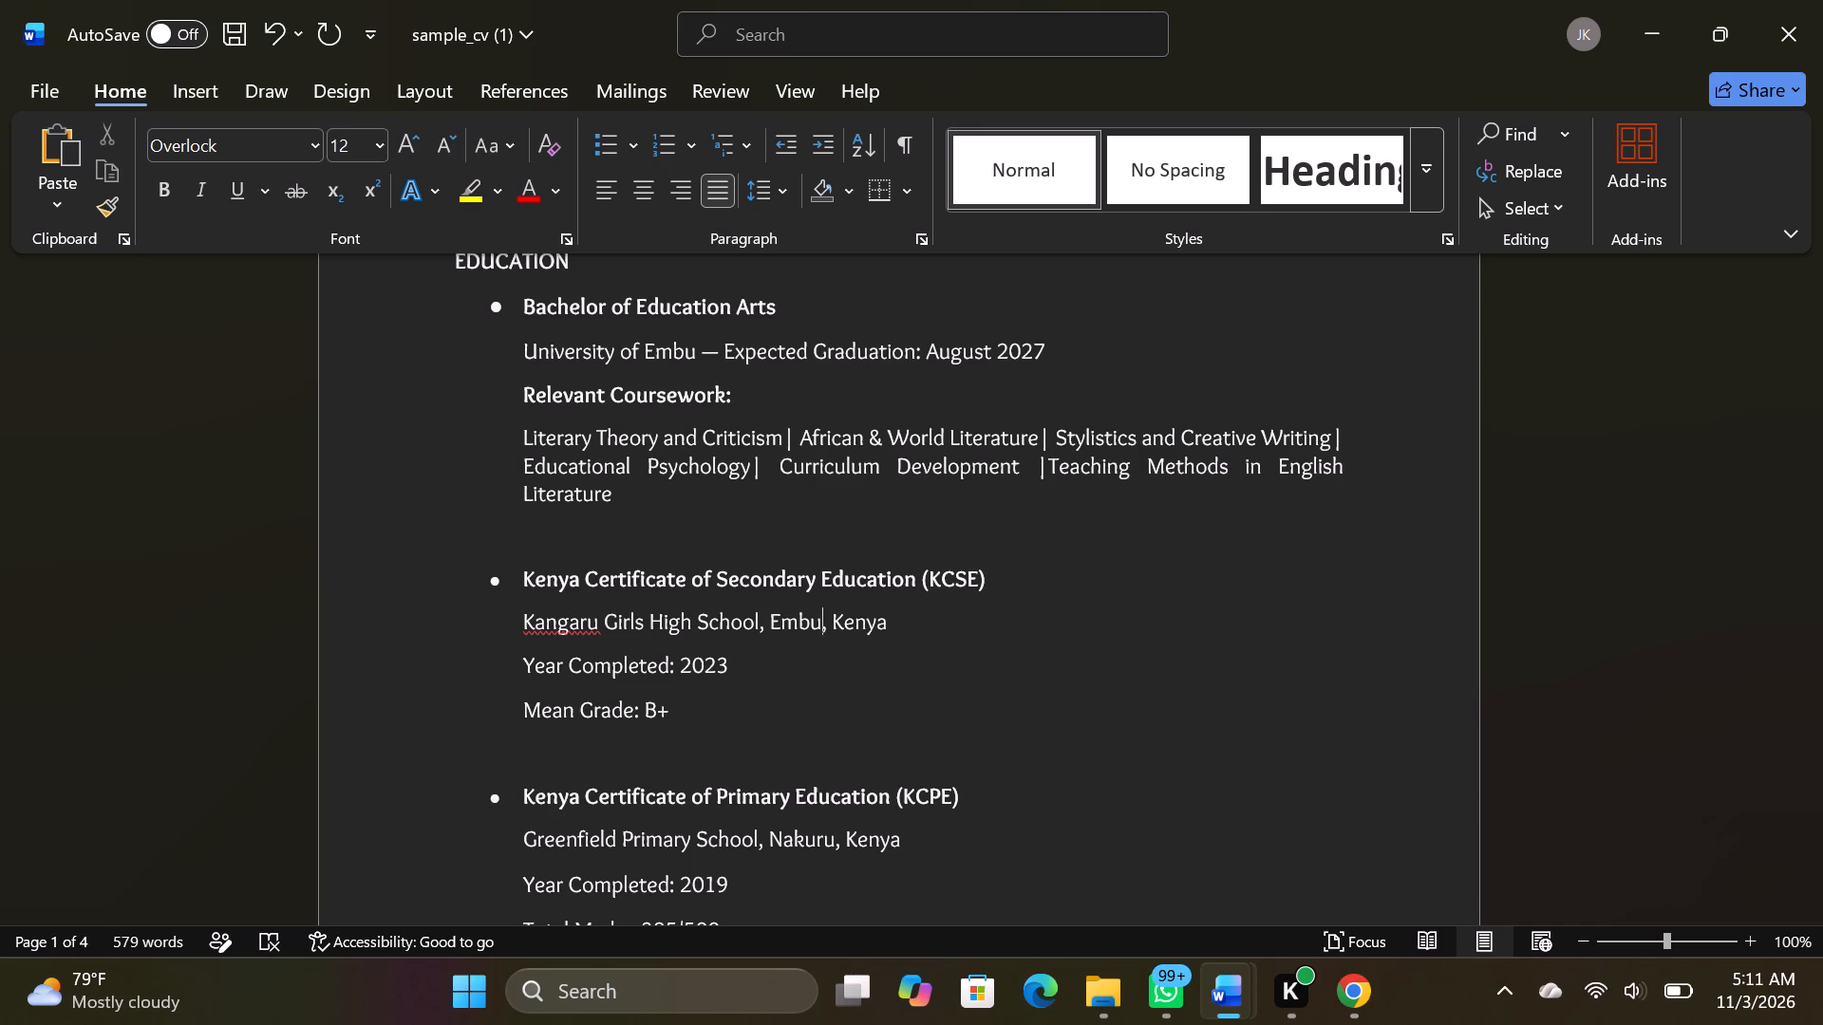
Set the KCSE entry's year completed to 2022.
click(746, 664)
key(BackSpace)
key(2)
Change the school in the KCPE entry to Gatunduri Primary School.
scroll(822, 739, down, 4)
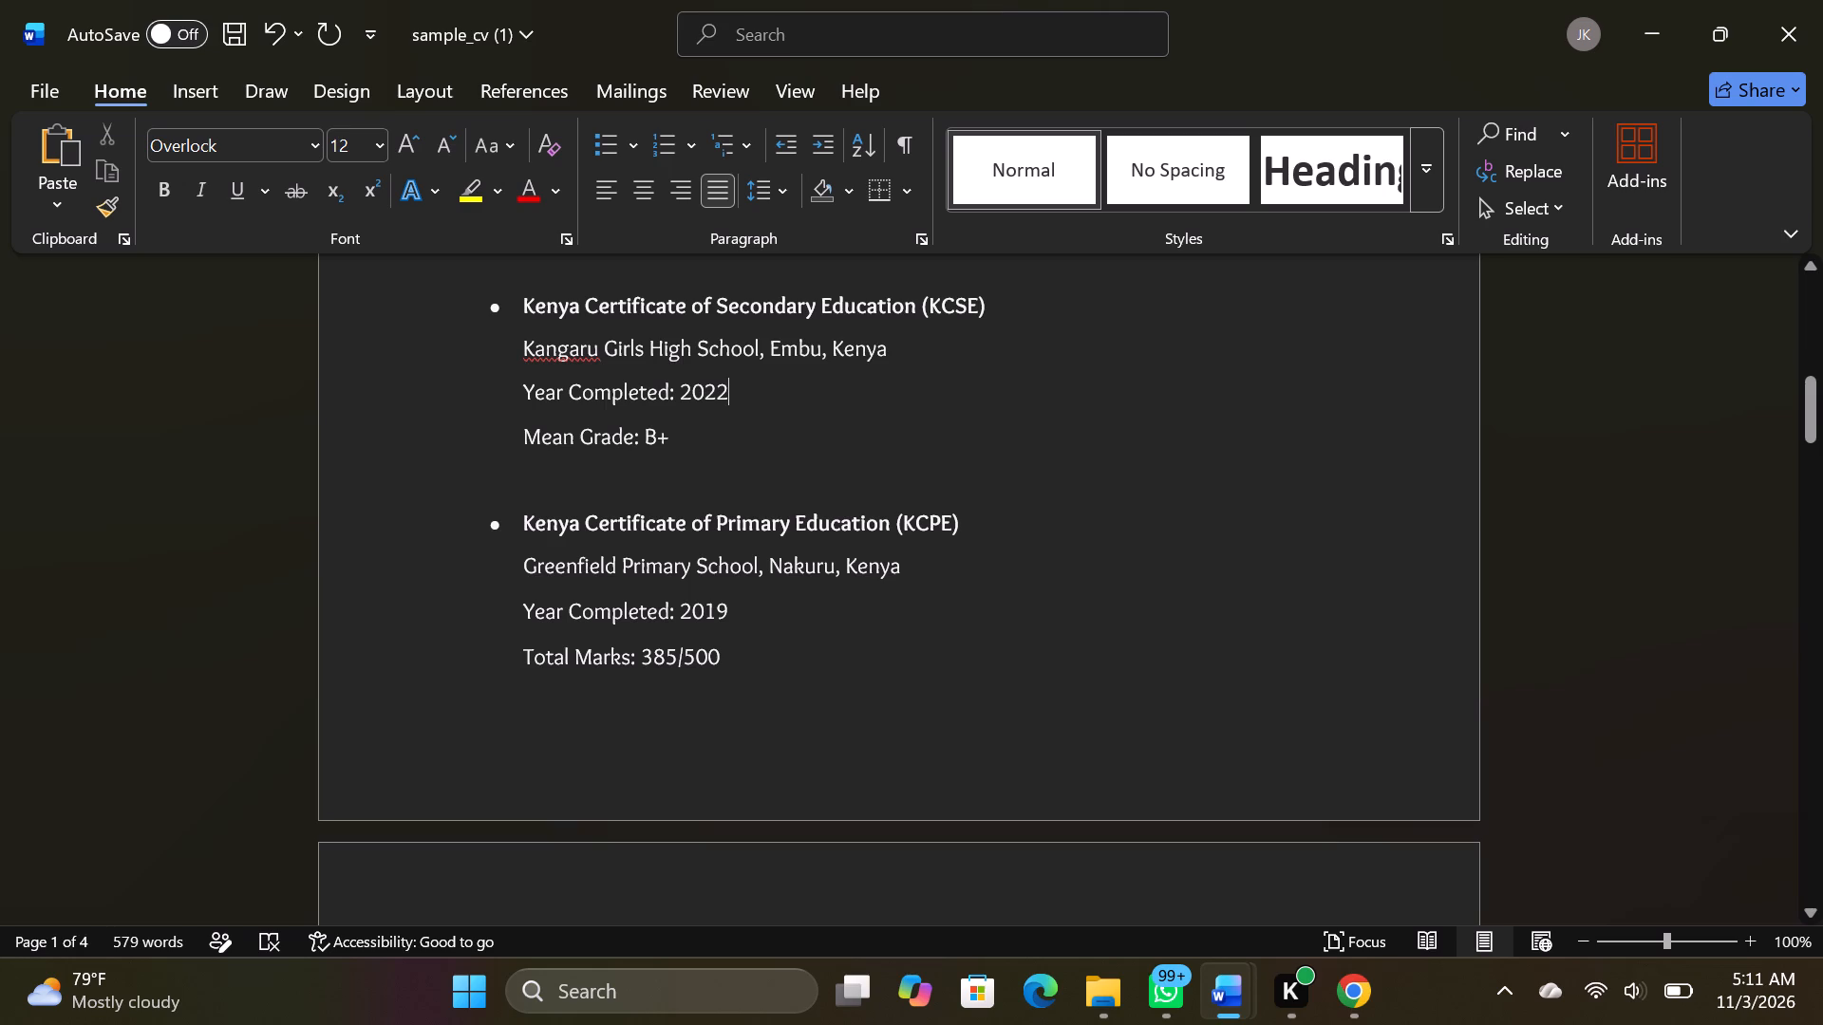
drag(616, 563, 513, 561)
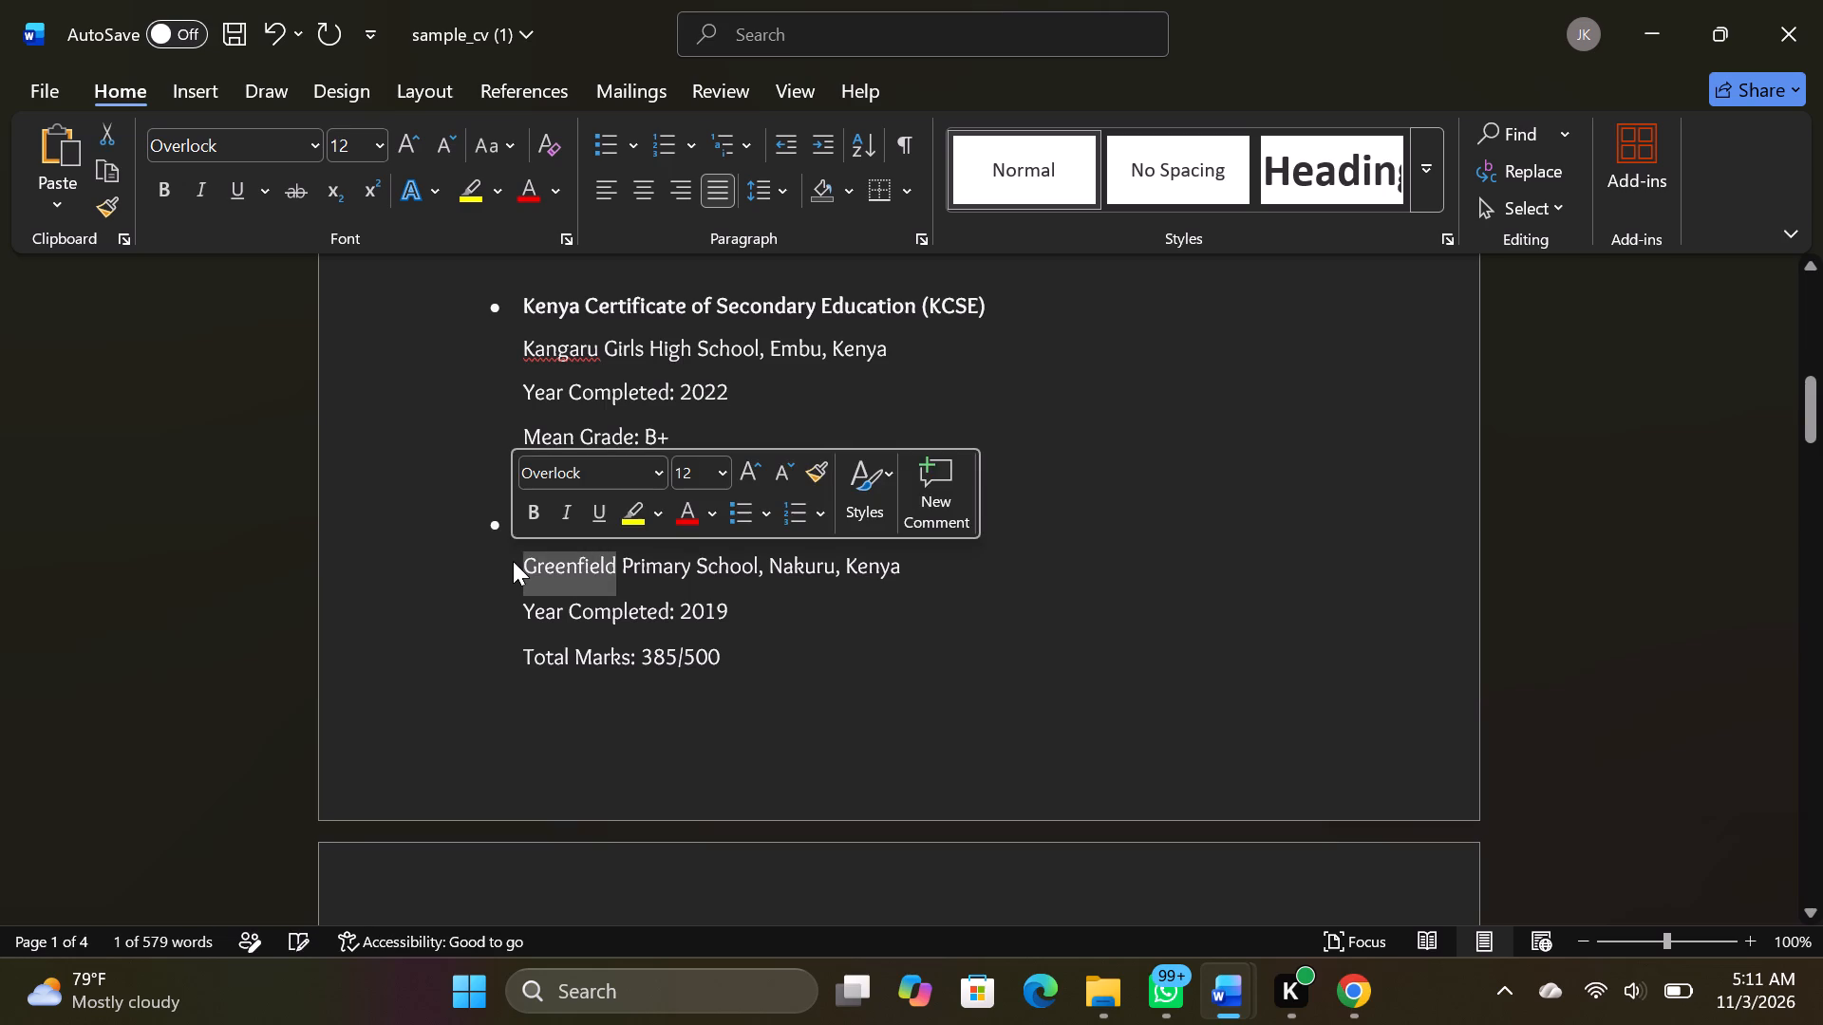
key(BackSpace)
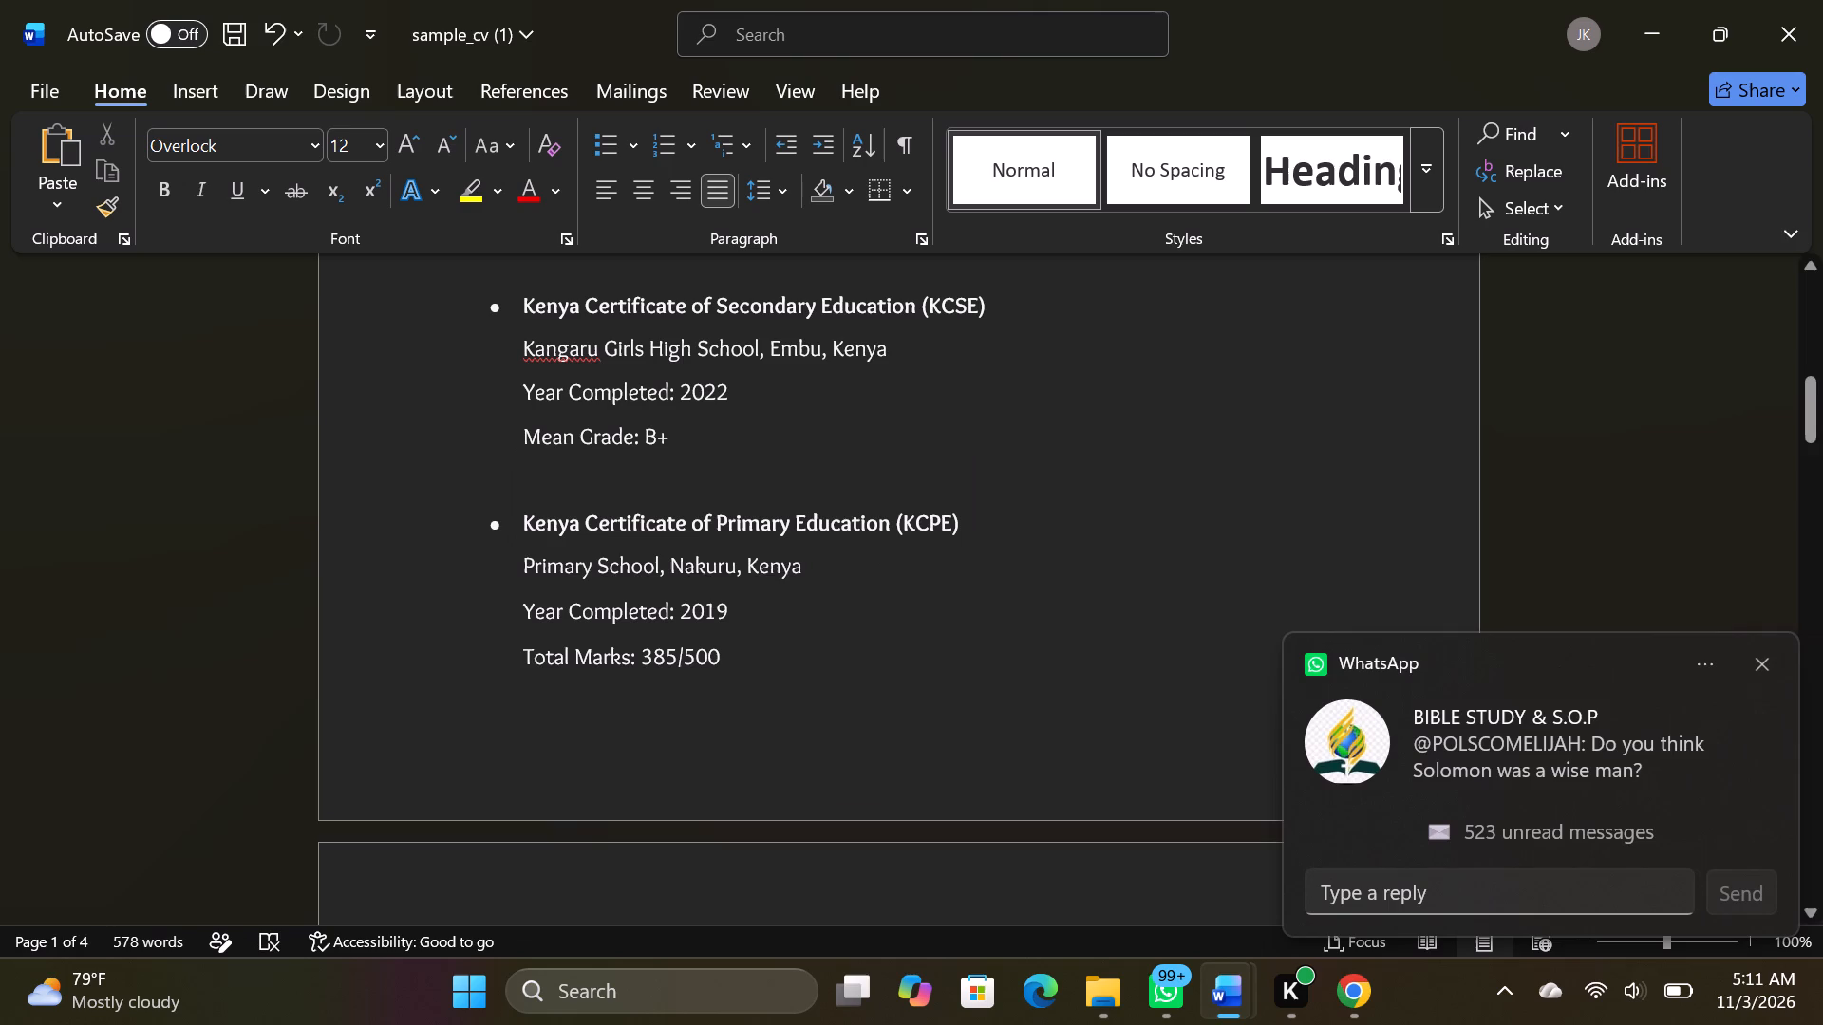
text(atundori)
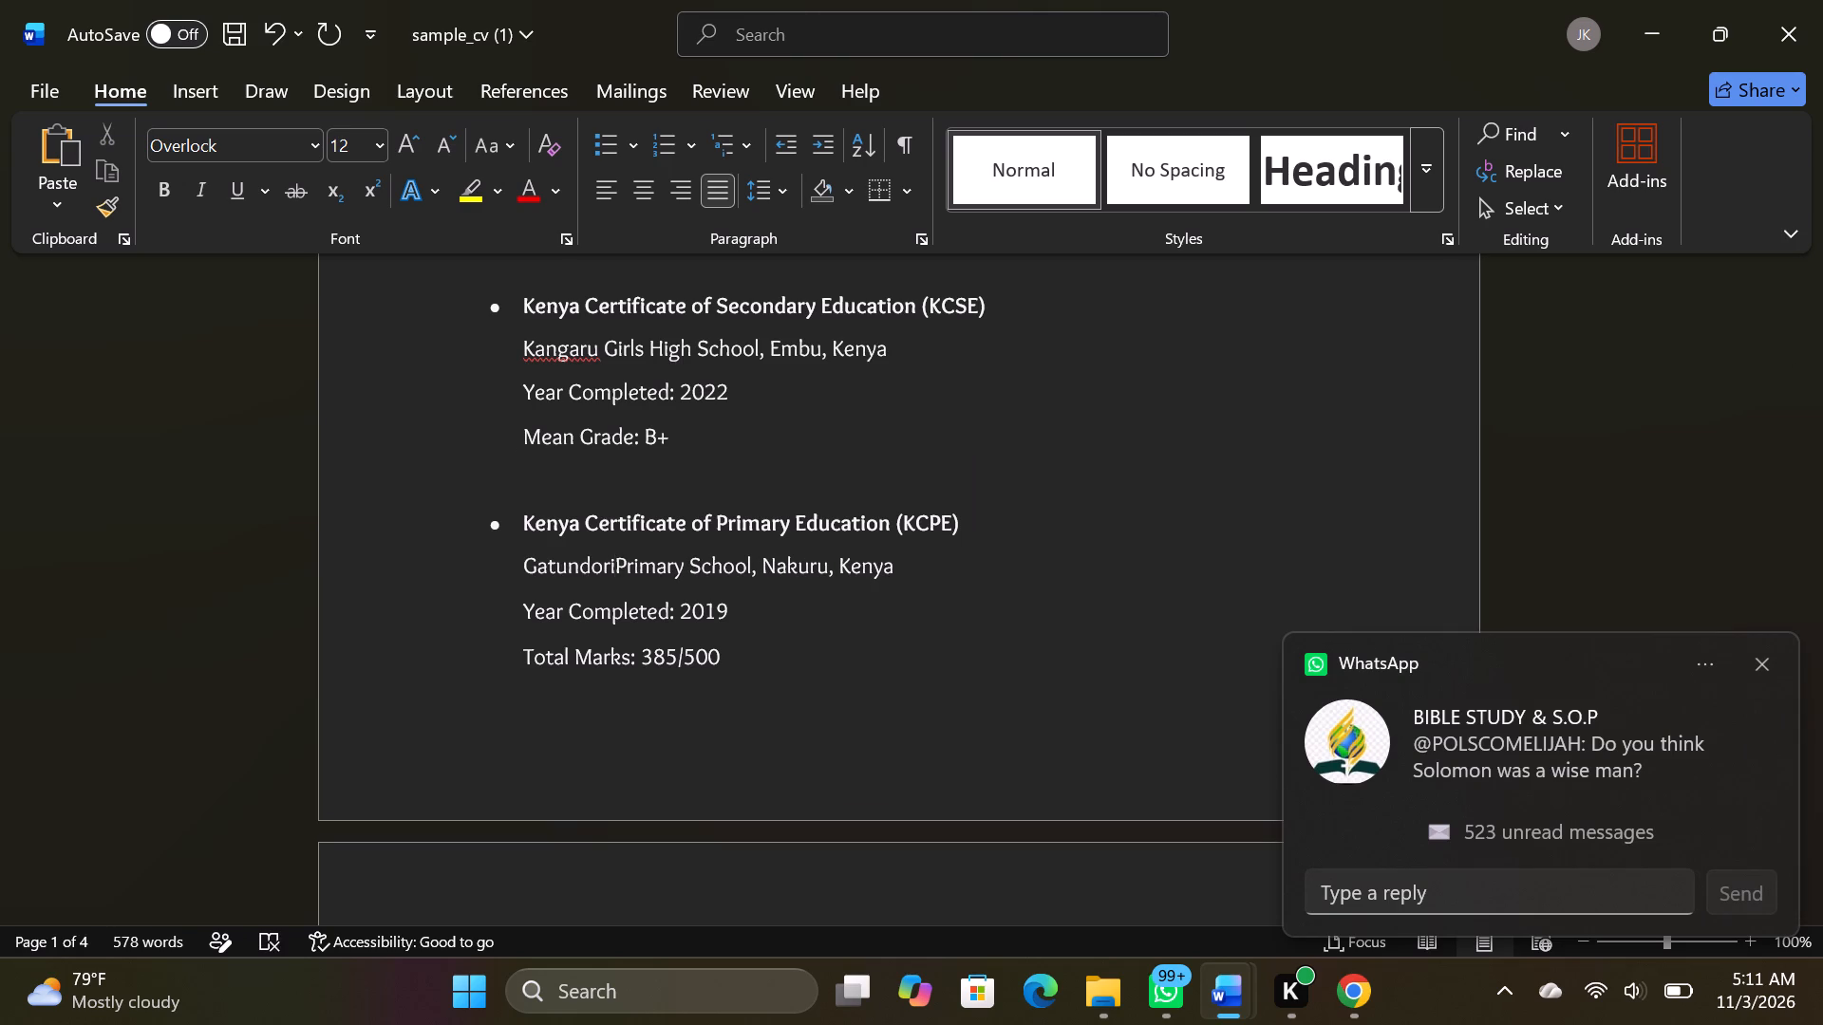
key(space)
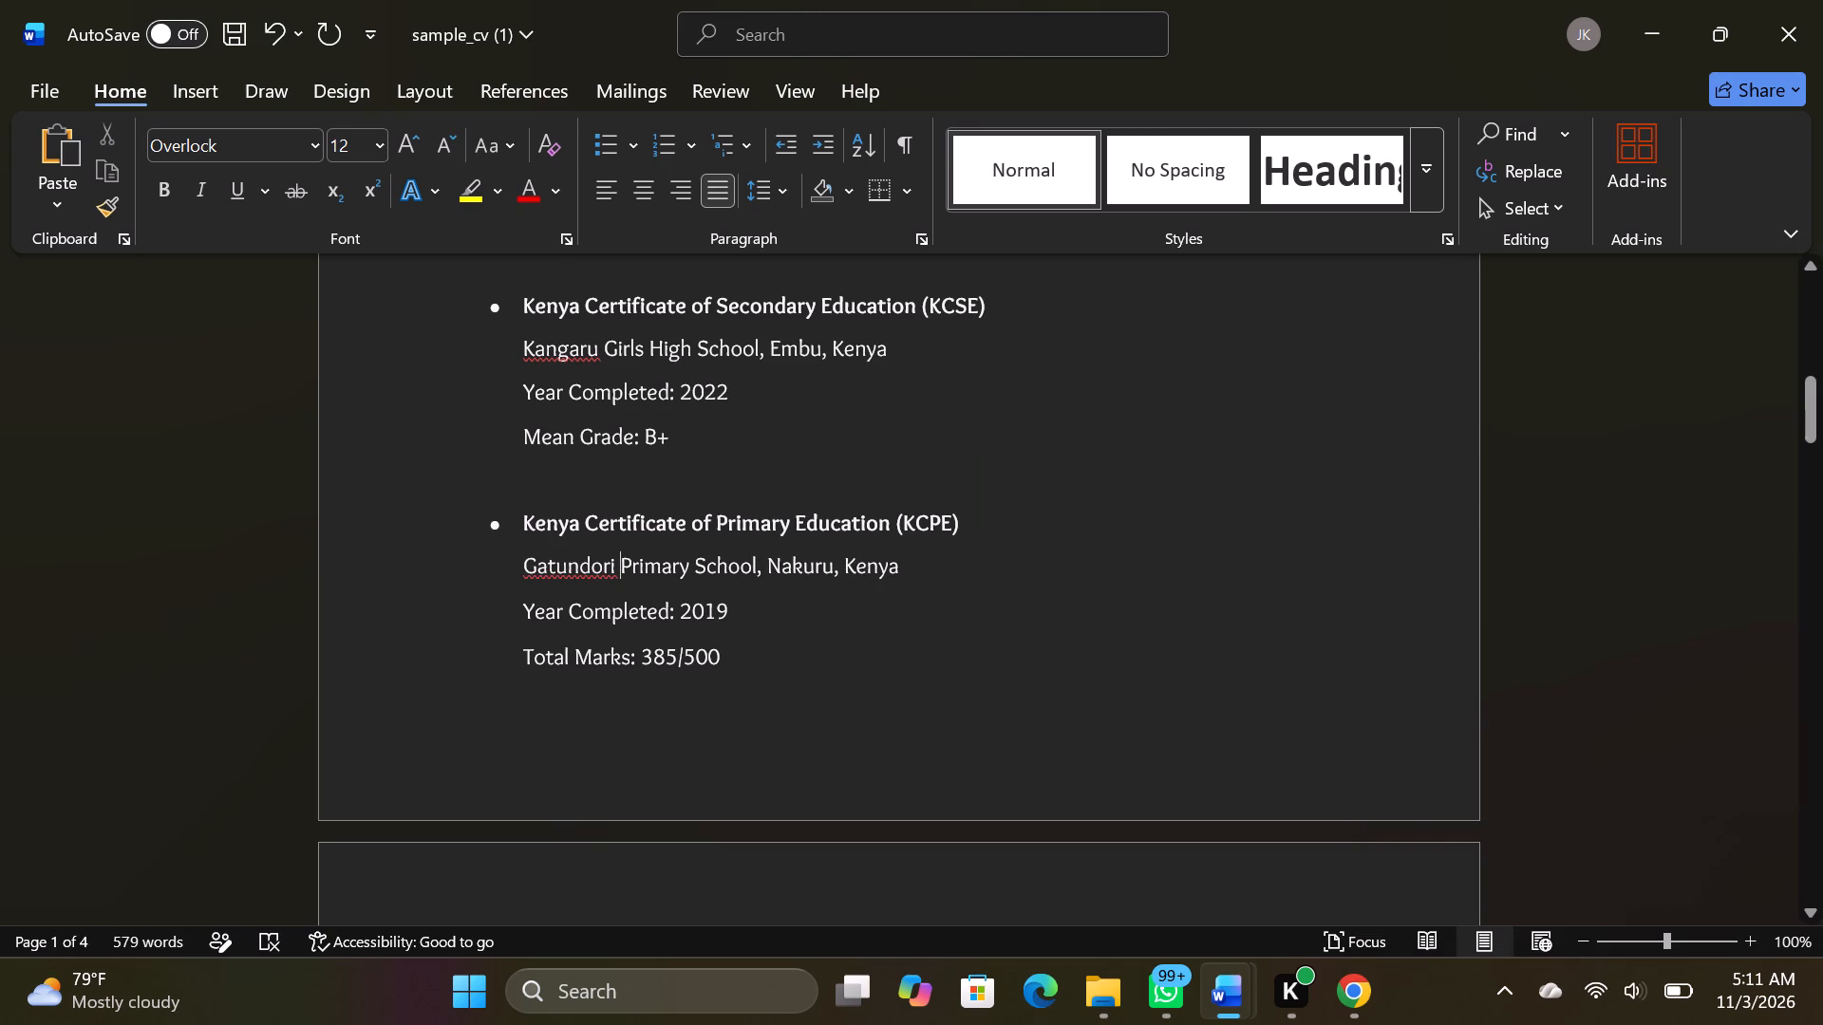
click(602, 574)
key(BackSpace)
key(u)
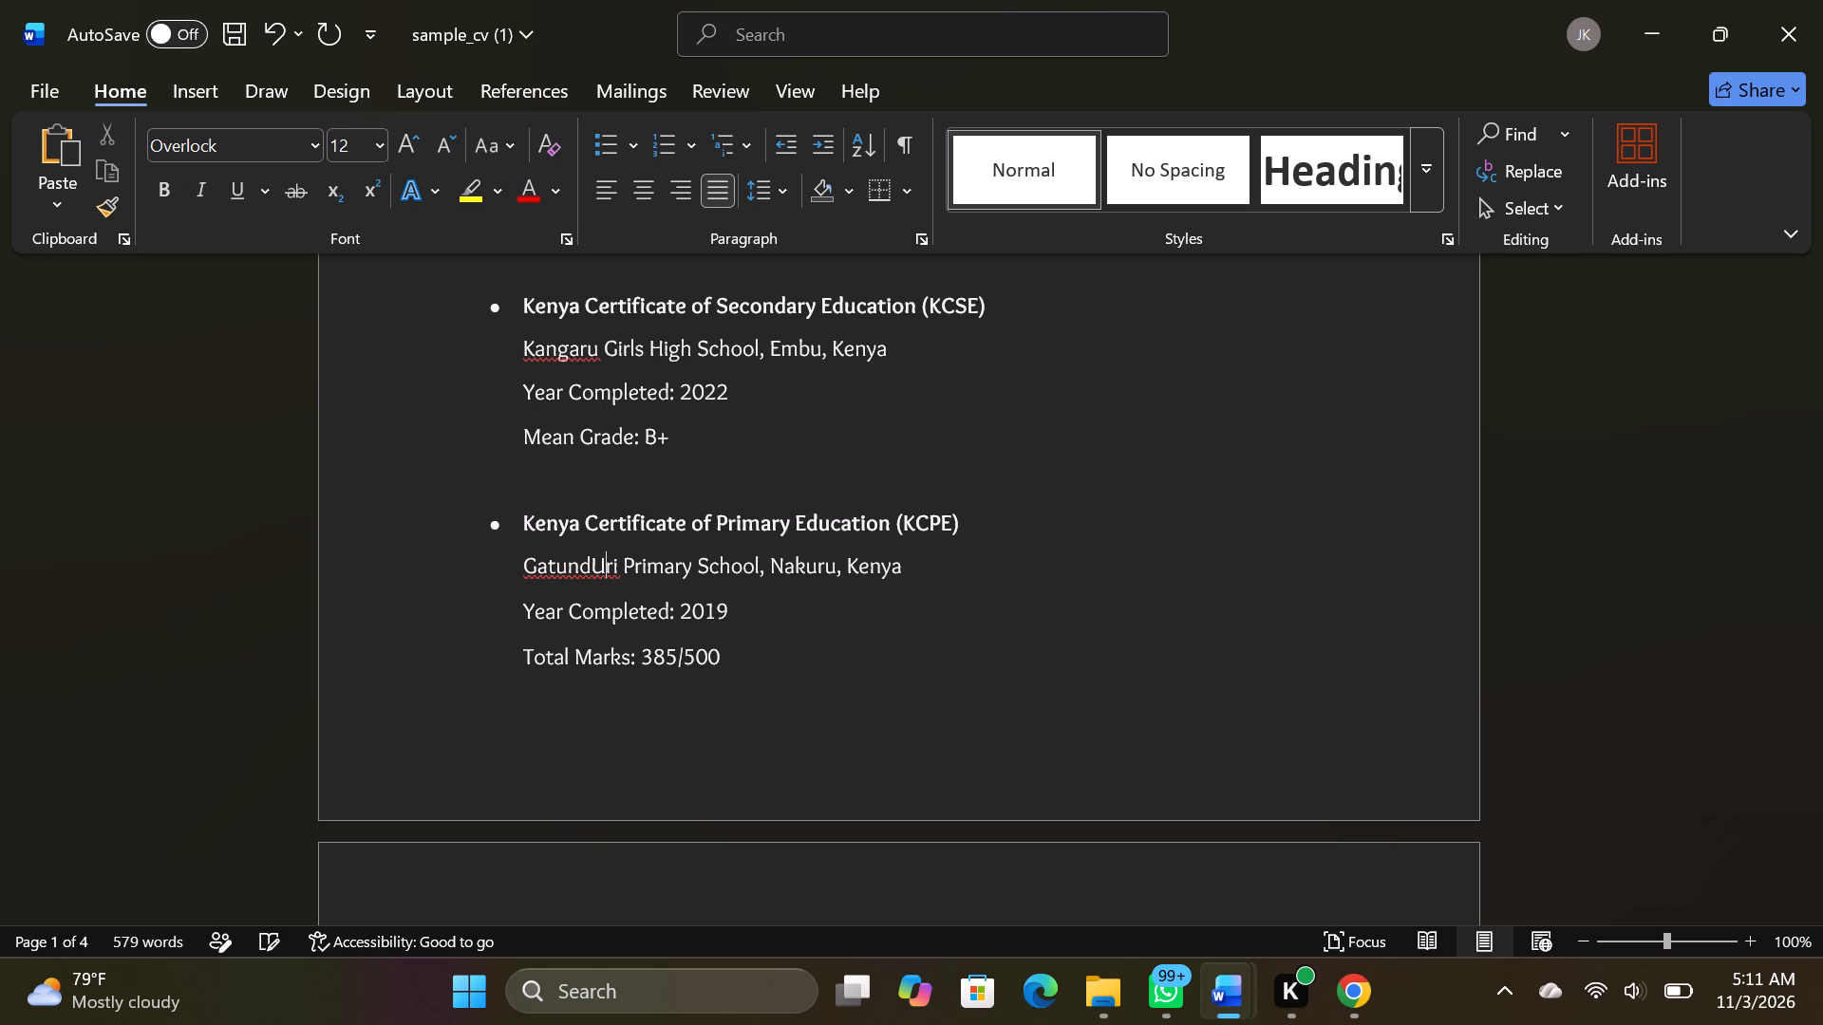
key(BackSpace)
key(u)
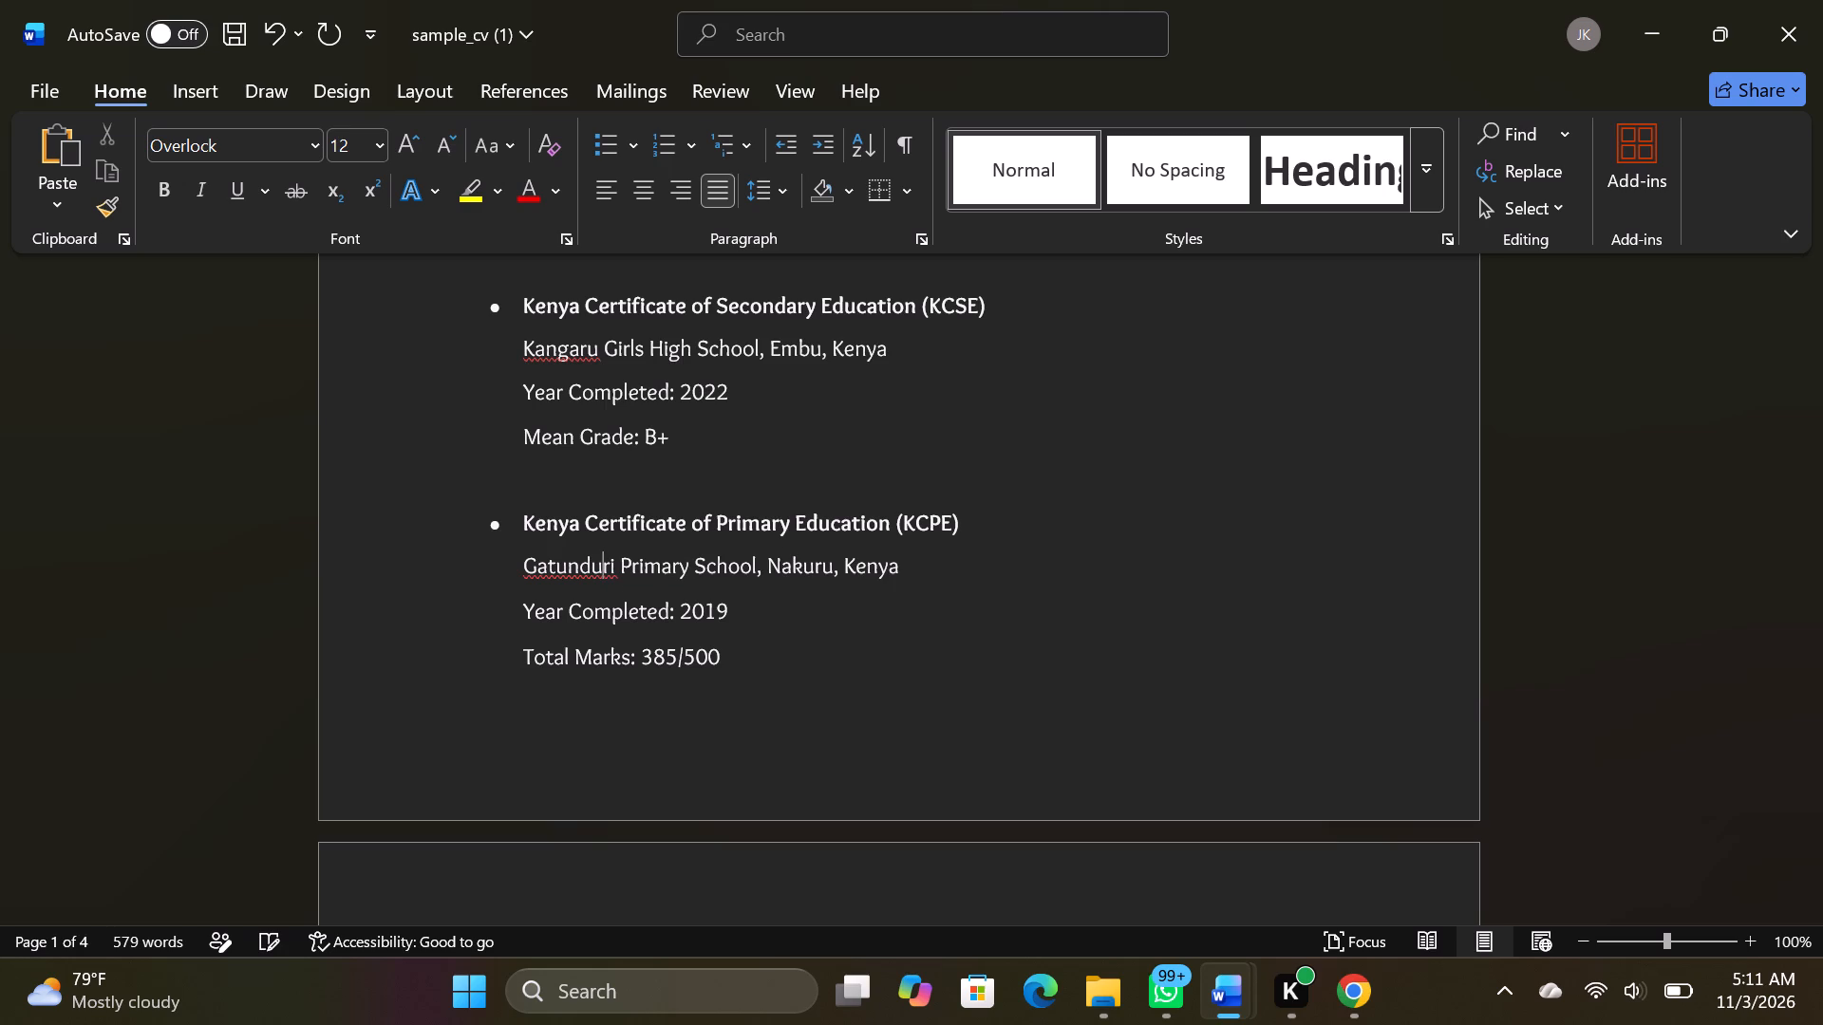
Change the town of the KCPE school to Embu.
click(835, 552)
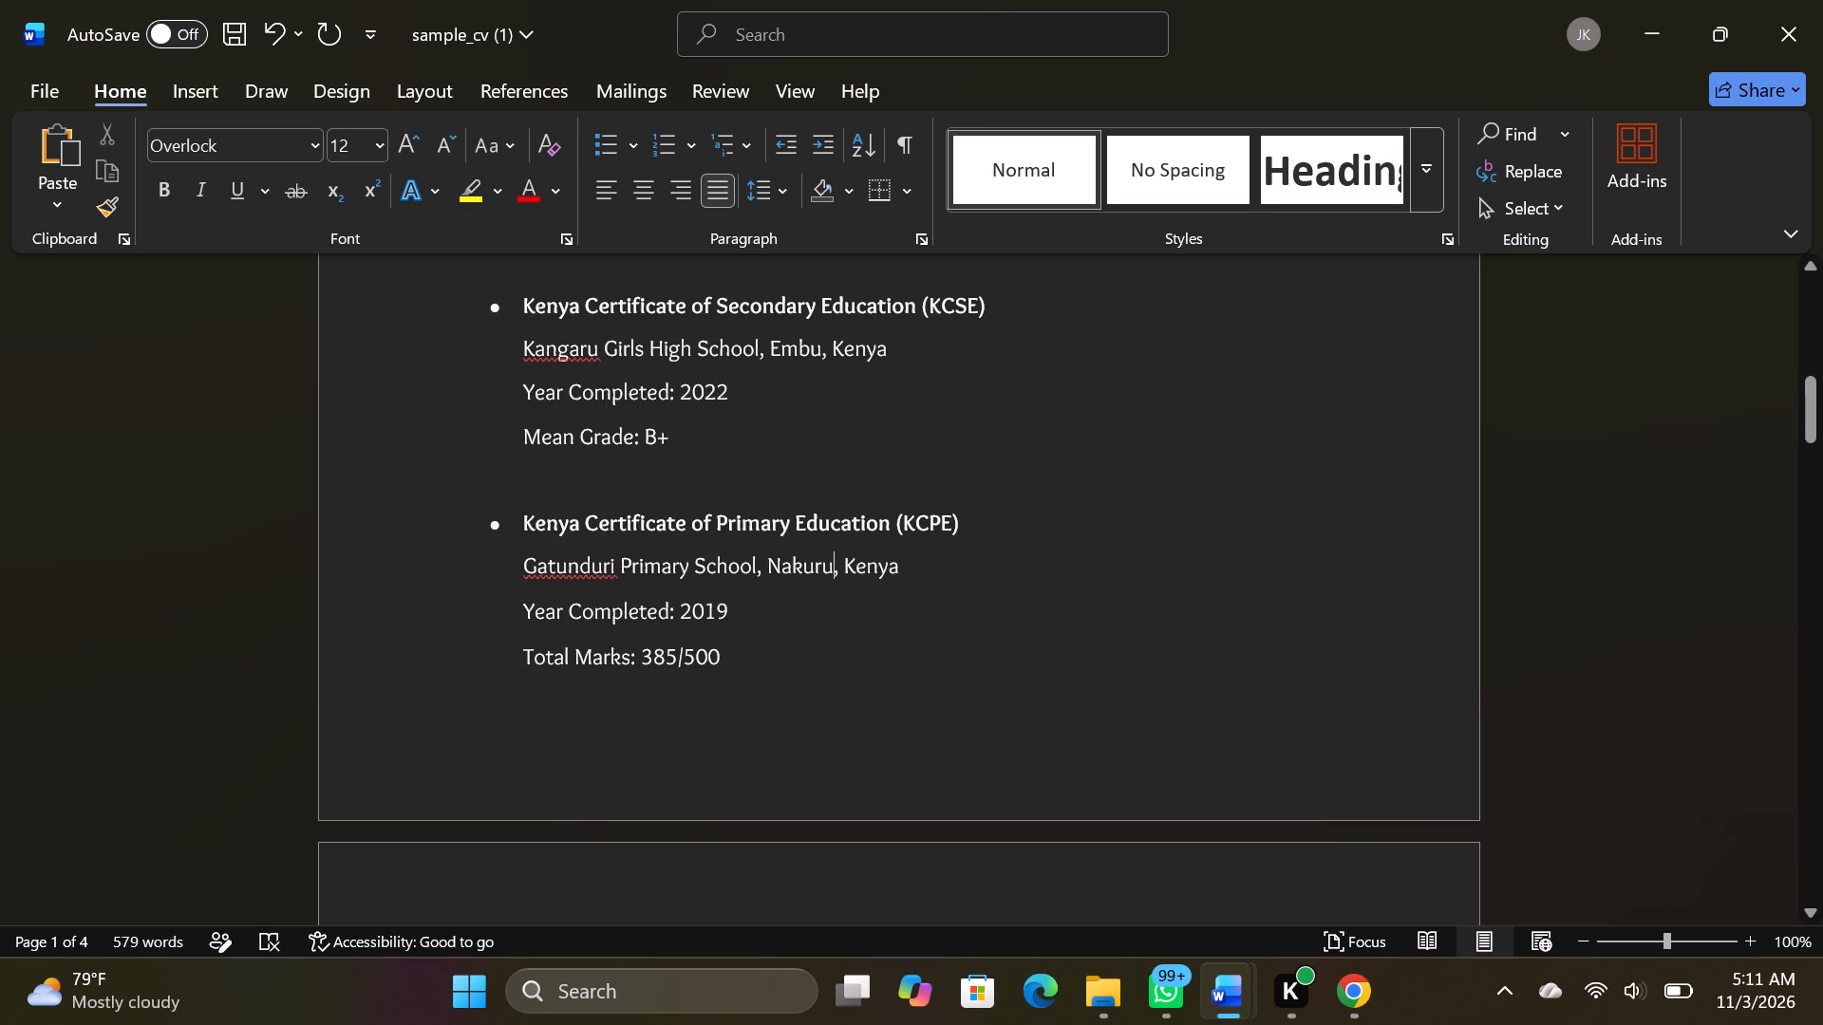
key(BackSpace)
key(BackSpace)
key(BackSpace)
key(BackSpace)
key(BackSpace)
key(BackSpace)
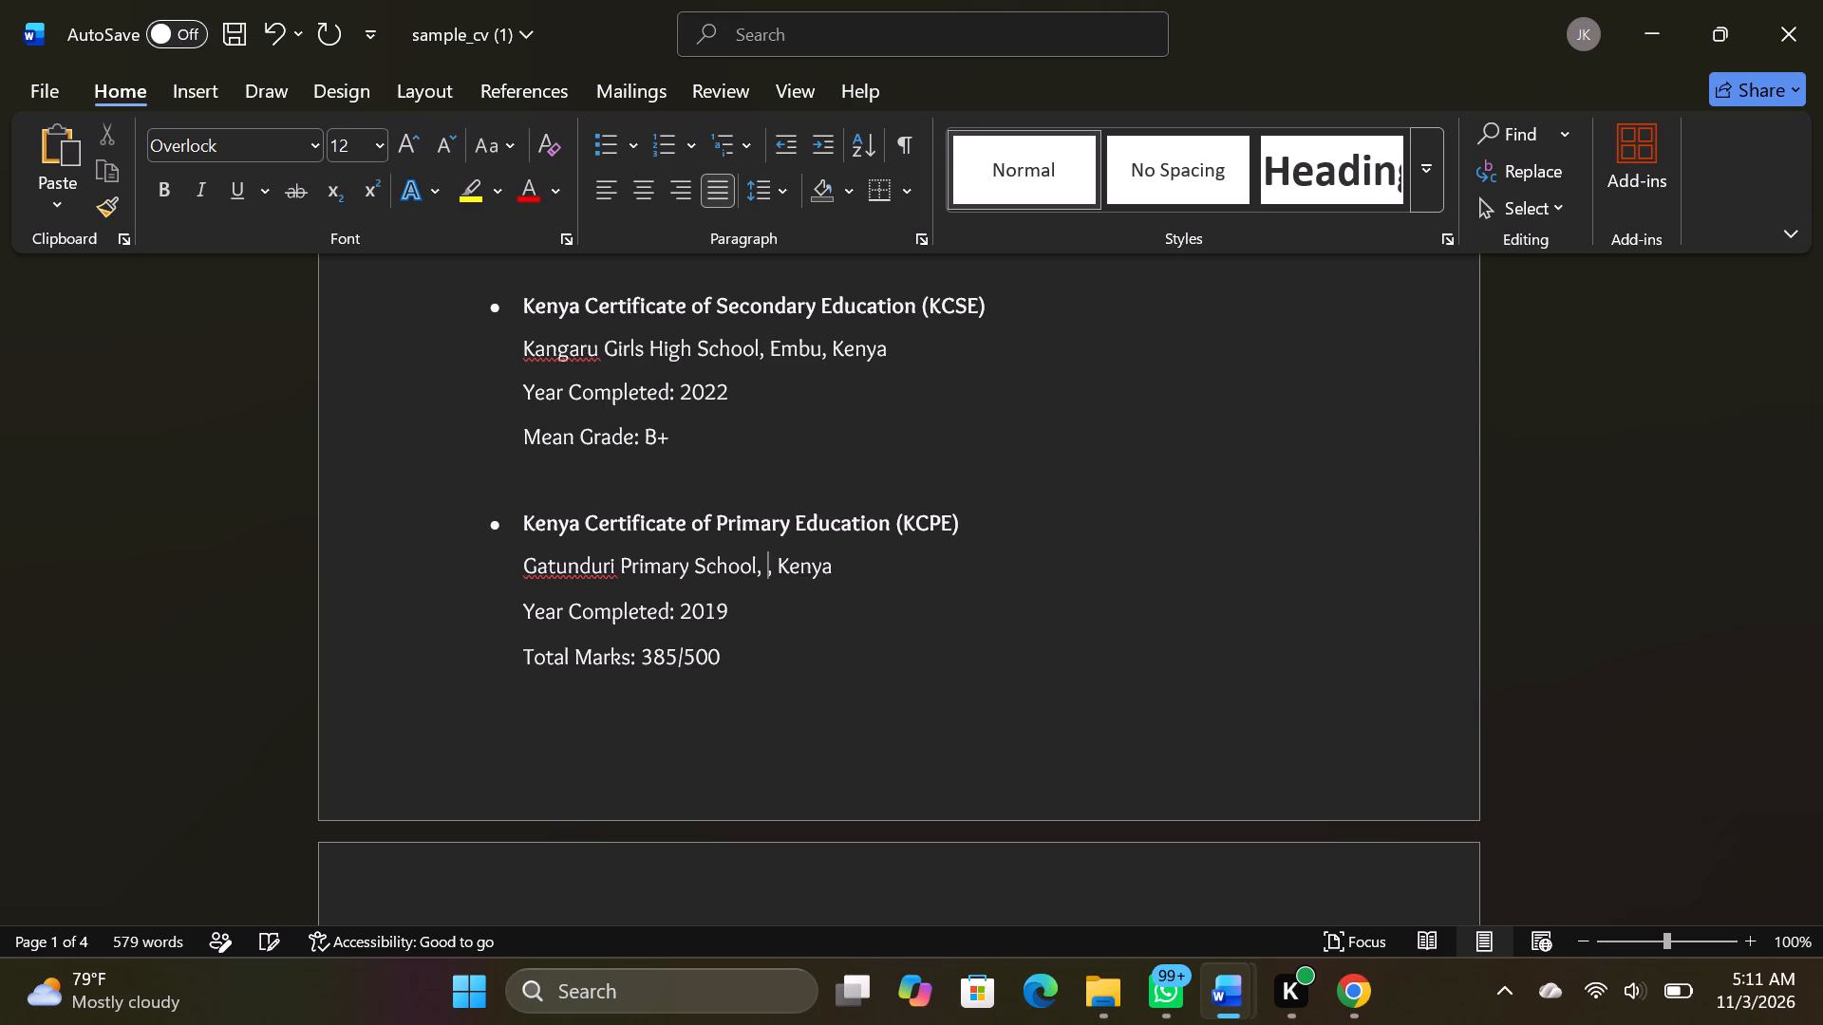
text(mbu)
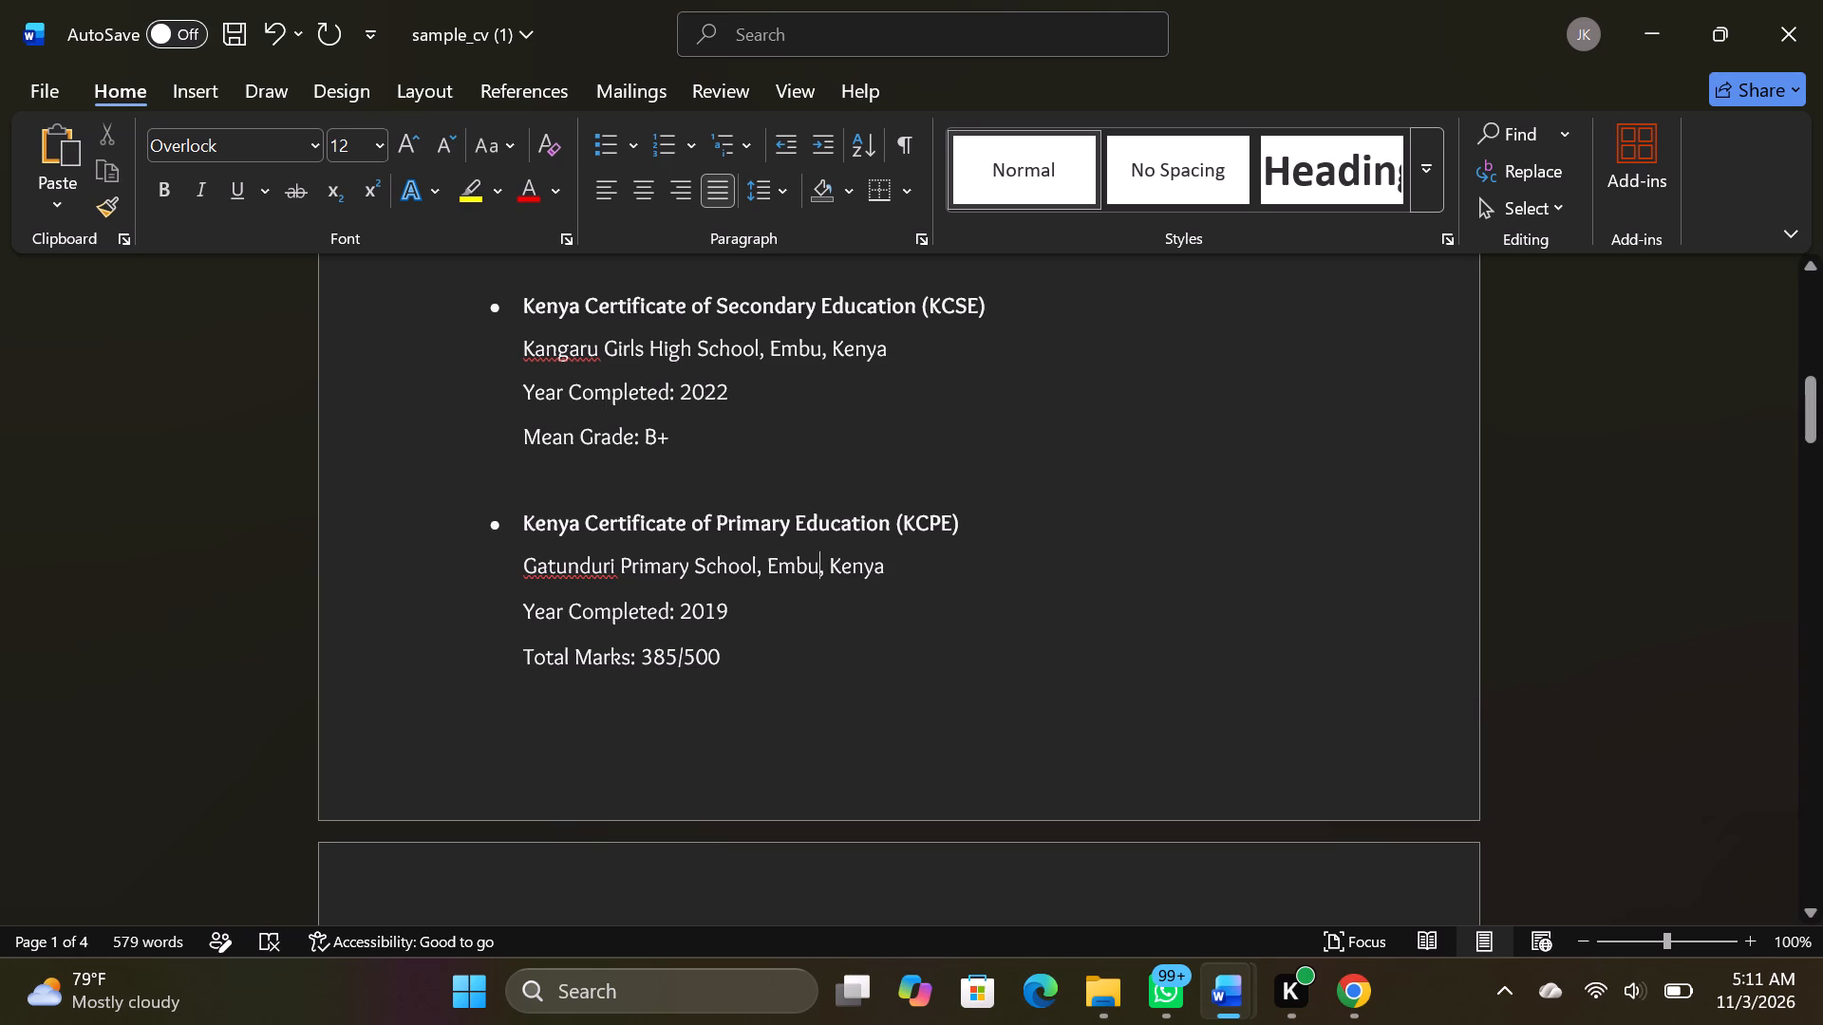
Set the KCPE entry's year completed to 2017.
click(731, 608)
key(BackSpace)
key(7)
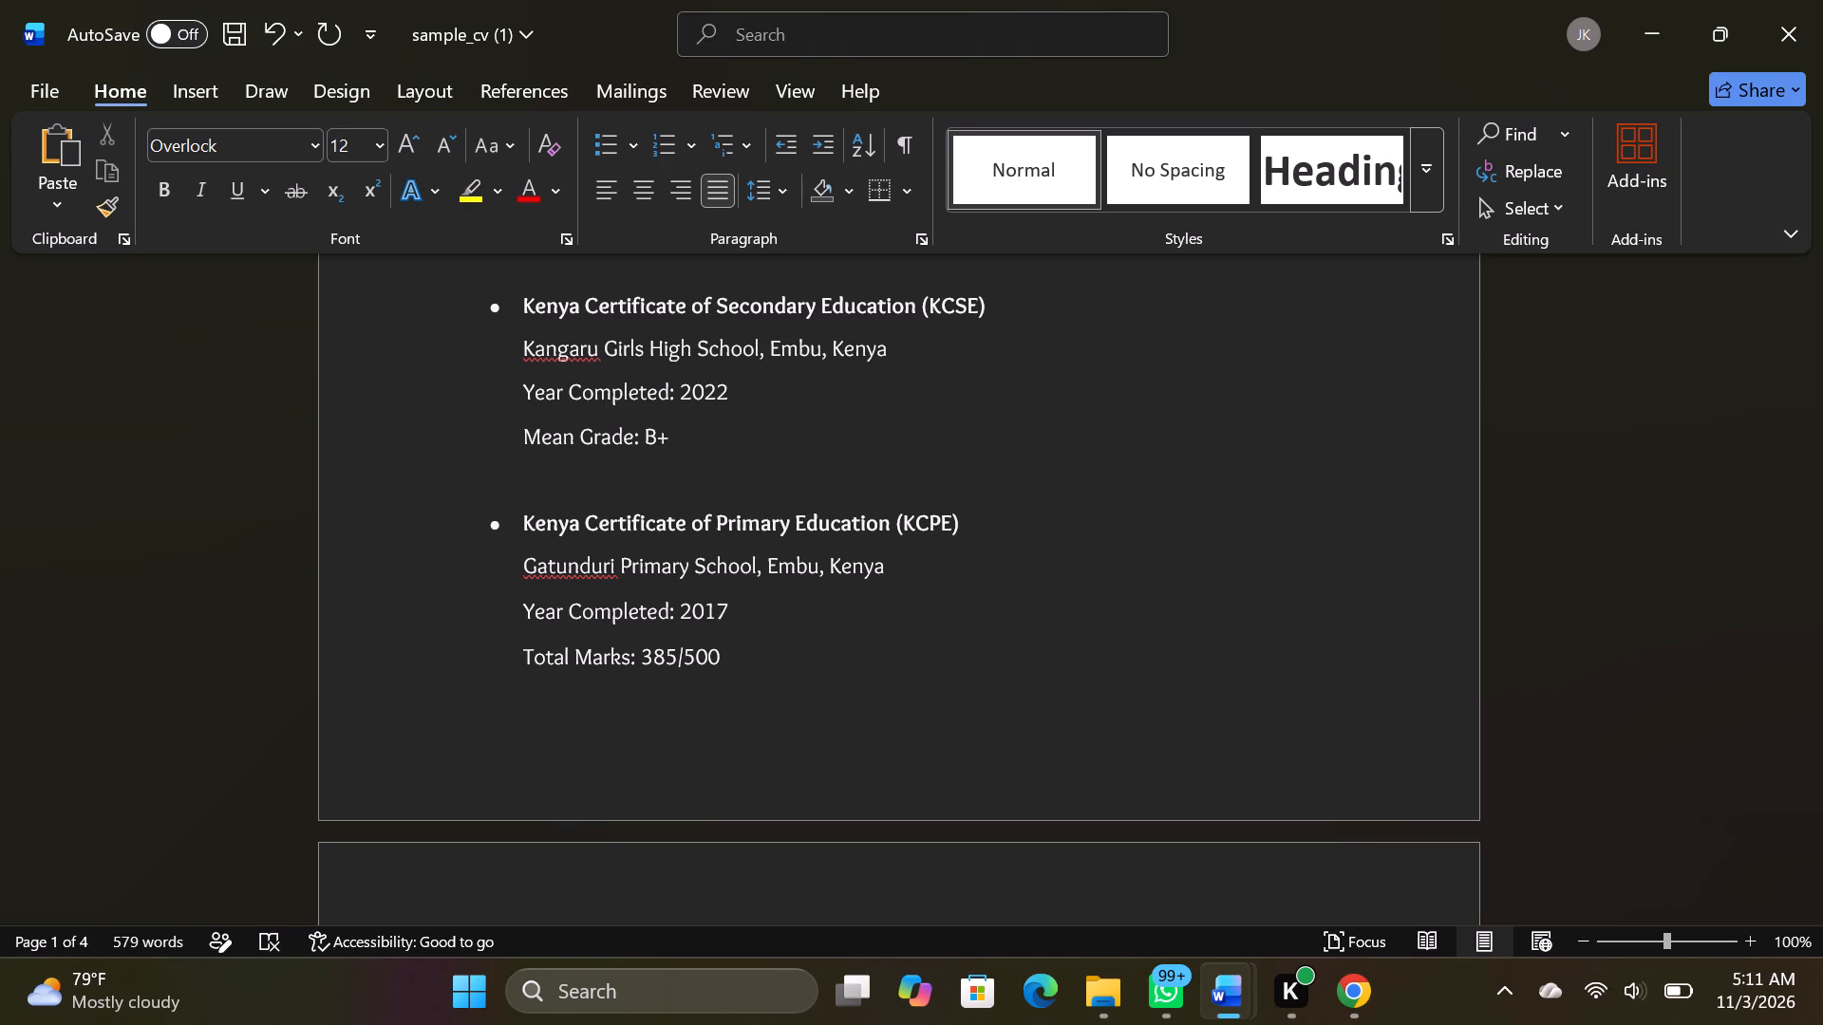
Review the Key Skills list that follows the education section of the CV.
scroll(728, 658, down, 1)
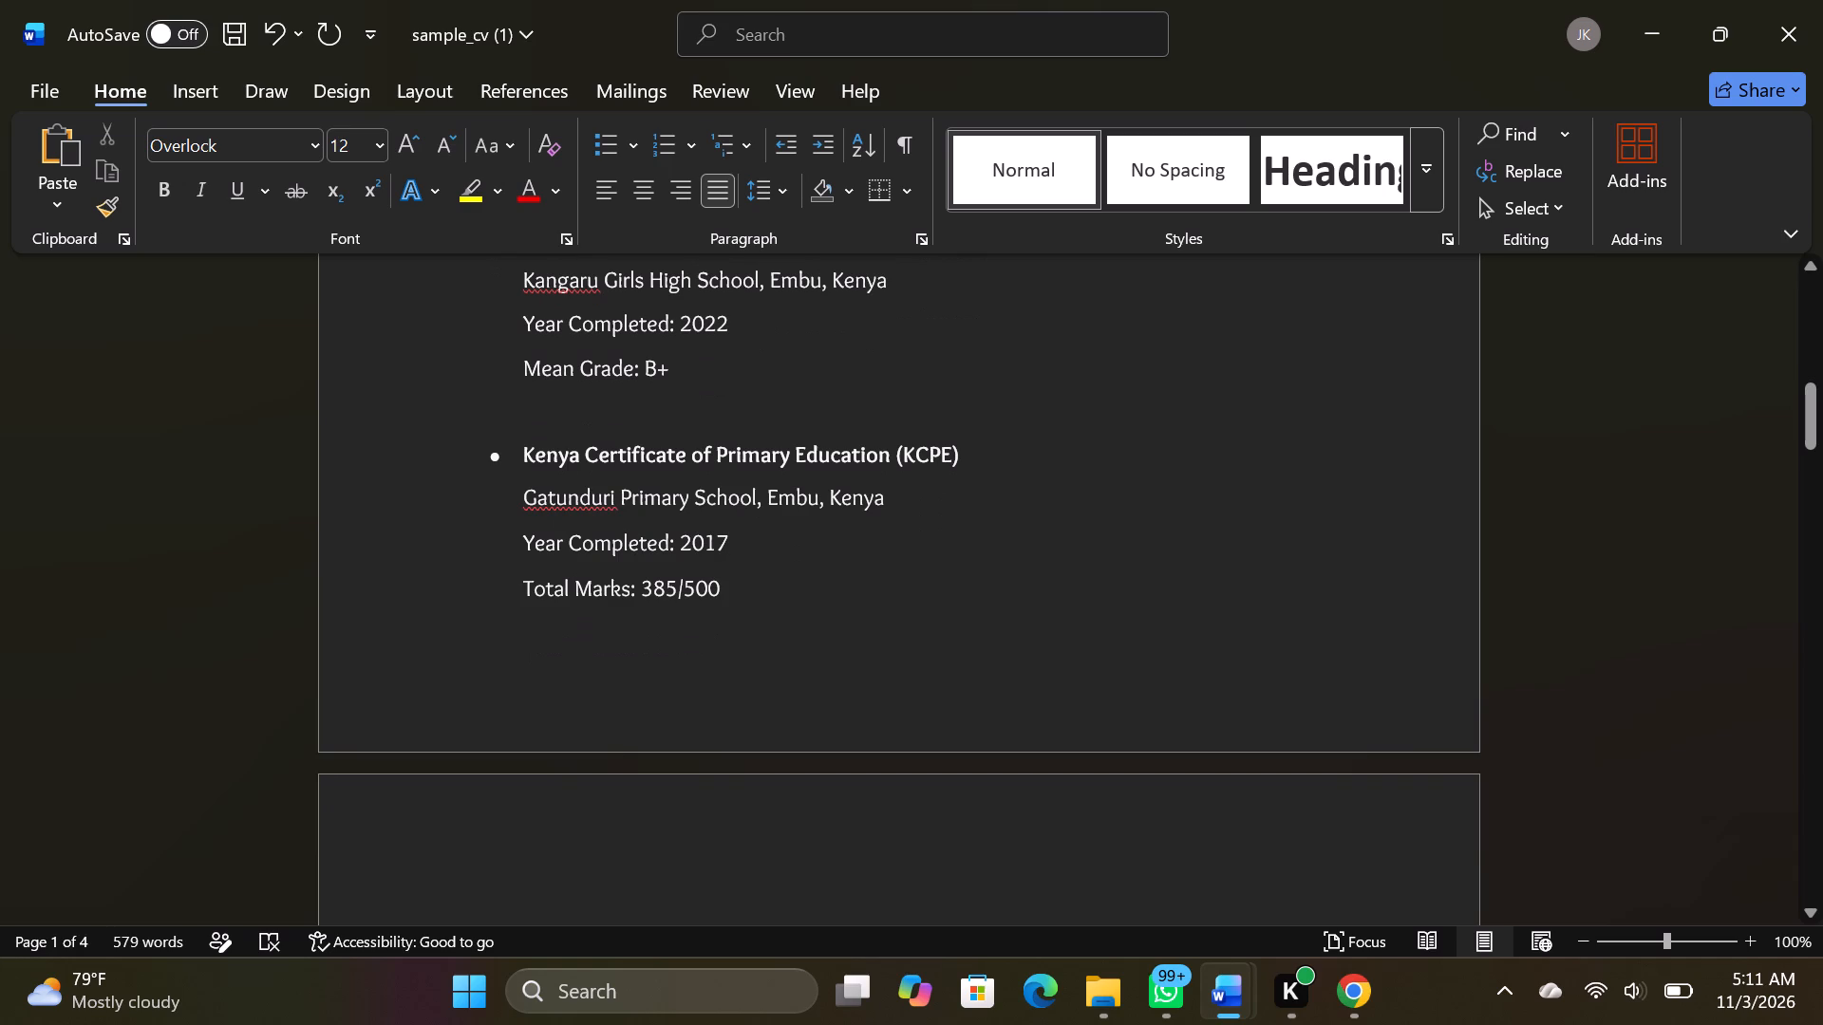
scroll(734, 636, down, 4)
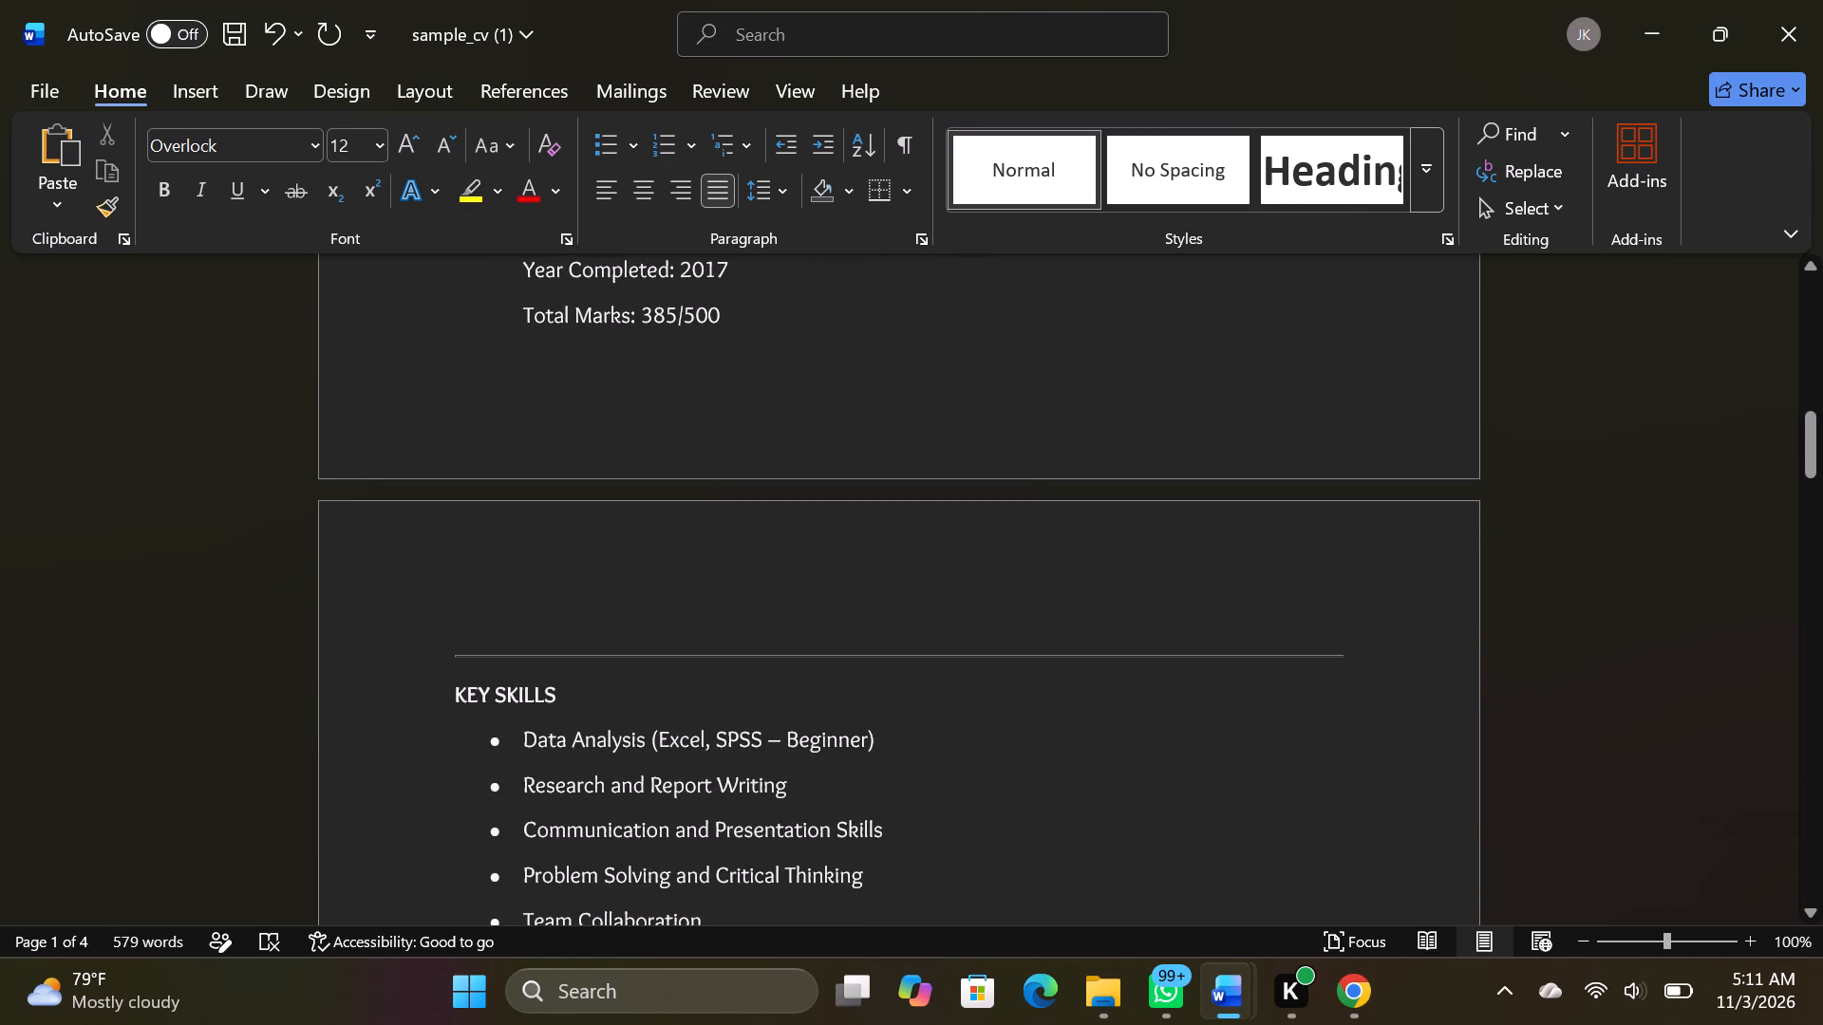
scroll(736, 633, up, 1)
scroll(736, 633, down, 4)
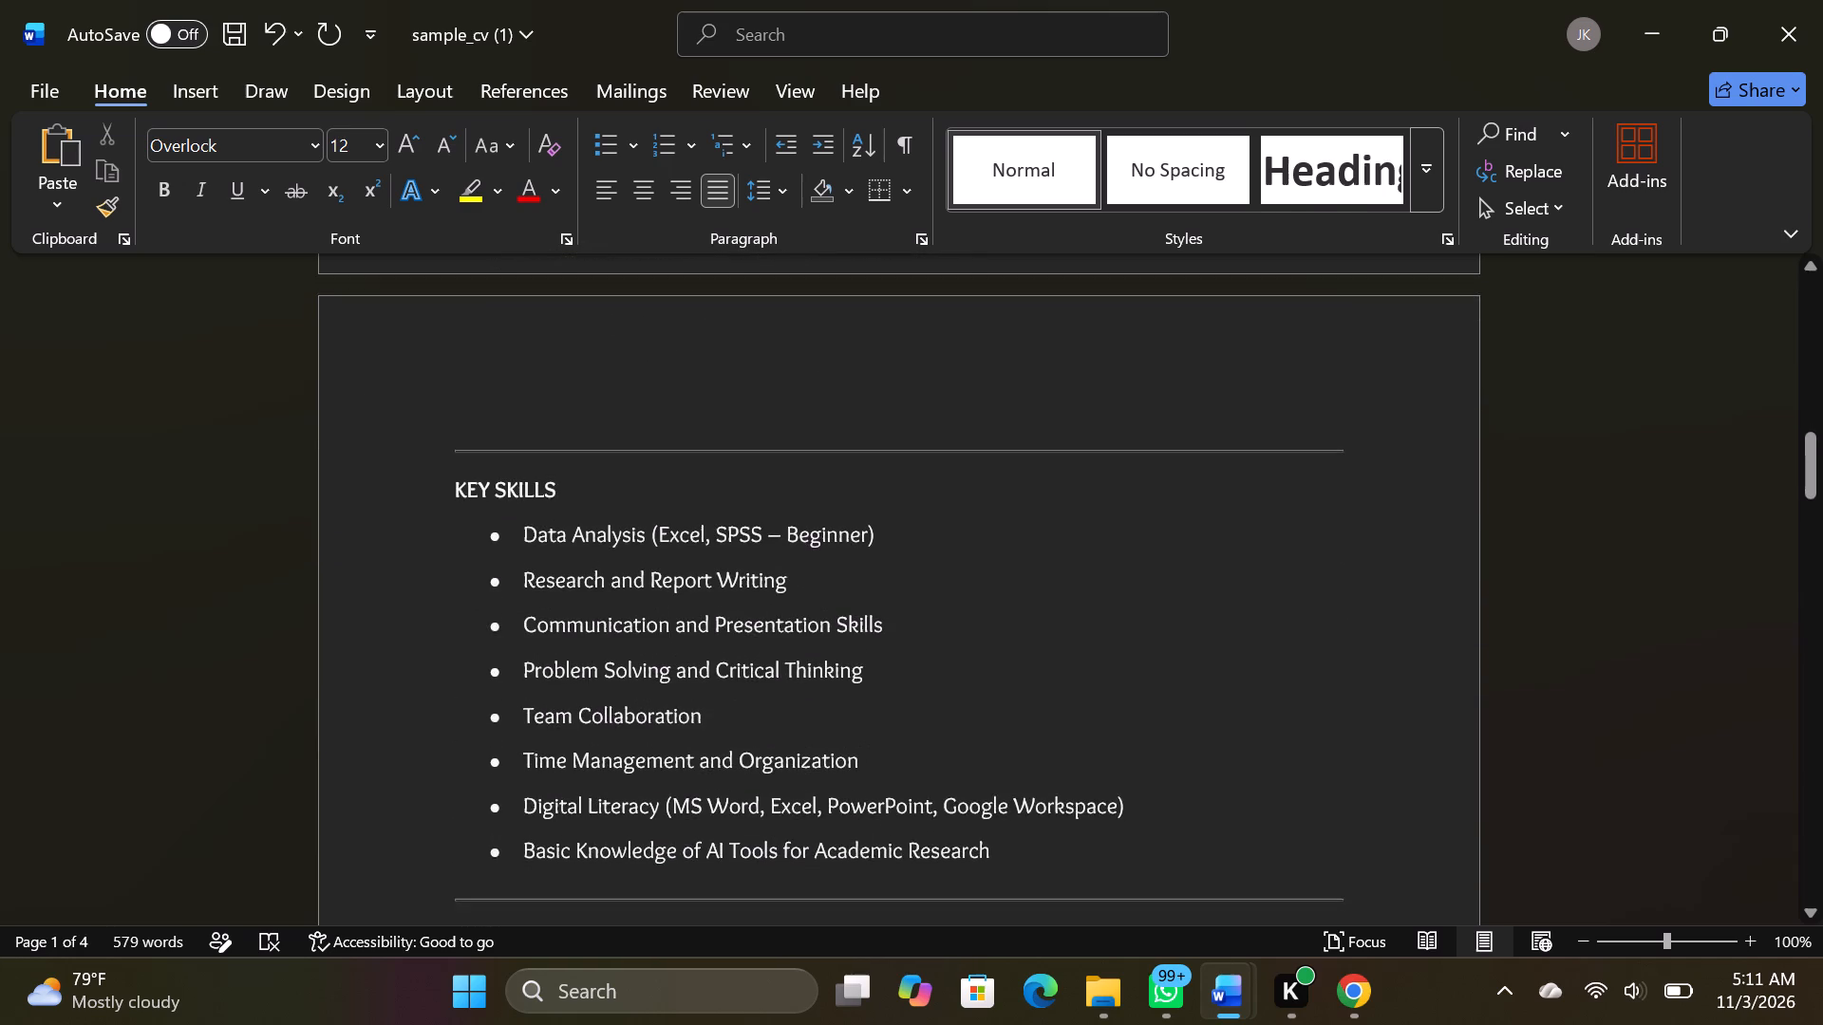
scroll(737, 632, down, 1)
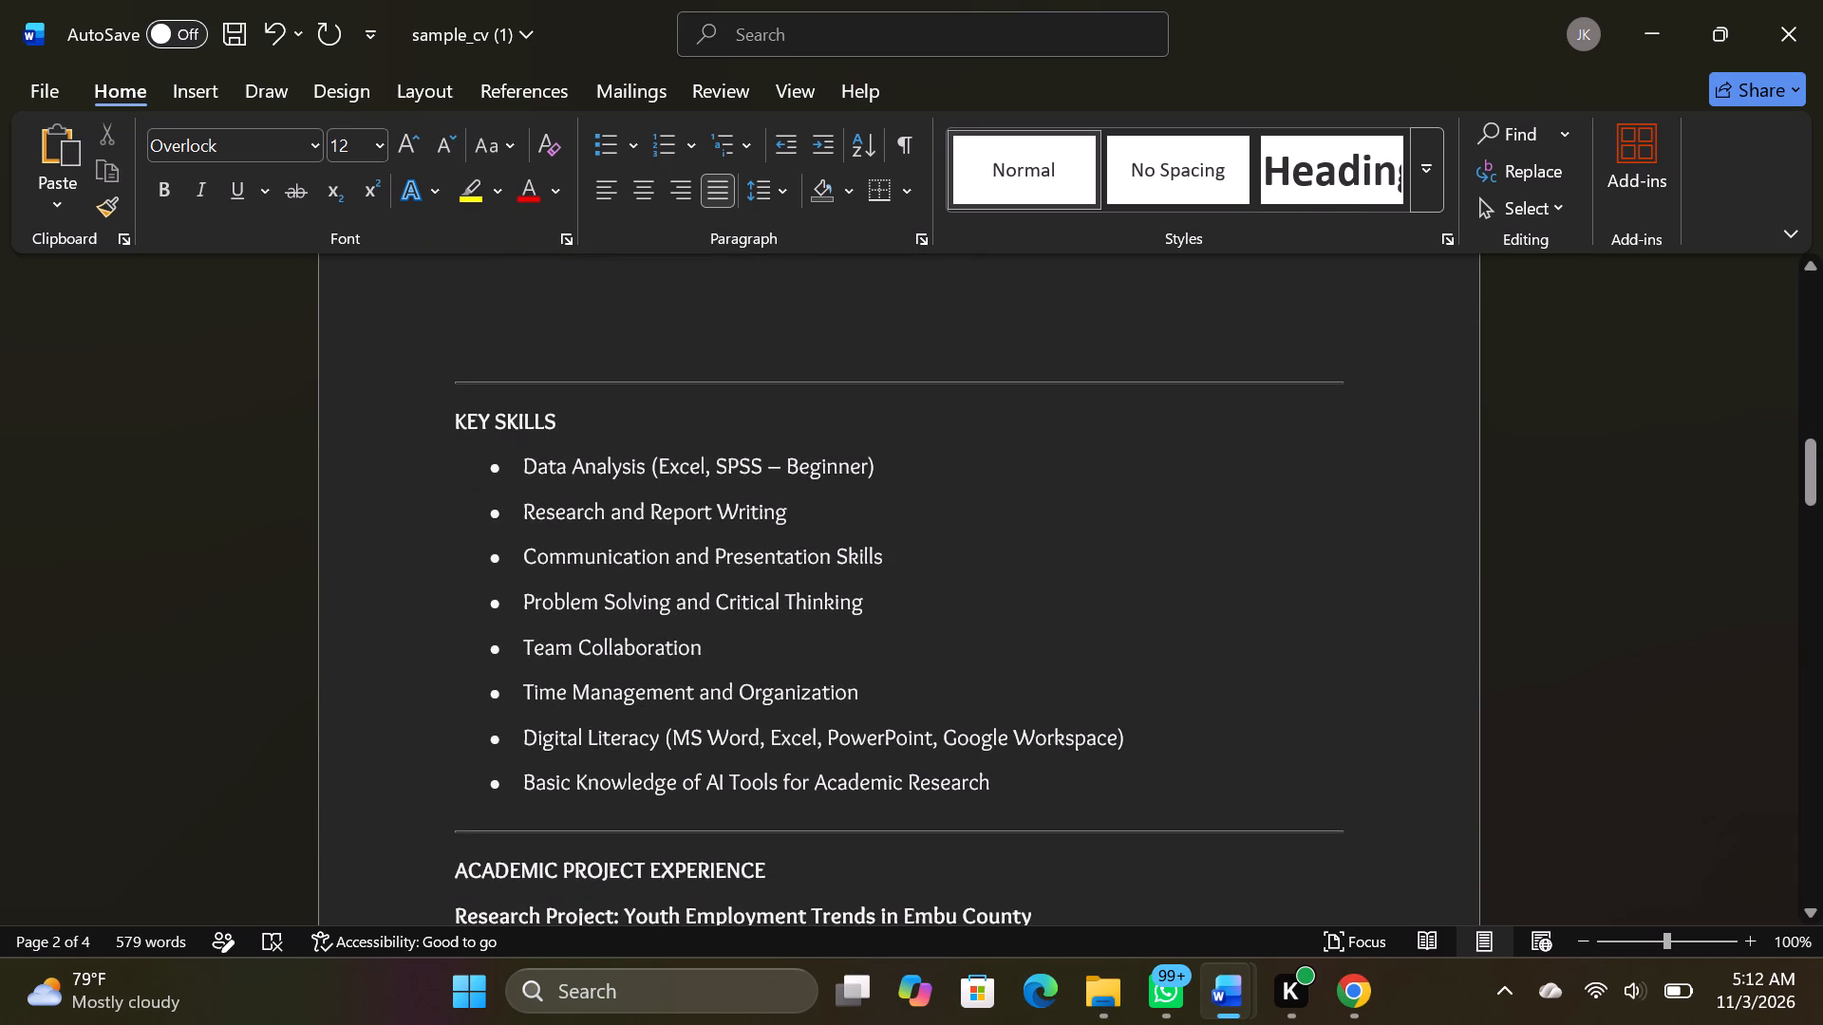
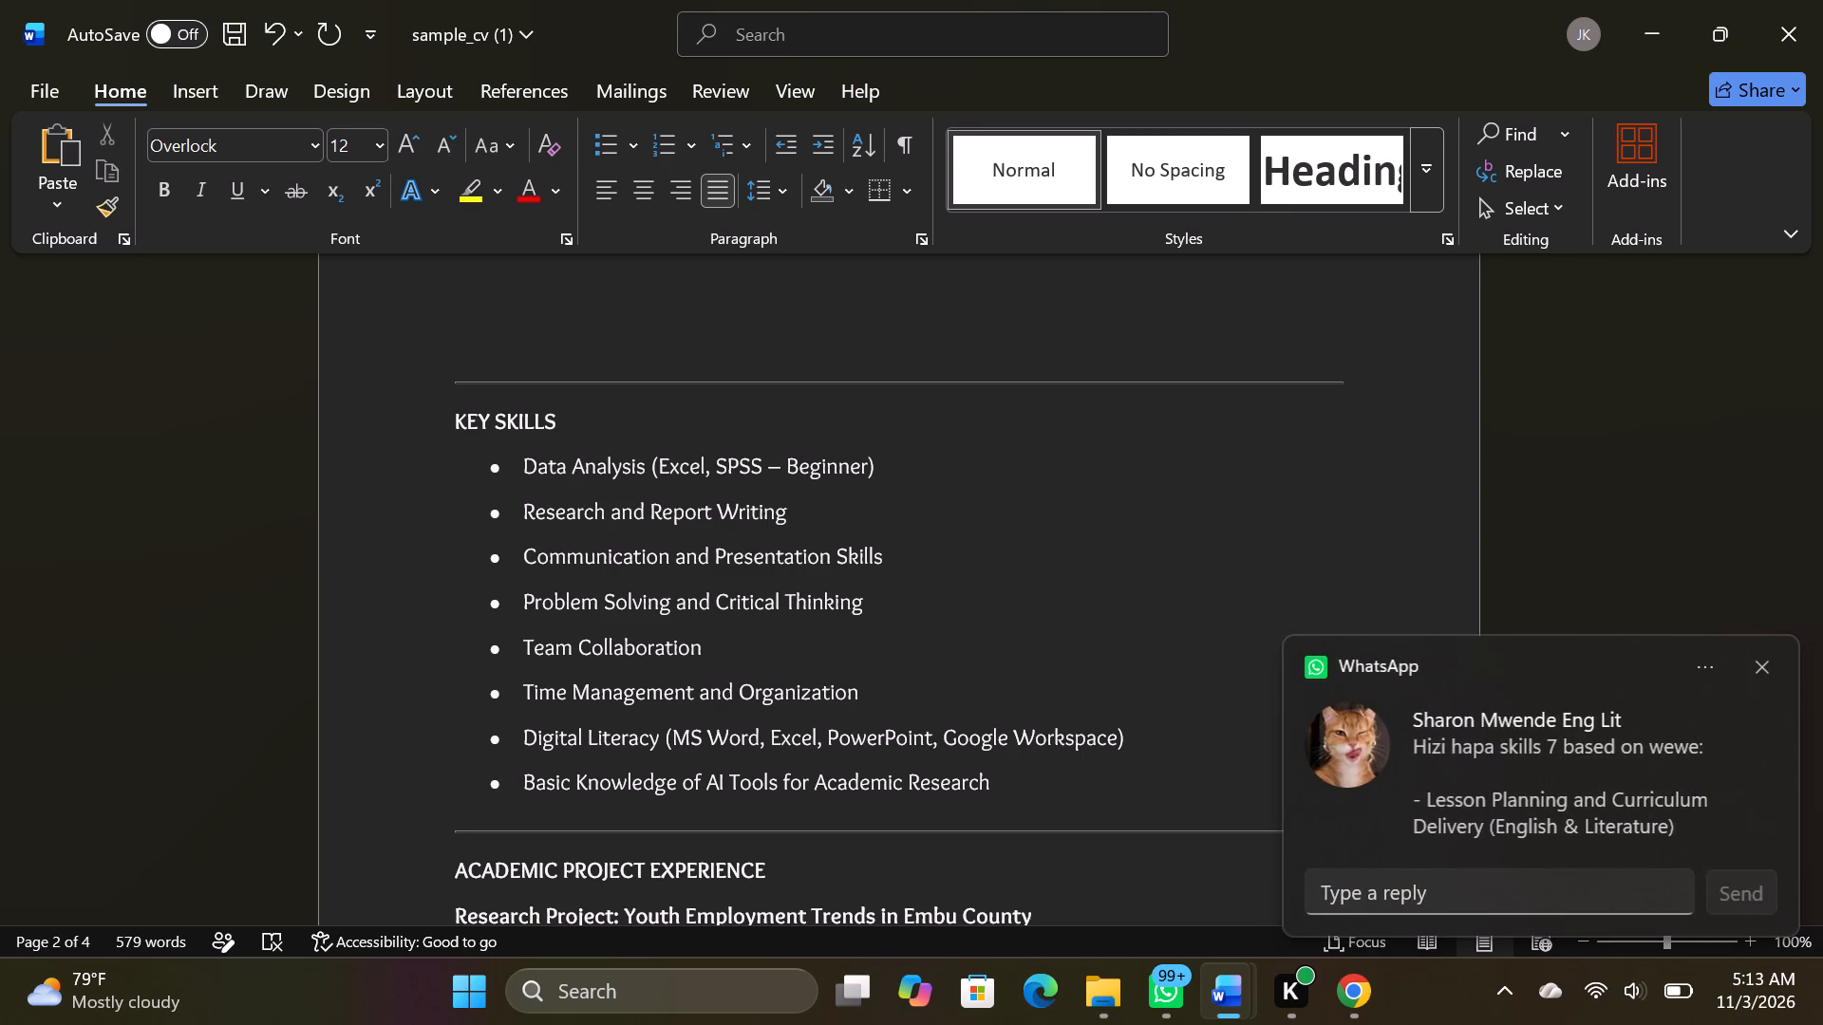
Switch to WhatsApp by opening the incoming message that lists suggested skills for the CV.
click(1452, 769)
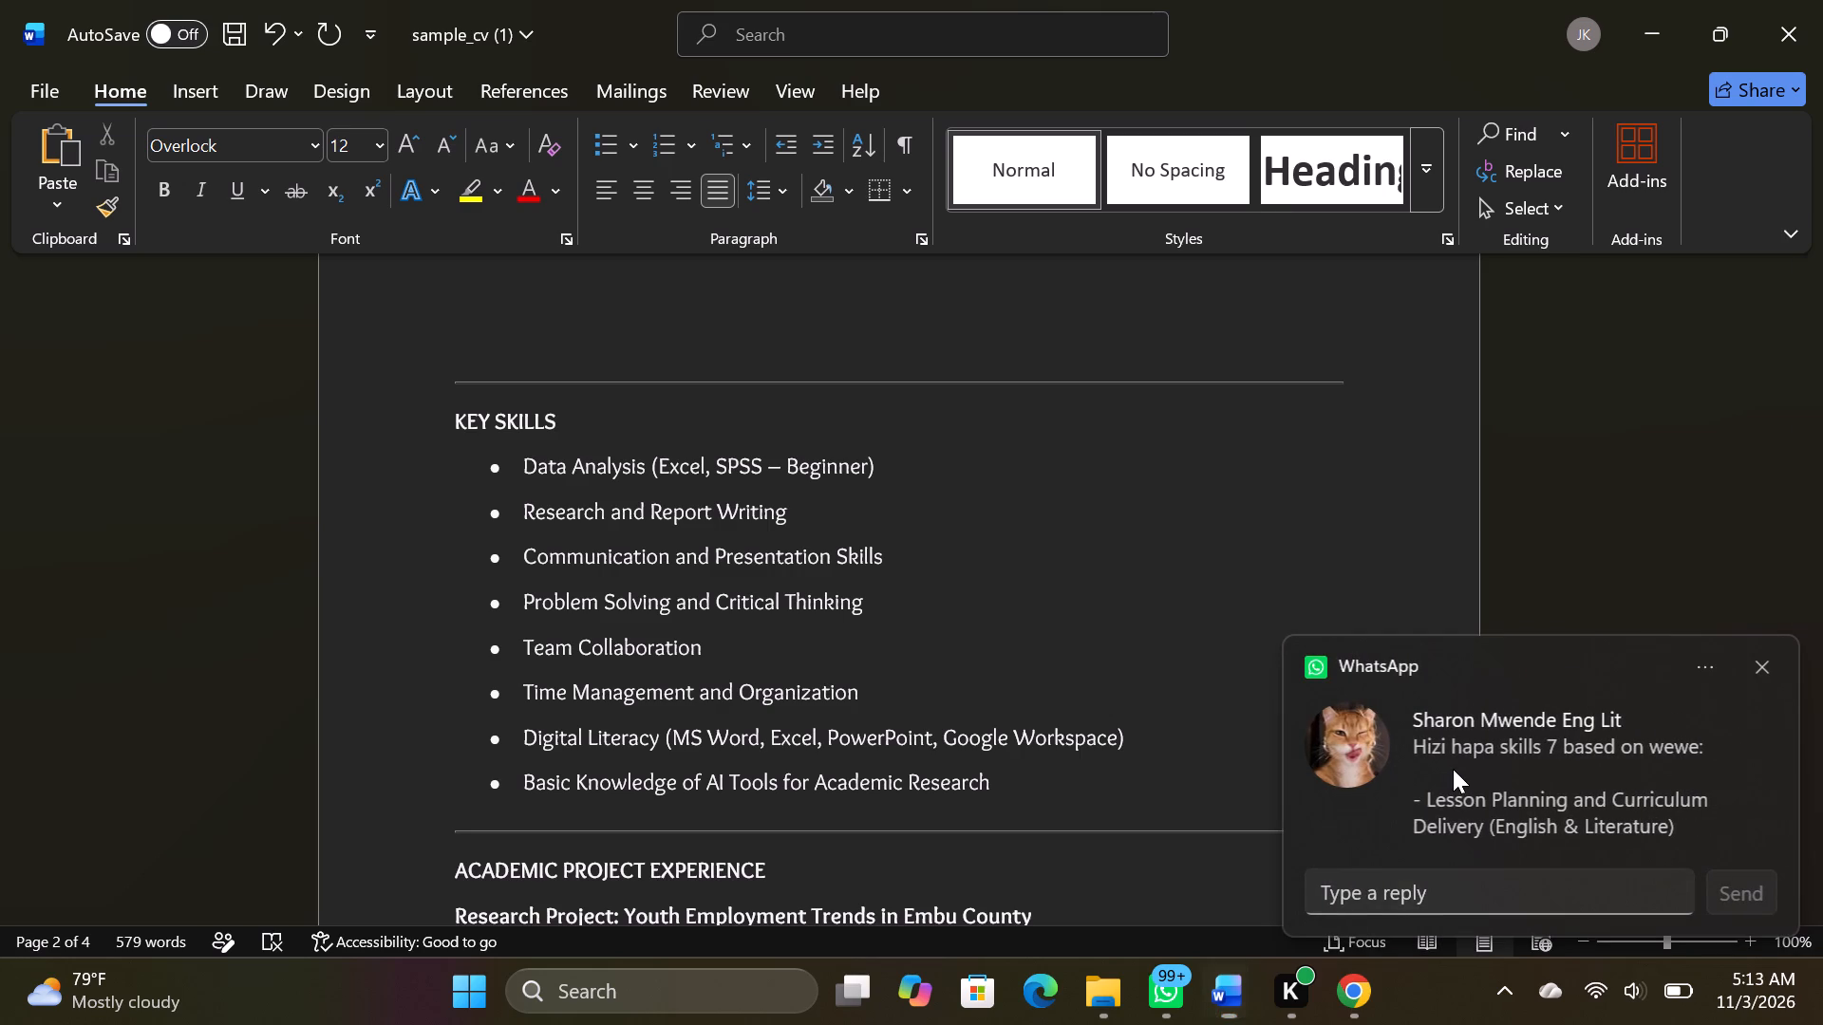
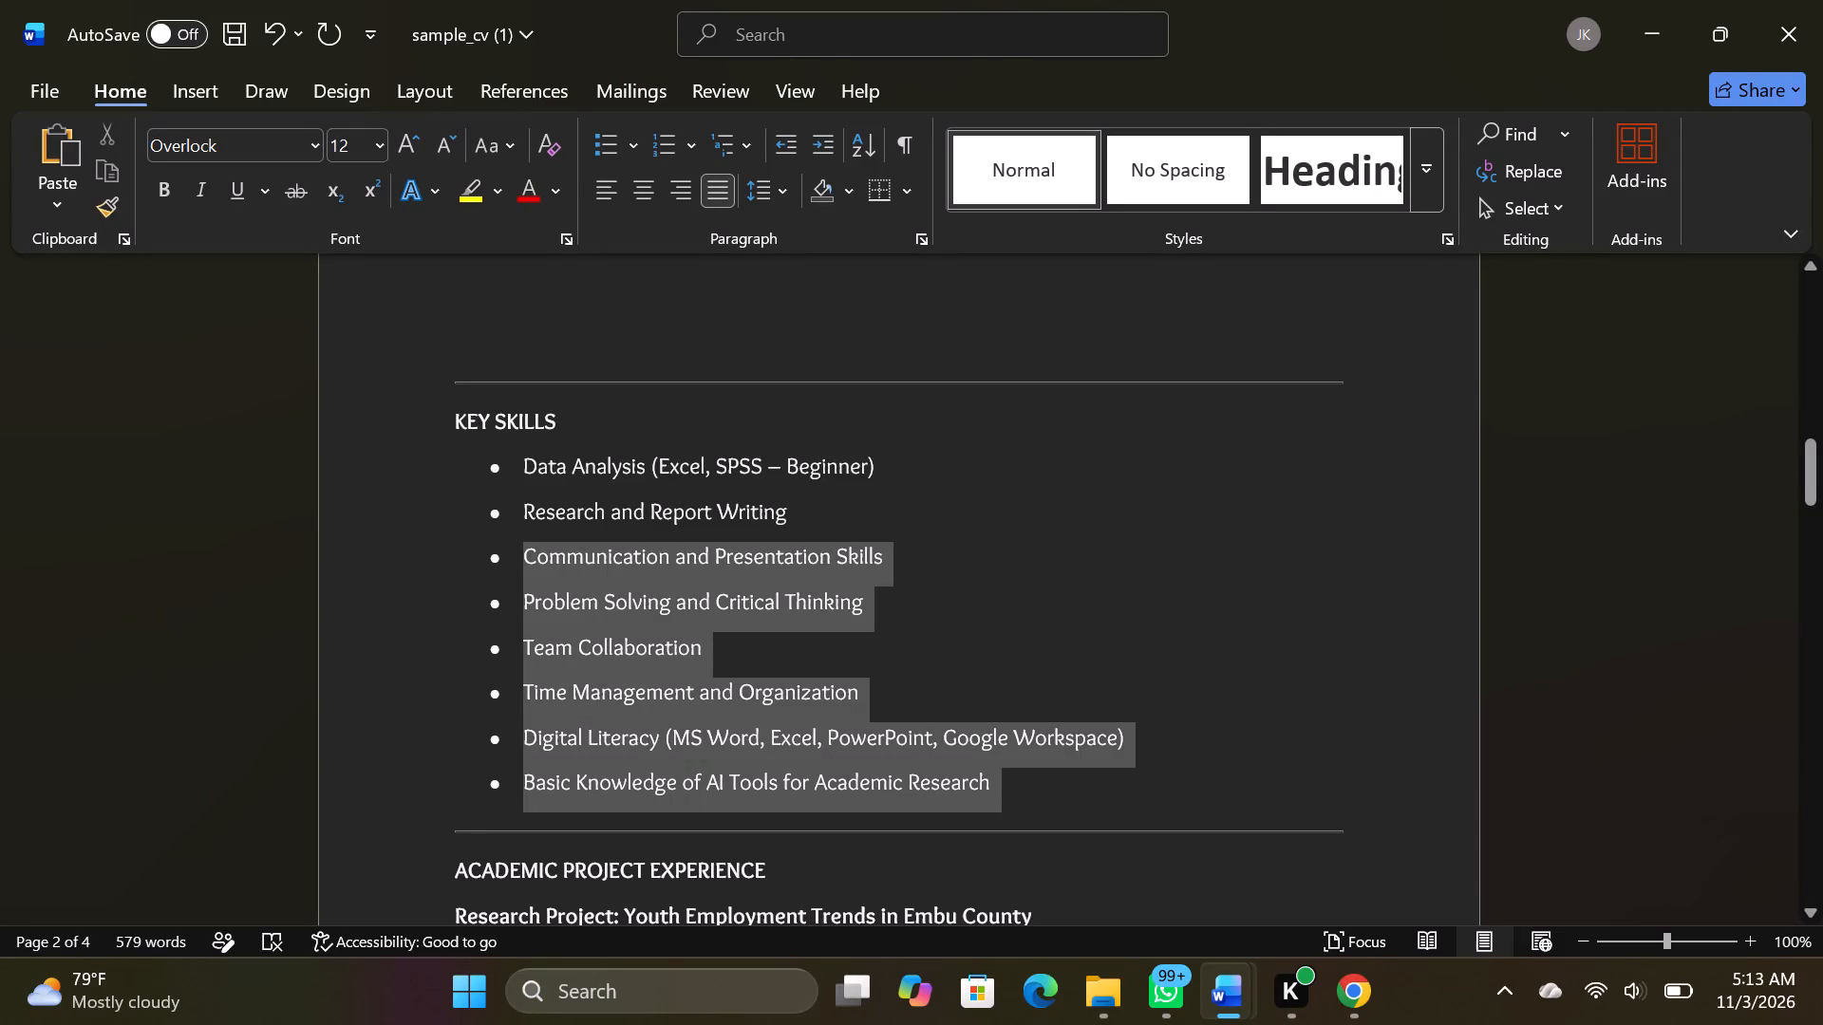
Delete all Key Skills bullets below Data Analysis, from Research and Report Writing through Basic Knowledge of AI Tools for Academic Research.
key(BackSpace)
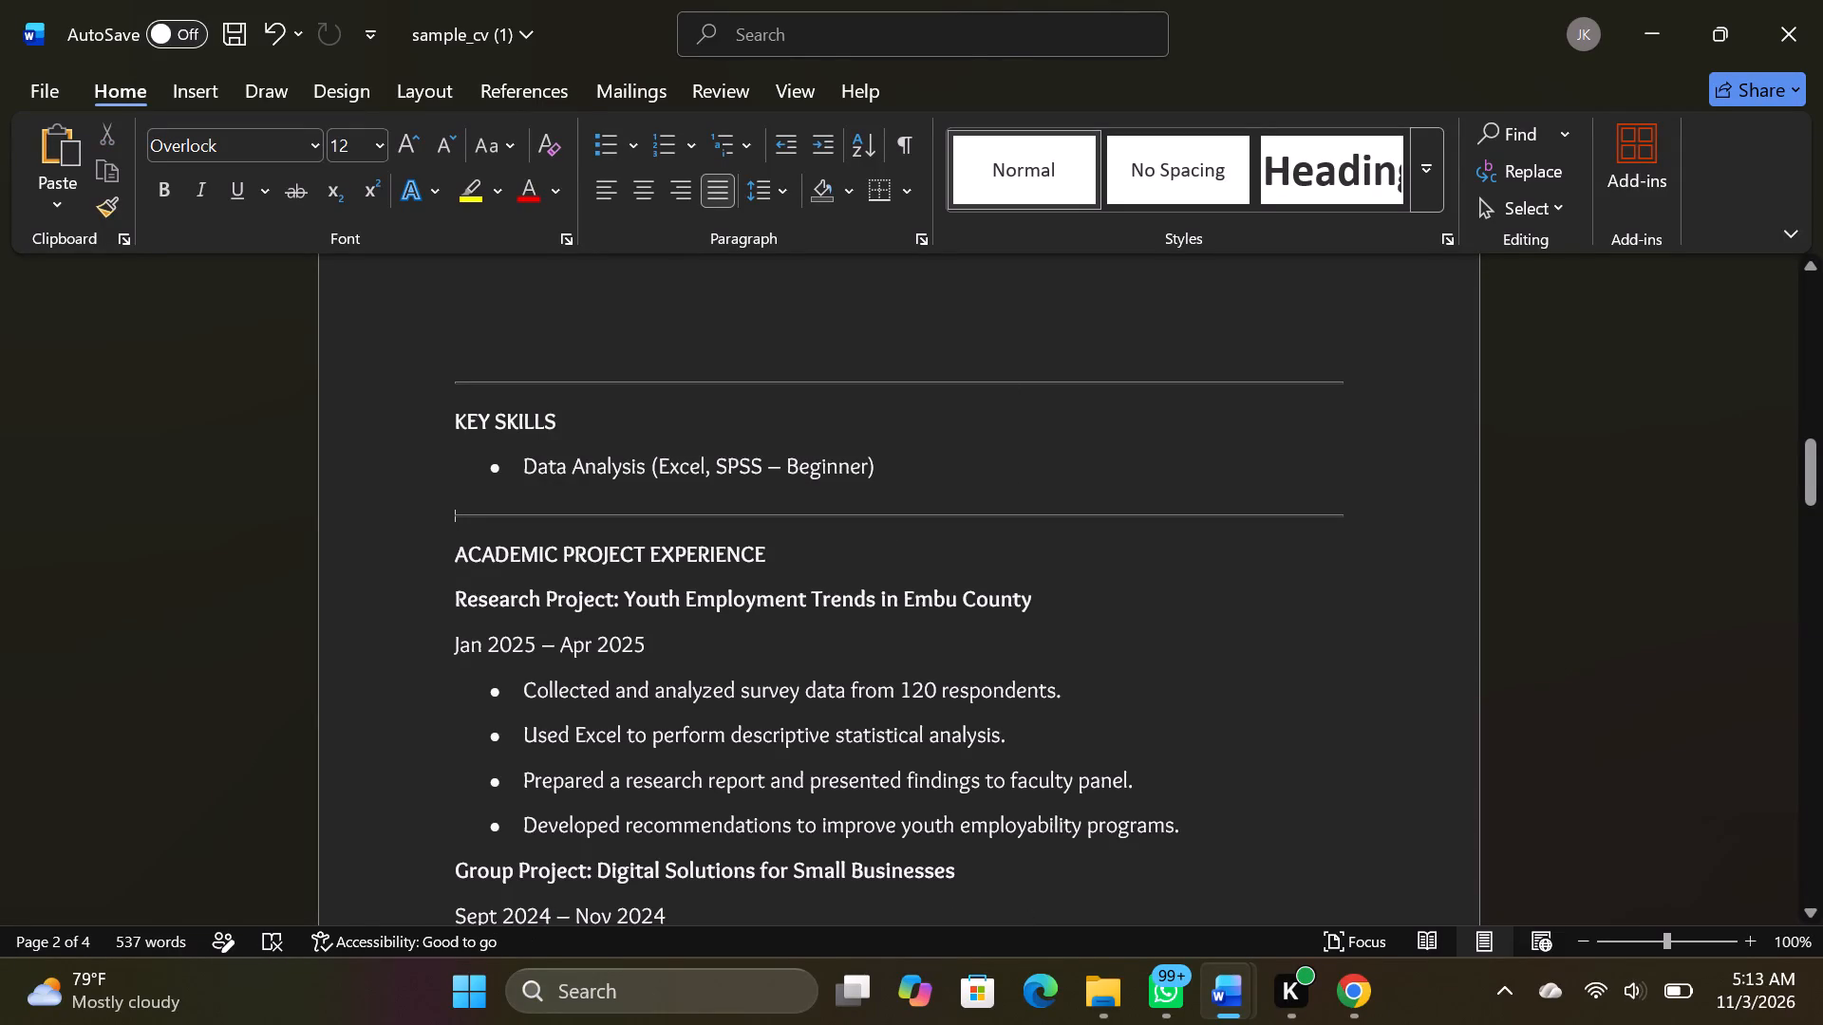
Paste the copied coursework list, Literary Theory and Criticism through Teaching Methods in English Literature, as a new bullet below Data Analysis.
click(902, 464)
key(Return)
key(ctrl+v)
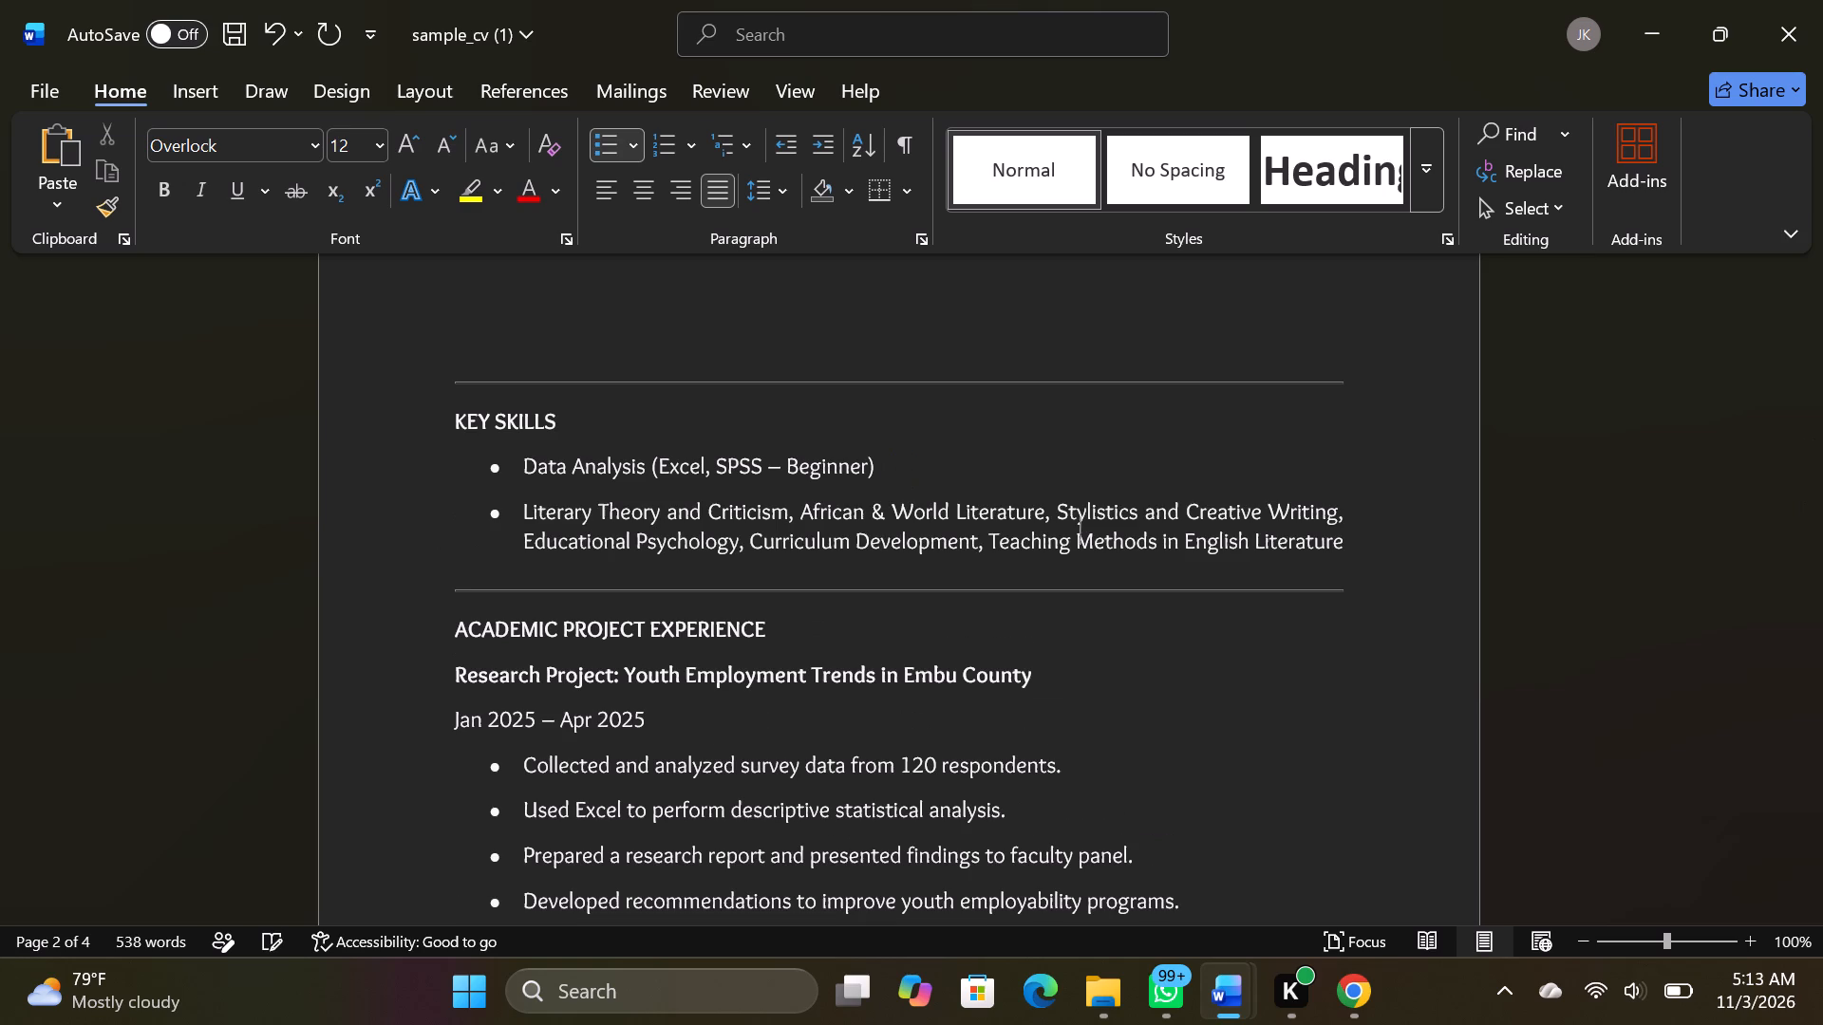
Split the pasted list into separate bullets after Literary Theory and Criticism, African & World Literature, and Stylistics and Creative Writing.
click(799, 512)
key(Return)
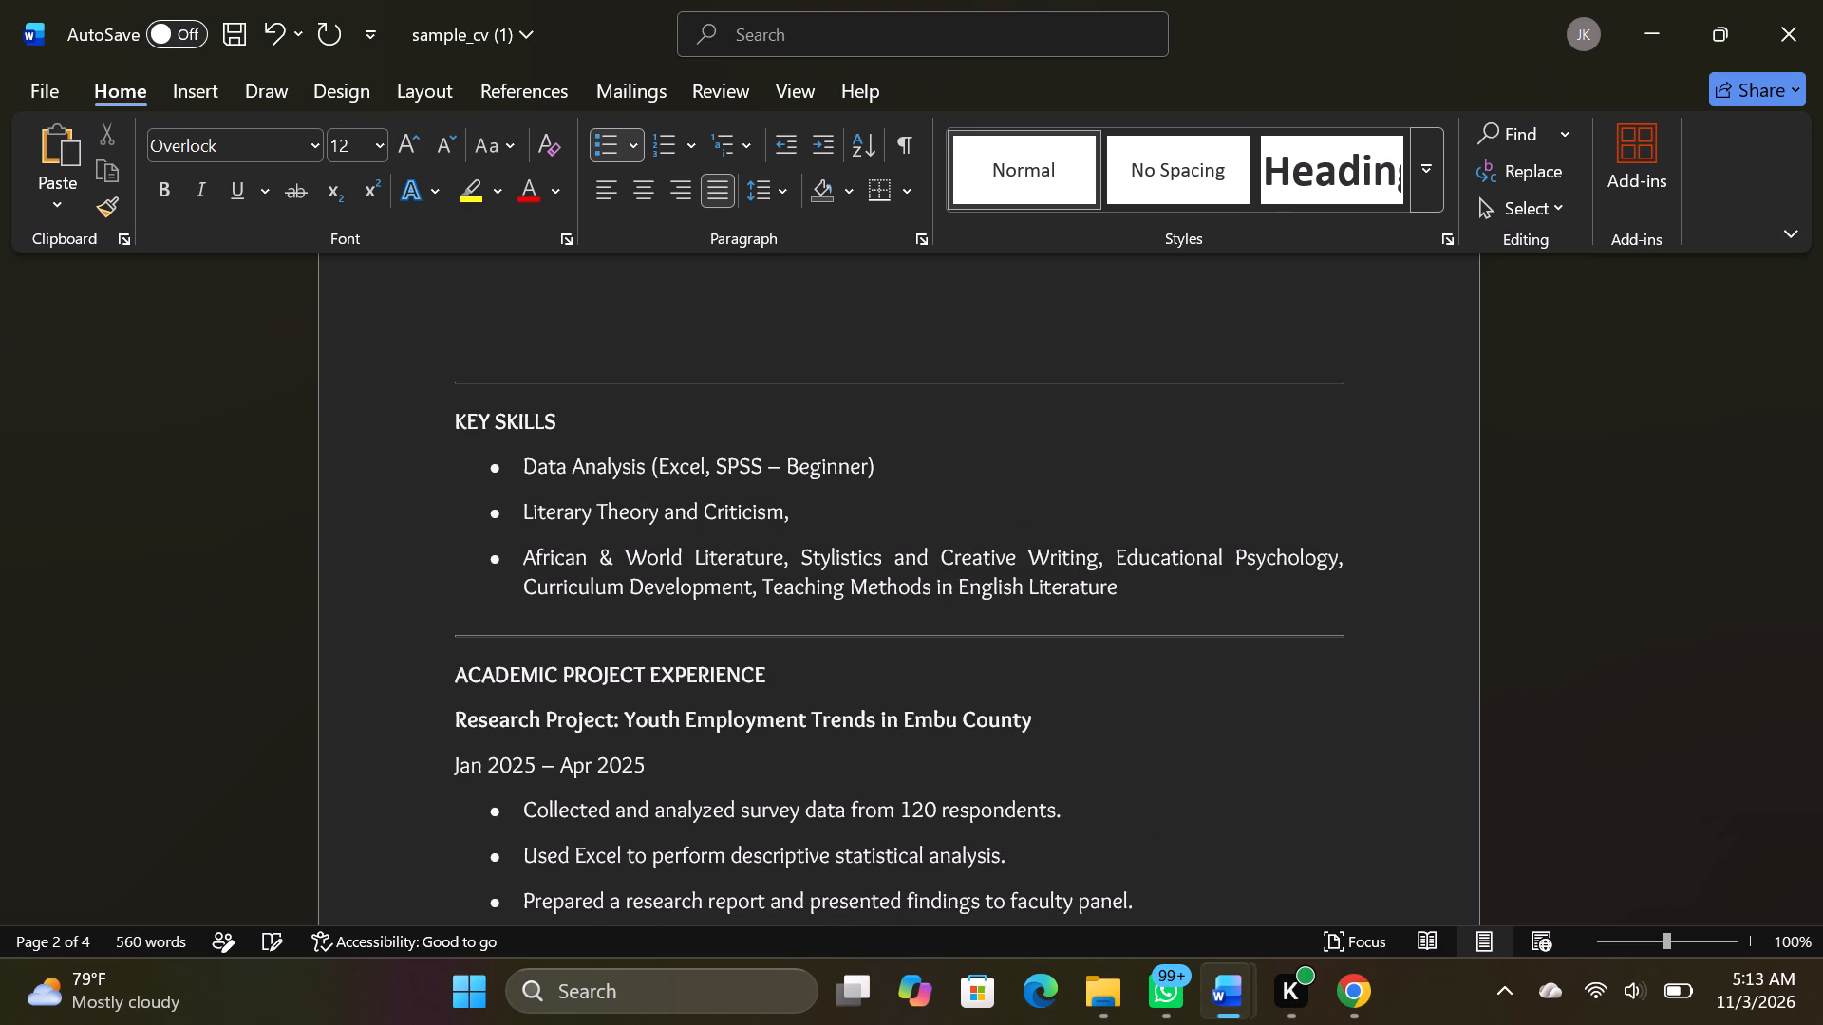
click(797, 558)
key(Return)
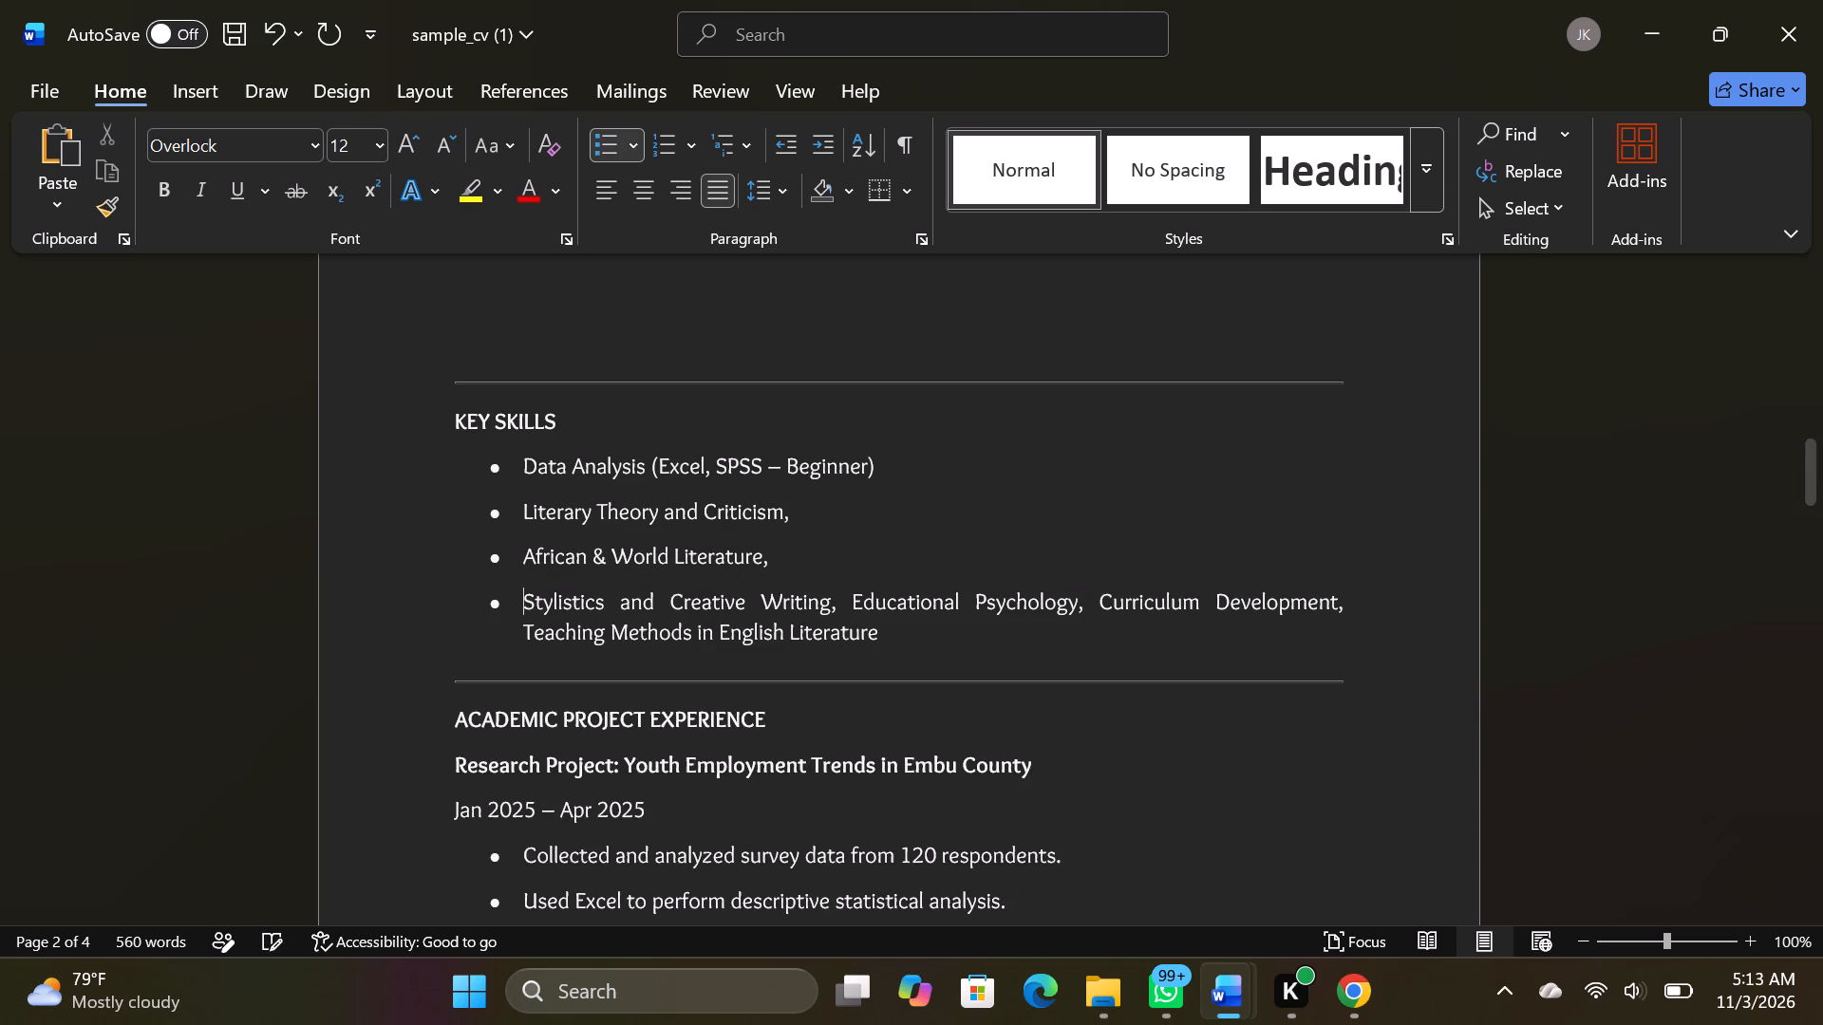
click(853, 601)
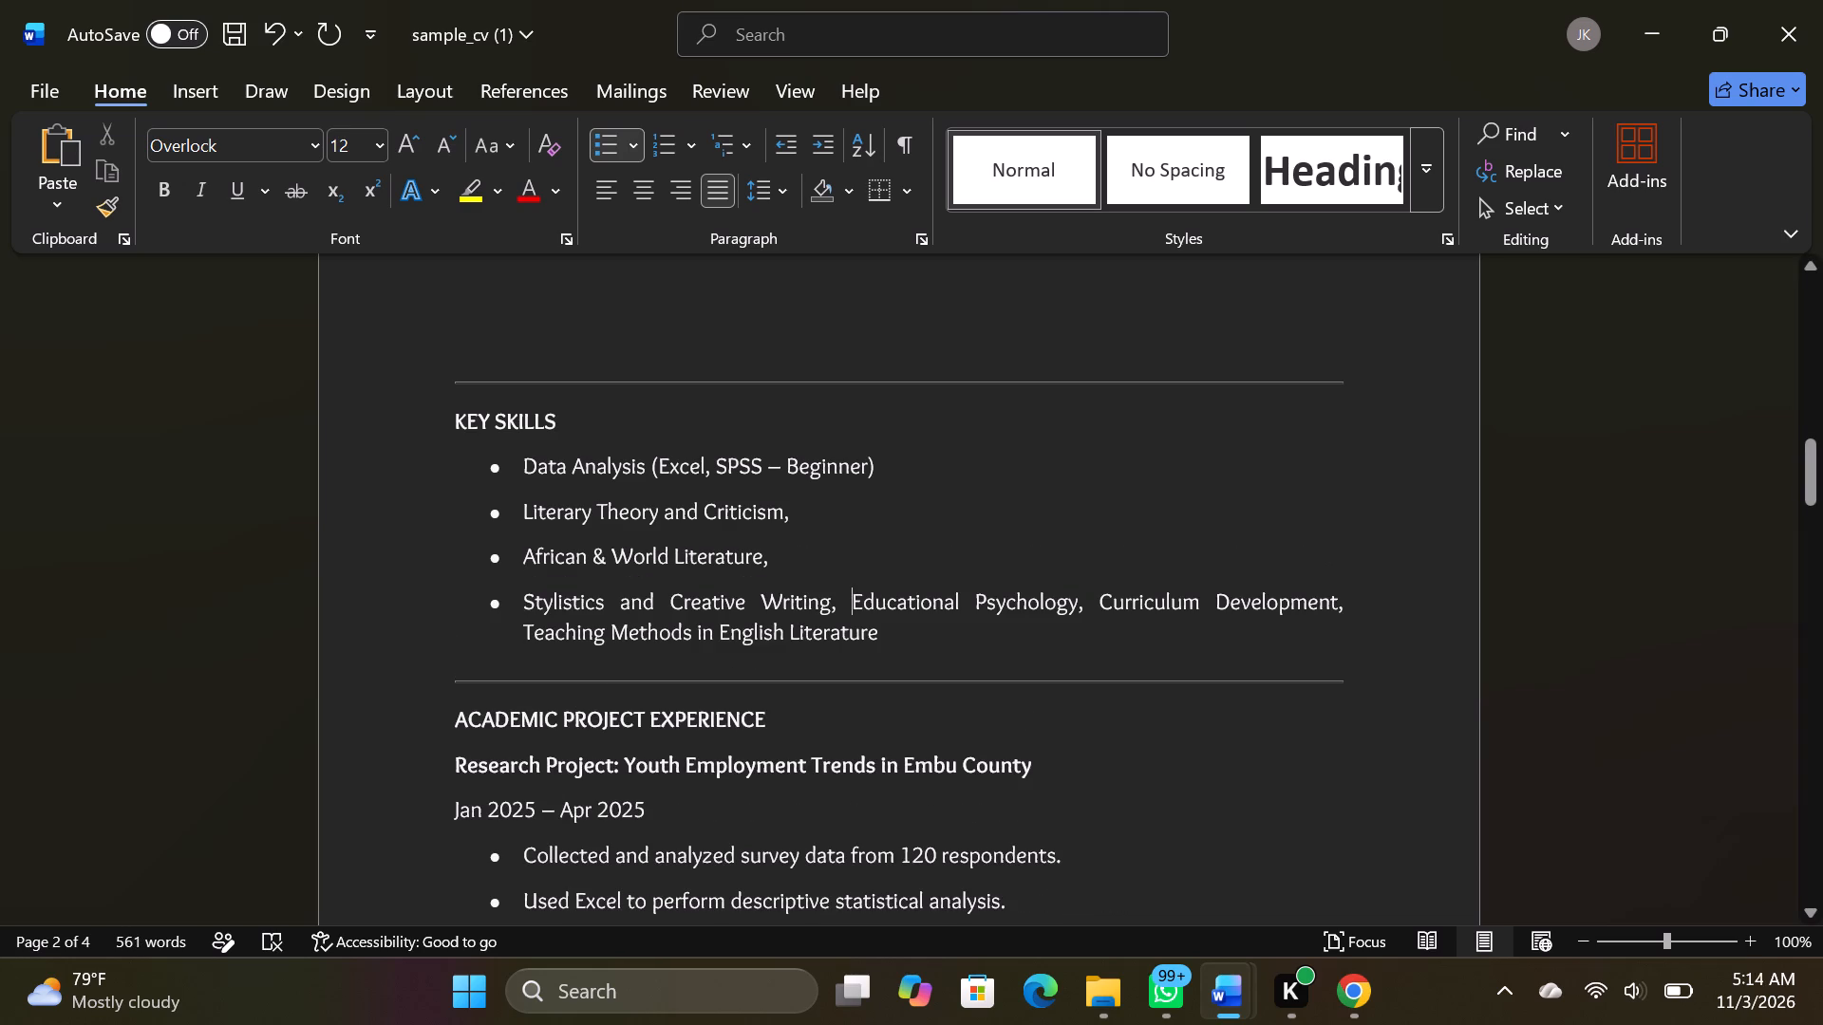
key(Return)
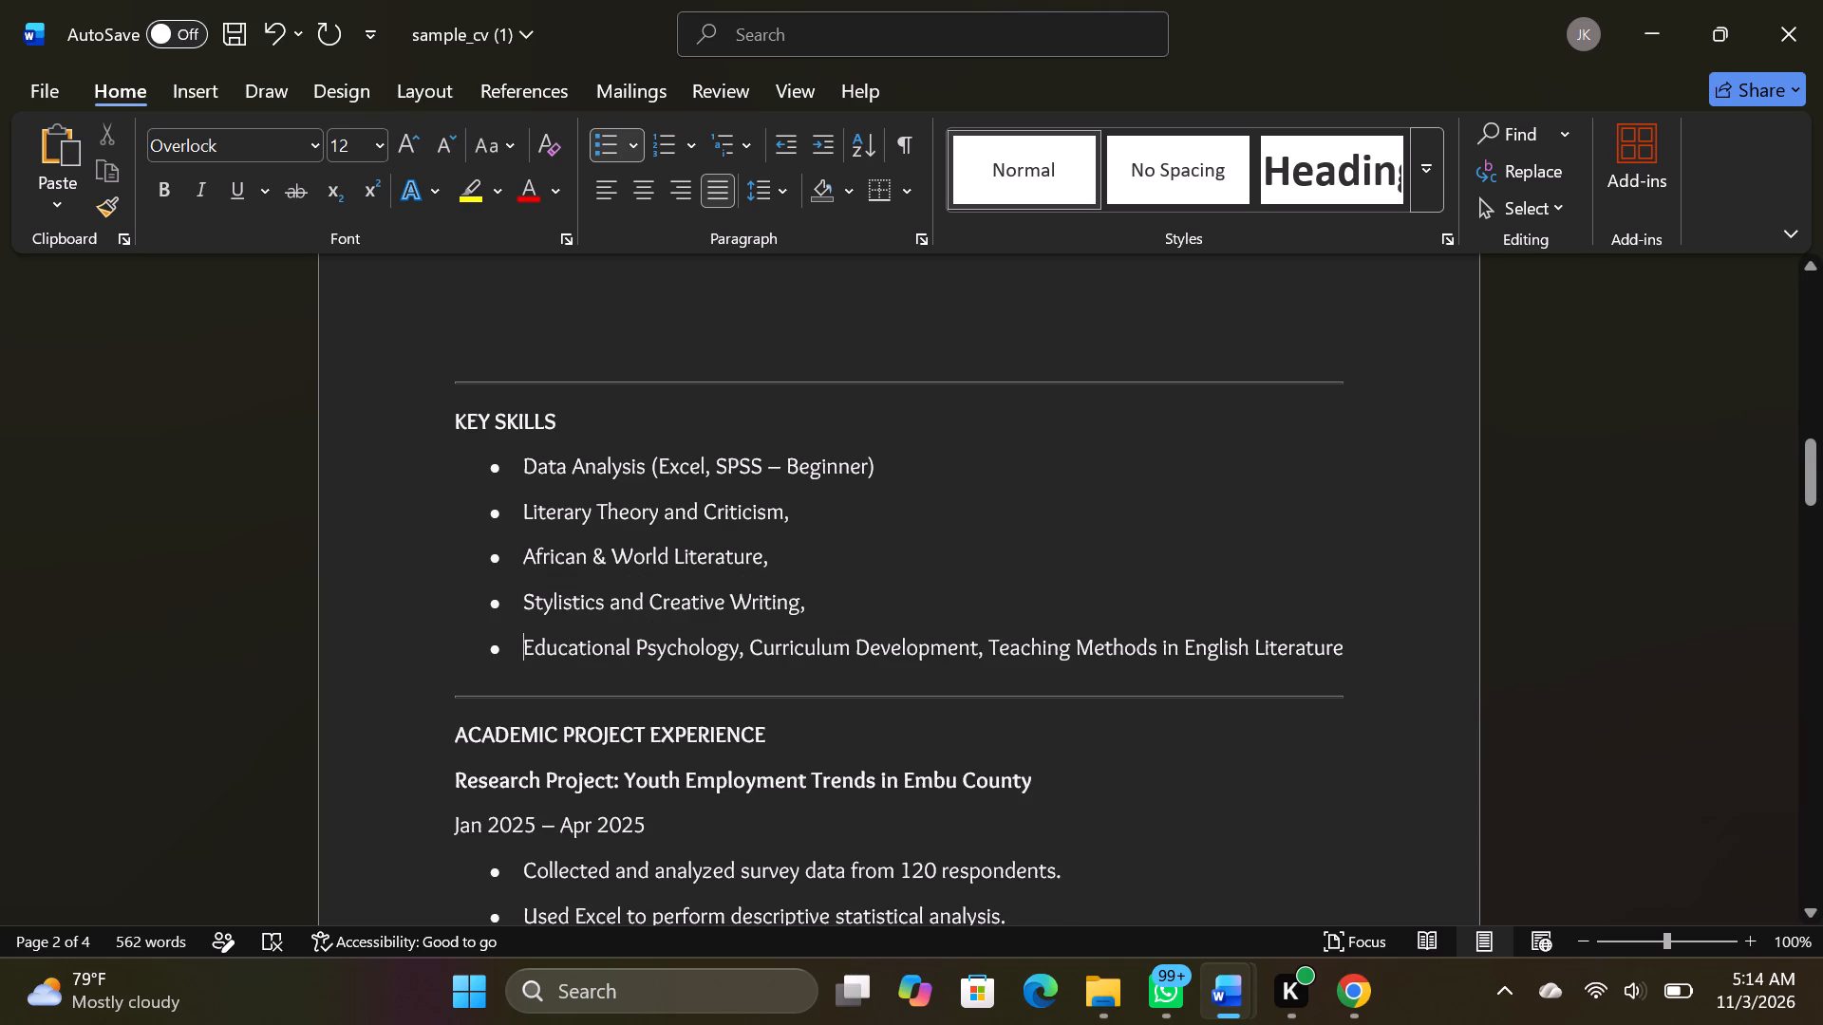
Split the combined last Key Skills bullet into separate bullets for Educational Psychology, Curriculum Development, and Teaching Methods in English Literature.
click(755, 646)
key(Return)
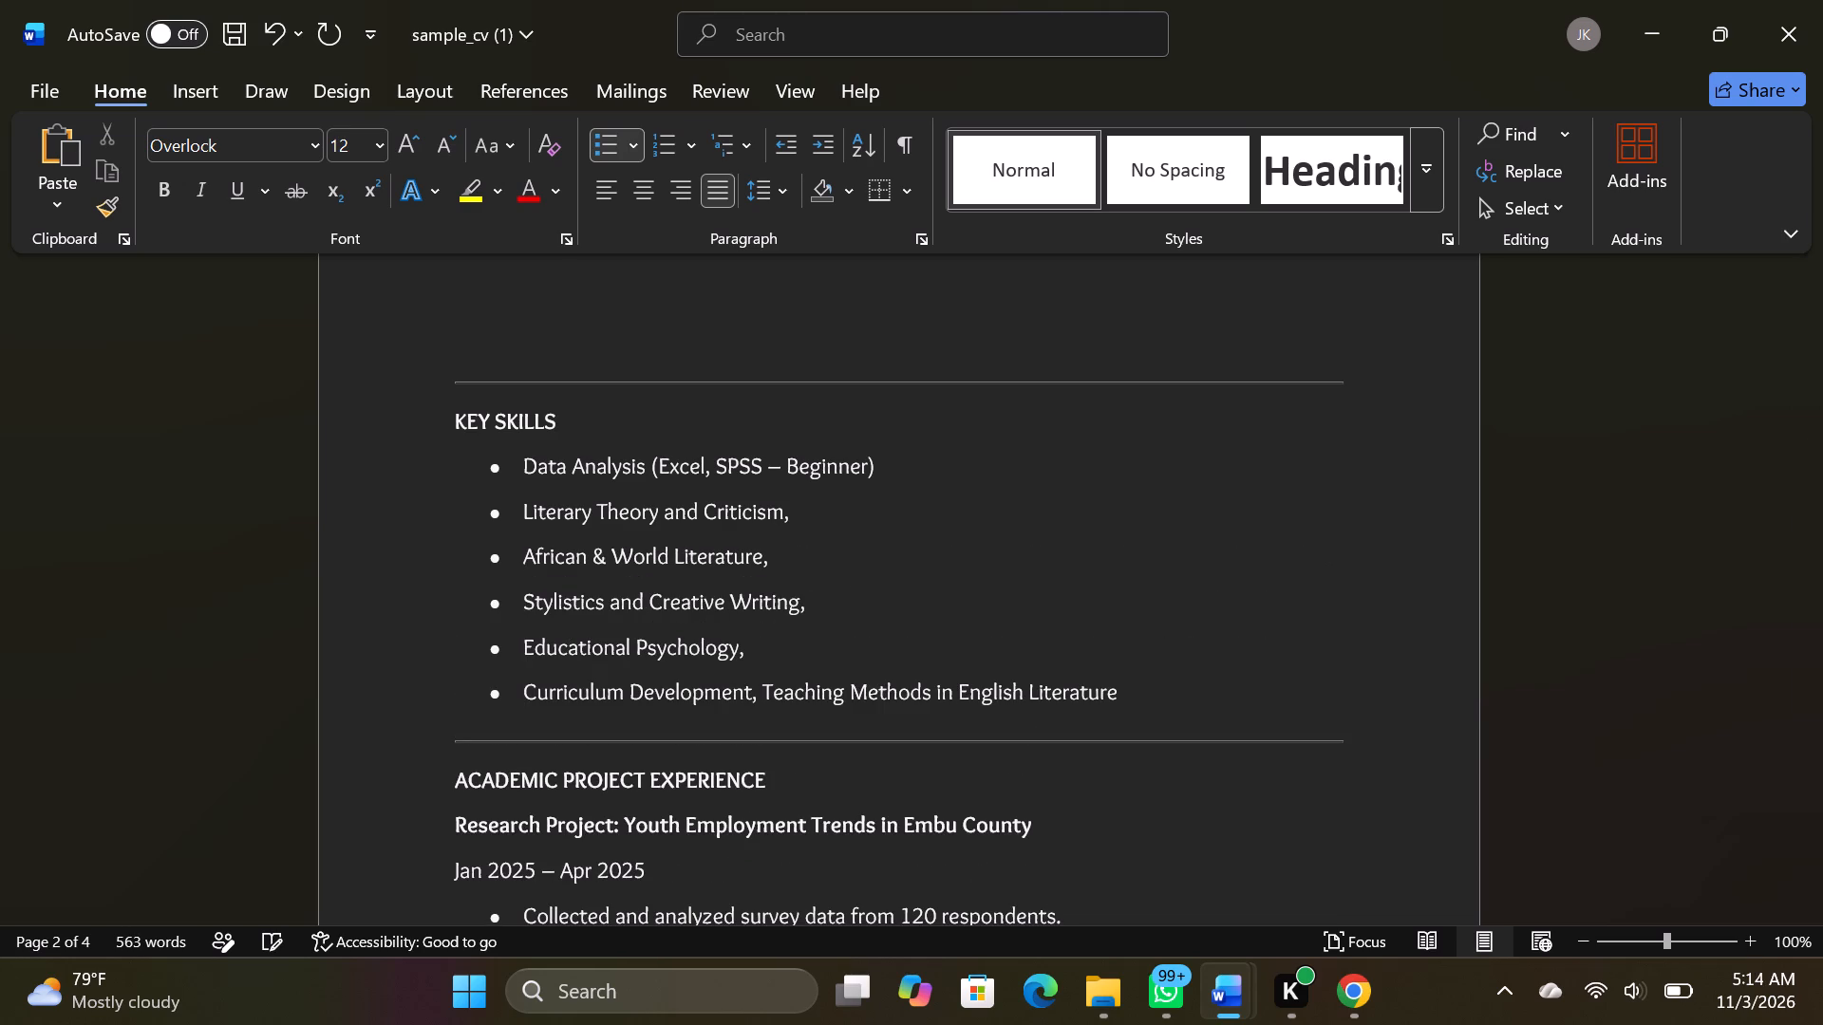
click(762, 694)
key(Return)
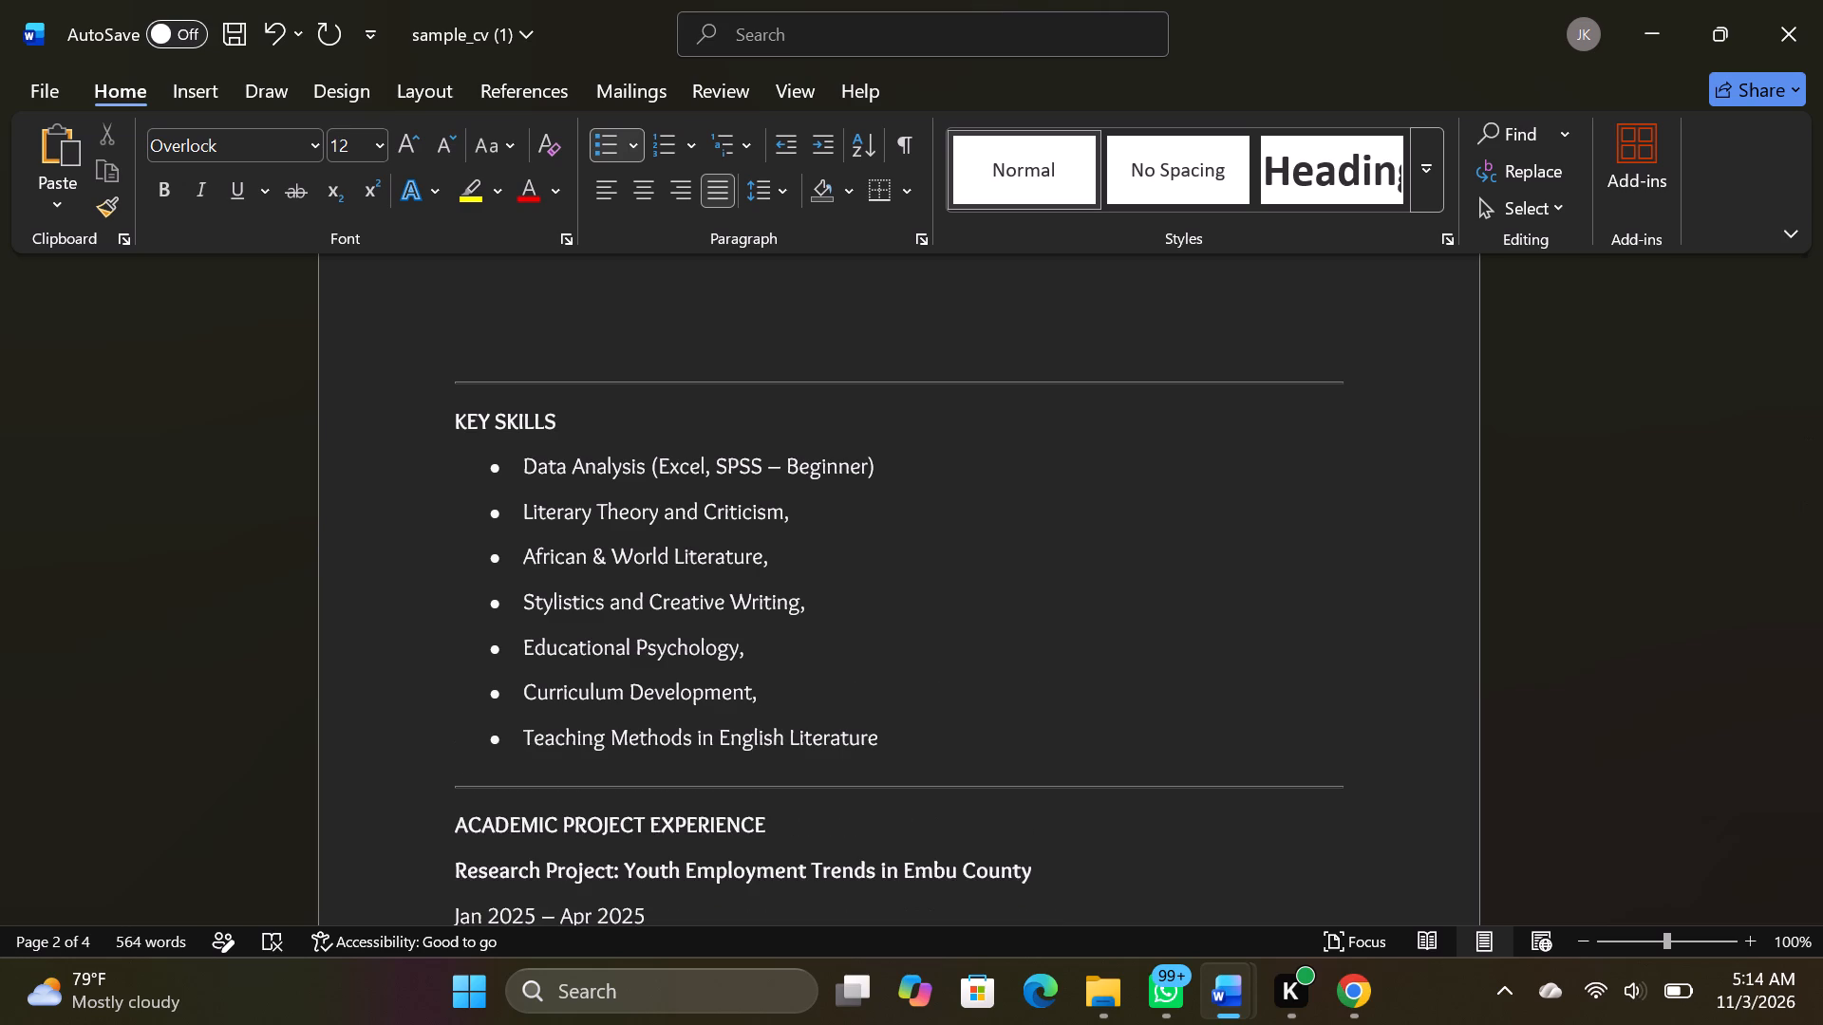
Remove the trailing commas from the Key Skills bullets, starting with Curriculum Development.
click(760, 699)
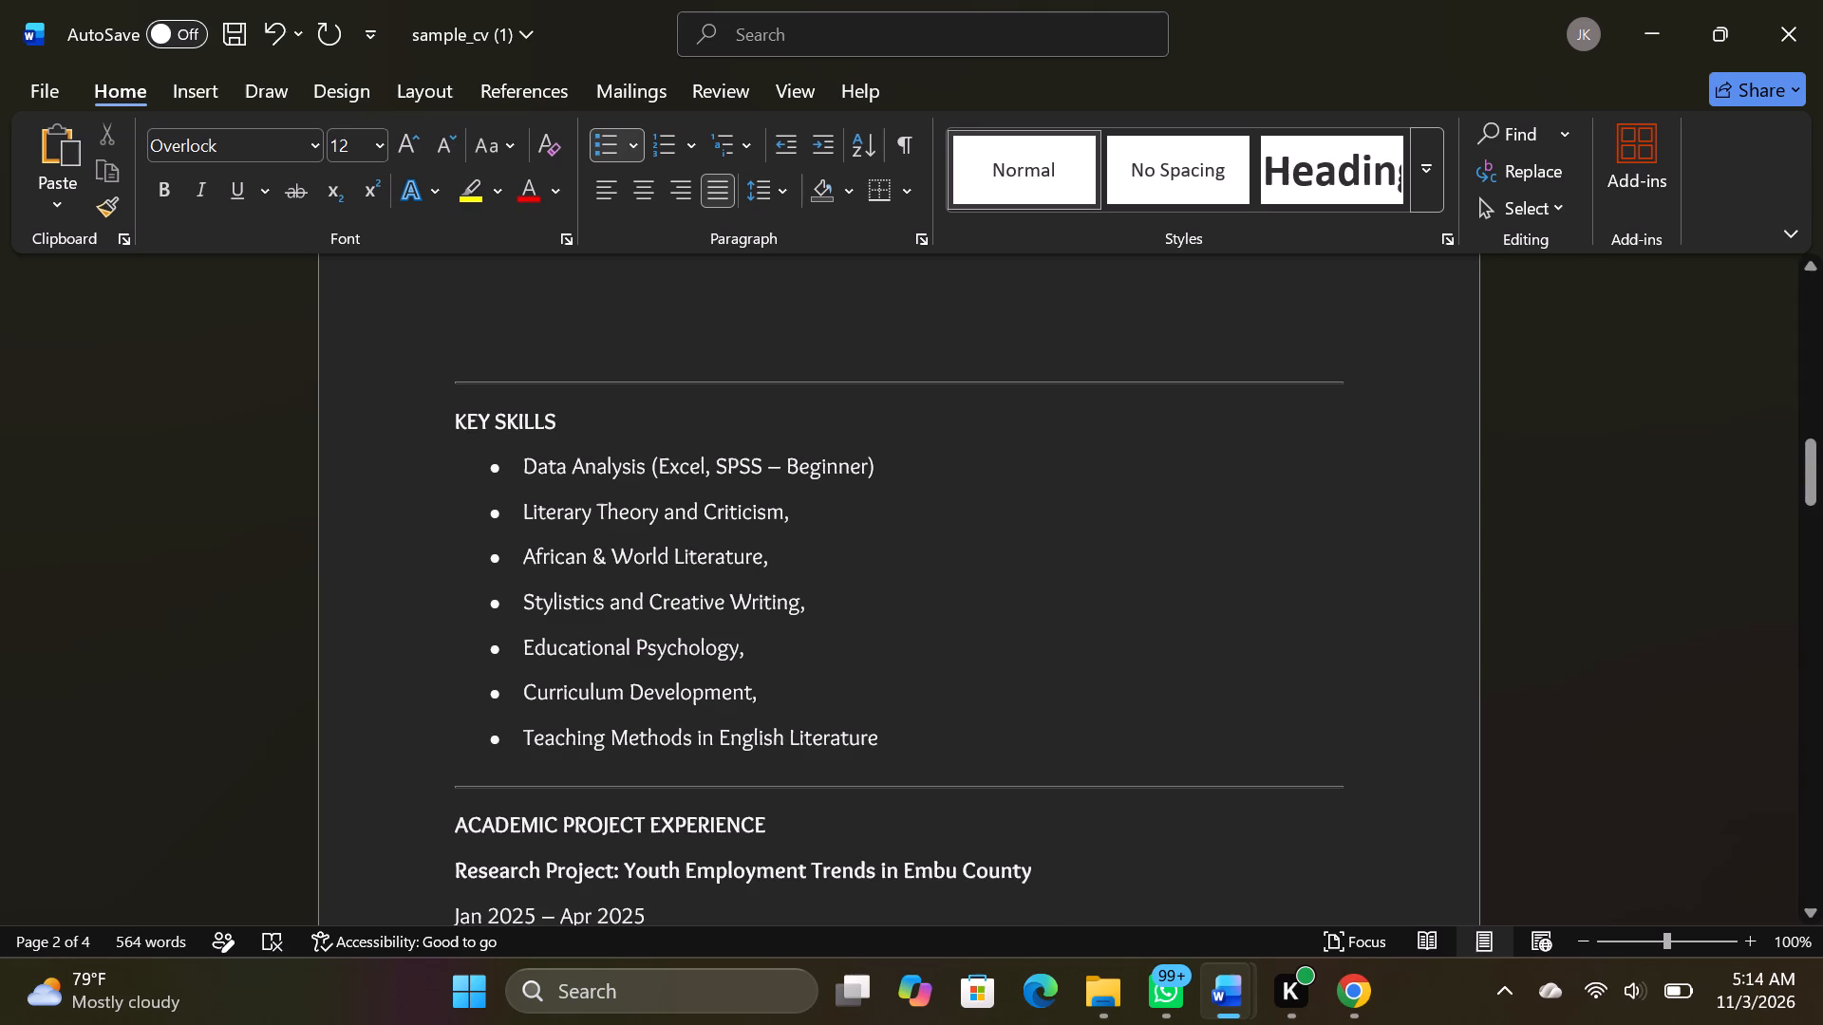
Remove the trailing commas from the Key Skills bullets, from Curriculum Development up through Literary Theory and Criticism.
key(BackSpace)
click(746, 651)
key(BackSpace)
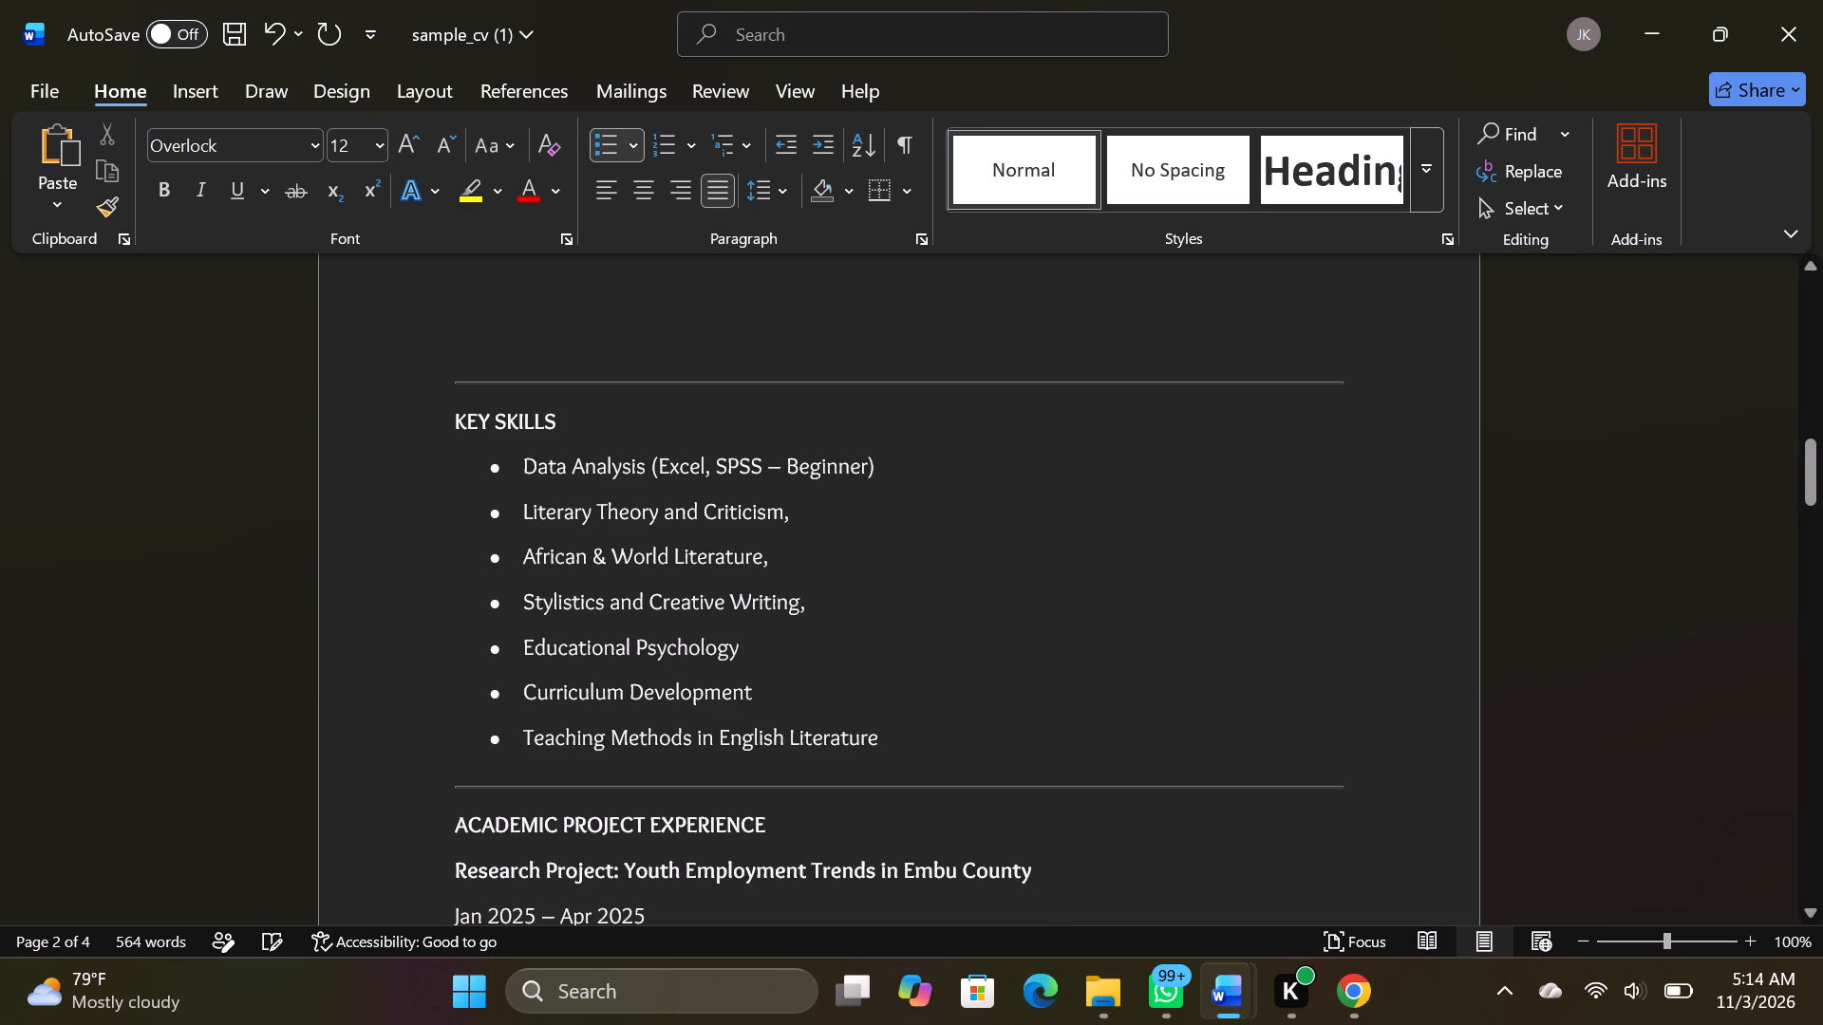
click(821, 607)
key(BackSpace)
key(BackSpace)
click(772, 567)
key(BackSpace)
key(BackSpace)
click(800, 518)
key(BackSpace)
key(BackSpace)
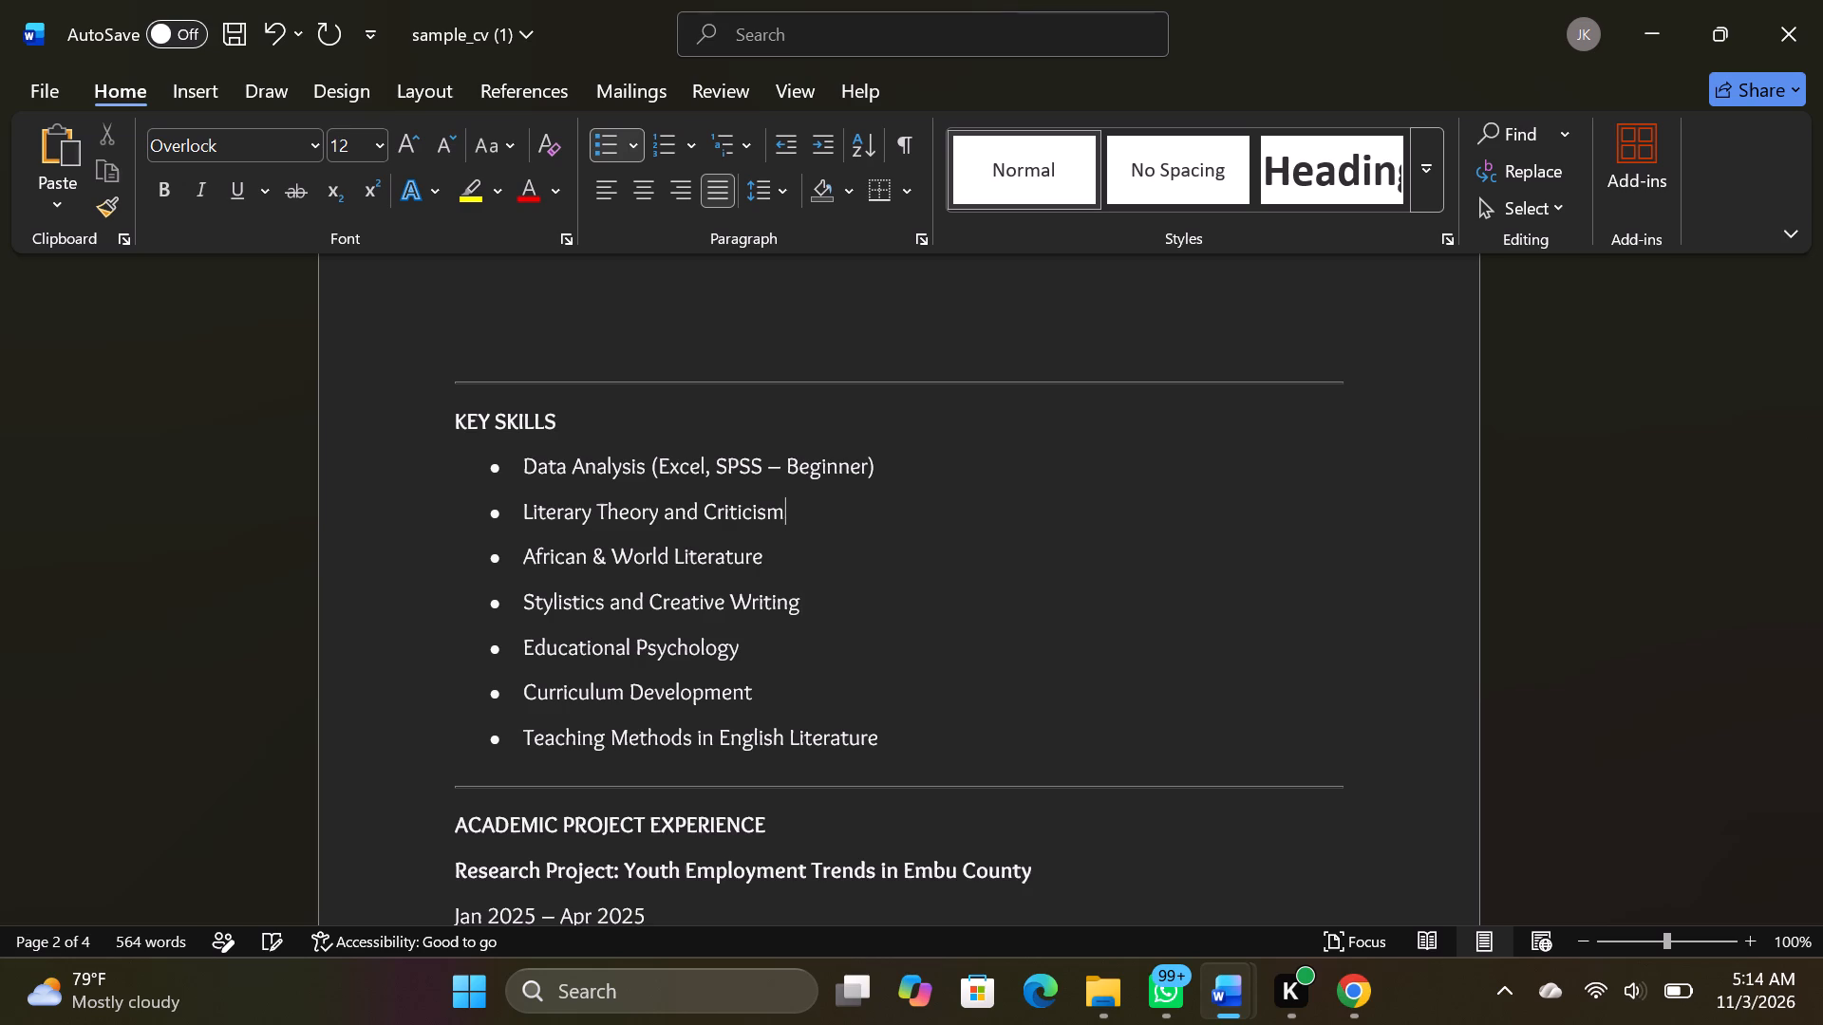
Delete the Data Analysis (Excel, SPSS – Beginner) bullet from the Key Skills list.
drag(890, 462, 501, 471)
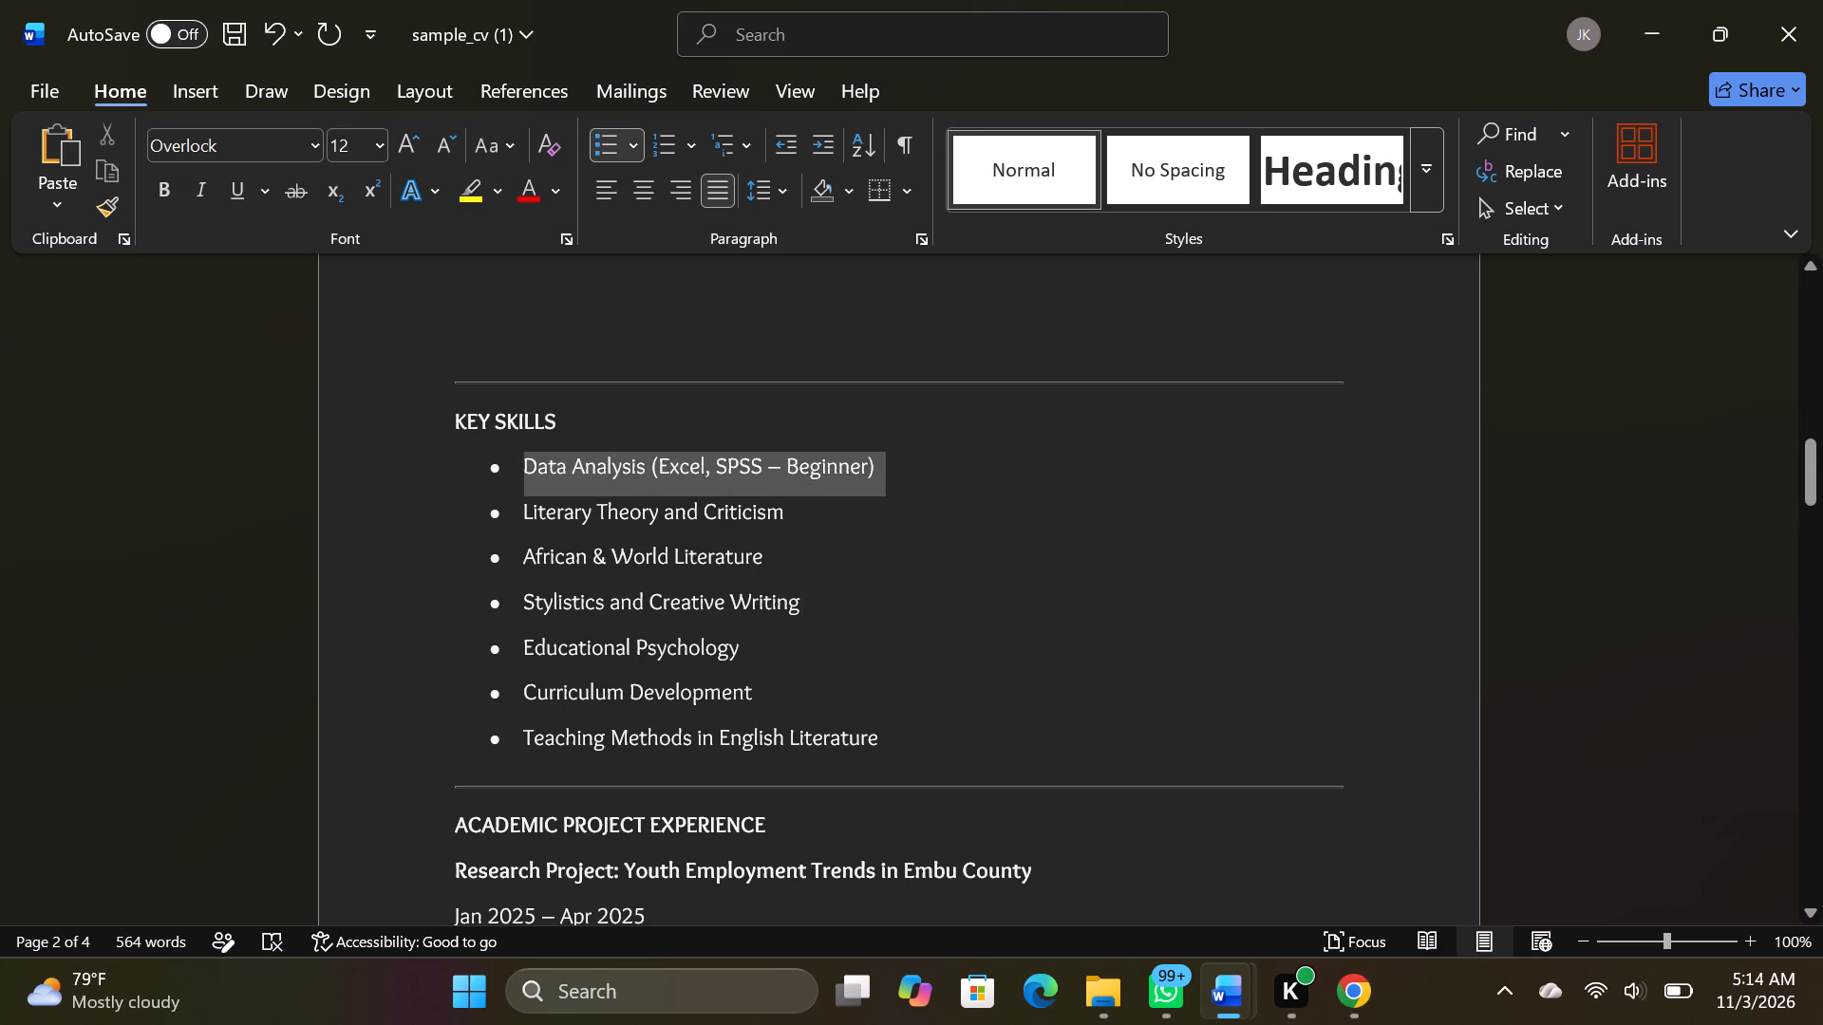
drag(501, 471, 494, 471)
key(BackSpace)
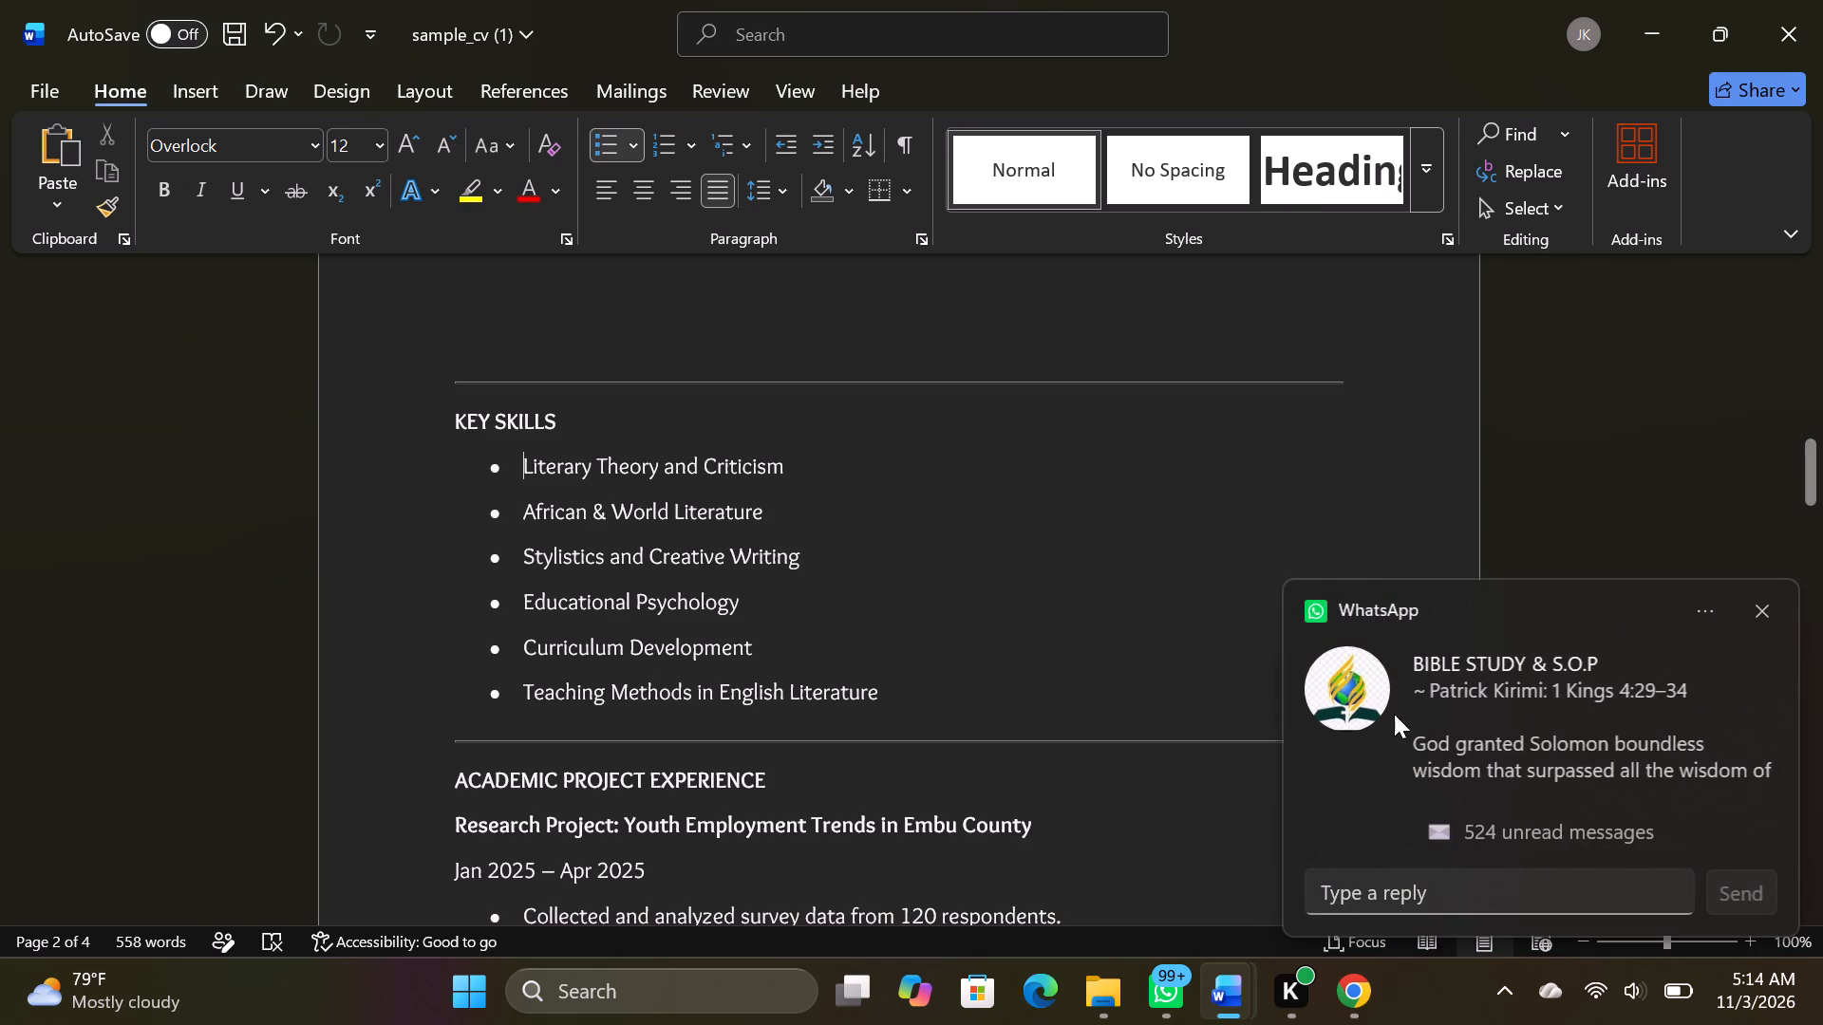
click(1761, 605)
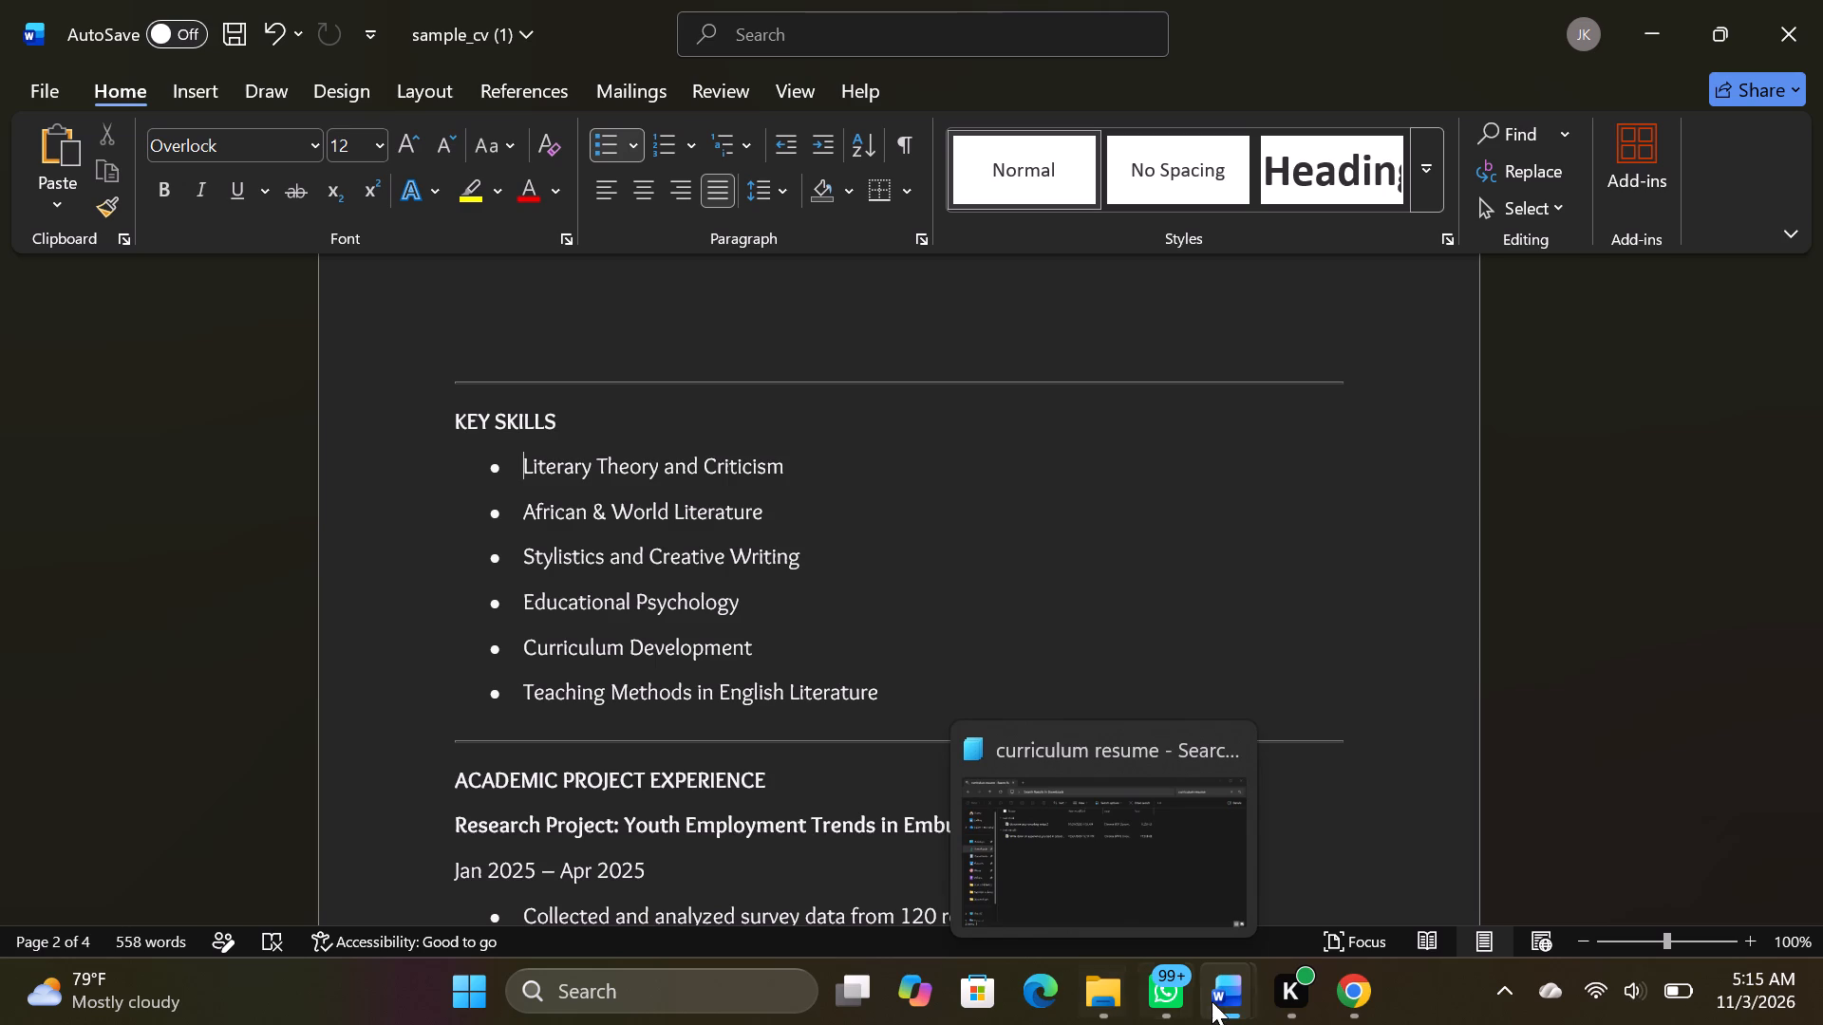
Switch to Chrome's blank new tab and open the Google account options.
click(1350, 997)
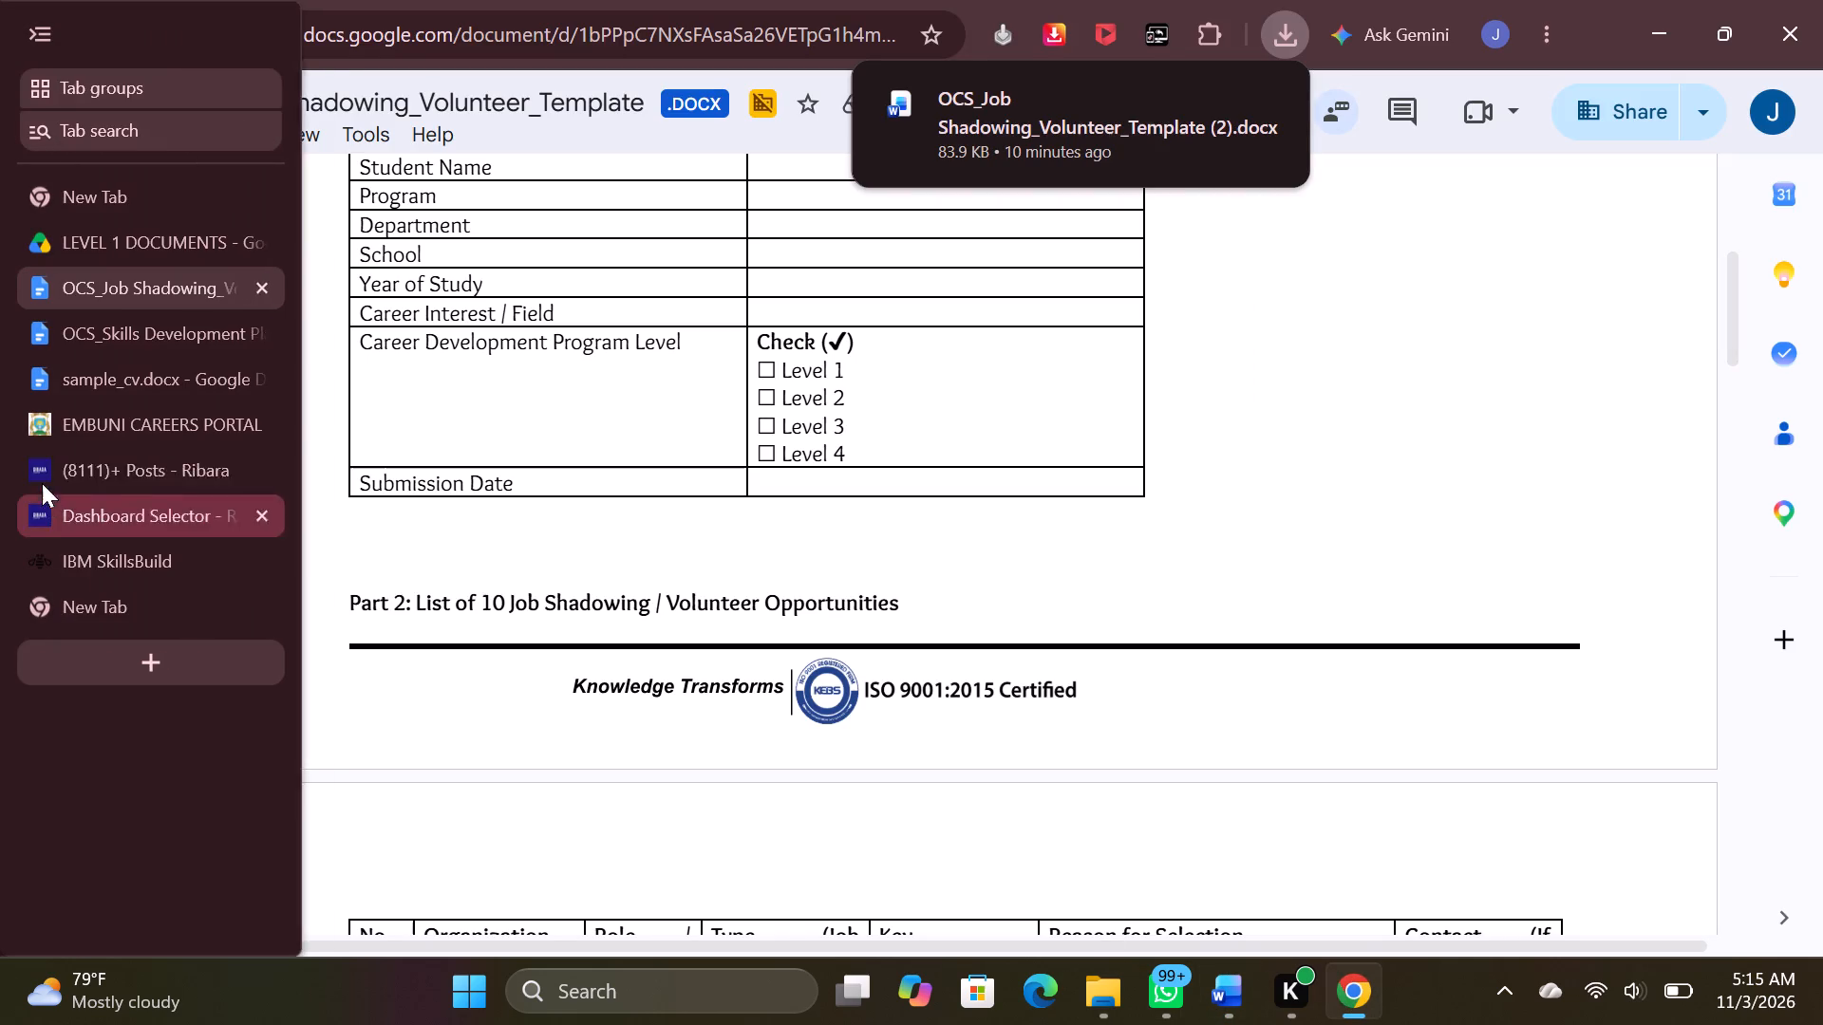
click(113, 606)
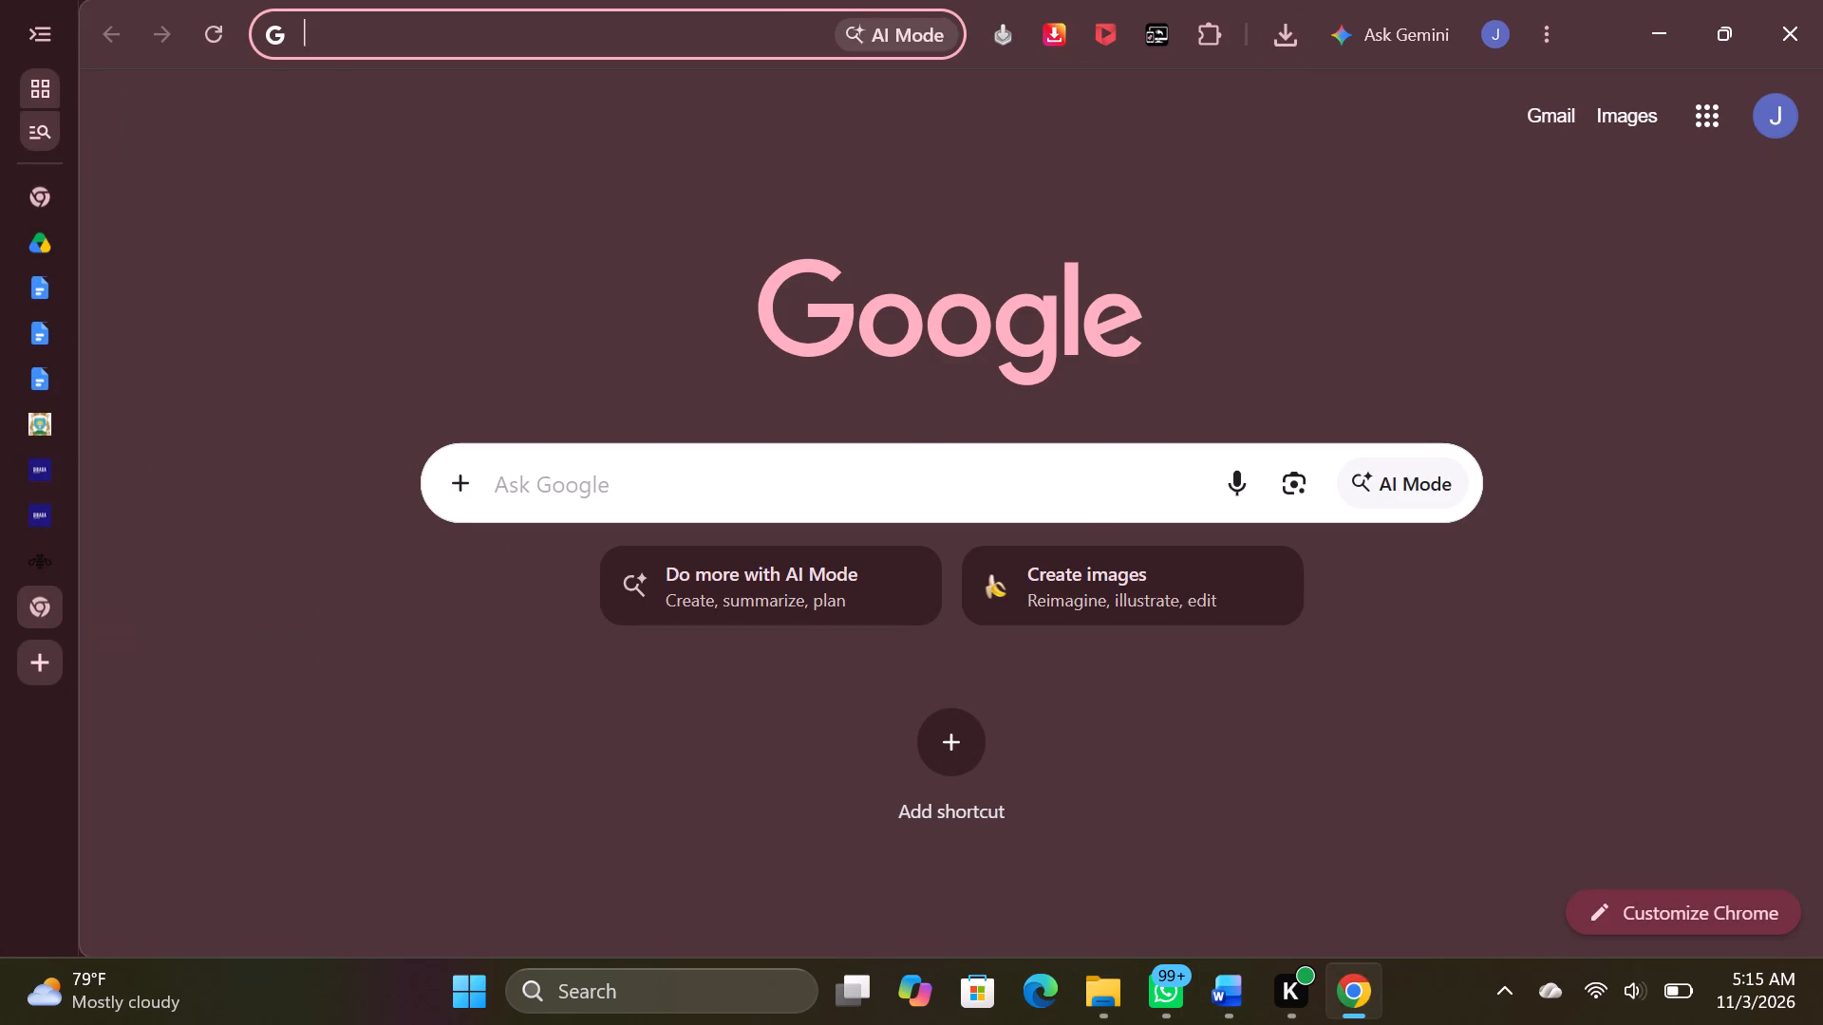
click(572, 494)
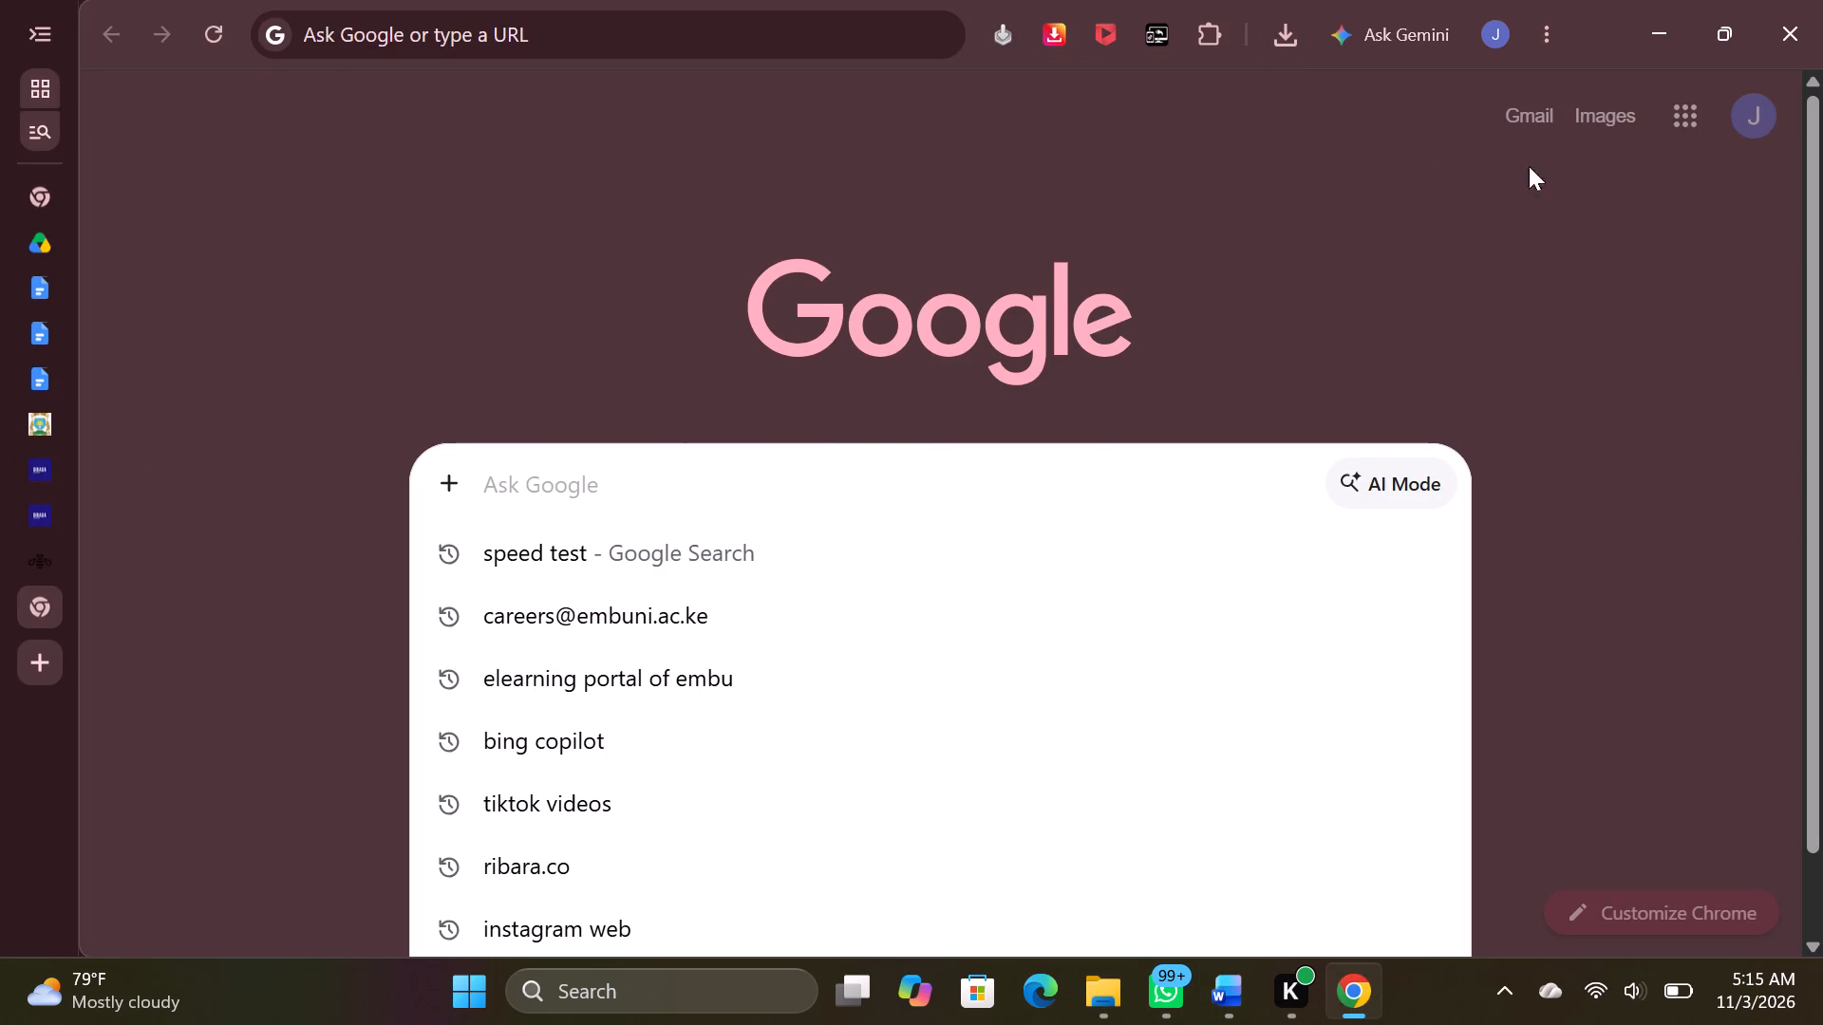
click(1756, 118)
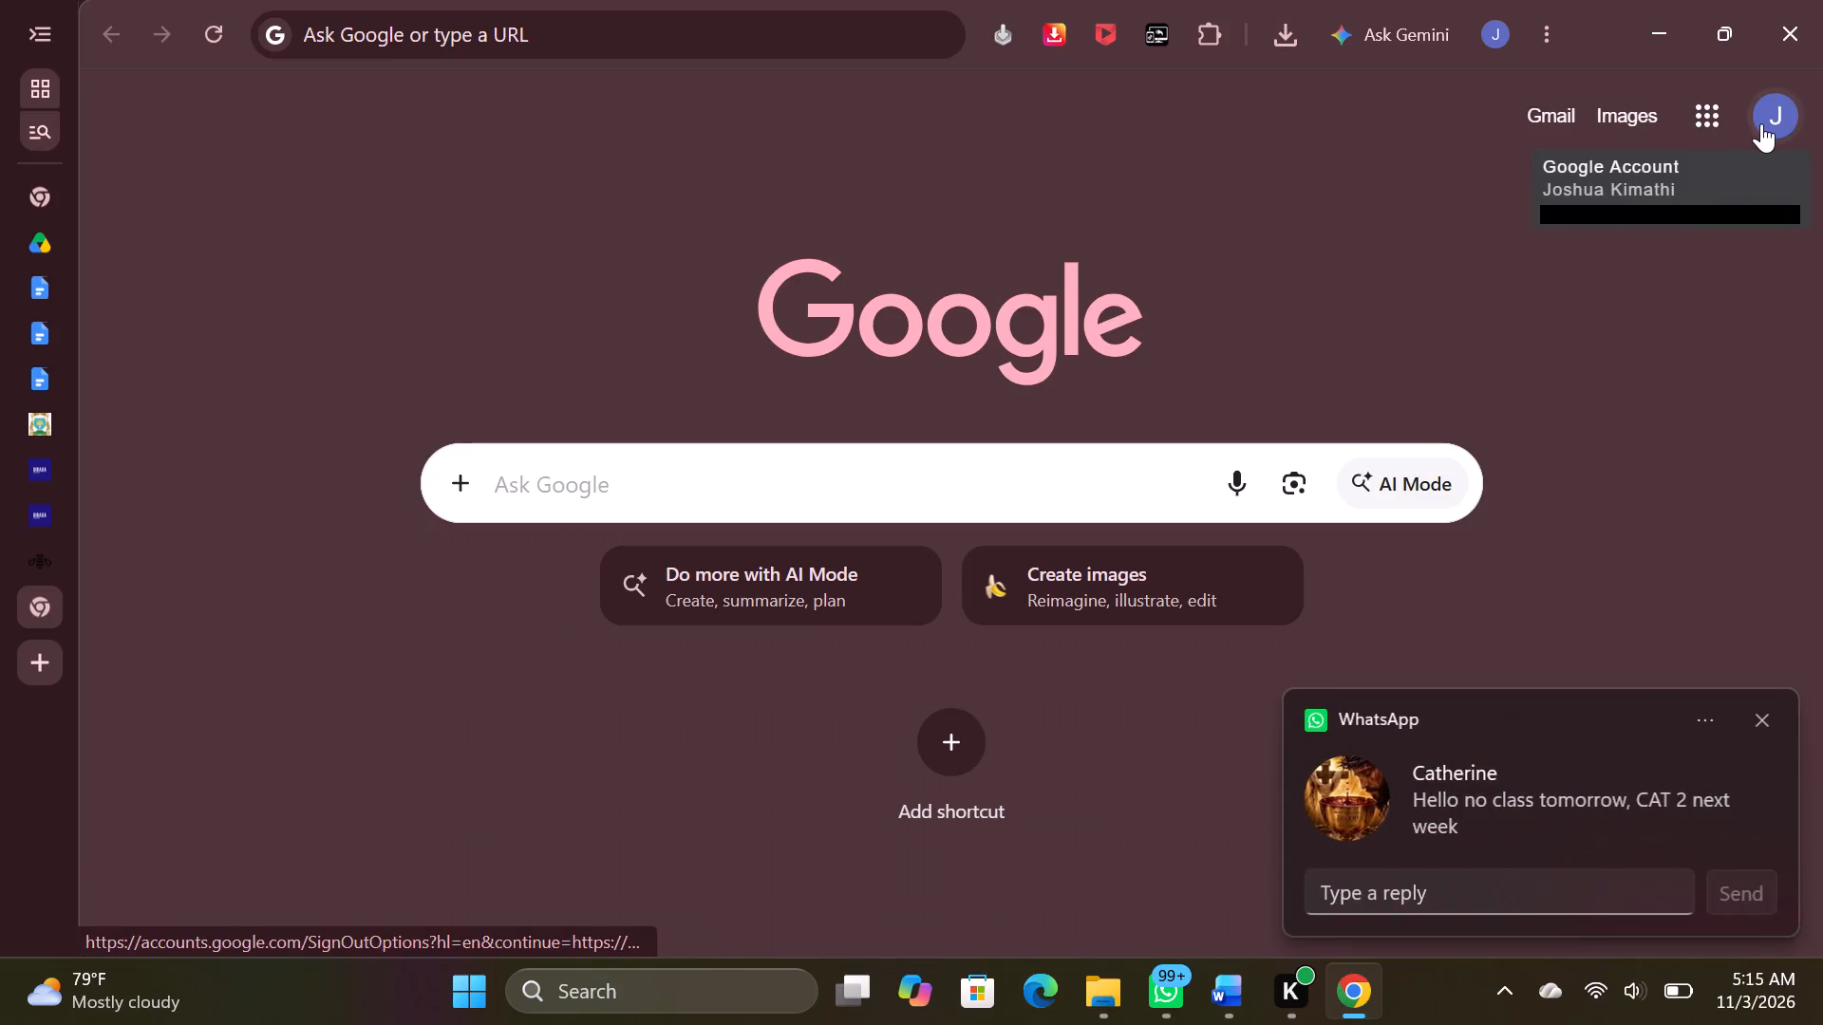
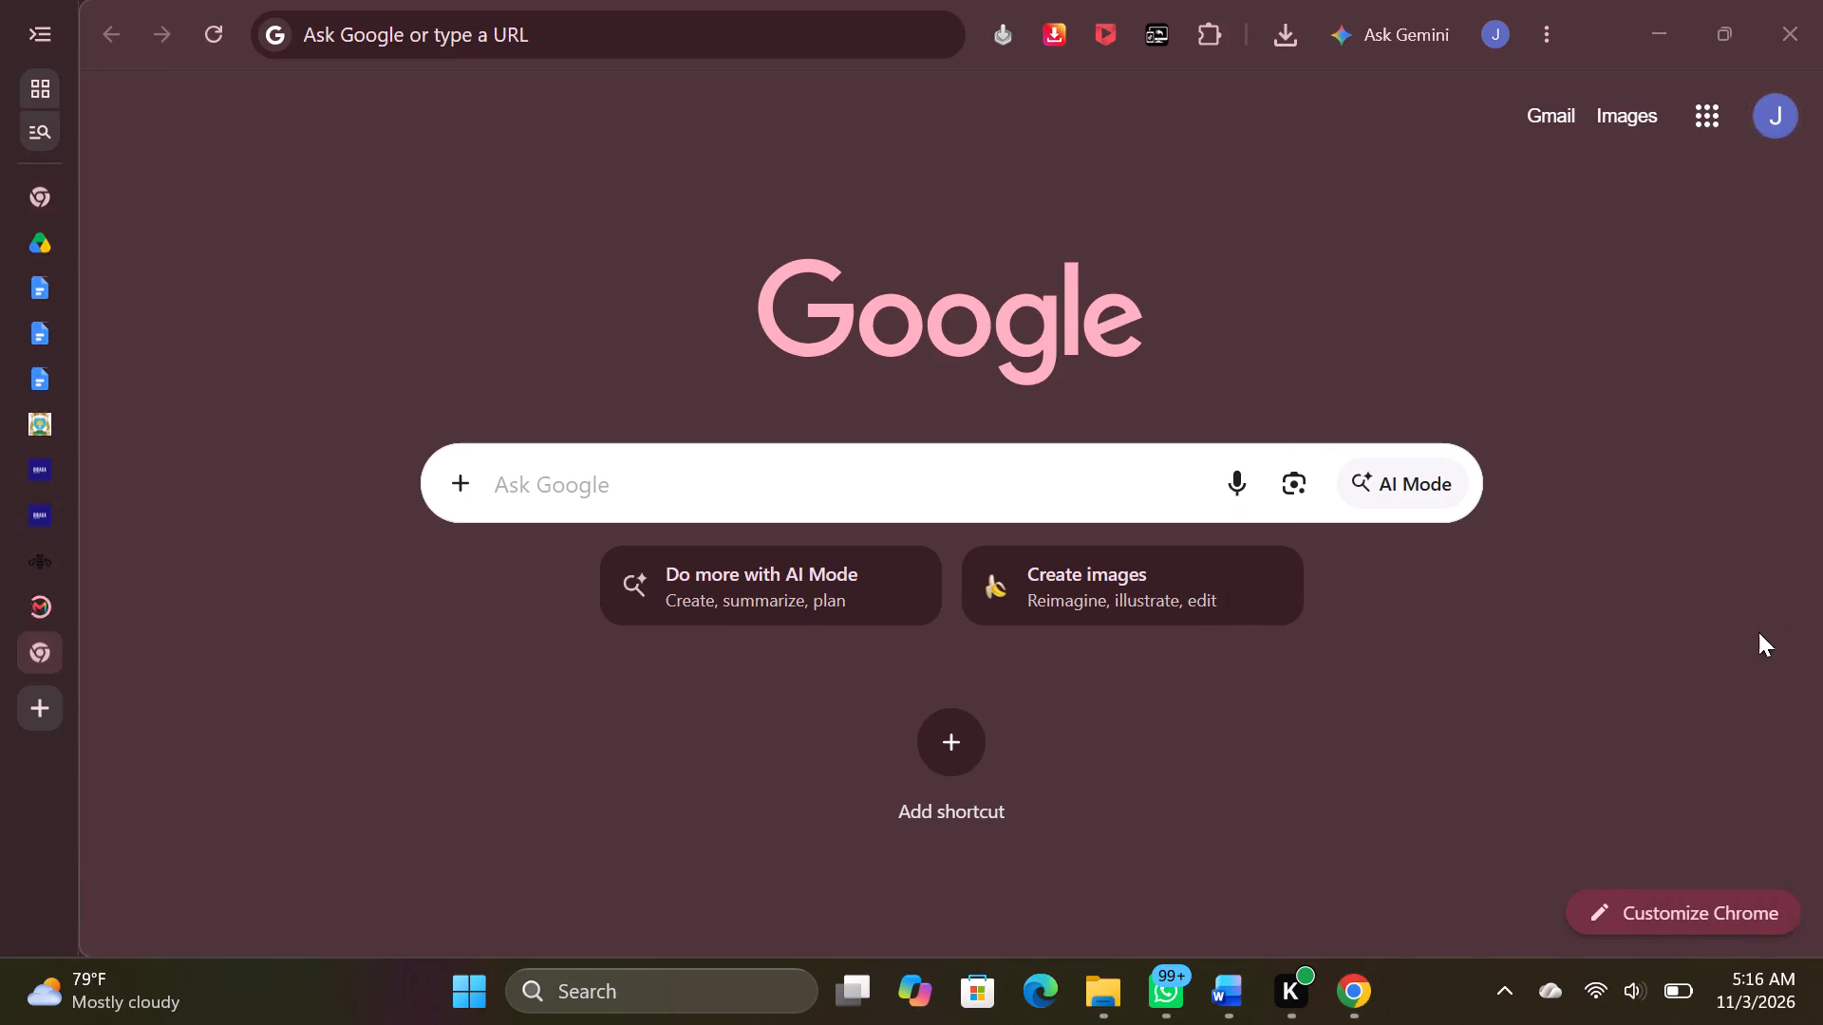
Switch to the profile owner's university student Google account and open its Gmail inbox.
click(1763, 126)
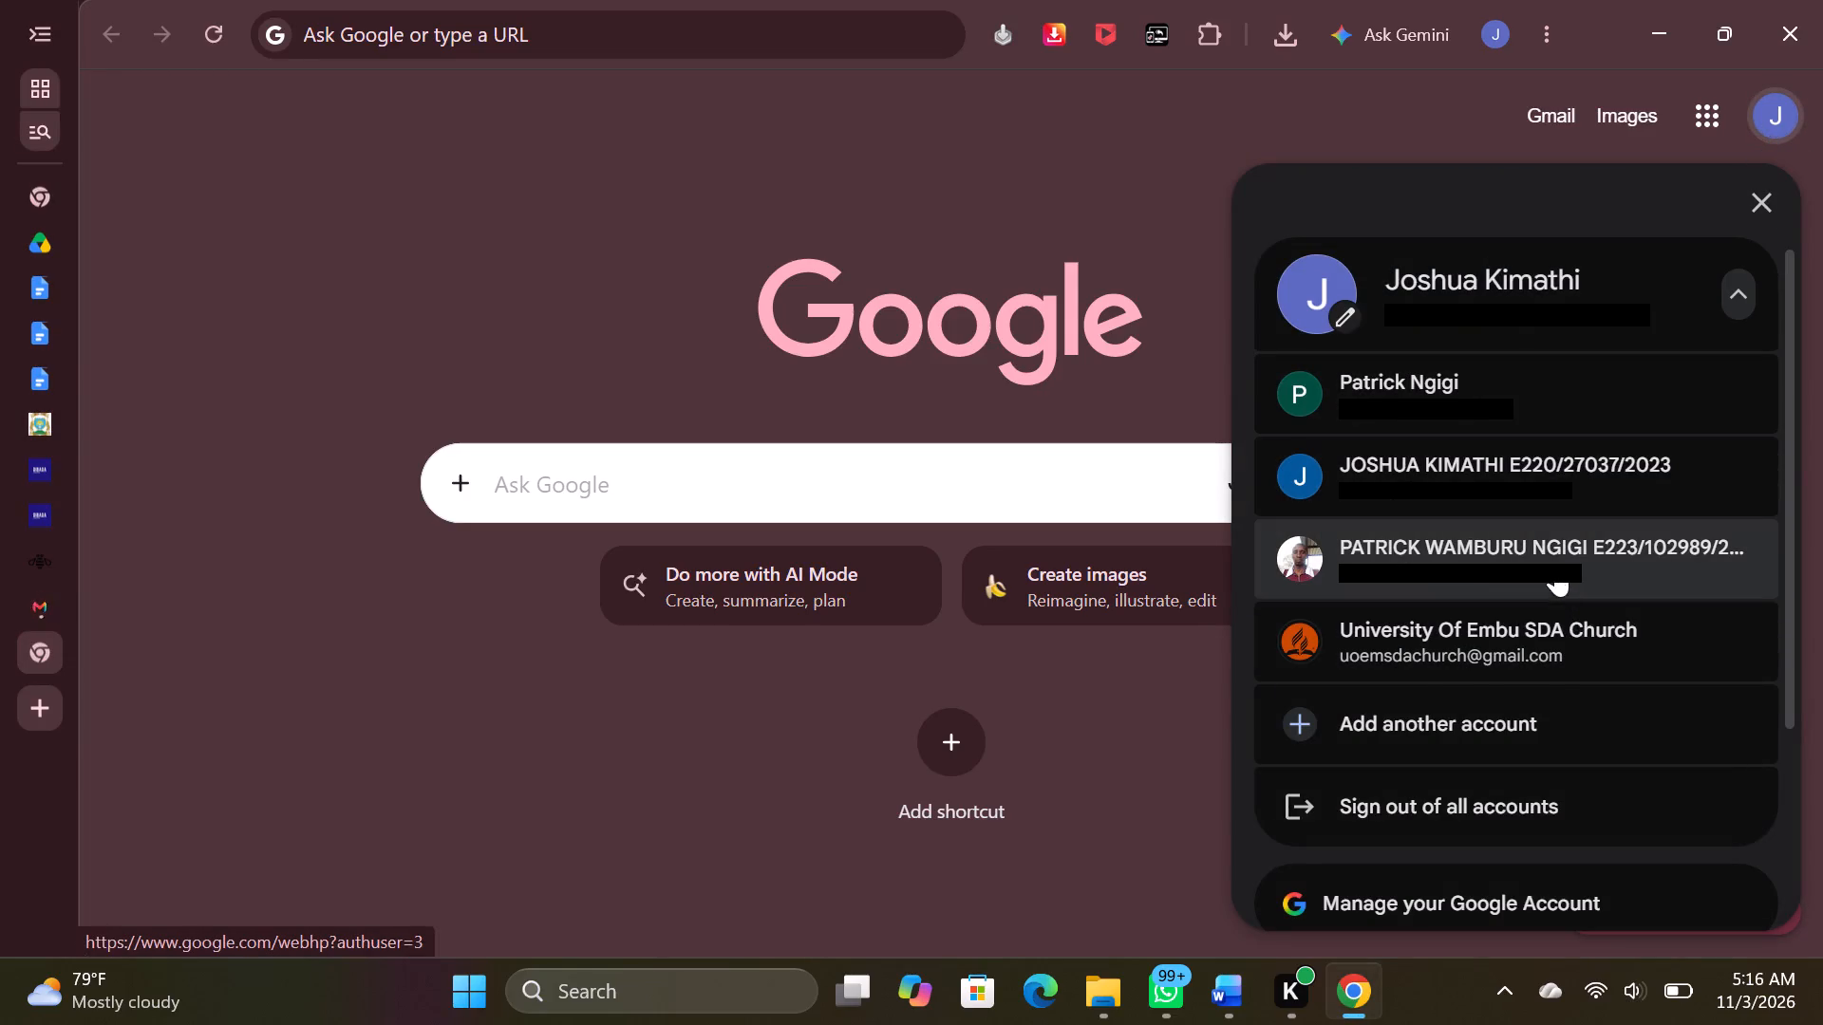
click(1514, 476)
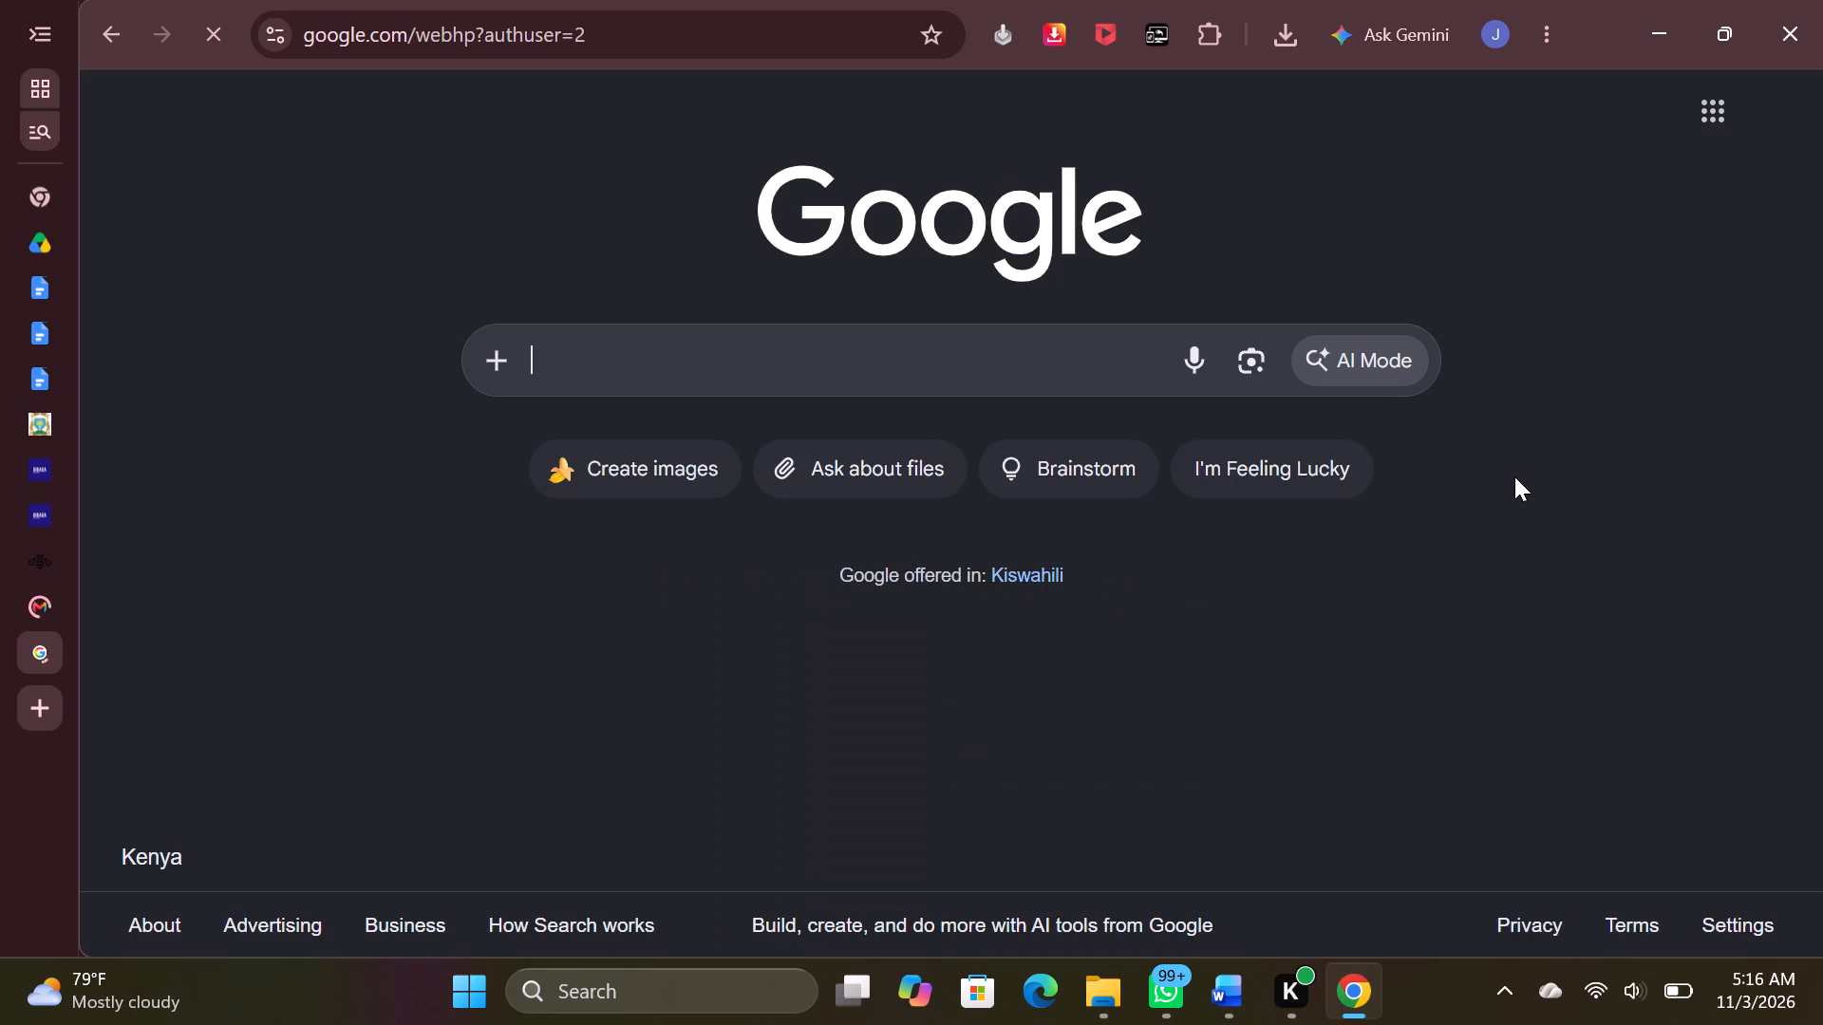
click(1555, 113)
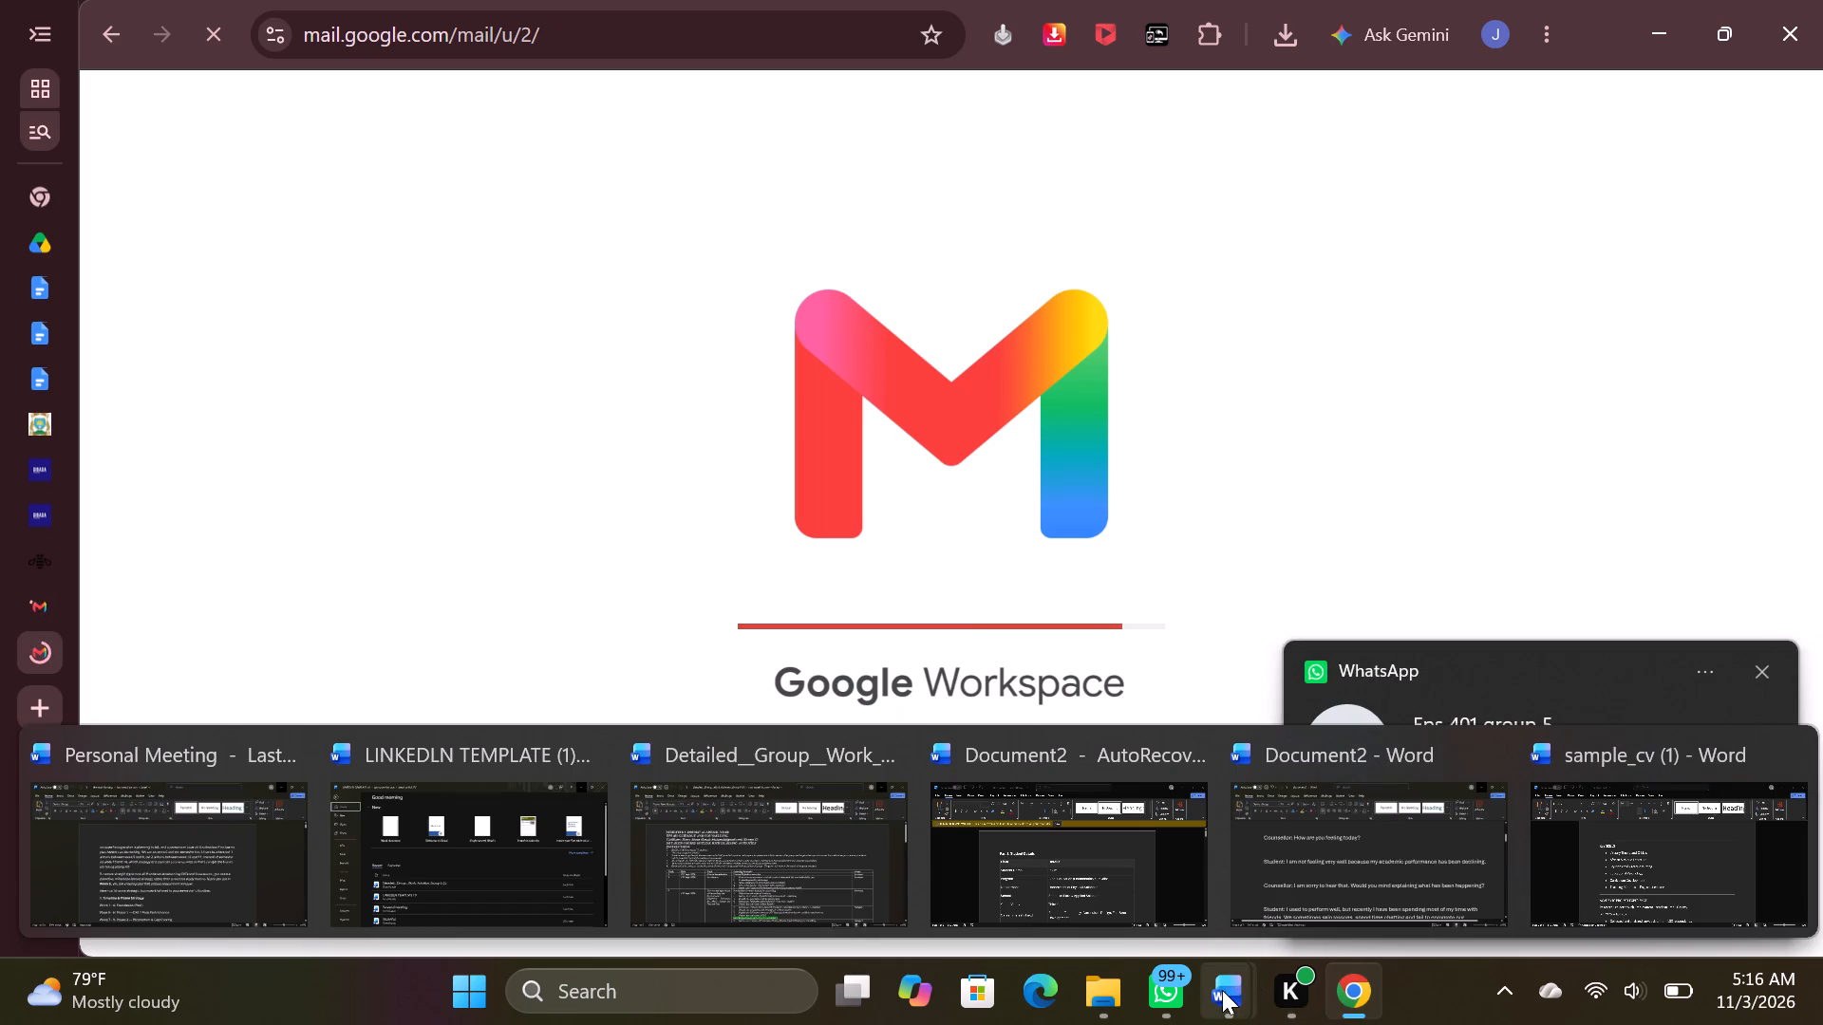
Switch back to the sample_cv (1) document in Word and dismiss the WhatsApp notification.
click(1222, 990)
click(1629, 894)
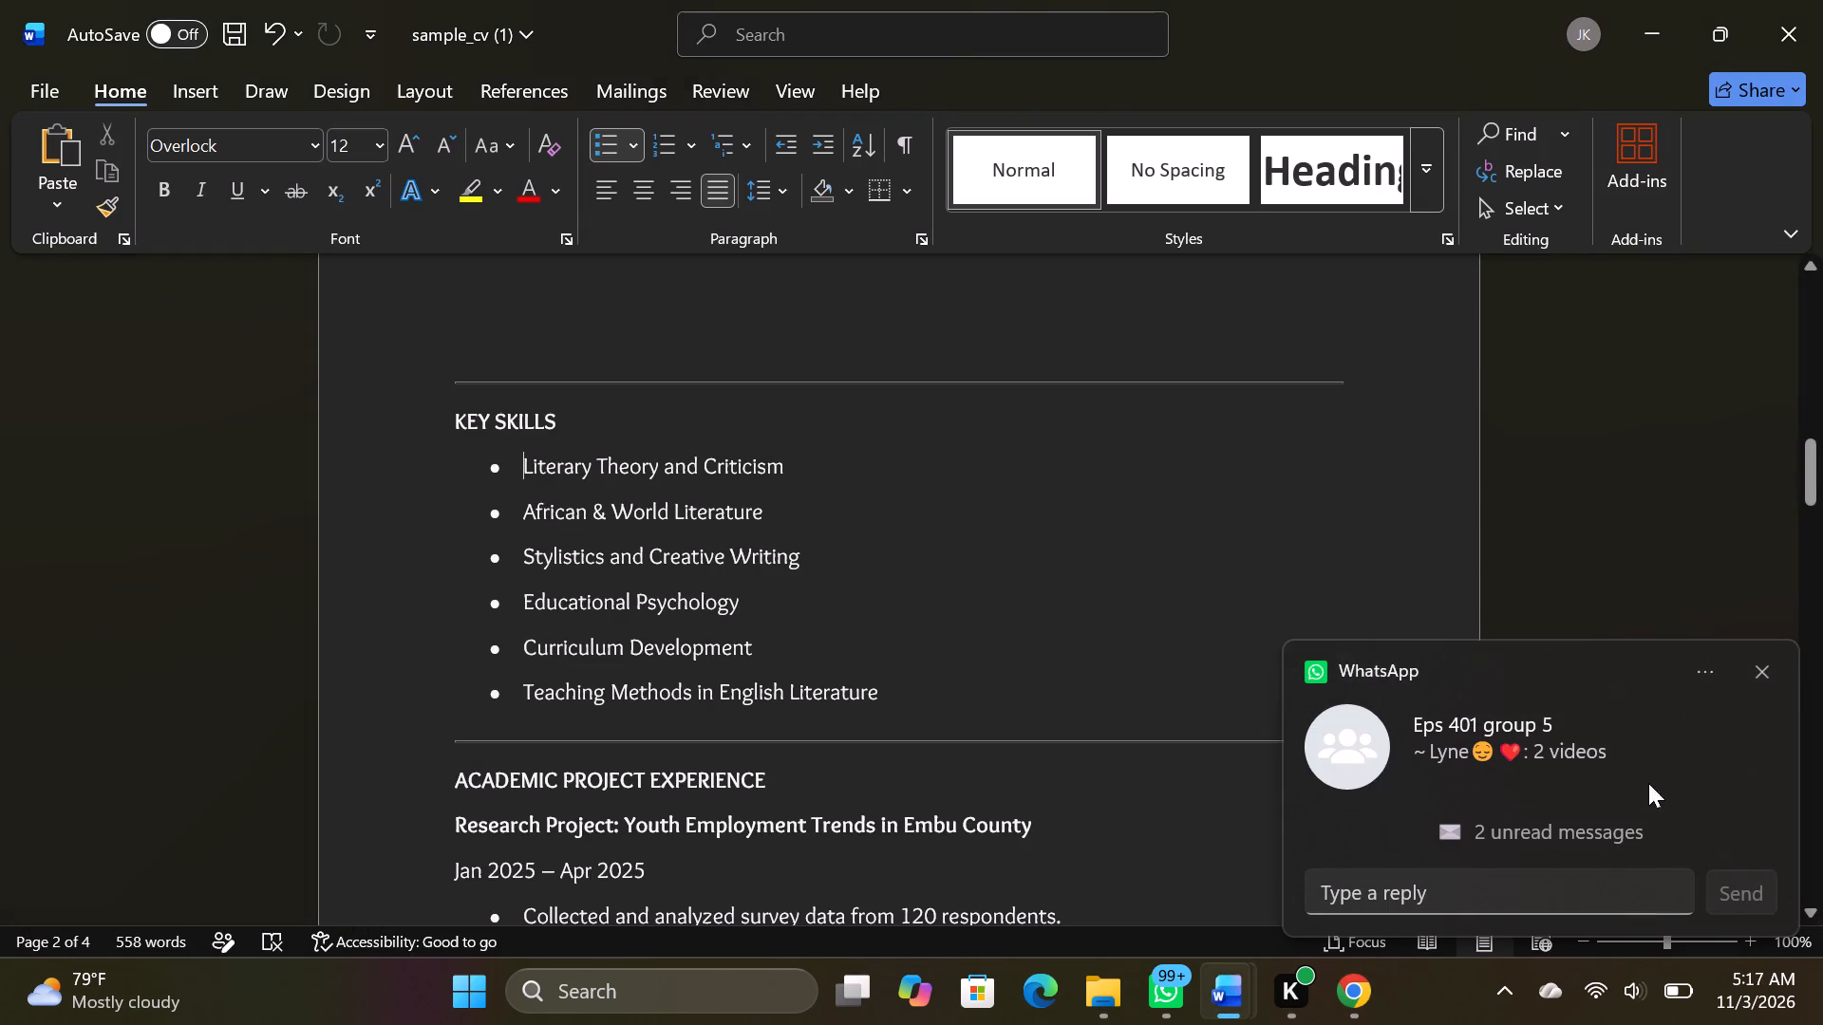
click(1769, 670)
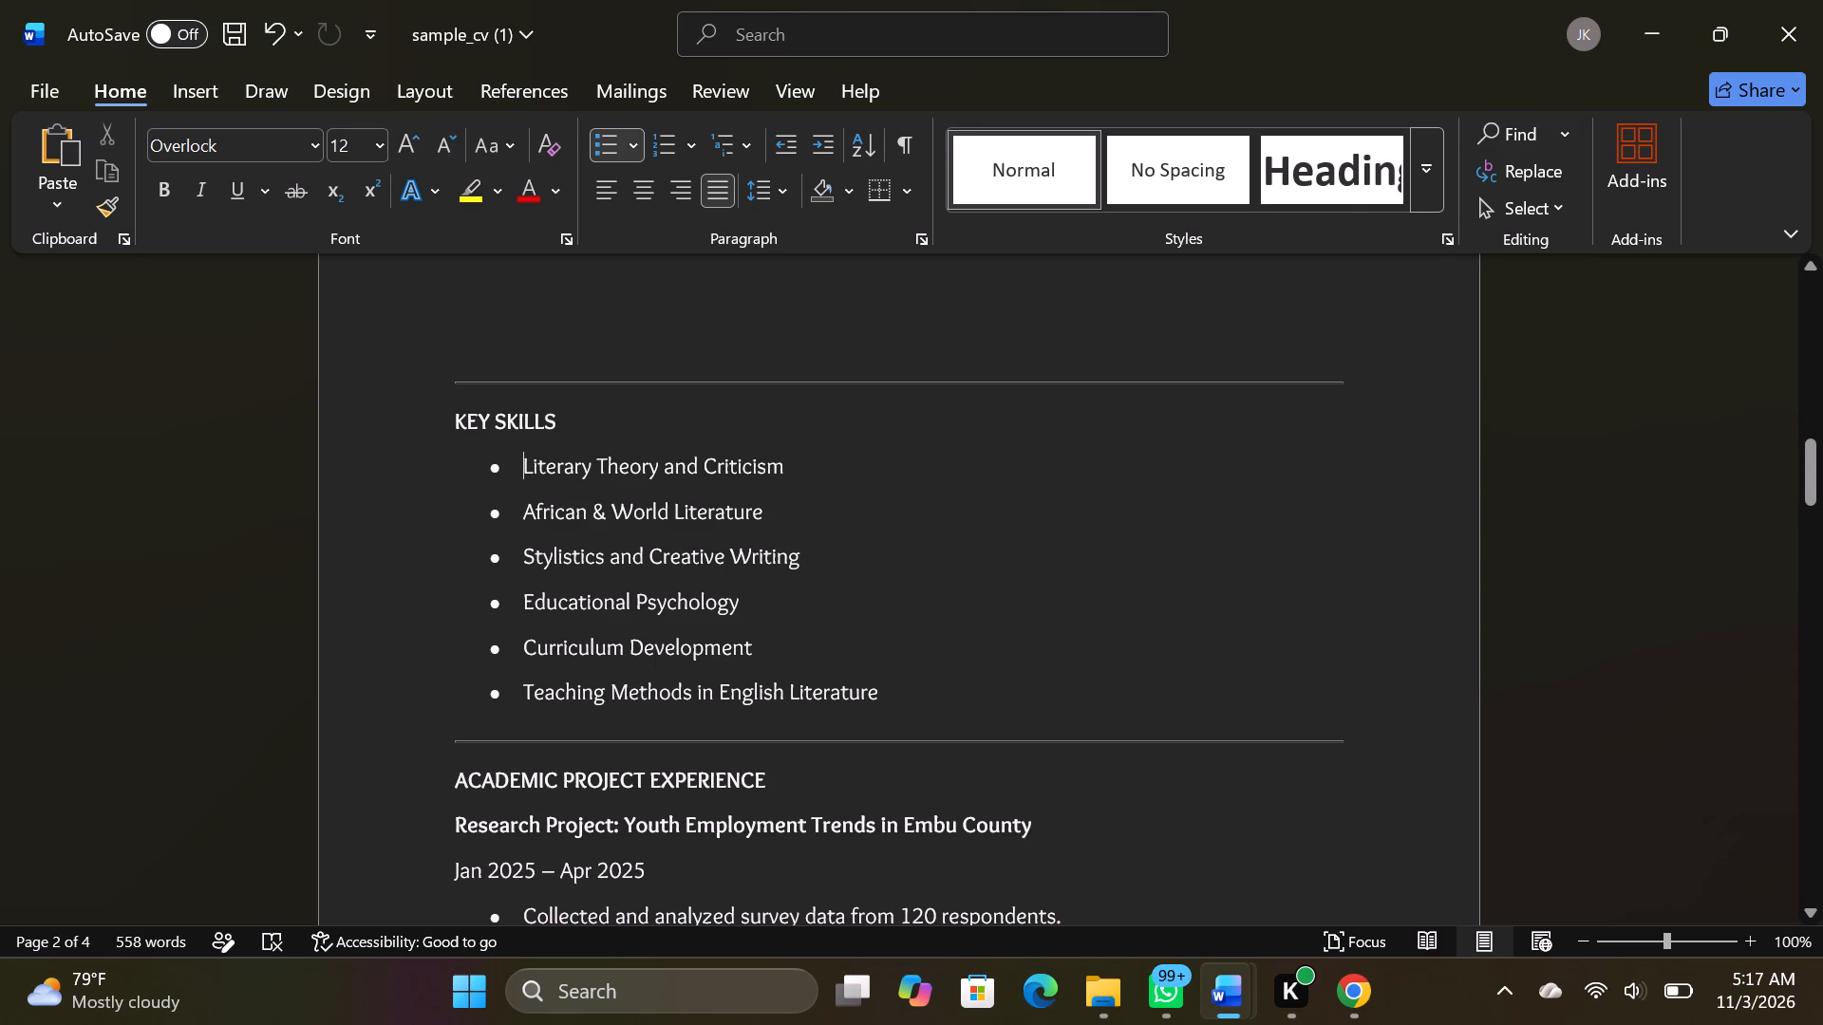
Select the whole Academic Project Experience section, from its heading through the Group Project bullets and the divider line below them.
scroll(770, 574, down, 5)
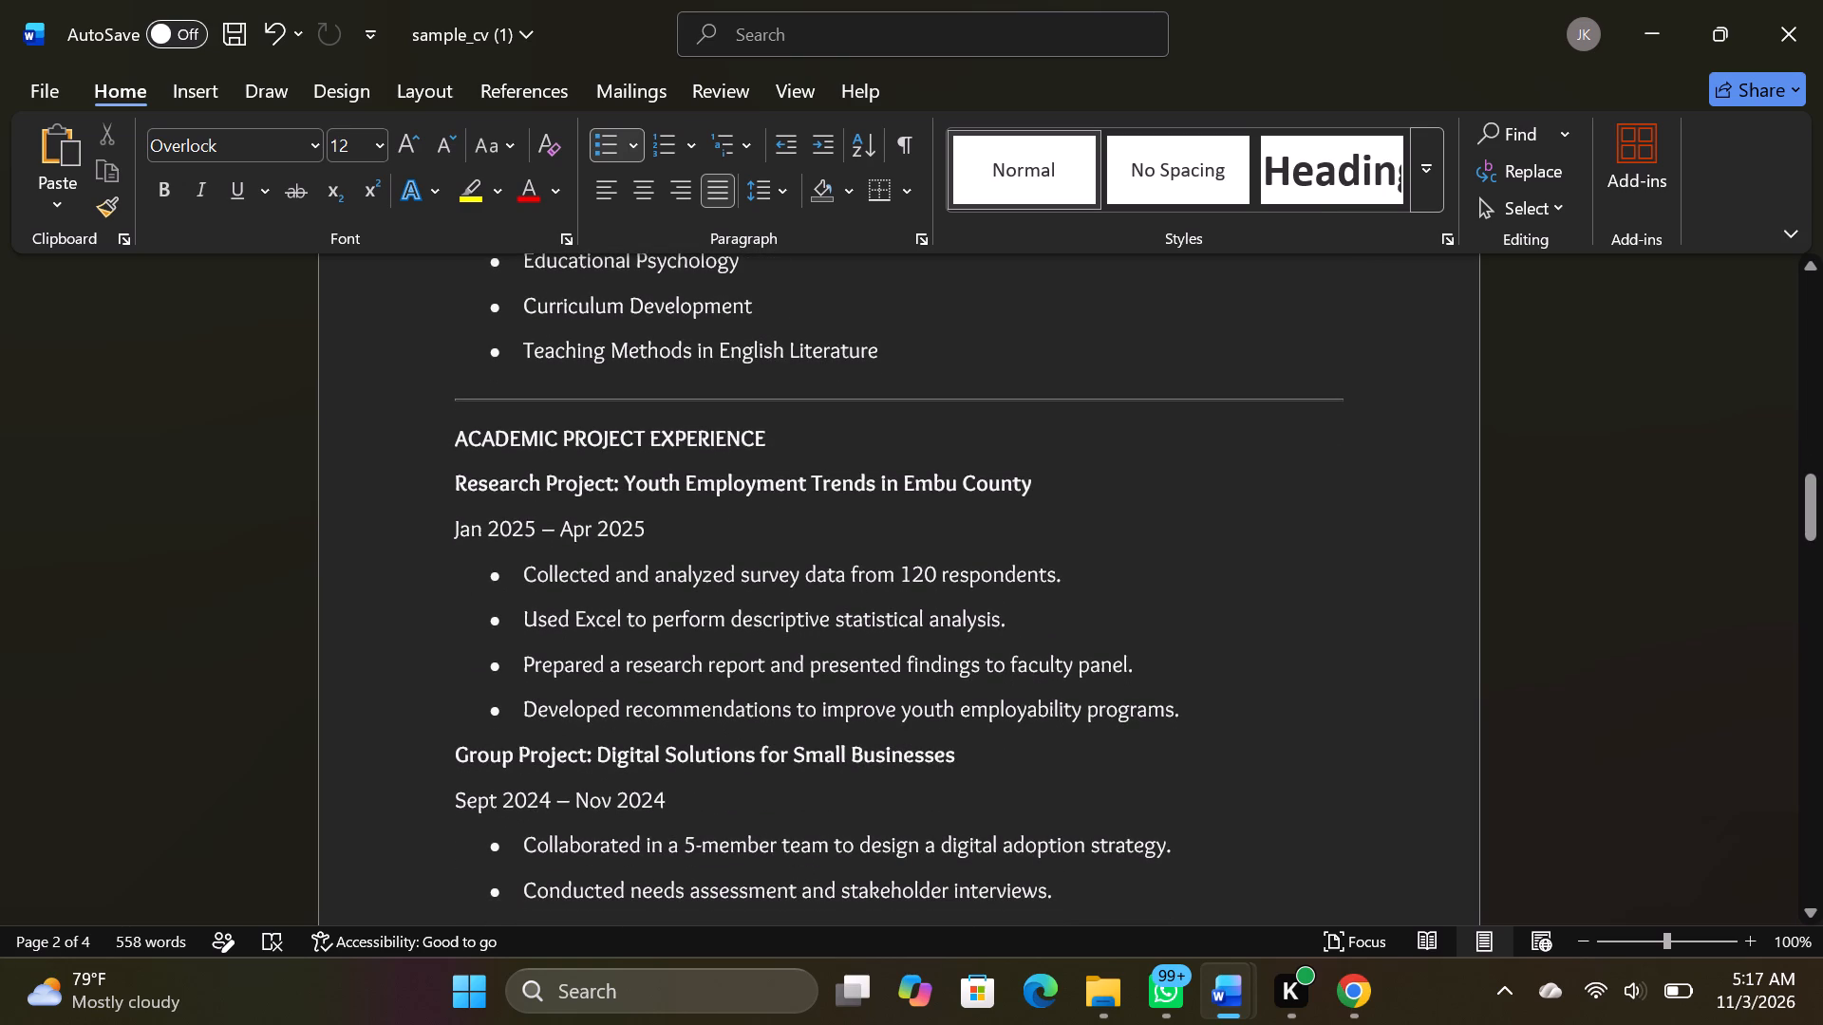
scroll(668, 494, down, 1)
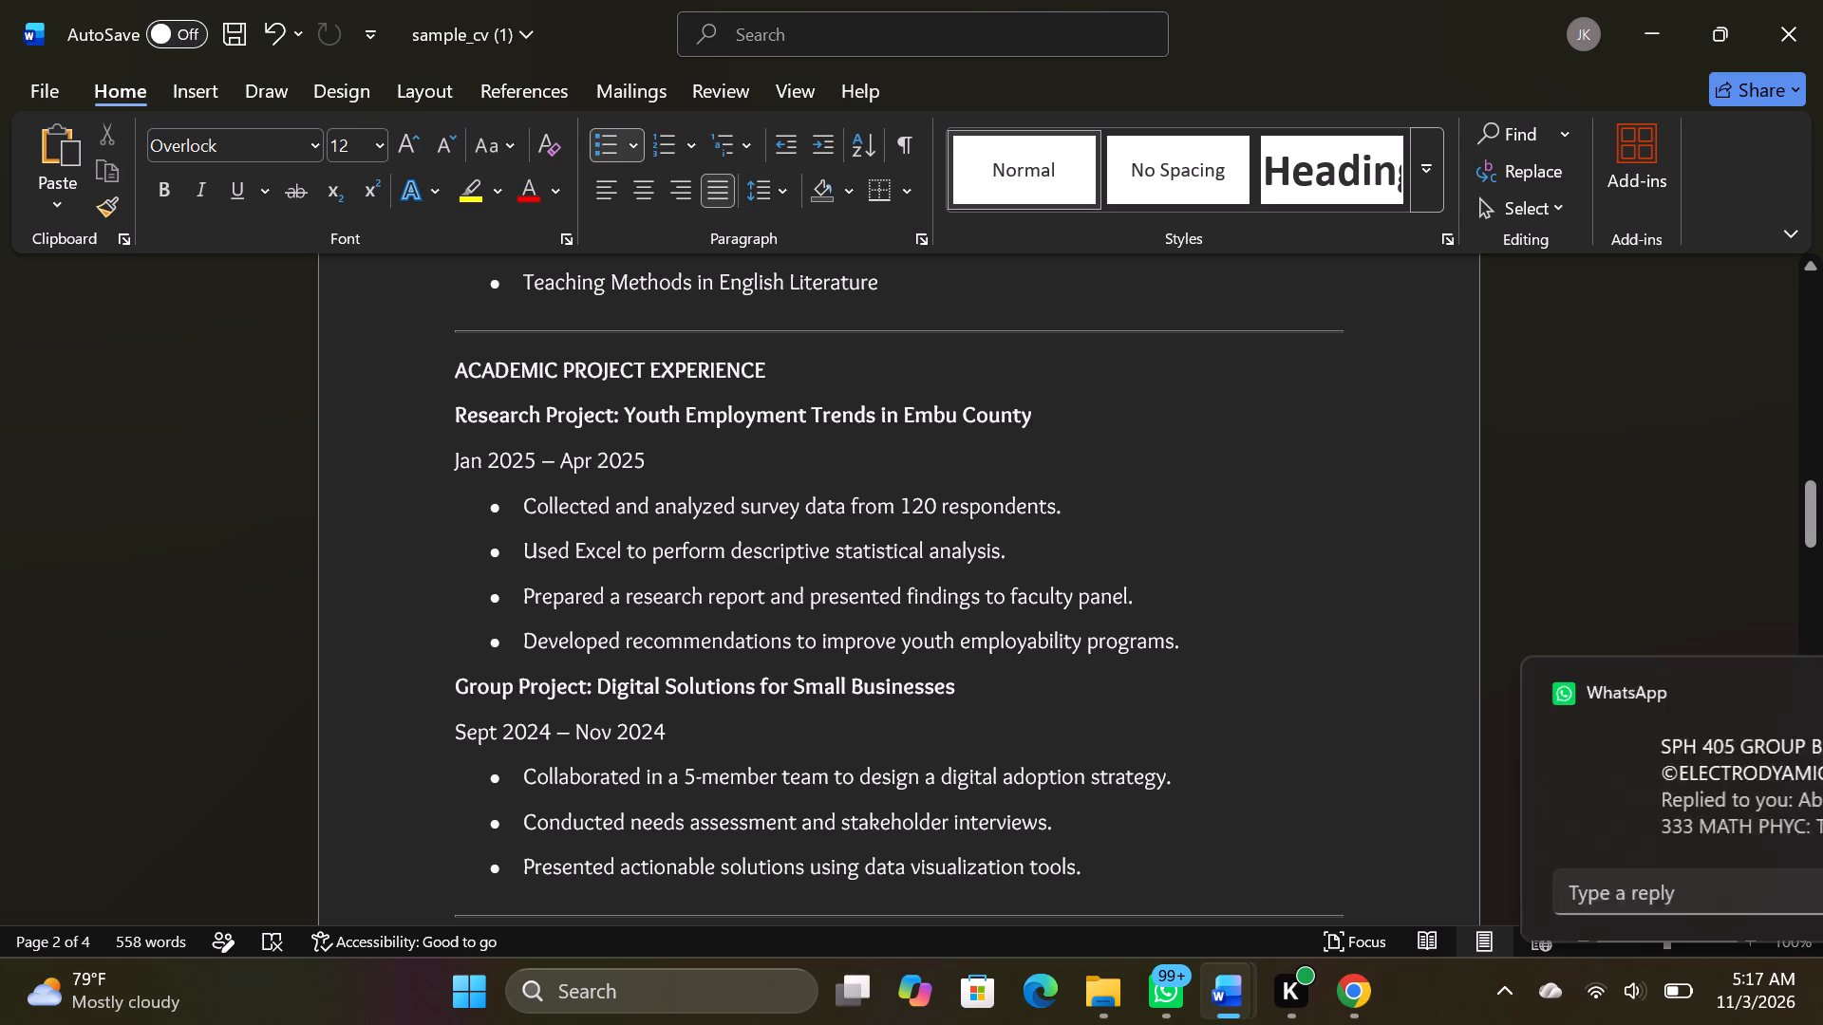
click(1770, 689)
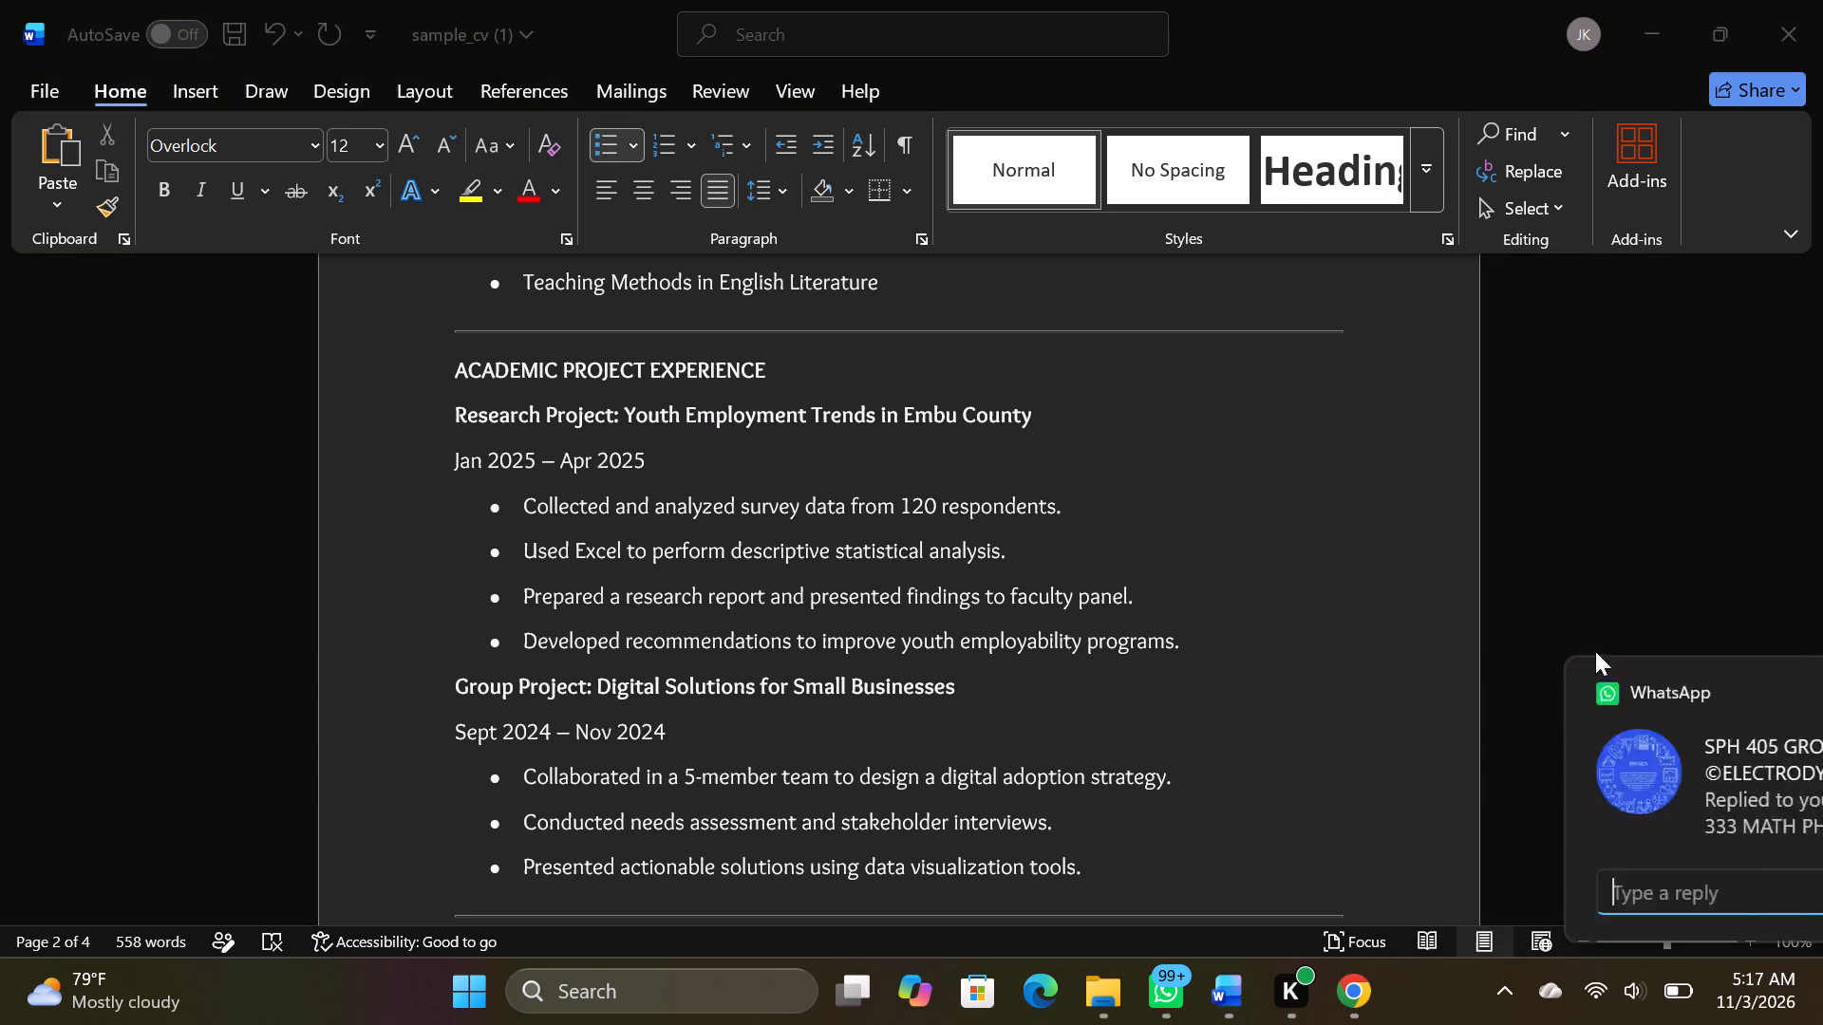
drag(445, 364, 780, 541)
scroll(779, 541, down, 1)
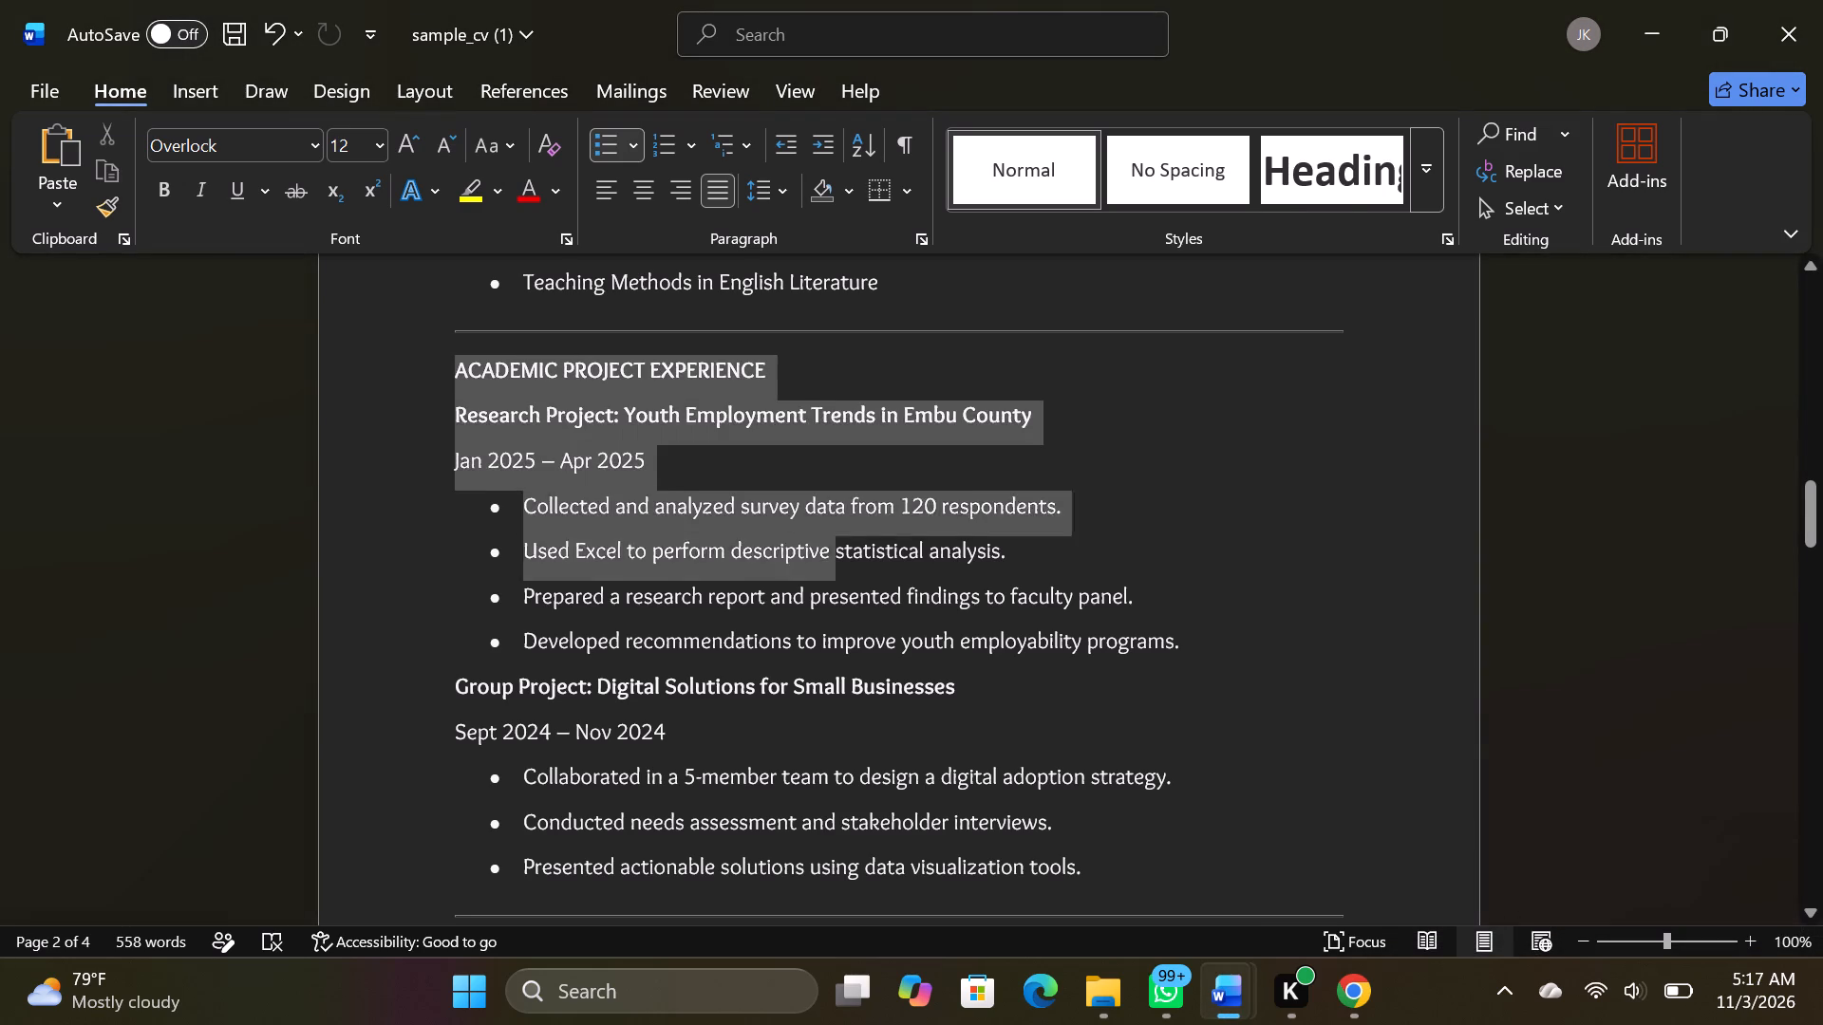
scroll(780, 541, down, 4)
drag(780, 541, 1138, 539)
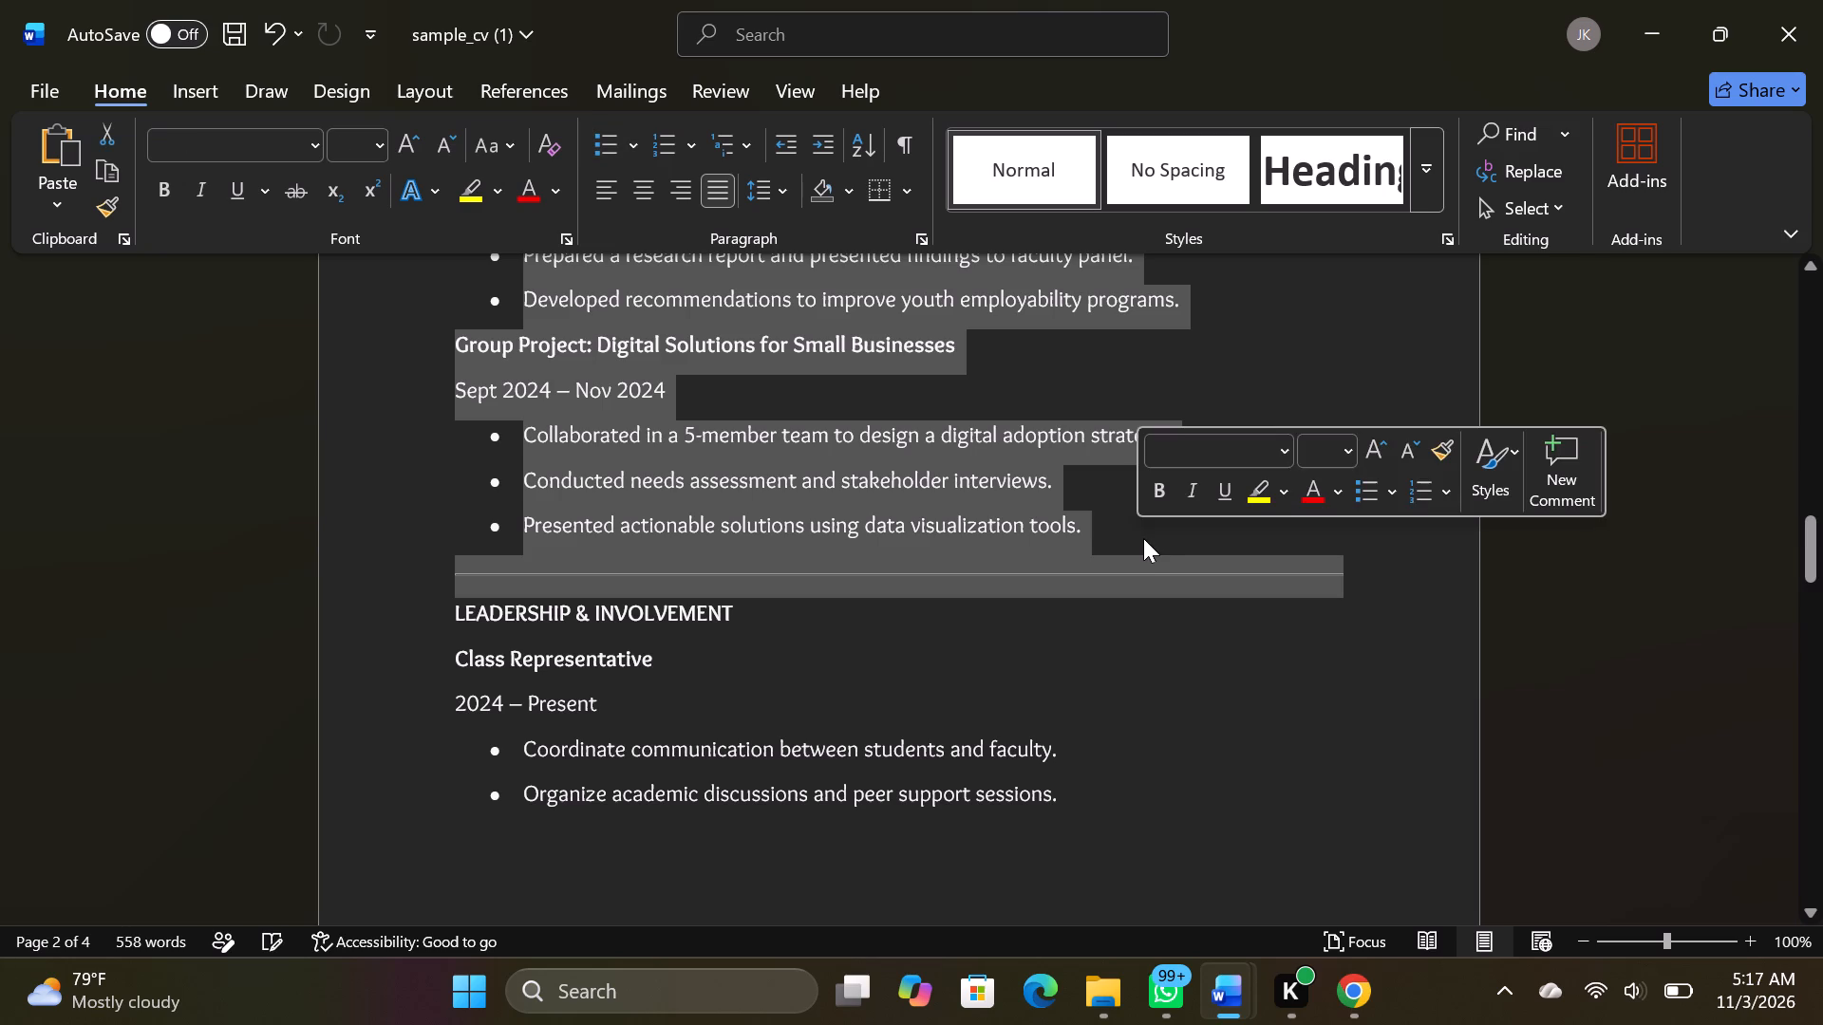
scroll(1113, 528, up, 2)
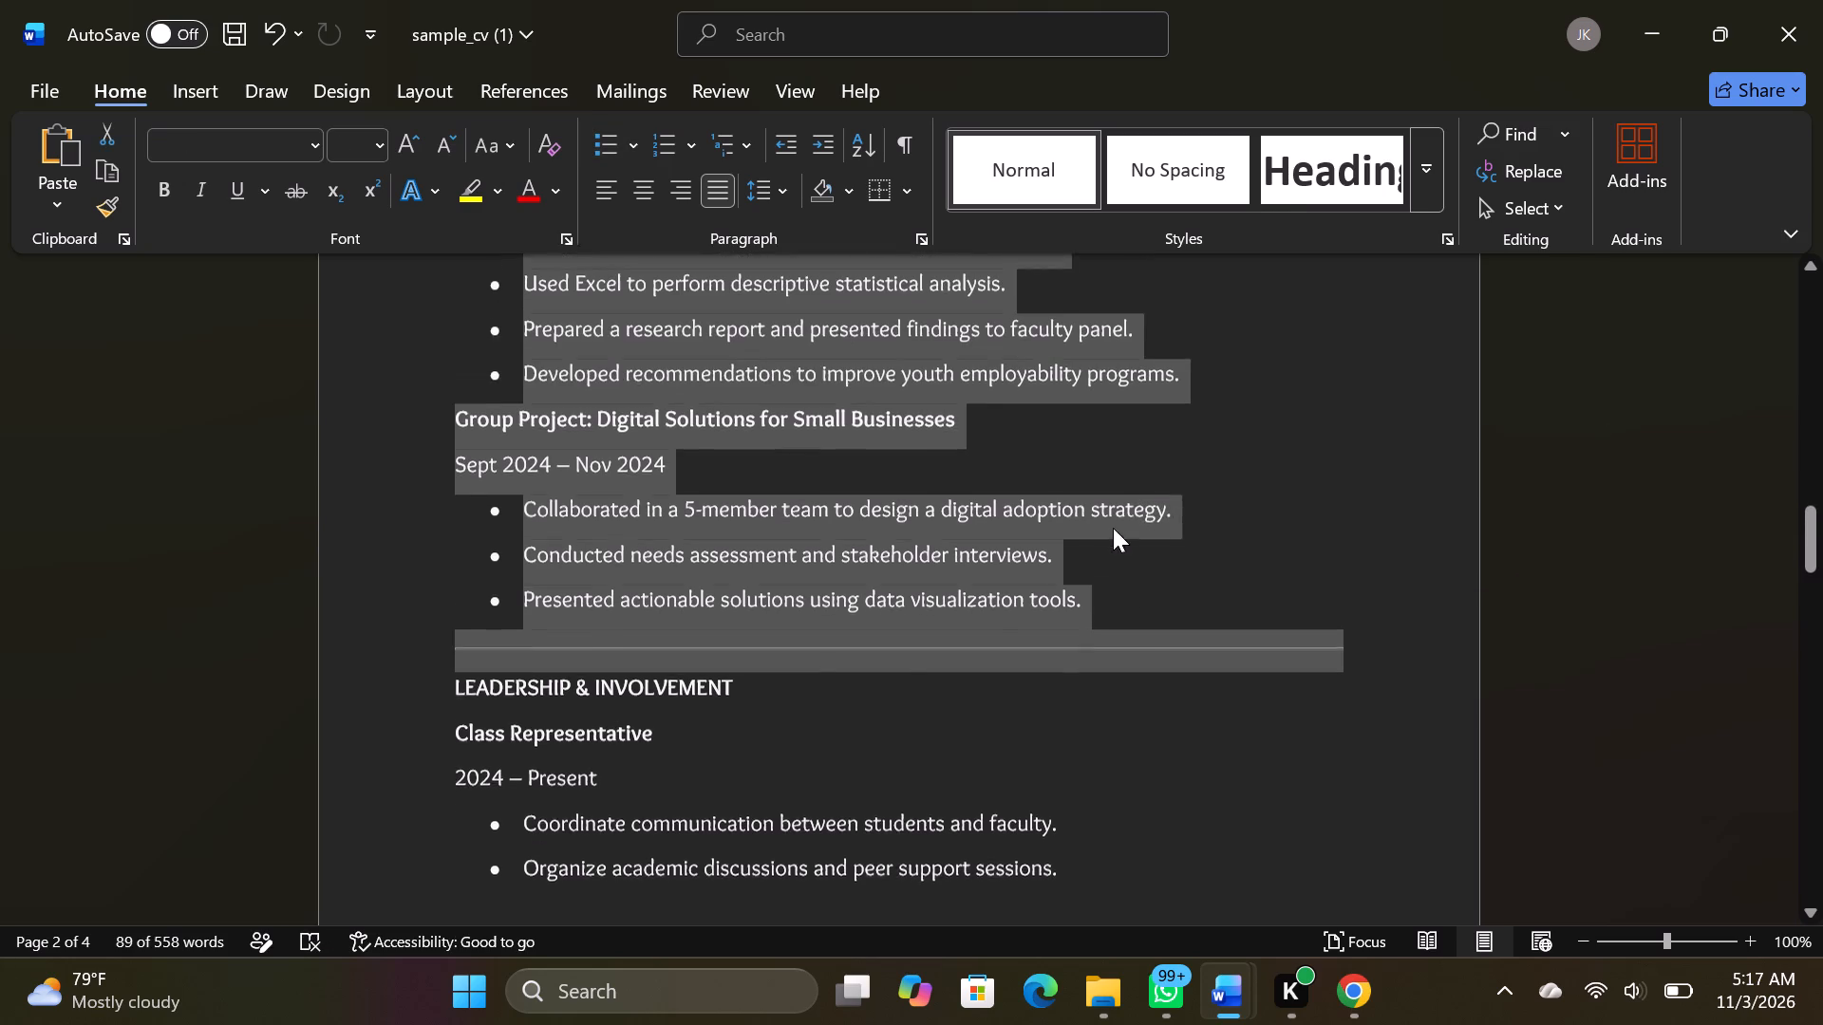
scroll(1104, 527, up, 2)
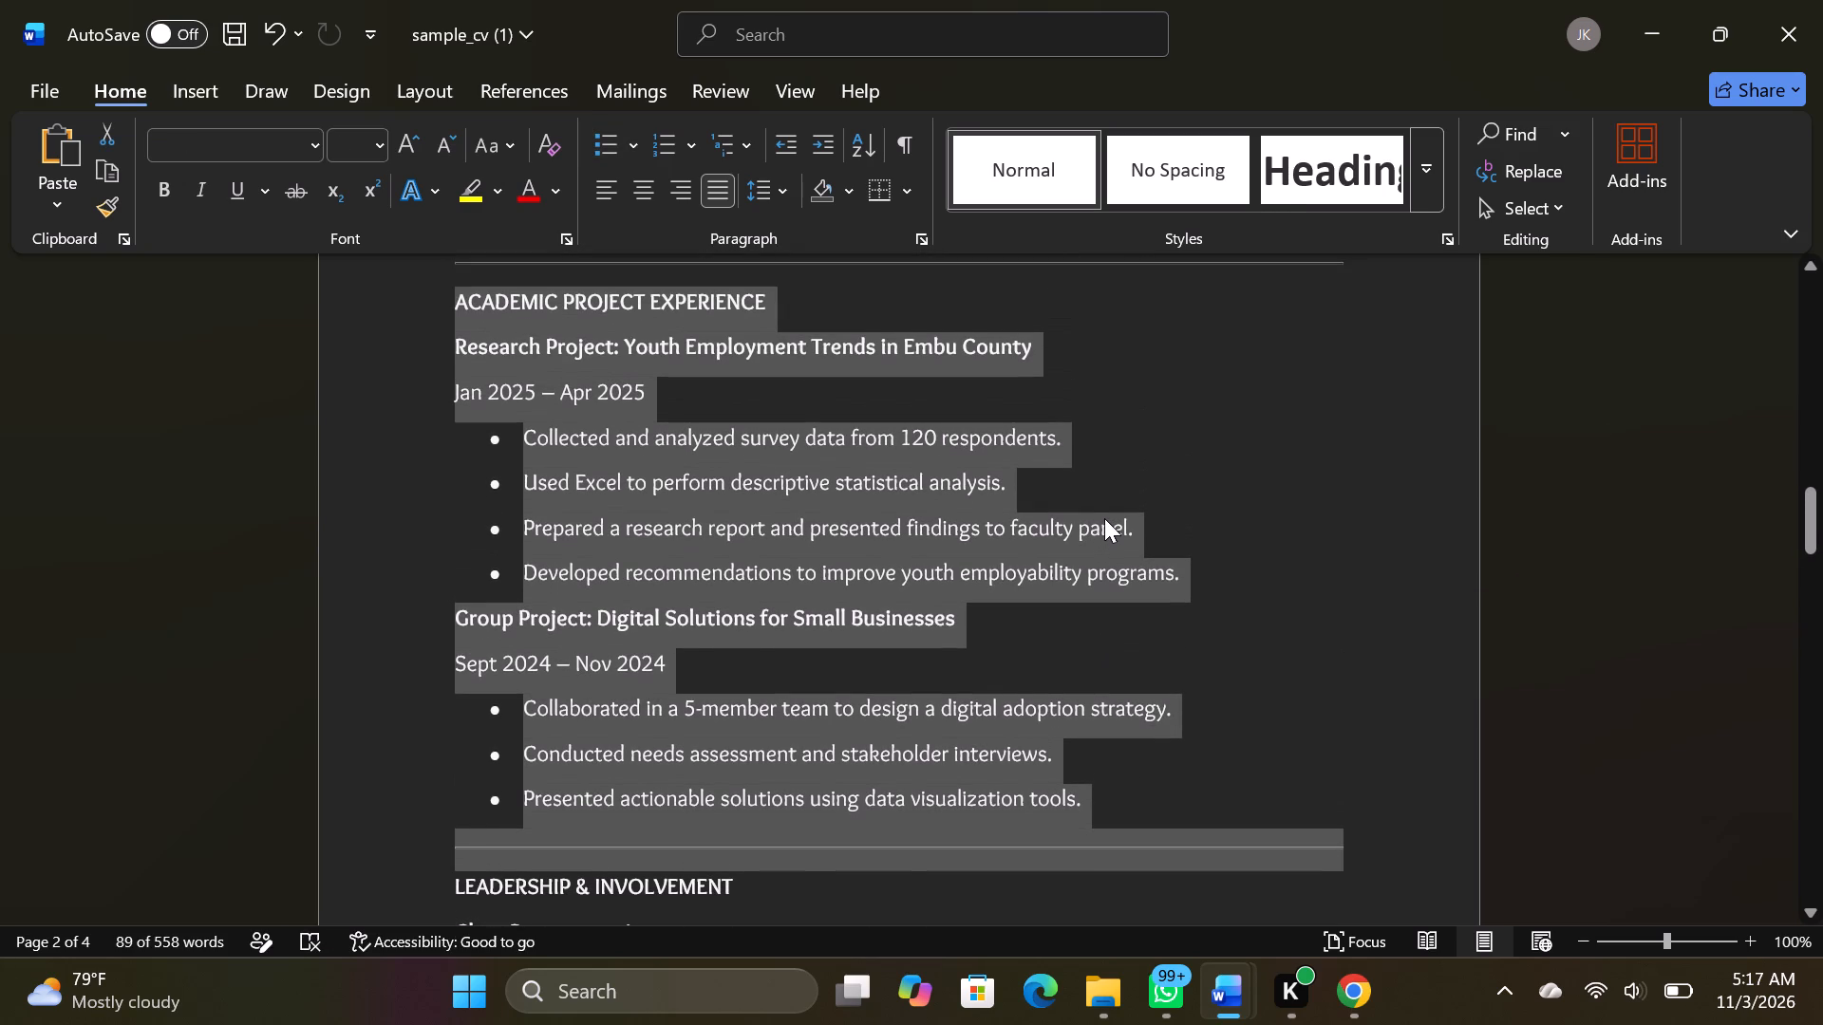
Review the updated CV's Professional Summary, Education and Key Skills sections against the Academic Project Experience section.
click(1104, 456)
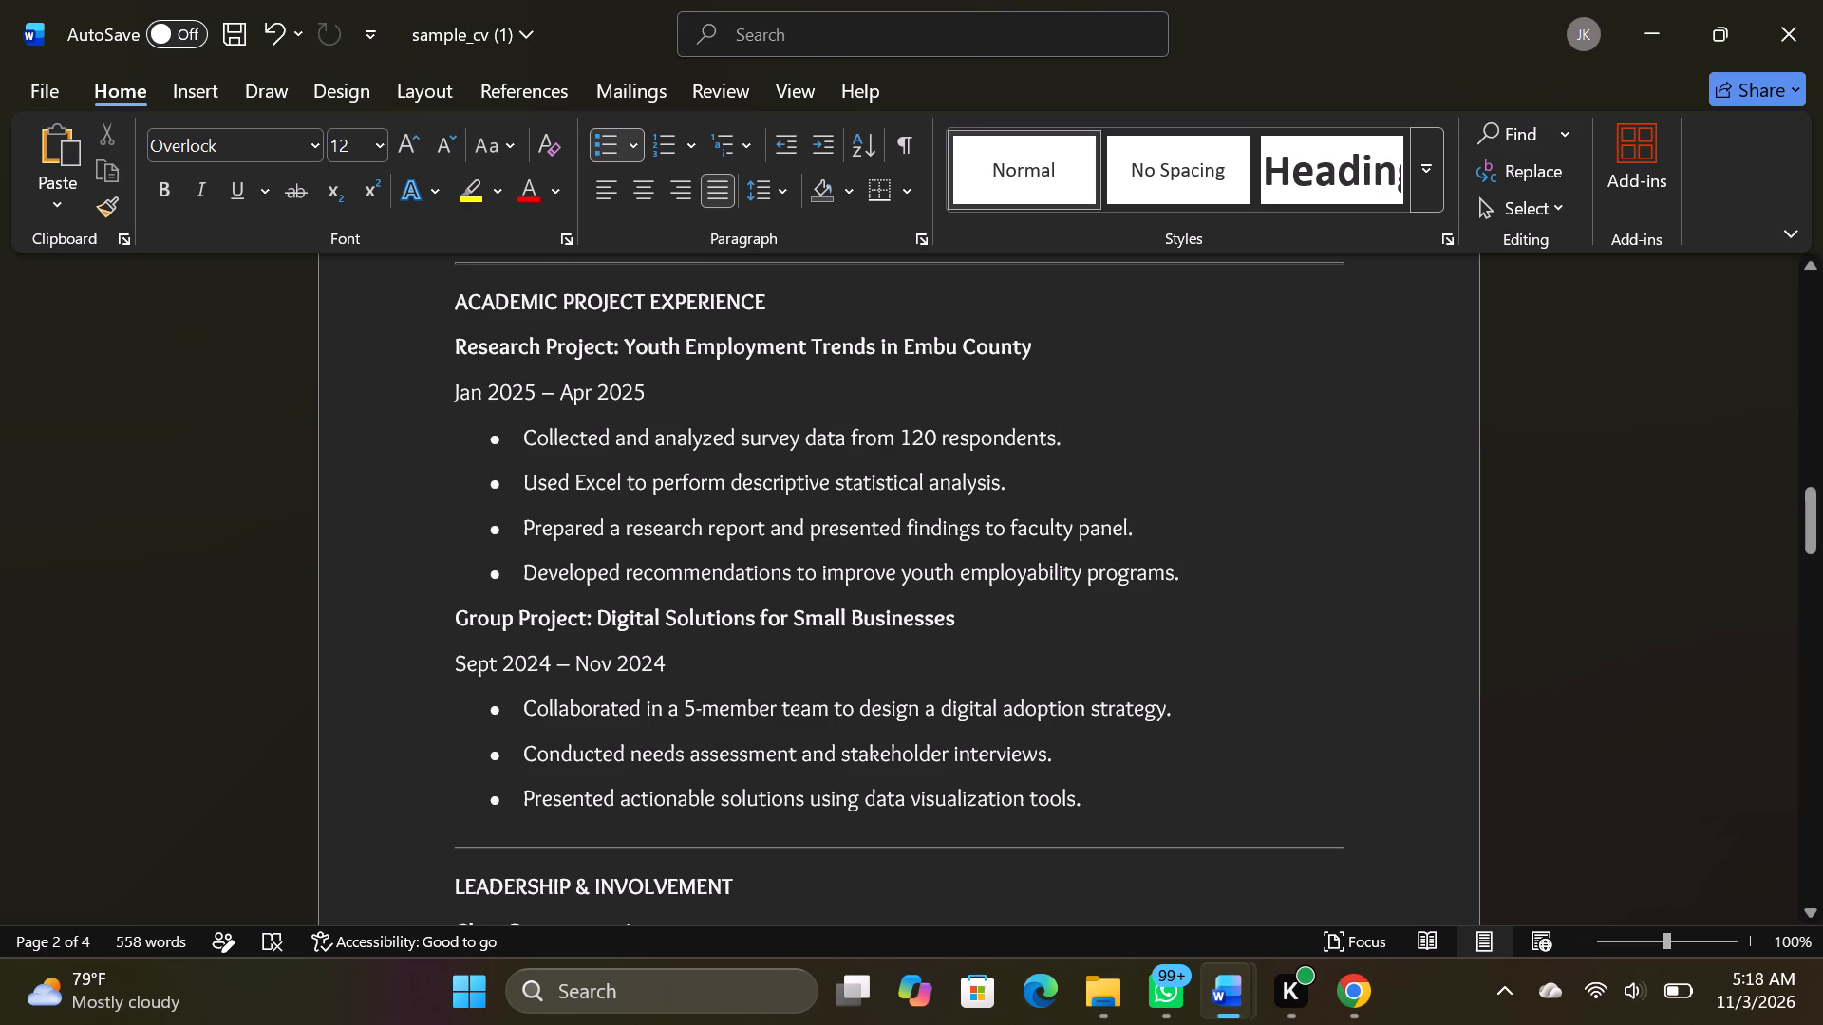
scroll(663, 574, up, 8)
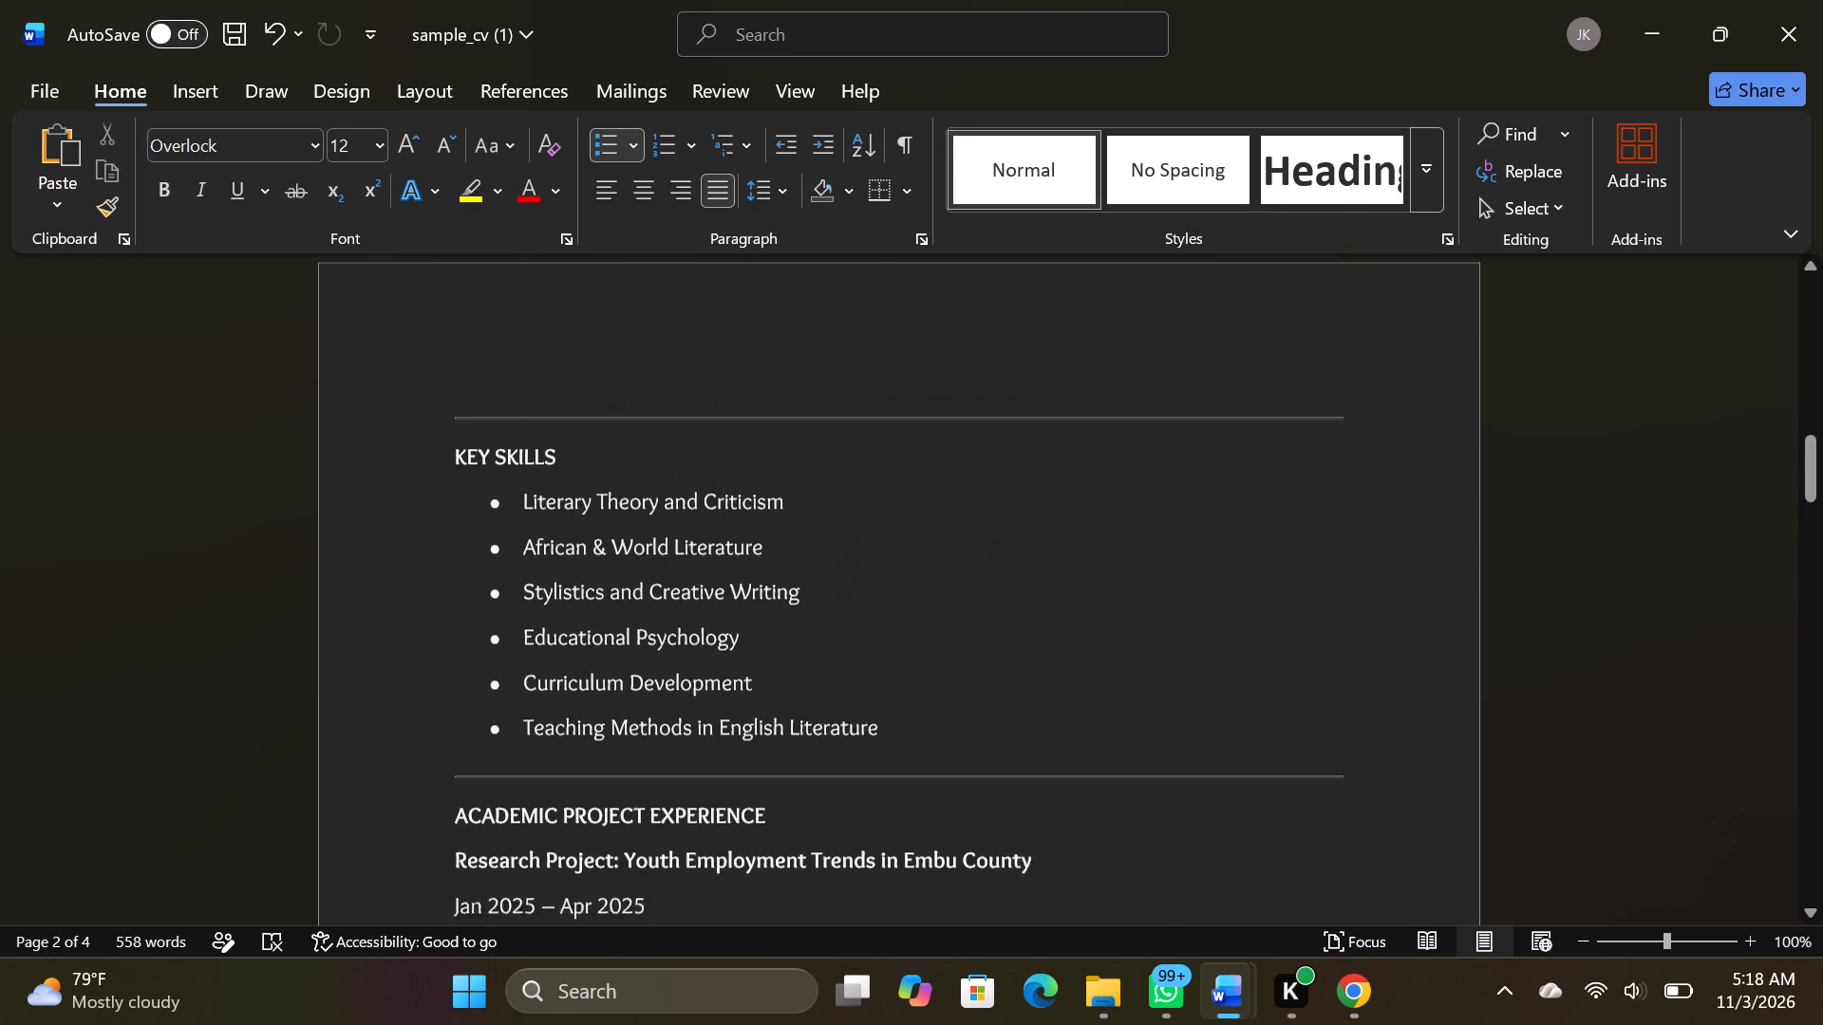
scroll(663, 574, up, 10)
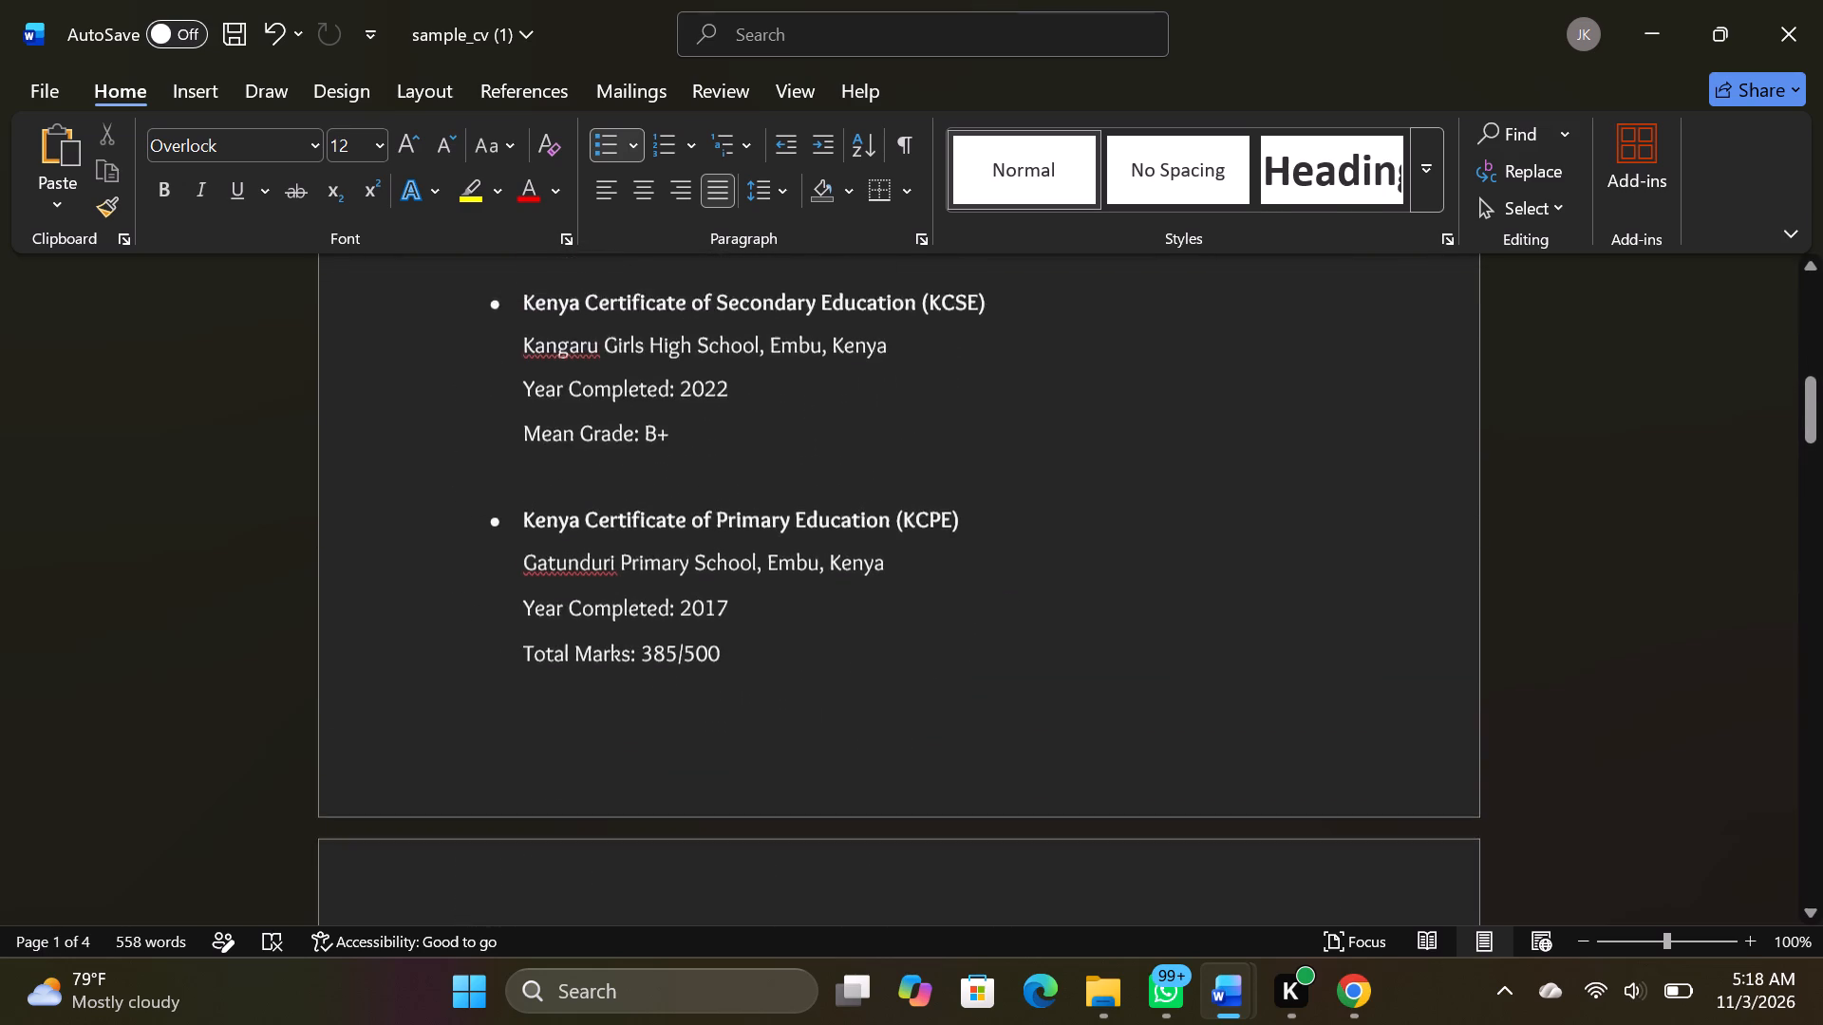
scroll(663, 574, up, 8)
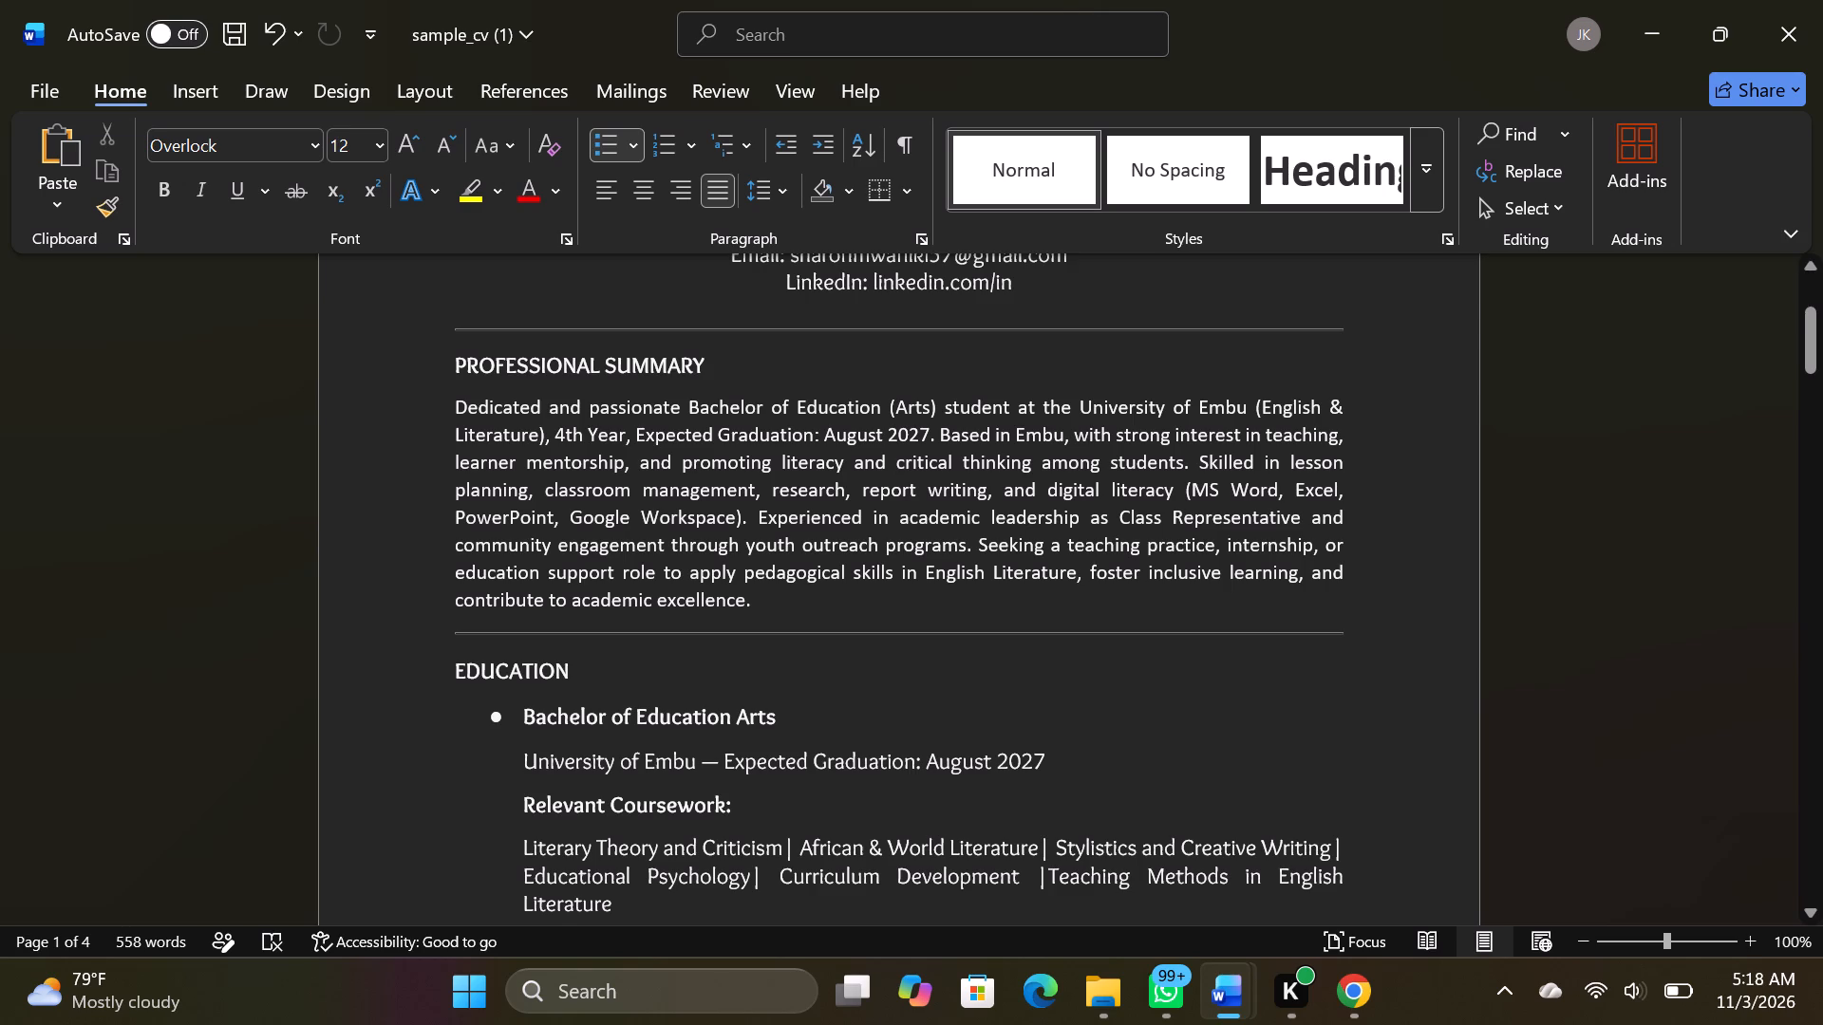
scroll(610, 518, down, 20)
scroll(610, 518, down, 1)
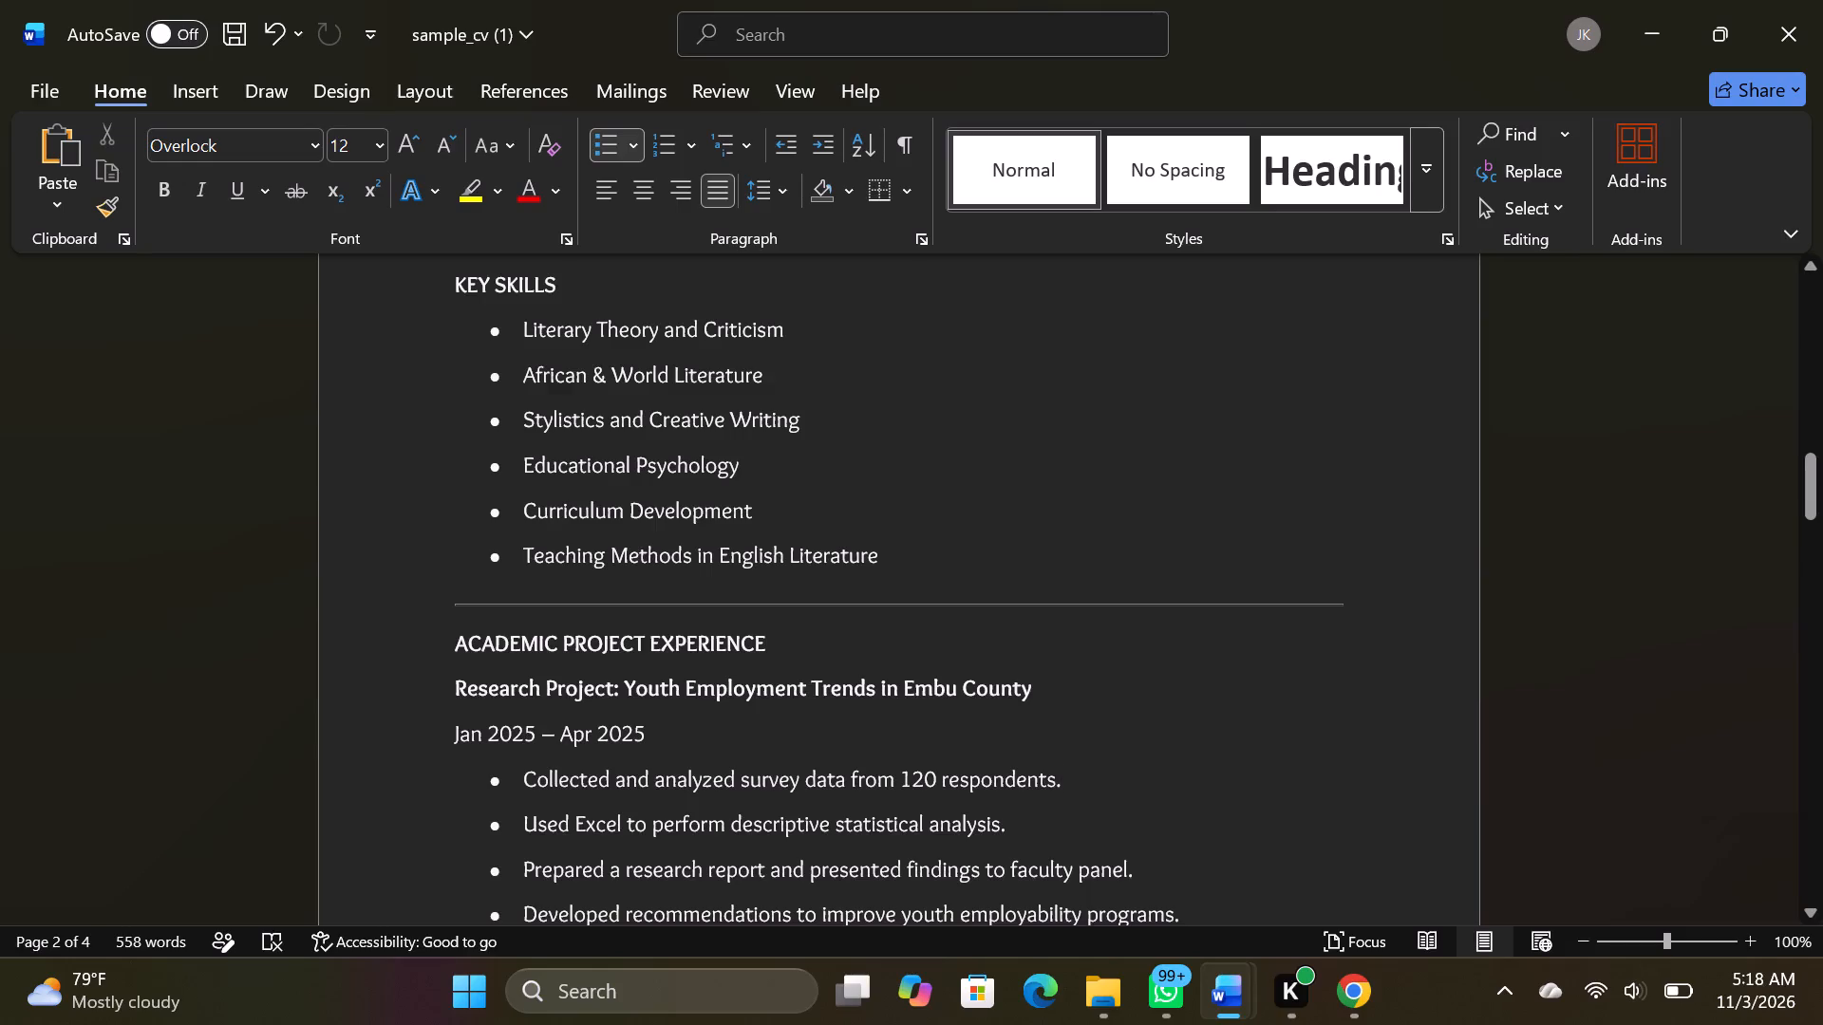
scroll(821, 504, up, 1)
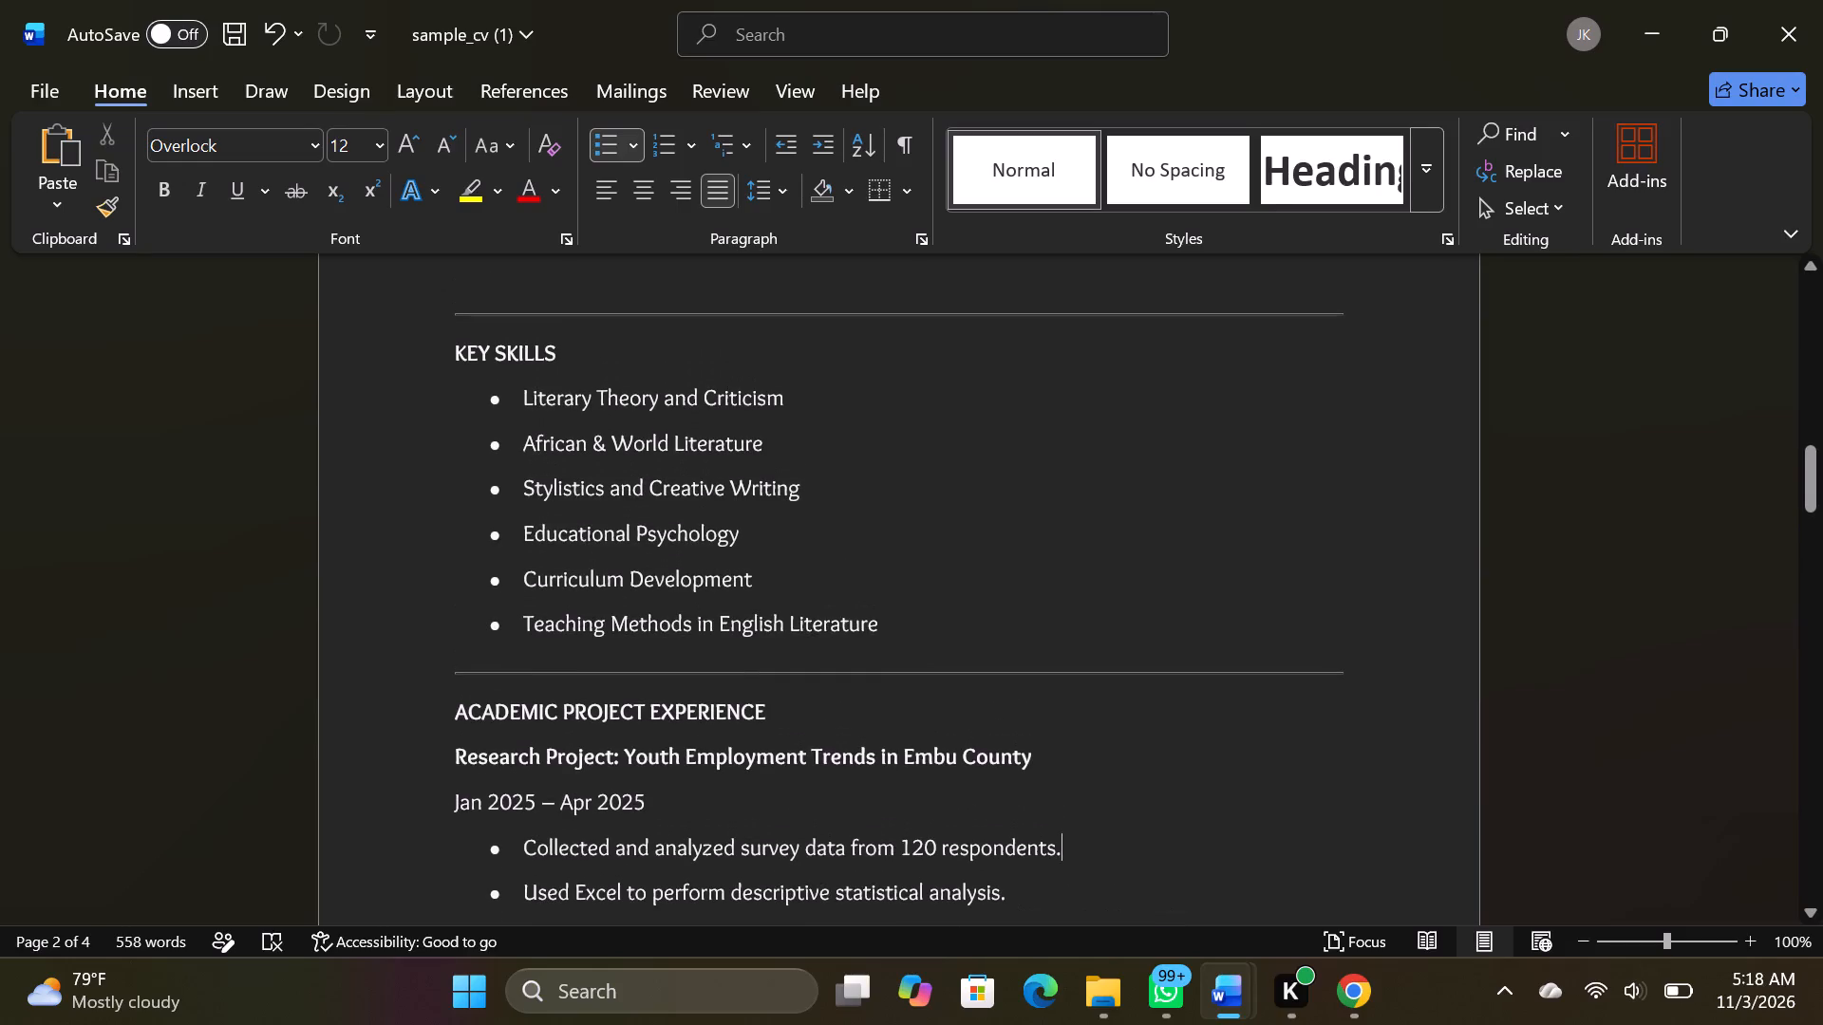
scroll(821, 504, up, 17)
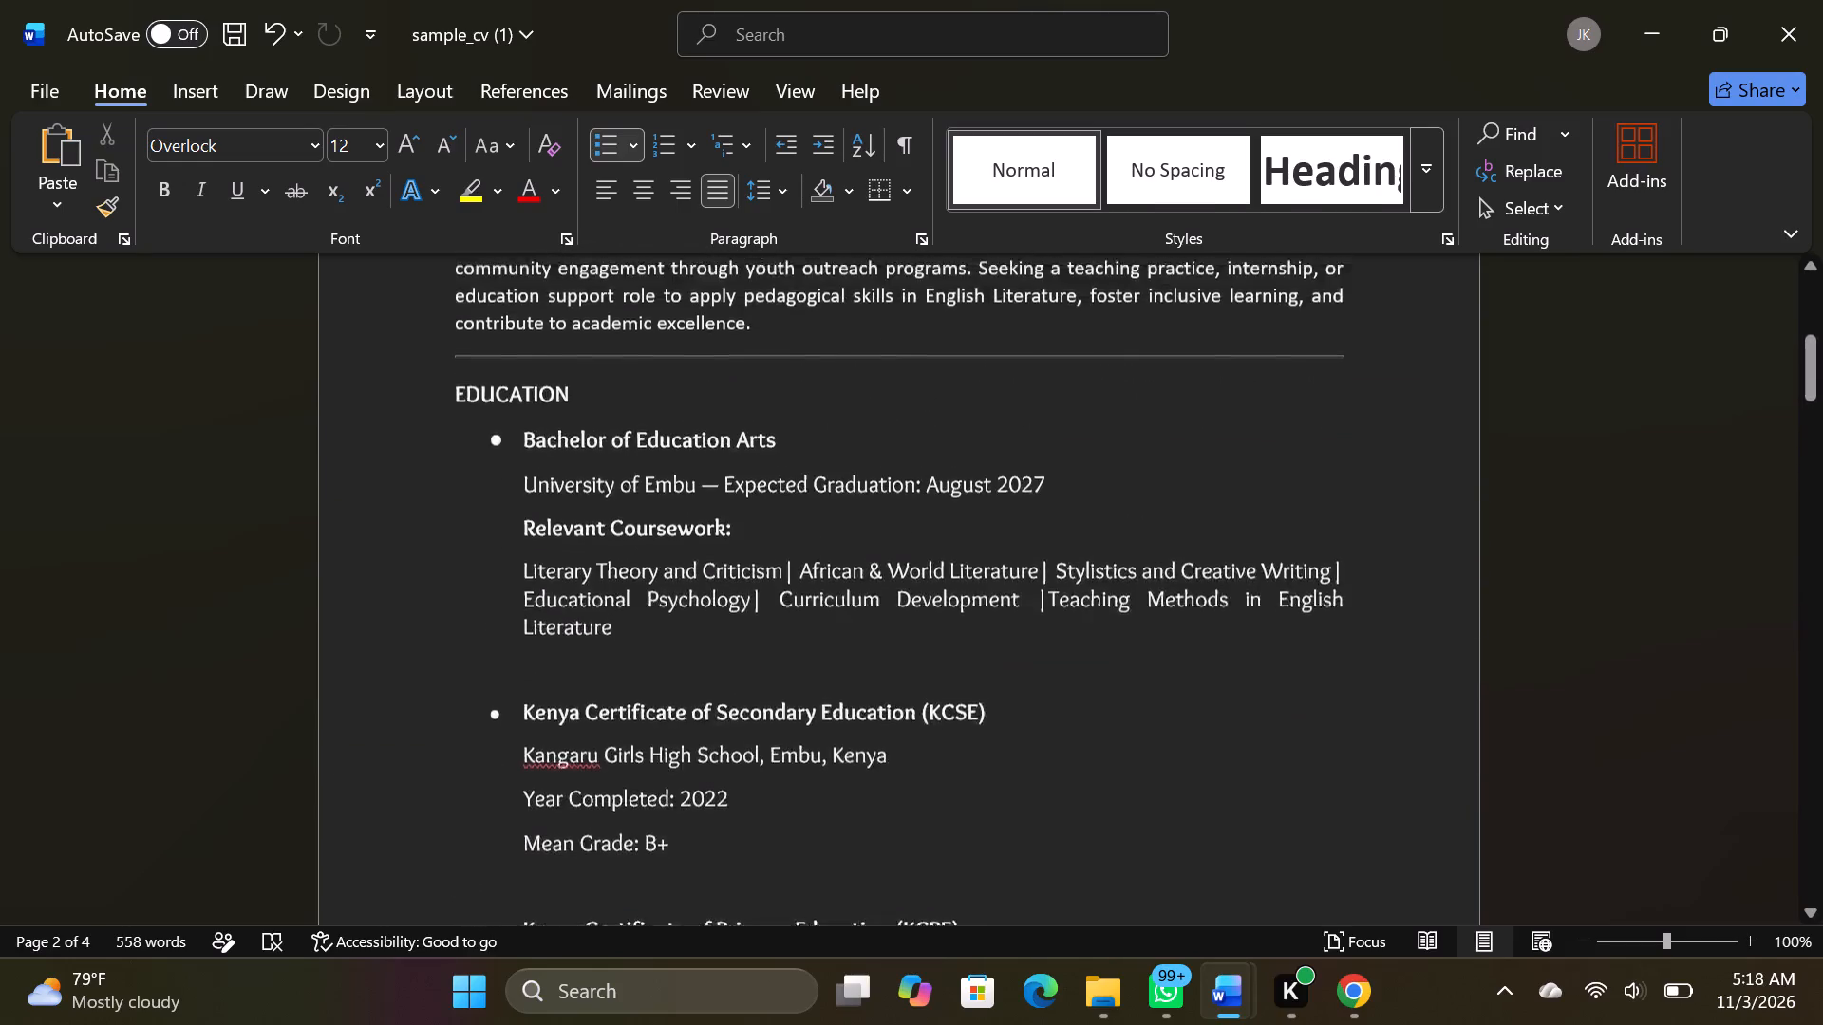
scroll(821, 504, up, 6)
scroll(821, 504, down, 1)
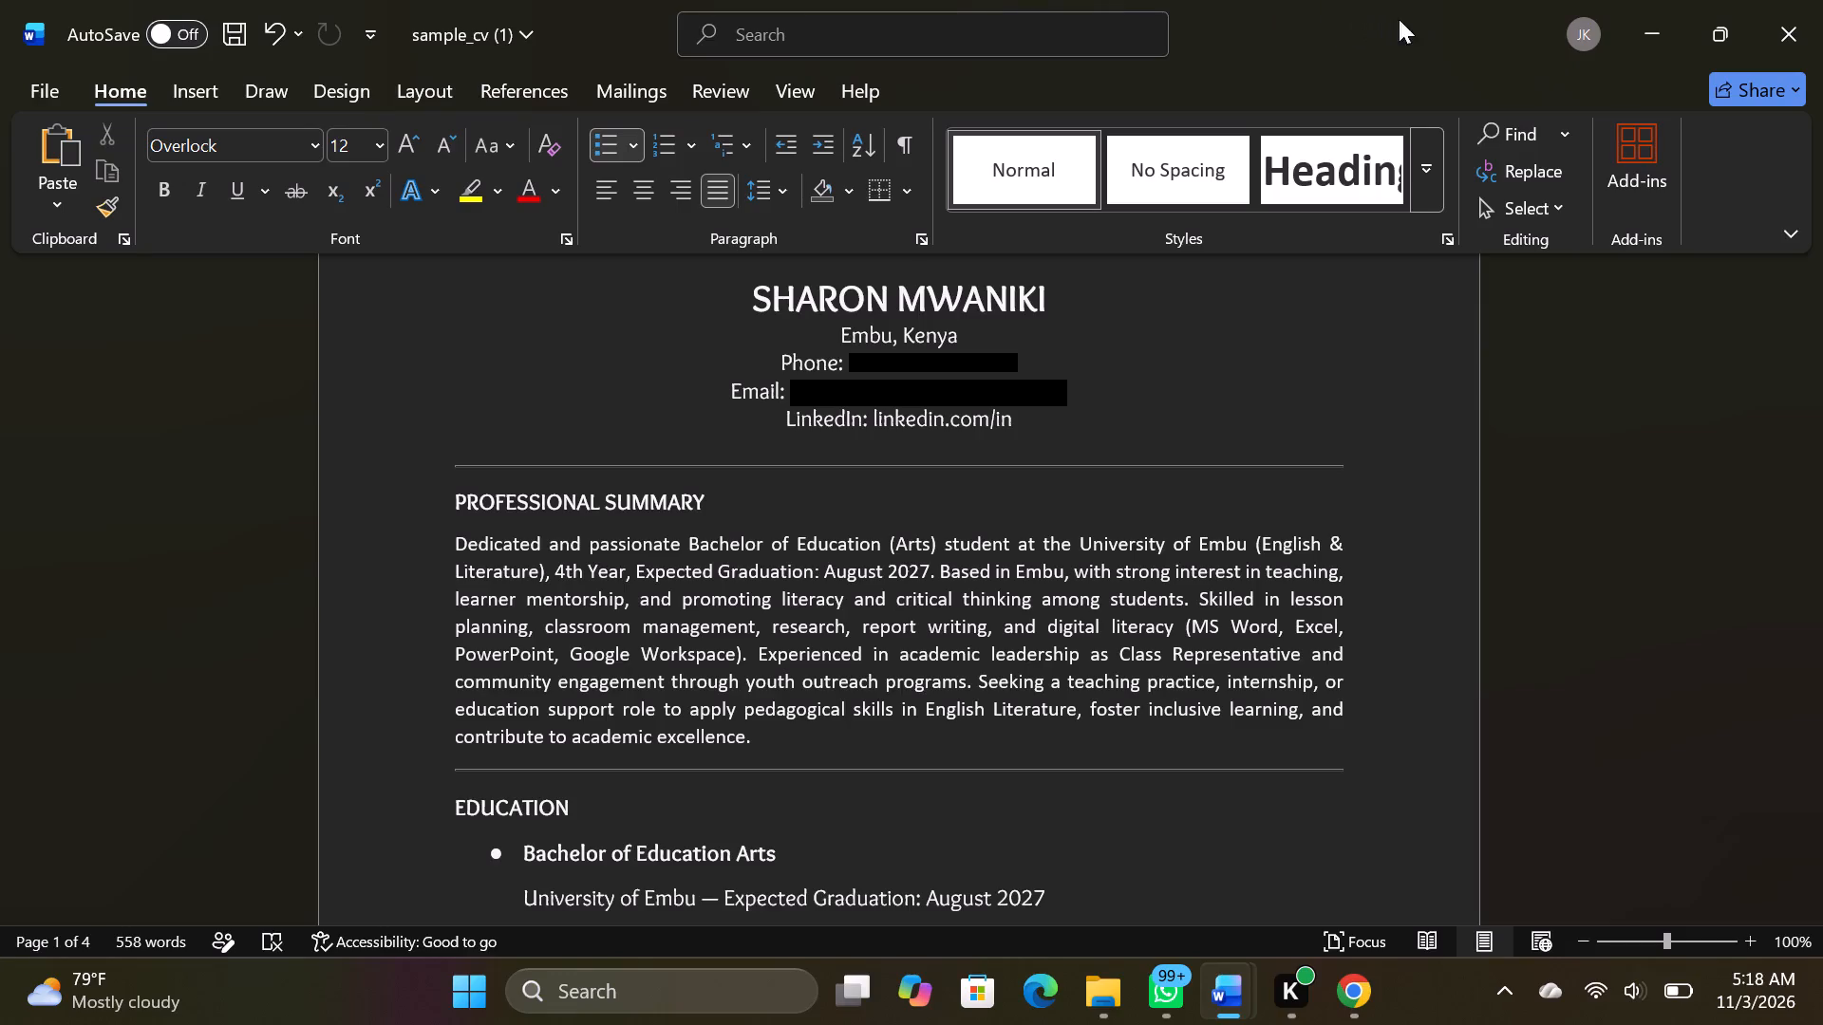
Switch to Chrome and examine the Part 1 student details in the OCS_Job Shadowing_Volunteer_Template document.
click(1653, 47)
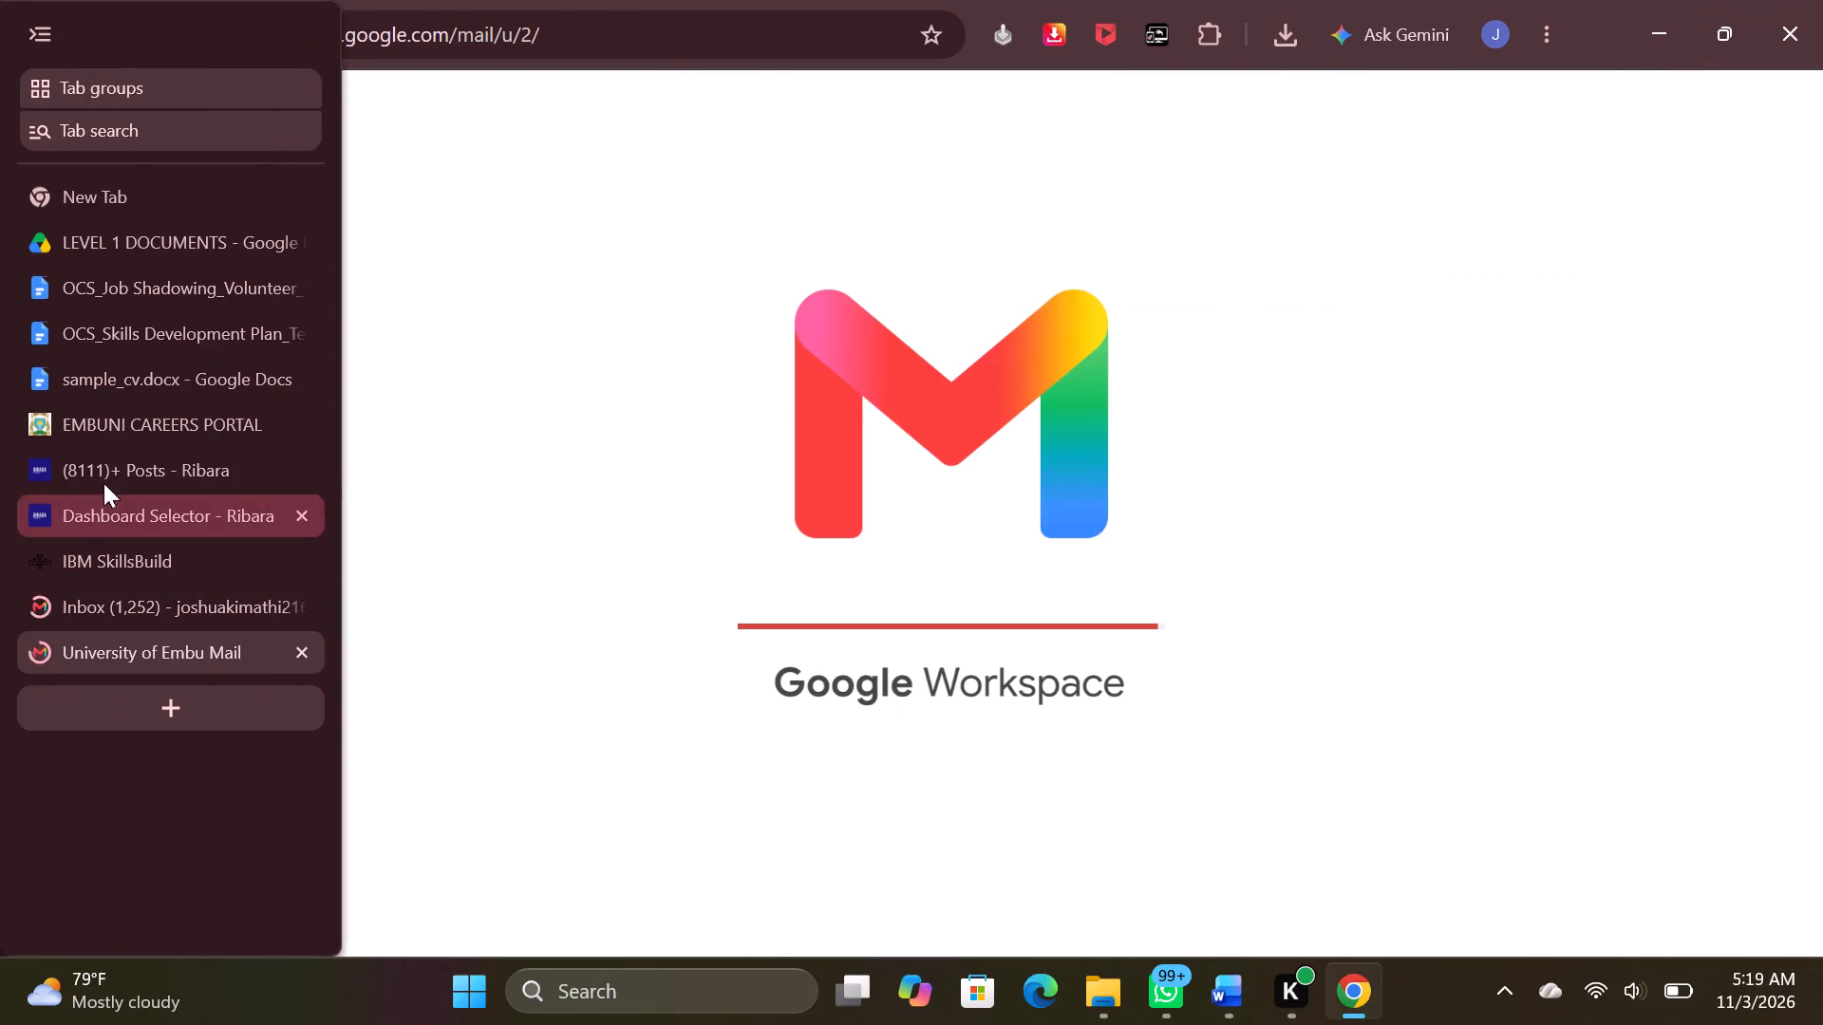
click(119, 297)
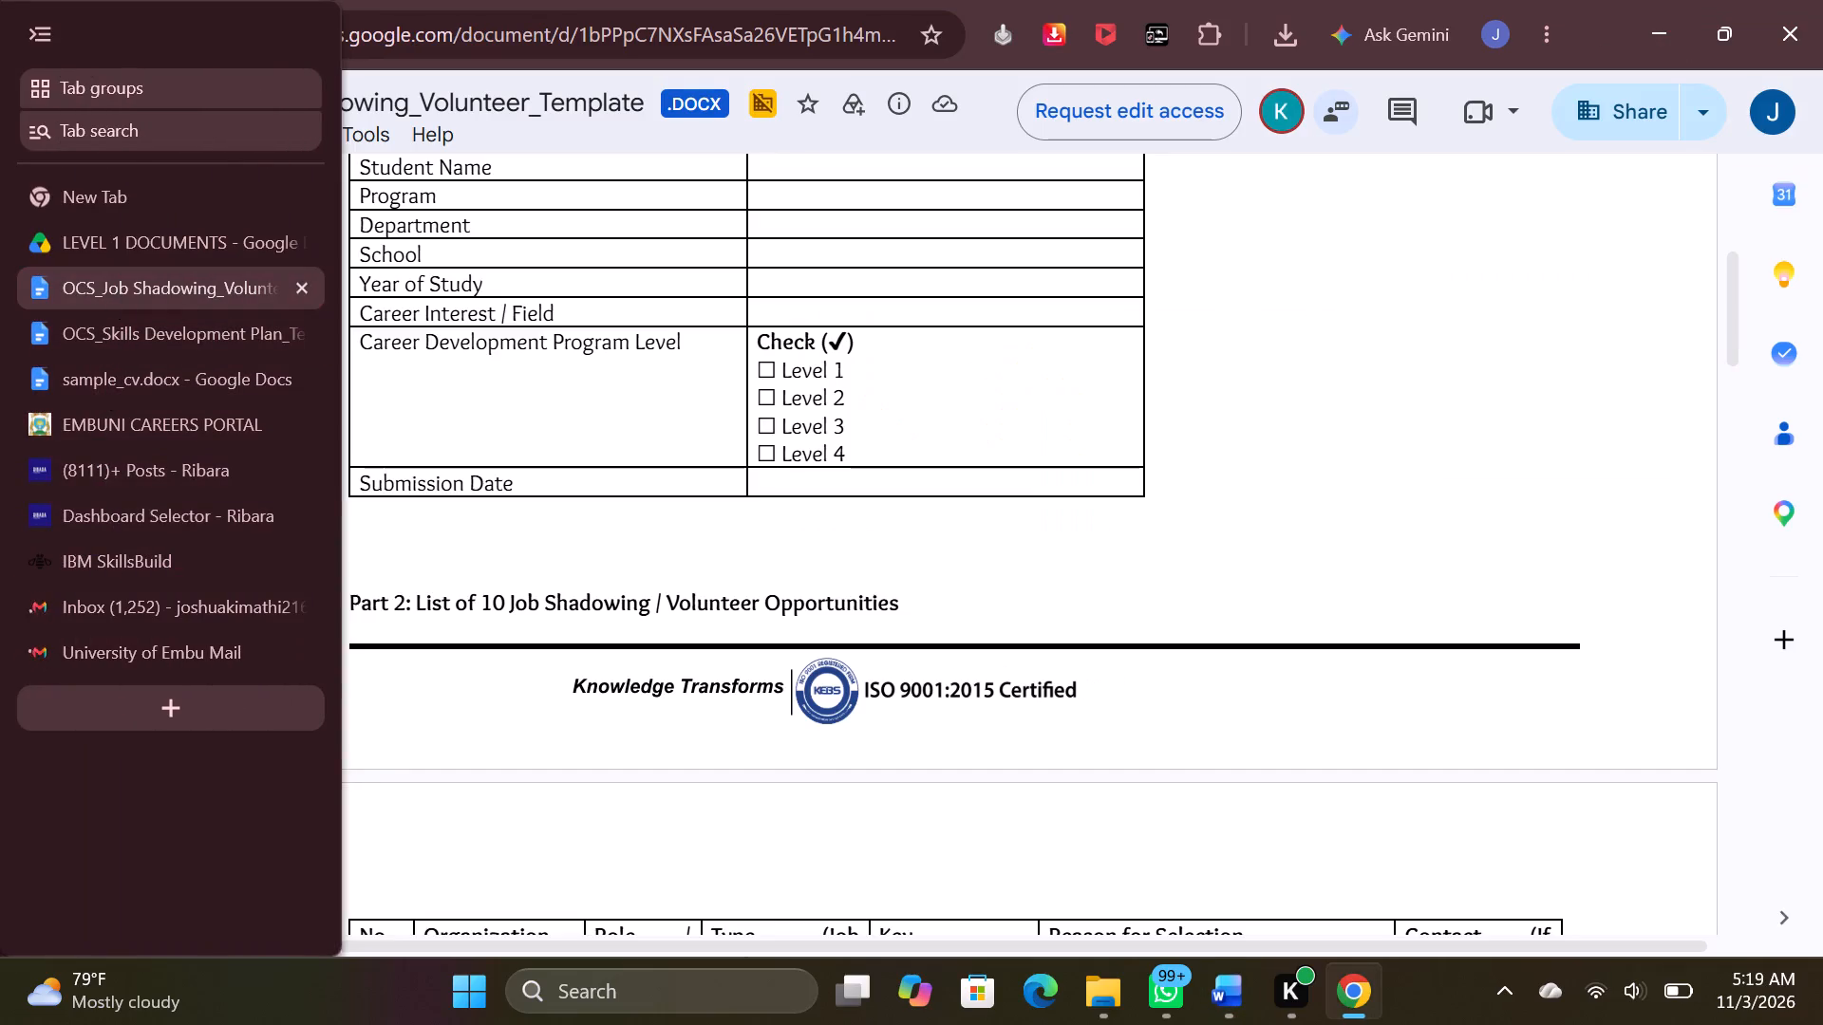
scroll(770, 418, up, 7)
scroll(769, 415, down, 2)
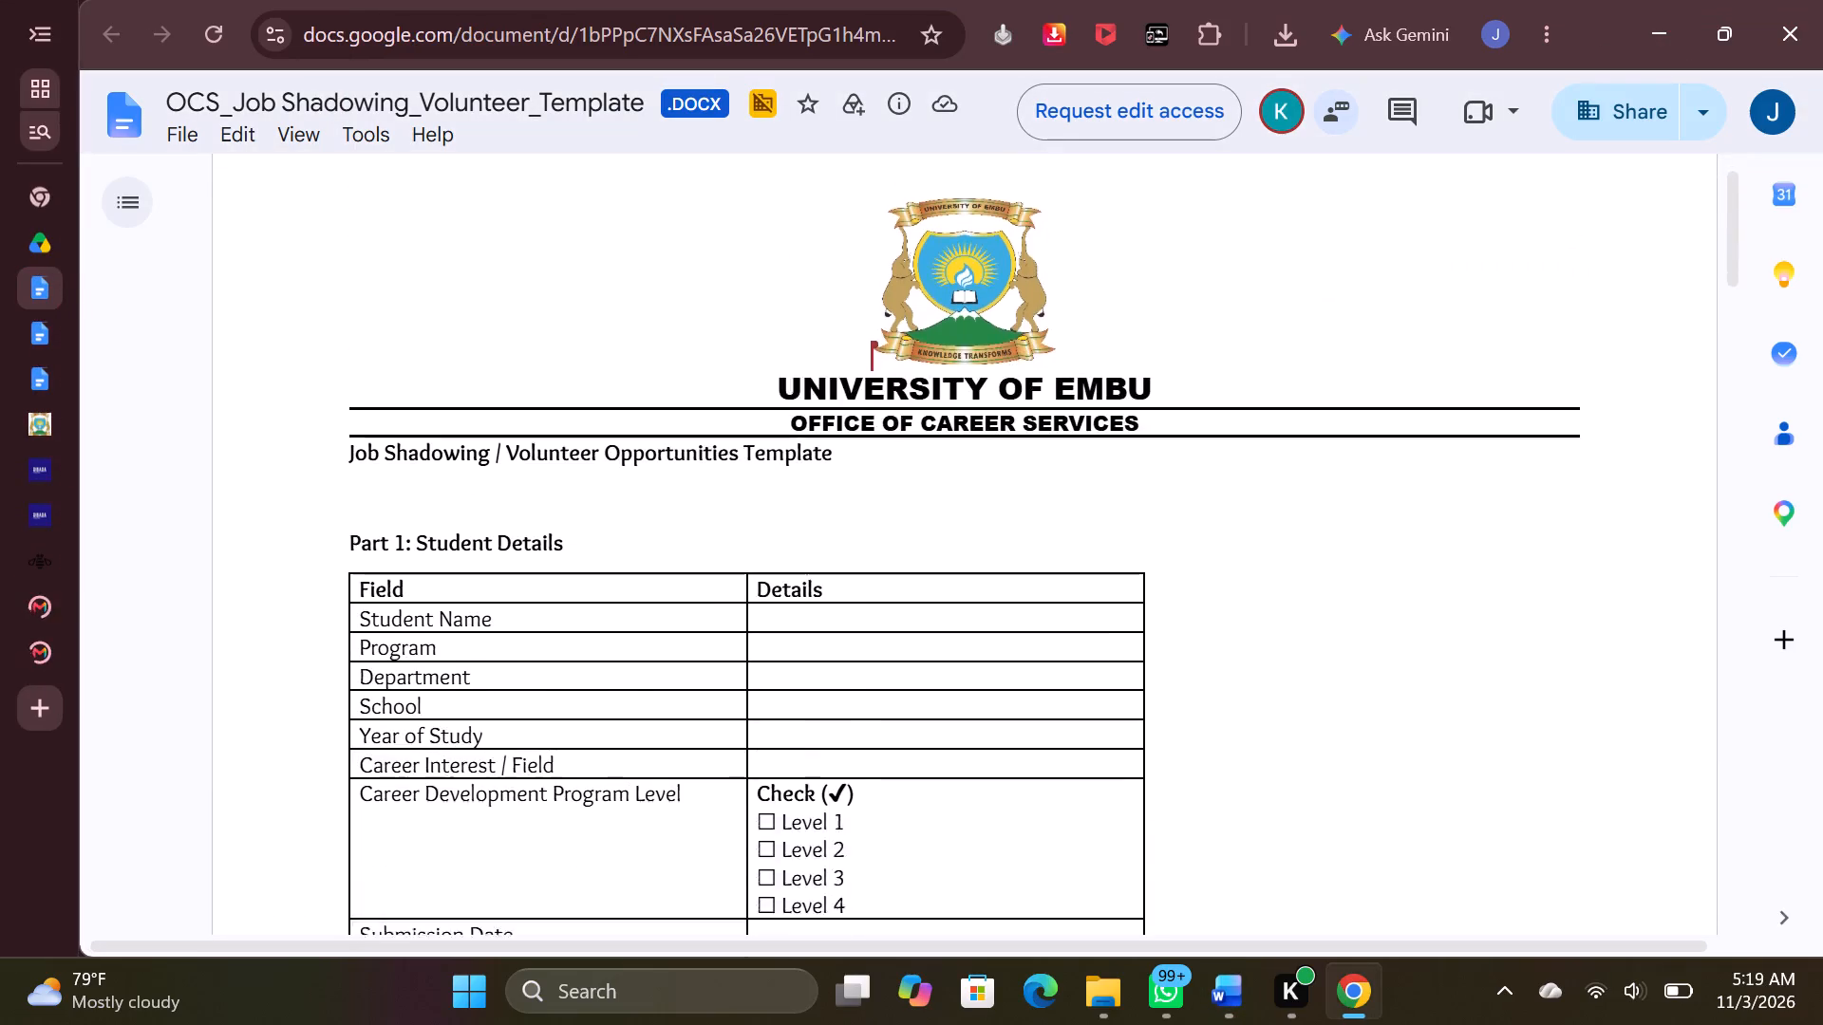
scroll(769, 415, down, 4)
scroll(766, 413, up, 4)
scroll(662, 372, up, 4)
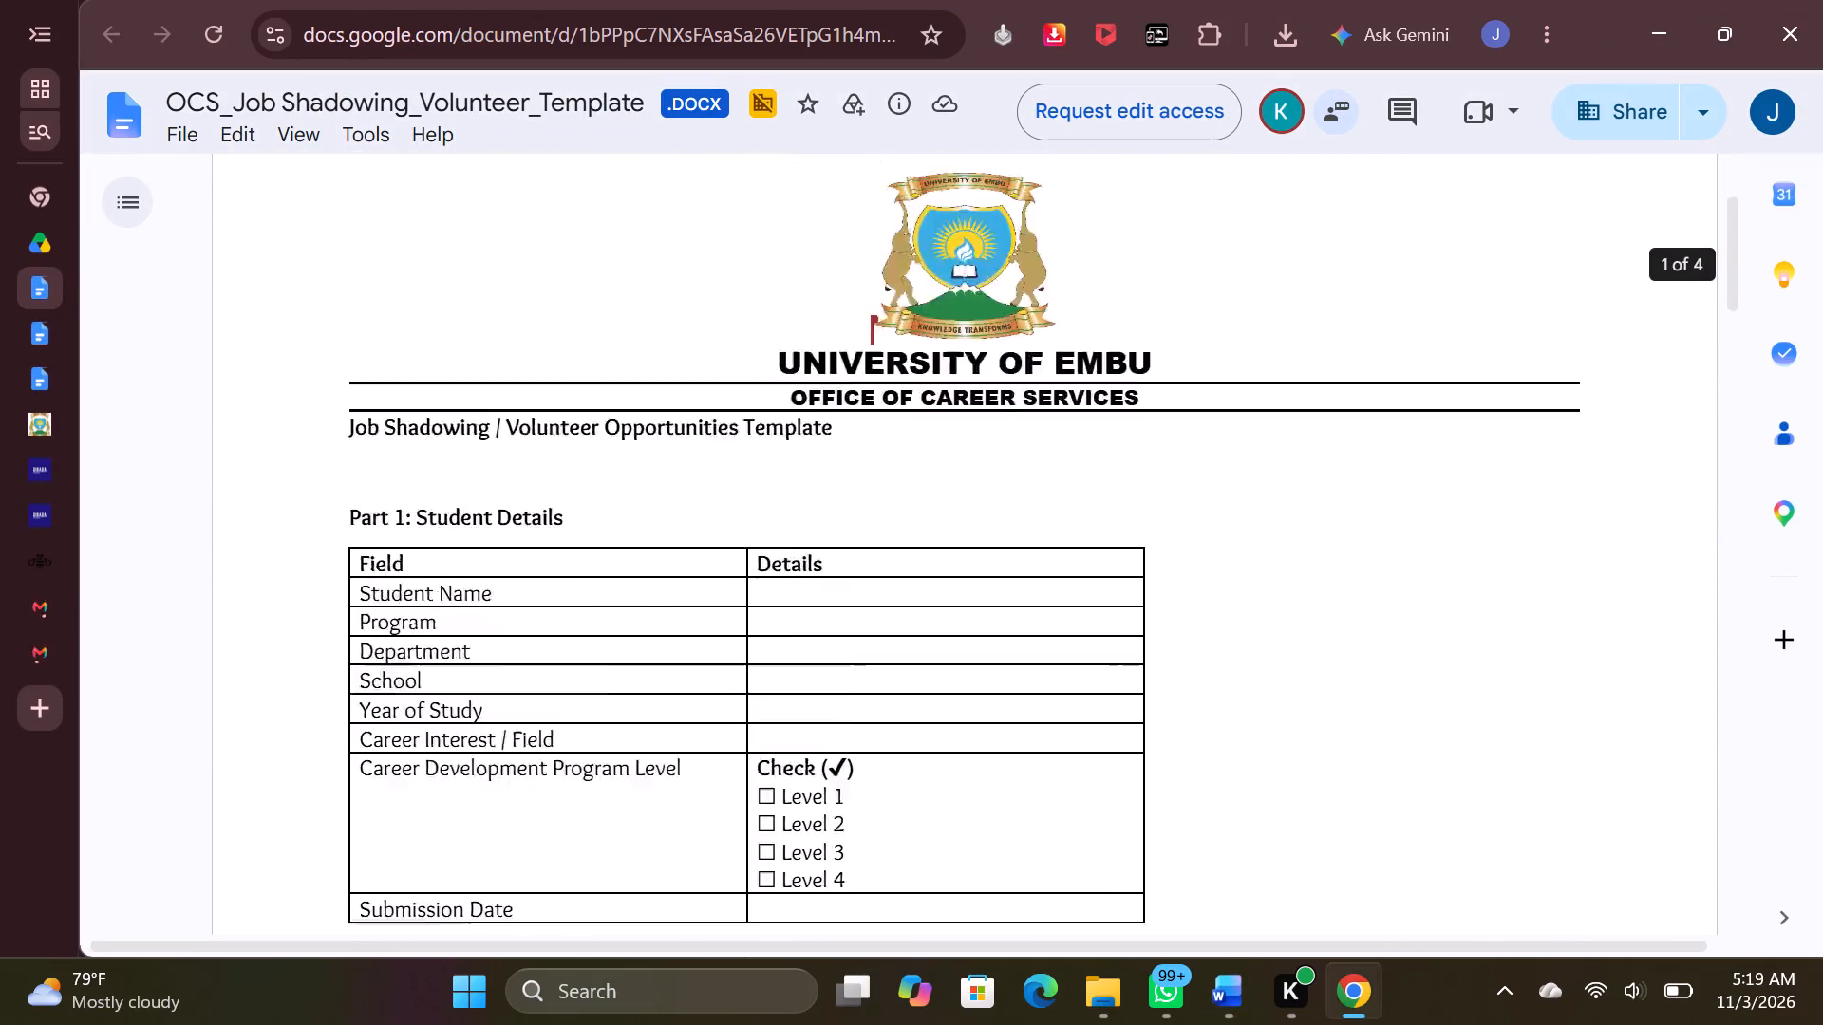
Download the OCS_Job Shadowing_Volunteer_Template document in Microsoft Word (.docx) format.
click(179, 129)
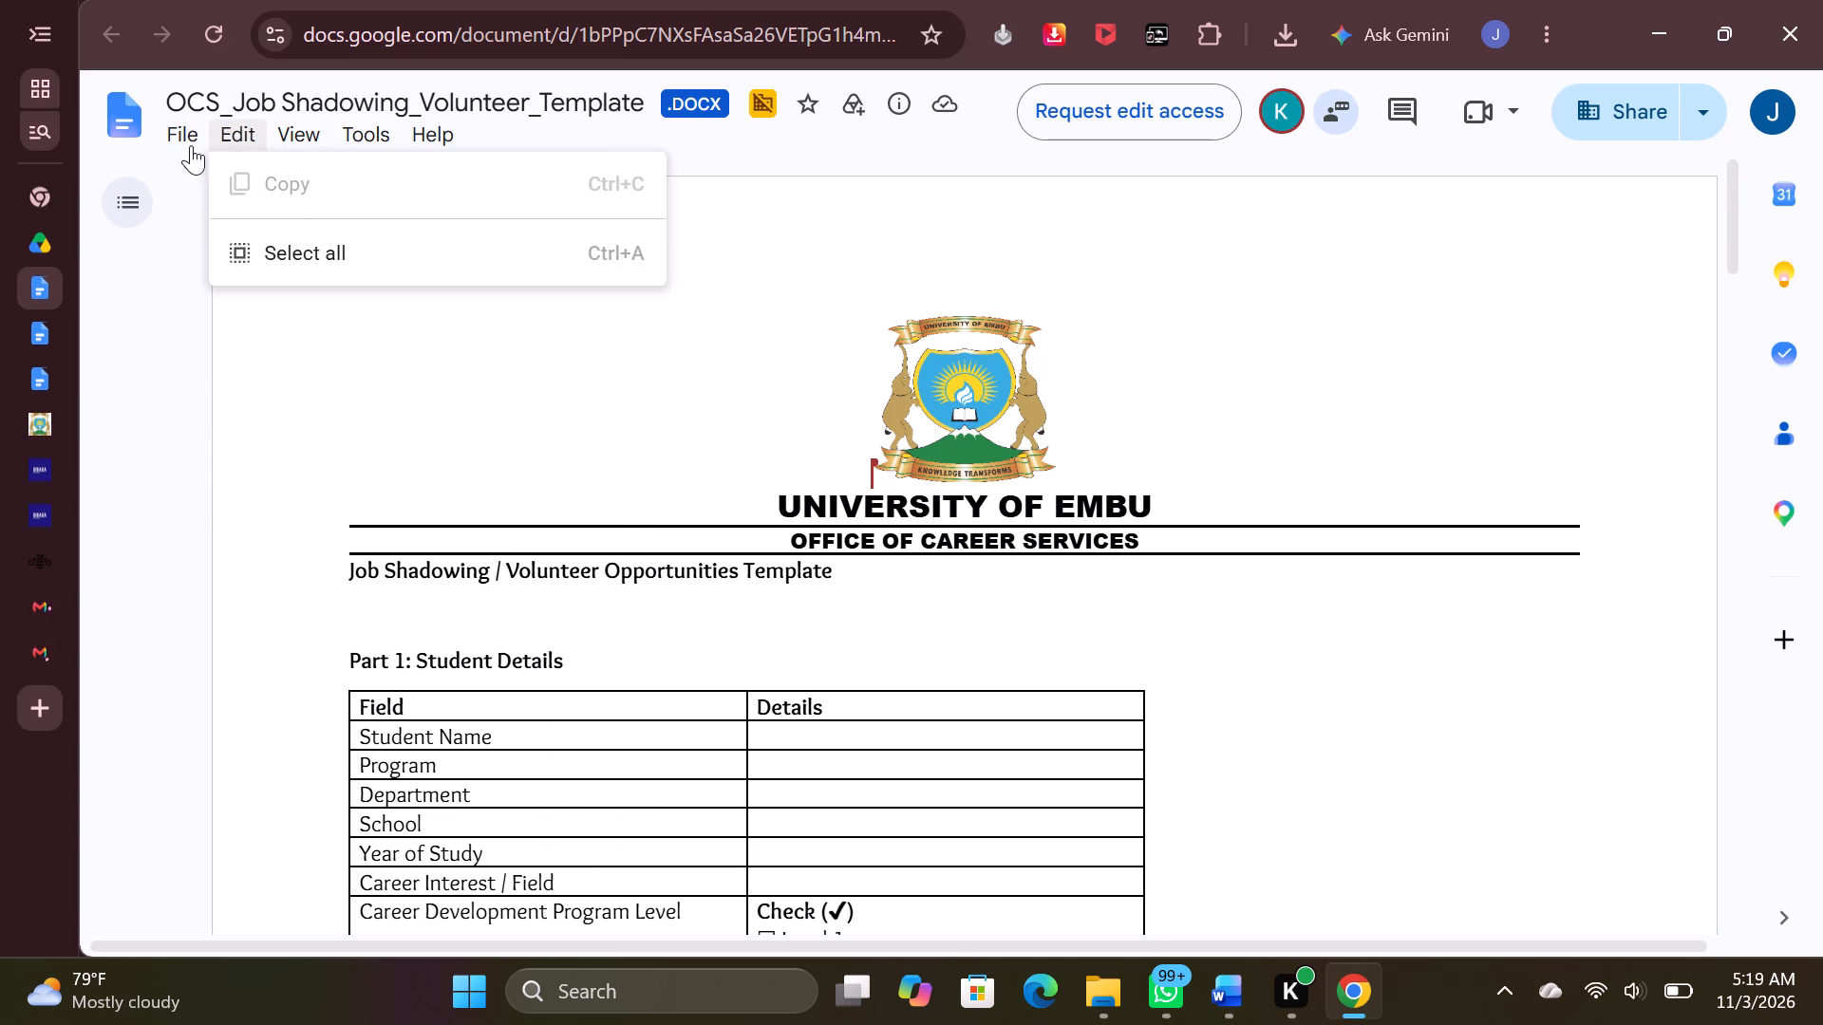
click(185, 137)
click(185, 137)
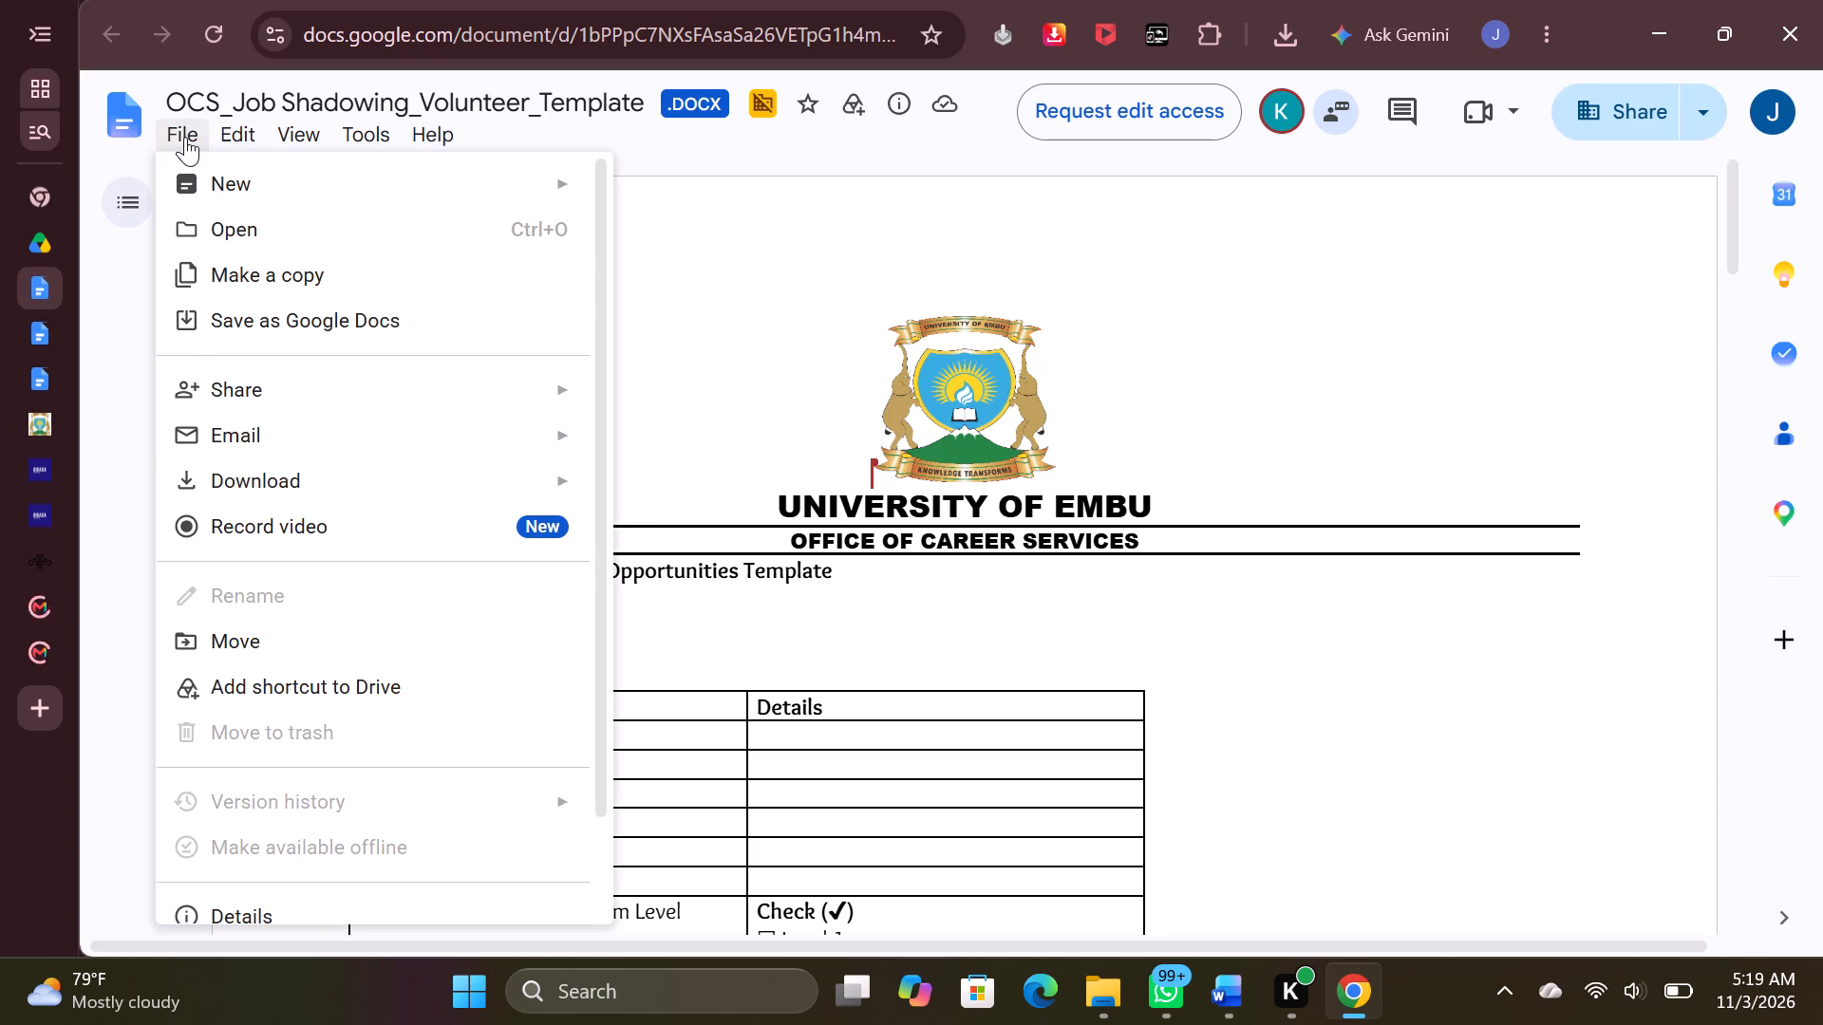
click(532, 483)
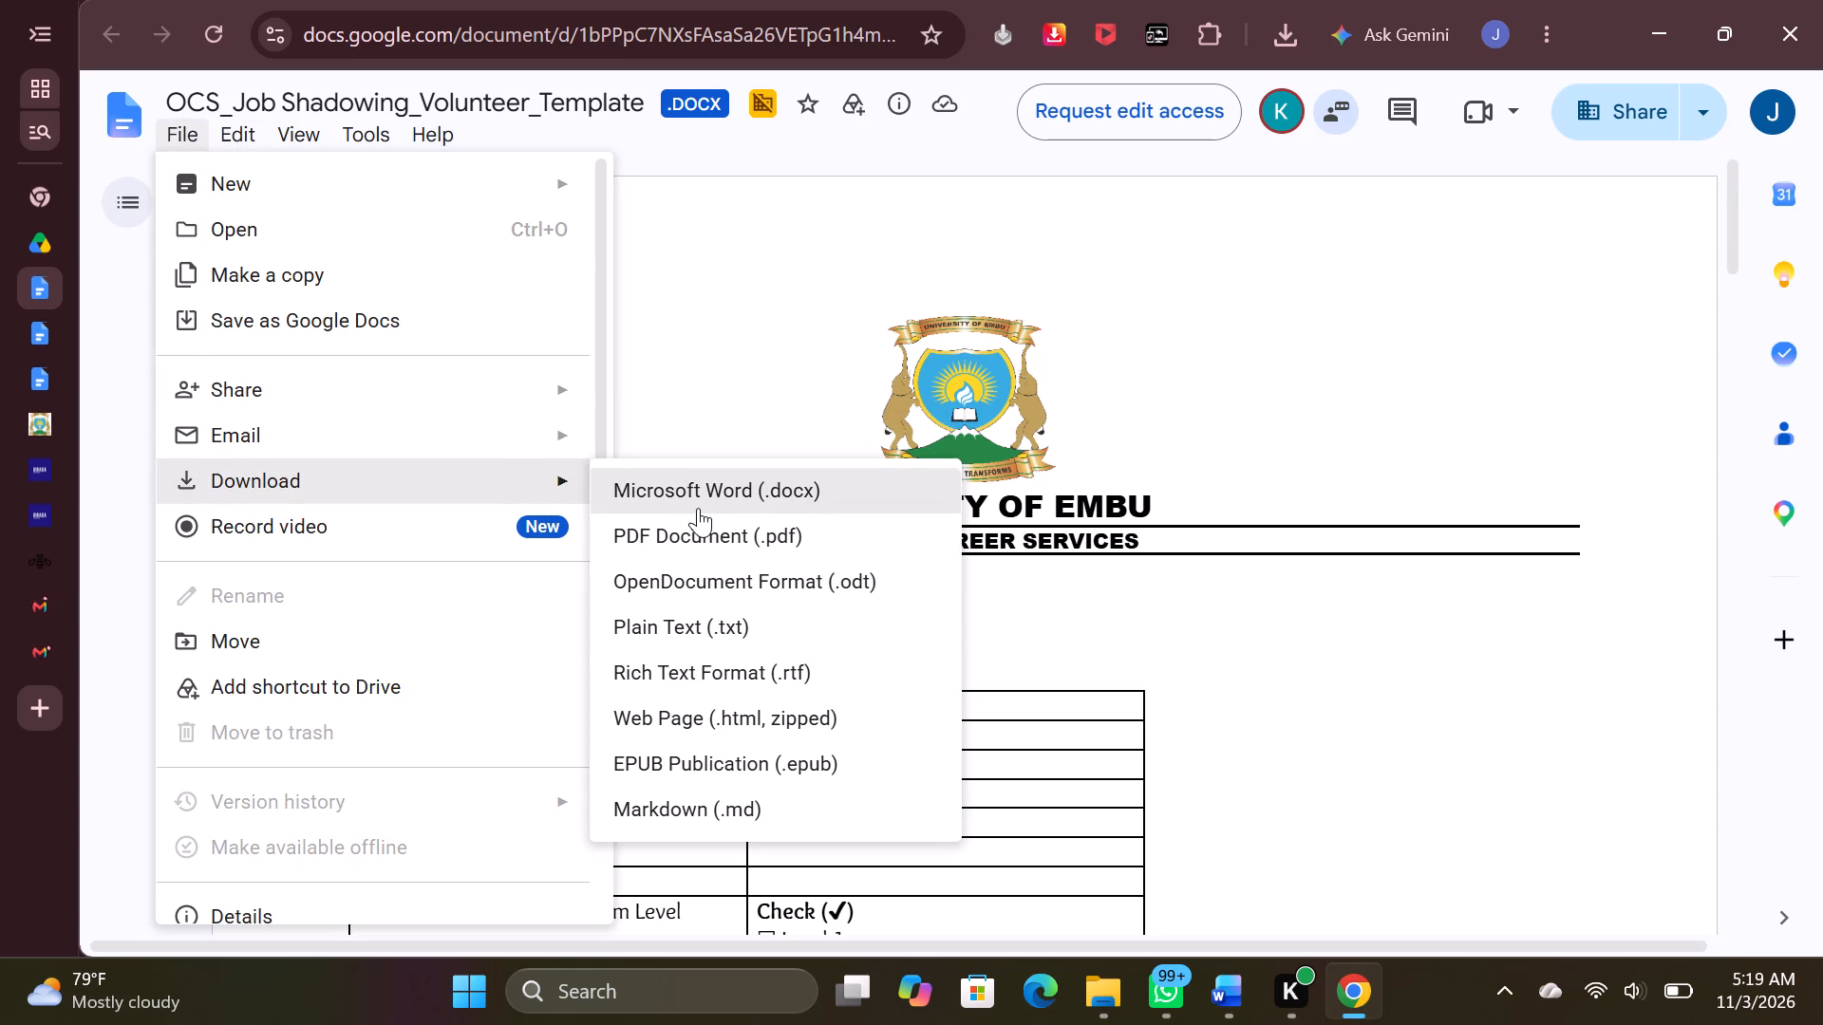
click(702, 497)
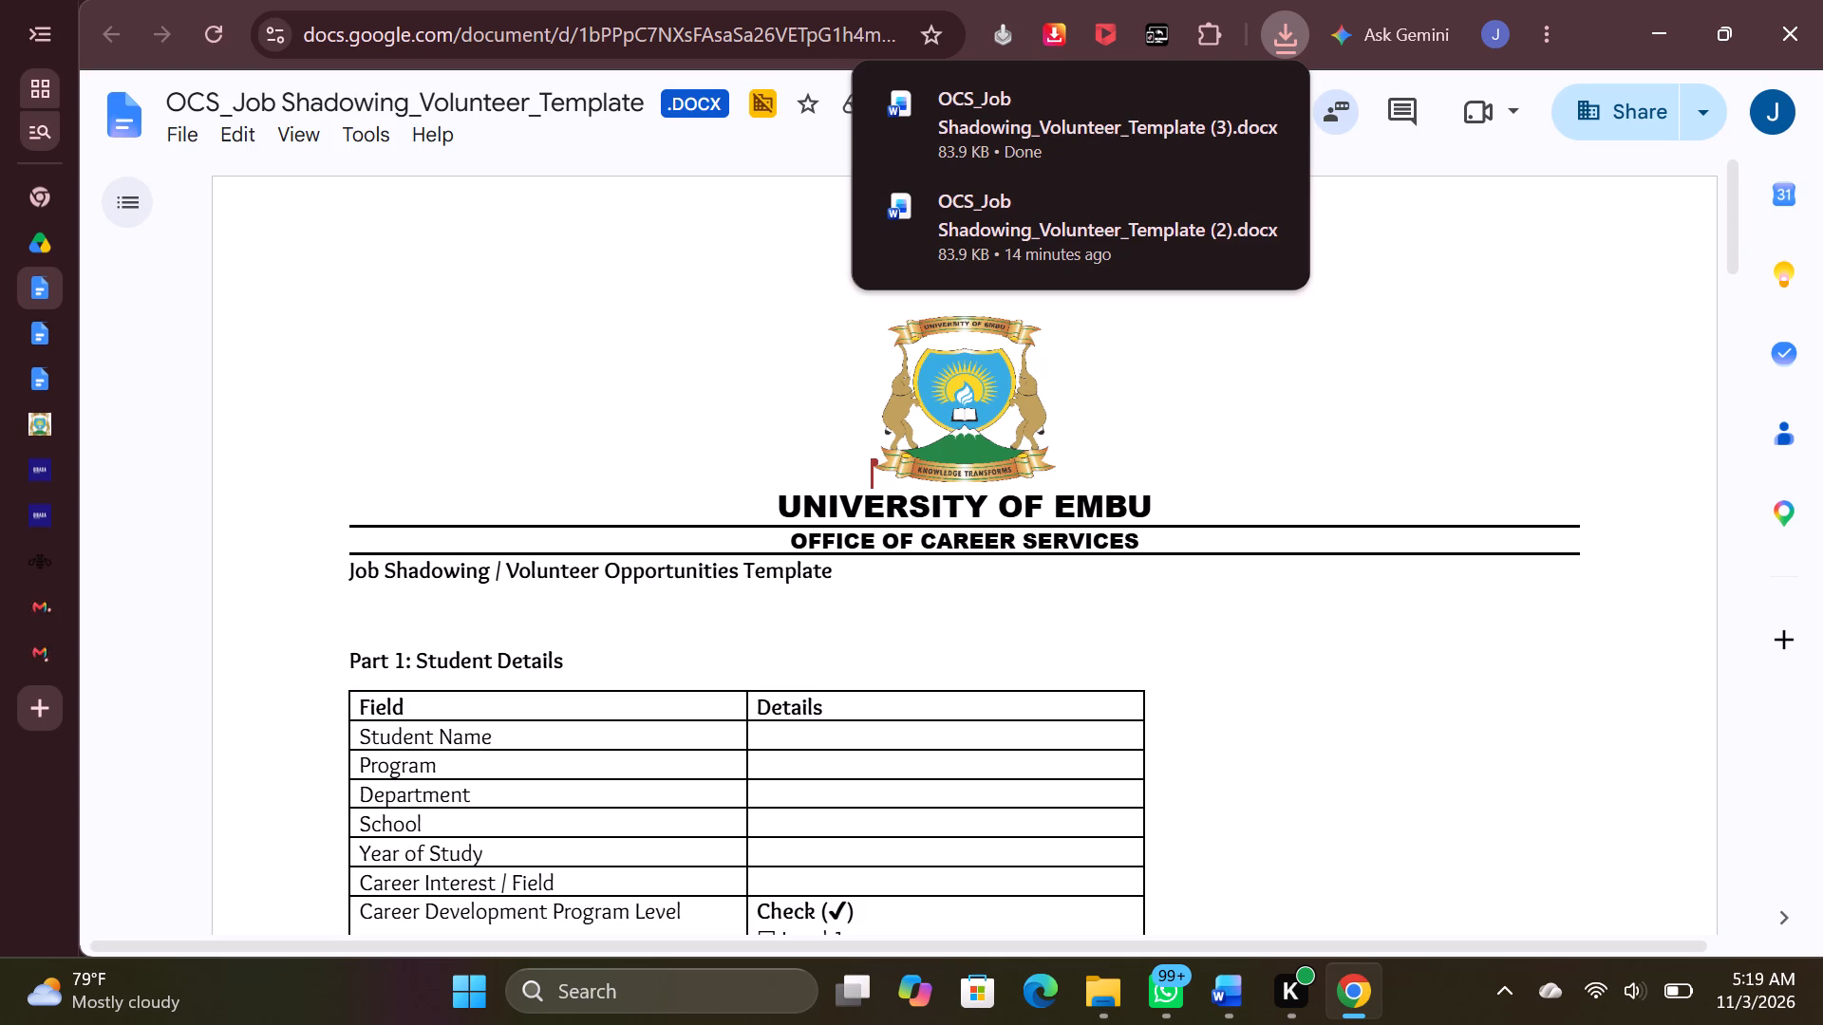
Switch from Chrome to Microsoft Word.
click(1231, 999)
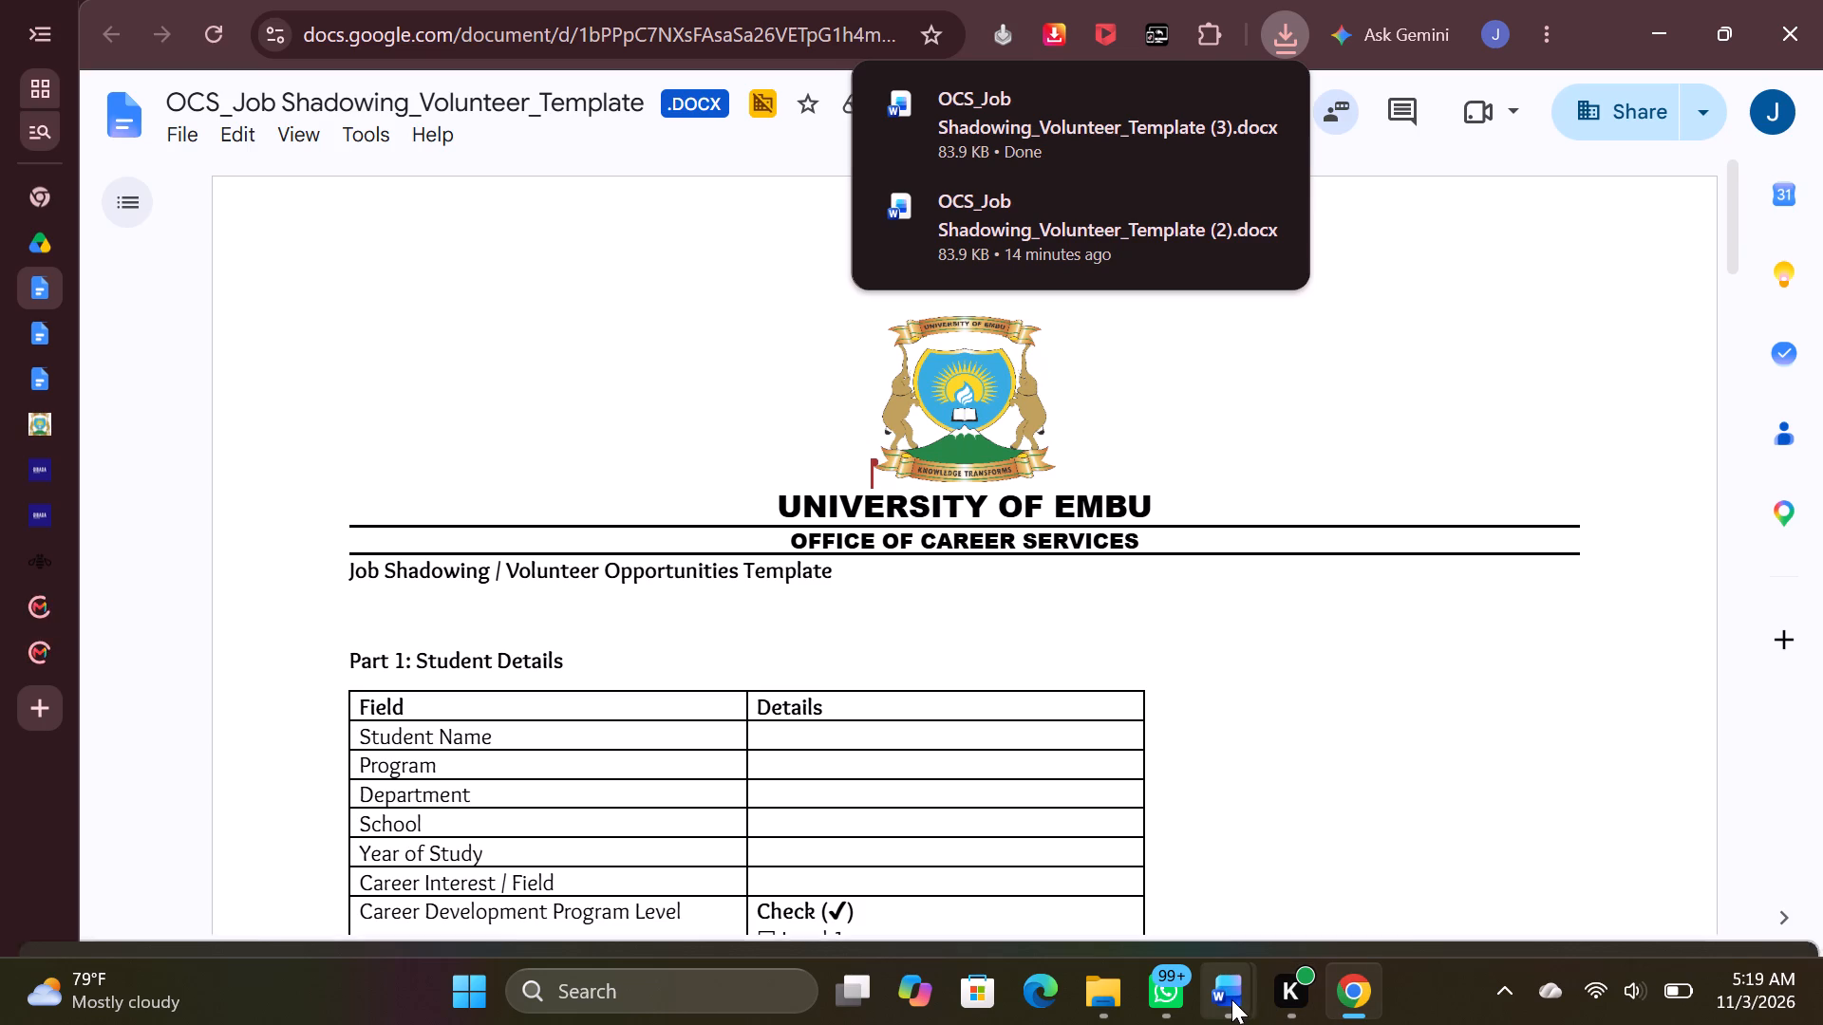
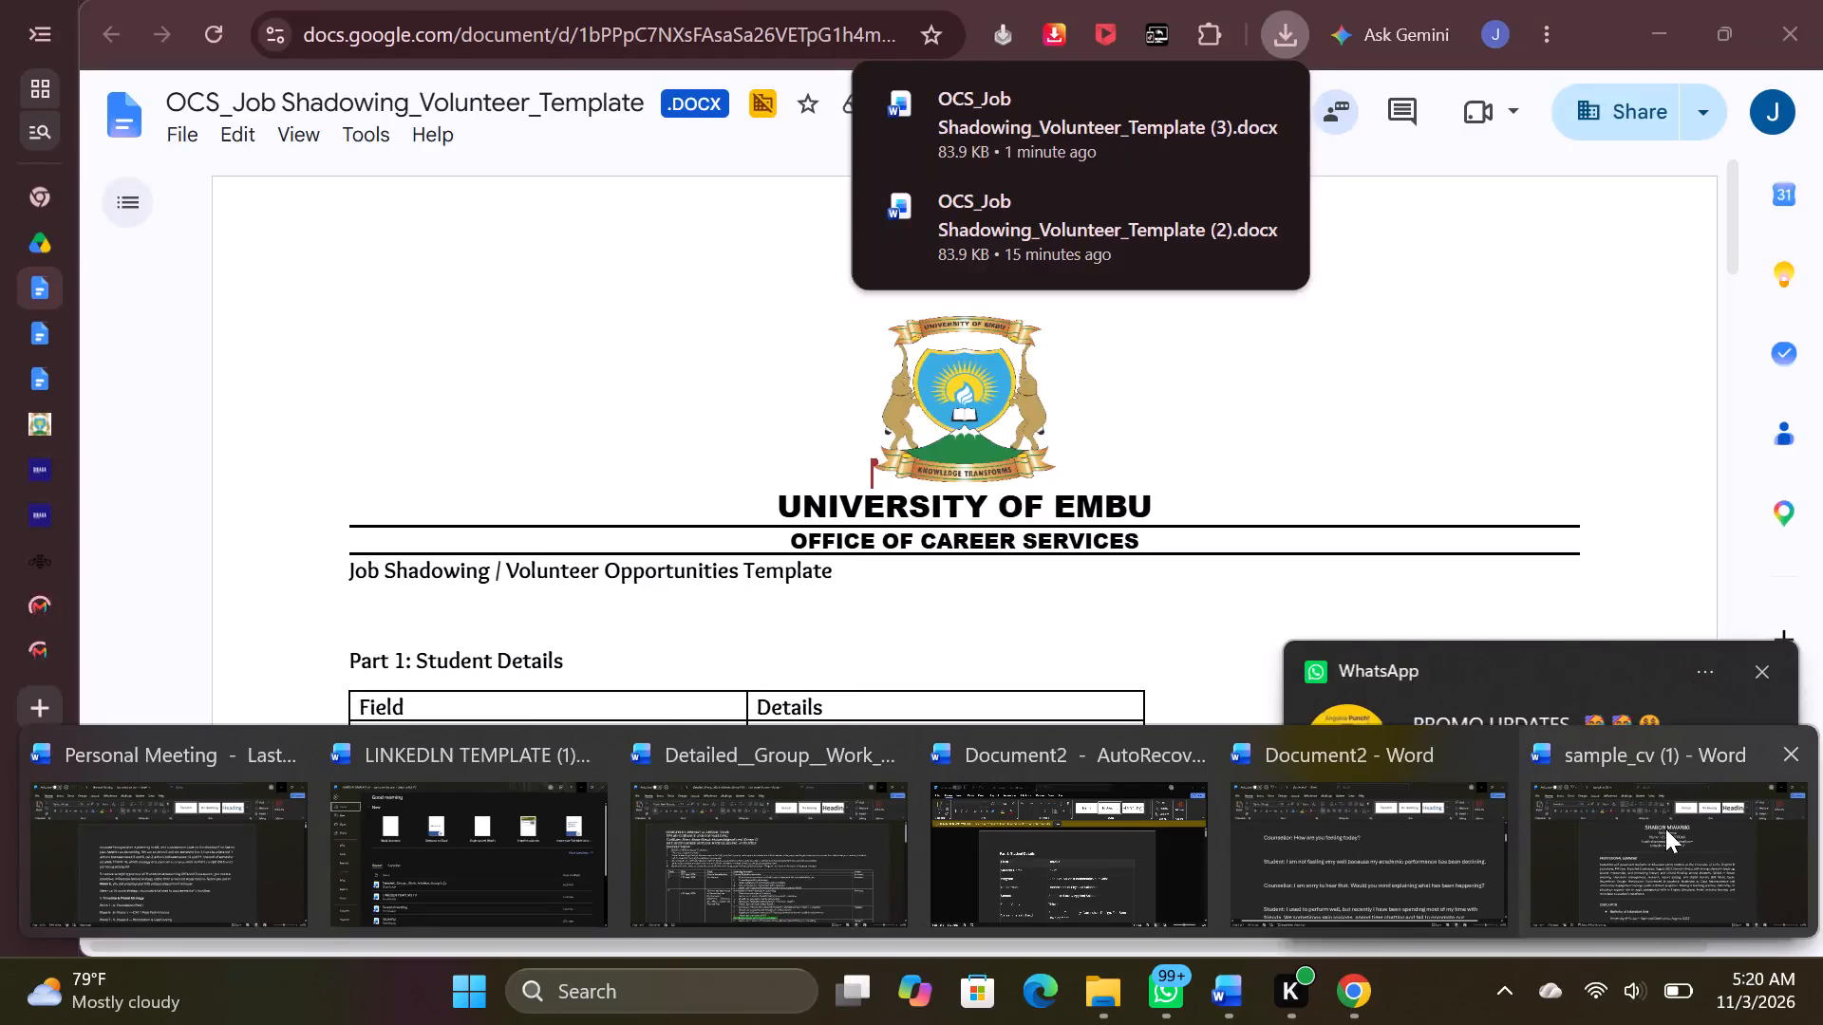
Switch to the sample_cv document in Word and delete the Key Skills bullets from African & World Literature through Teaching Methods in English Literature.
click(1664, 829)
click(1761, 669)
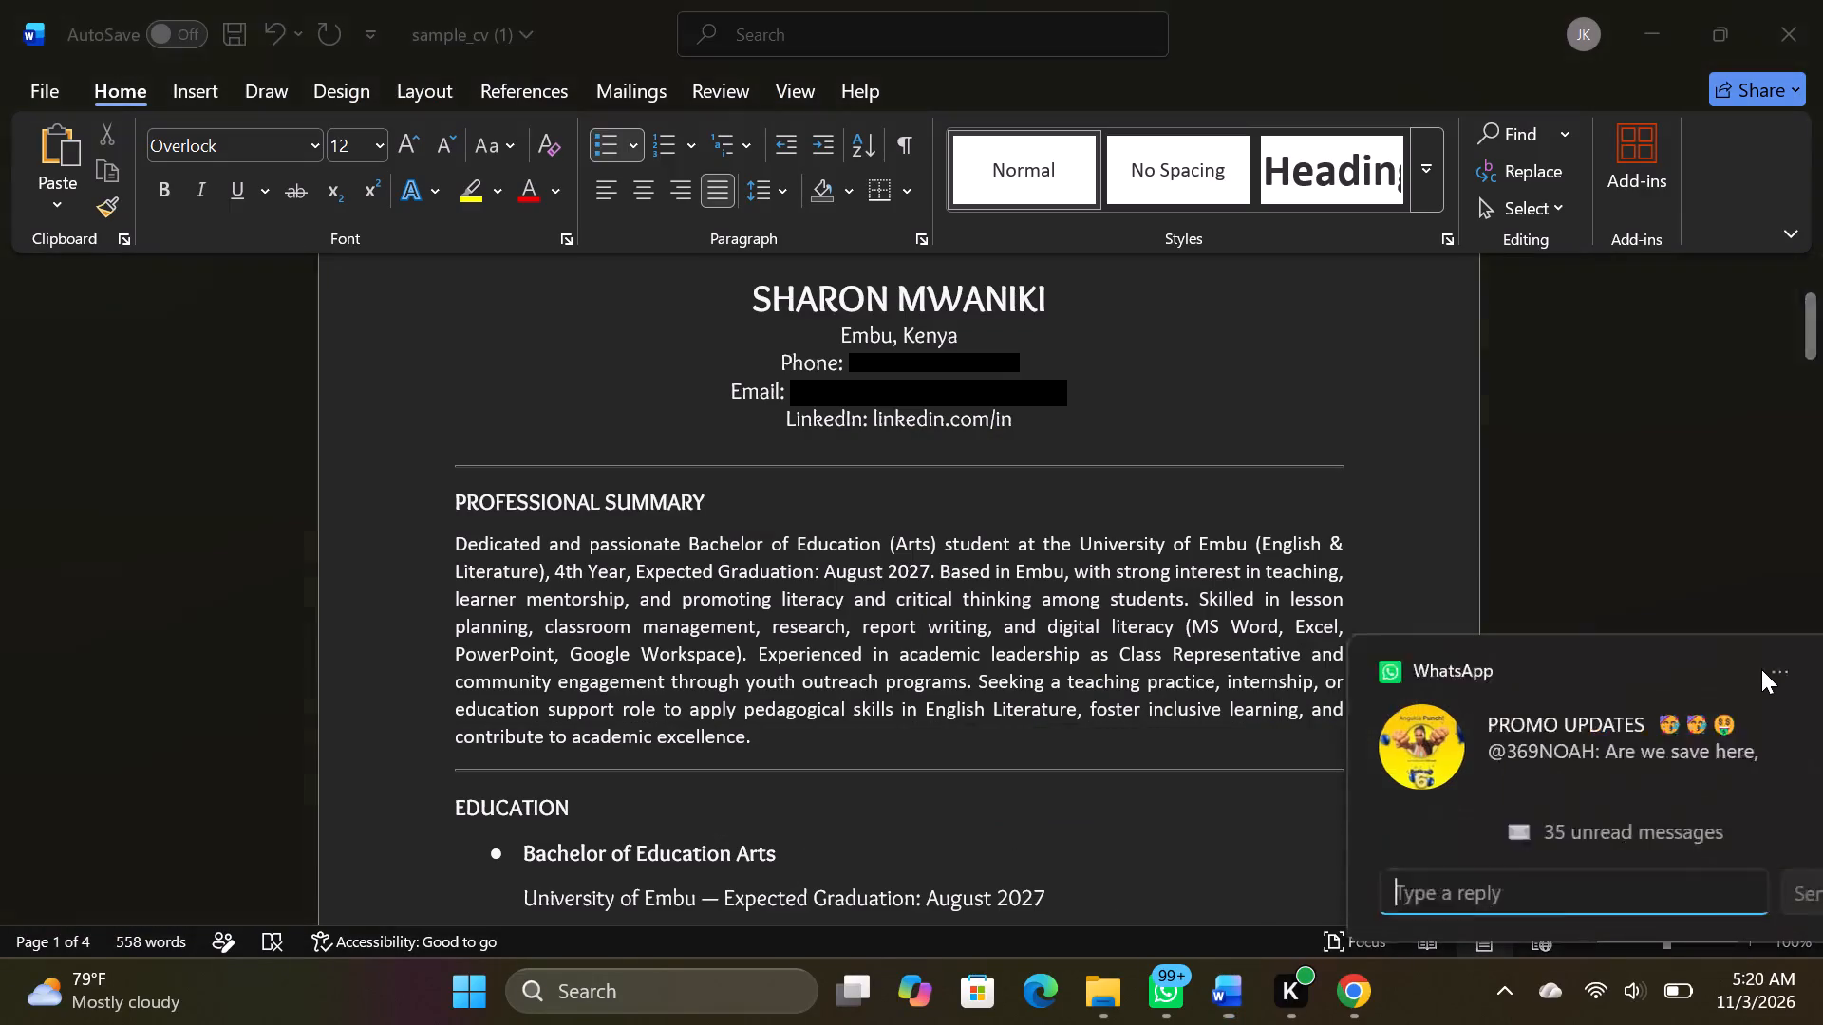
scroll(1061, 672, down, 20)
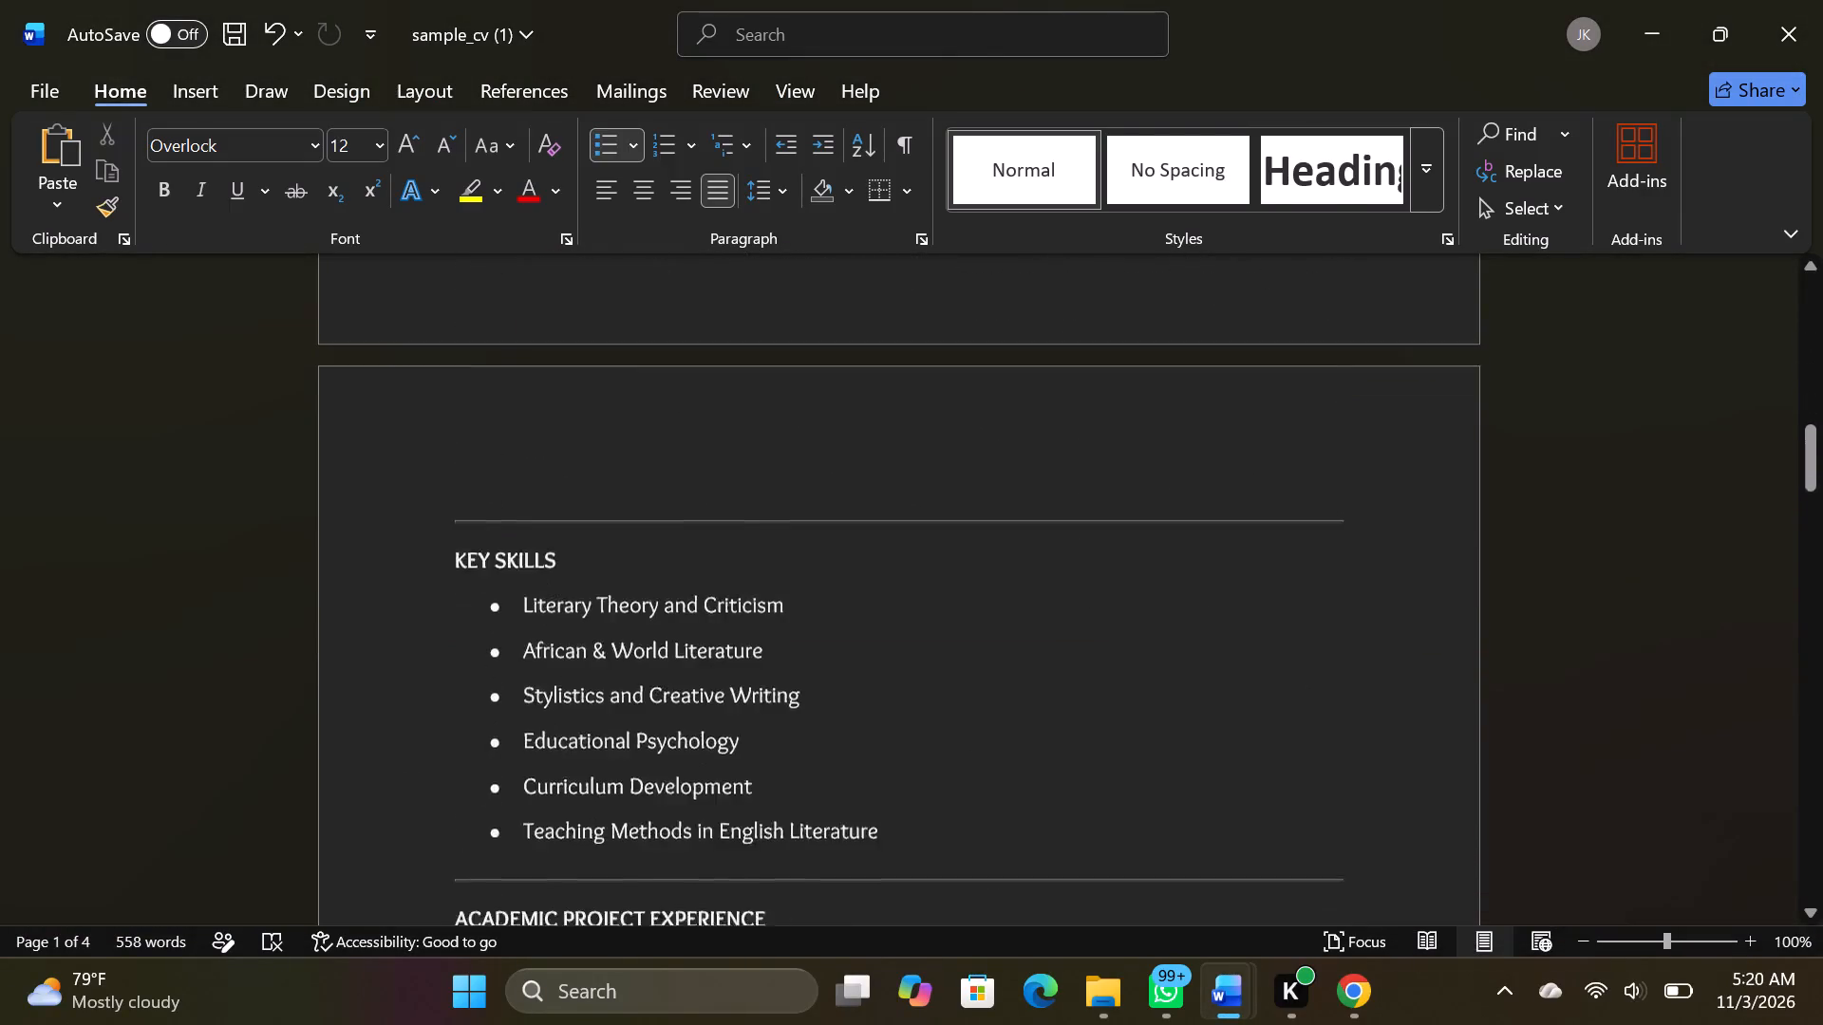
scroll(1063, 618, down, 1)
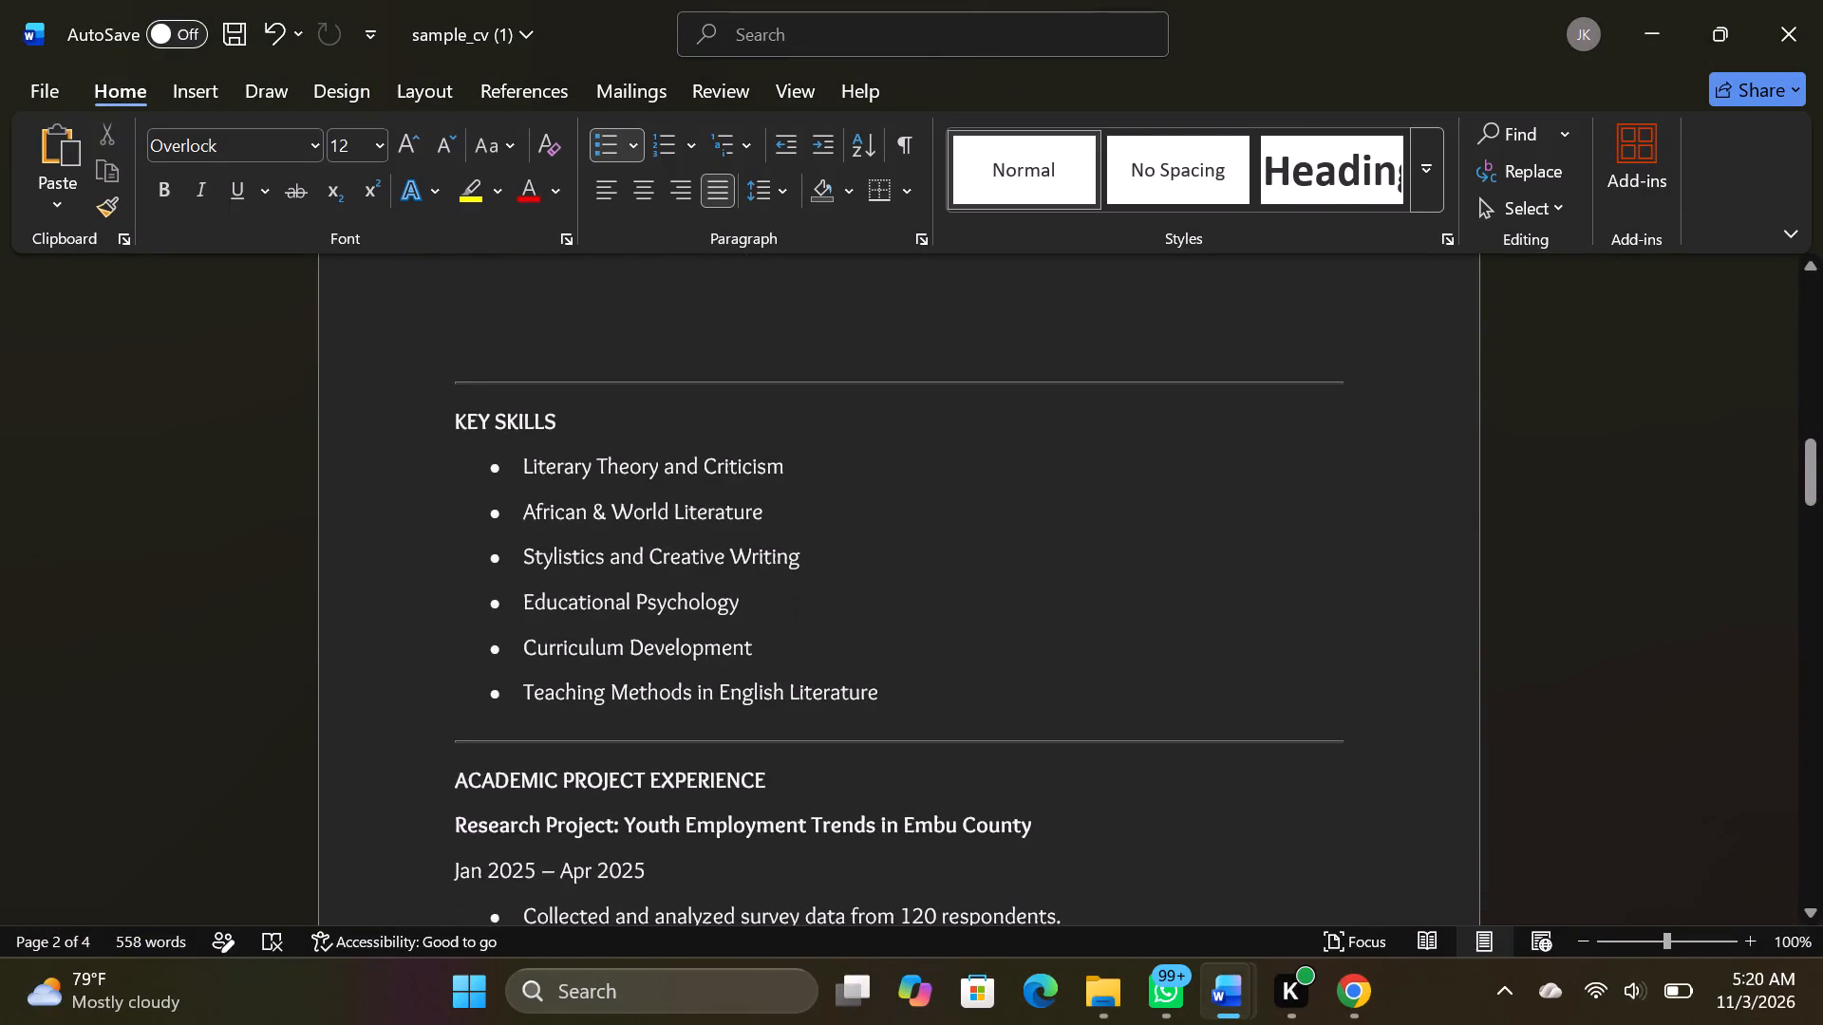
drag(897, 703, 499, 447)
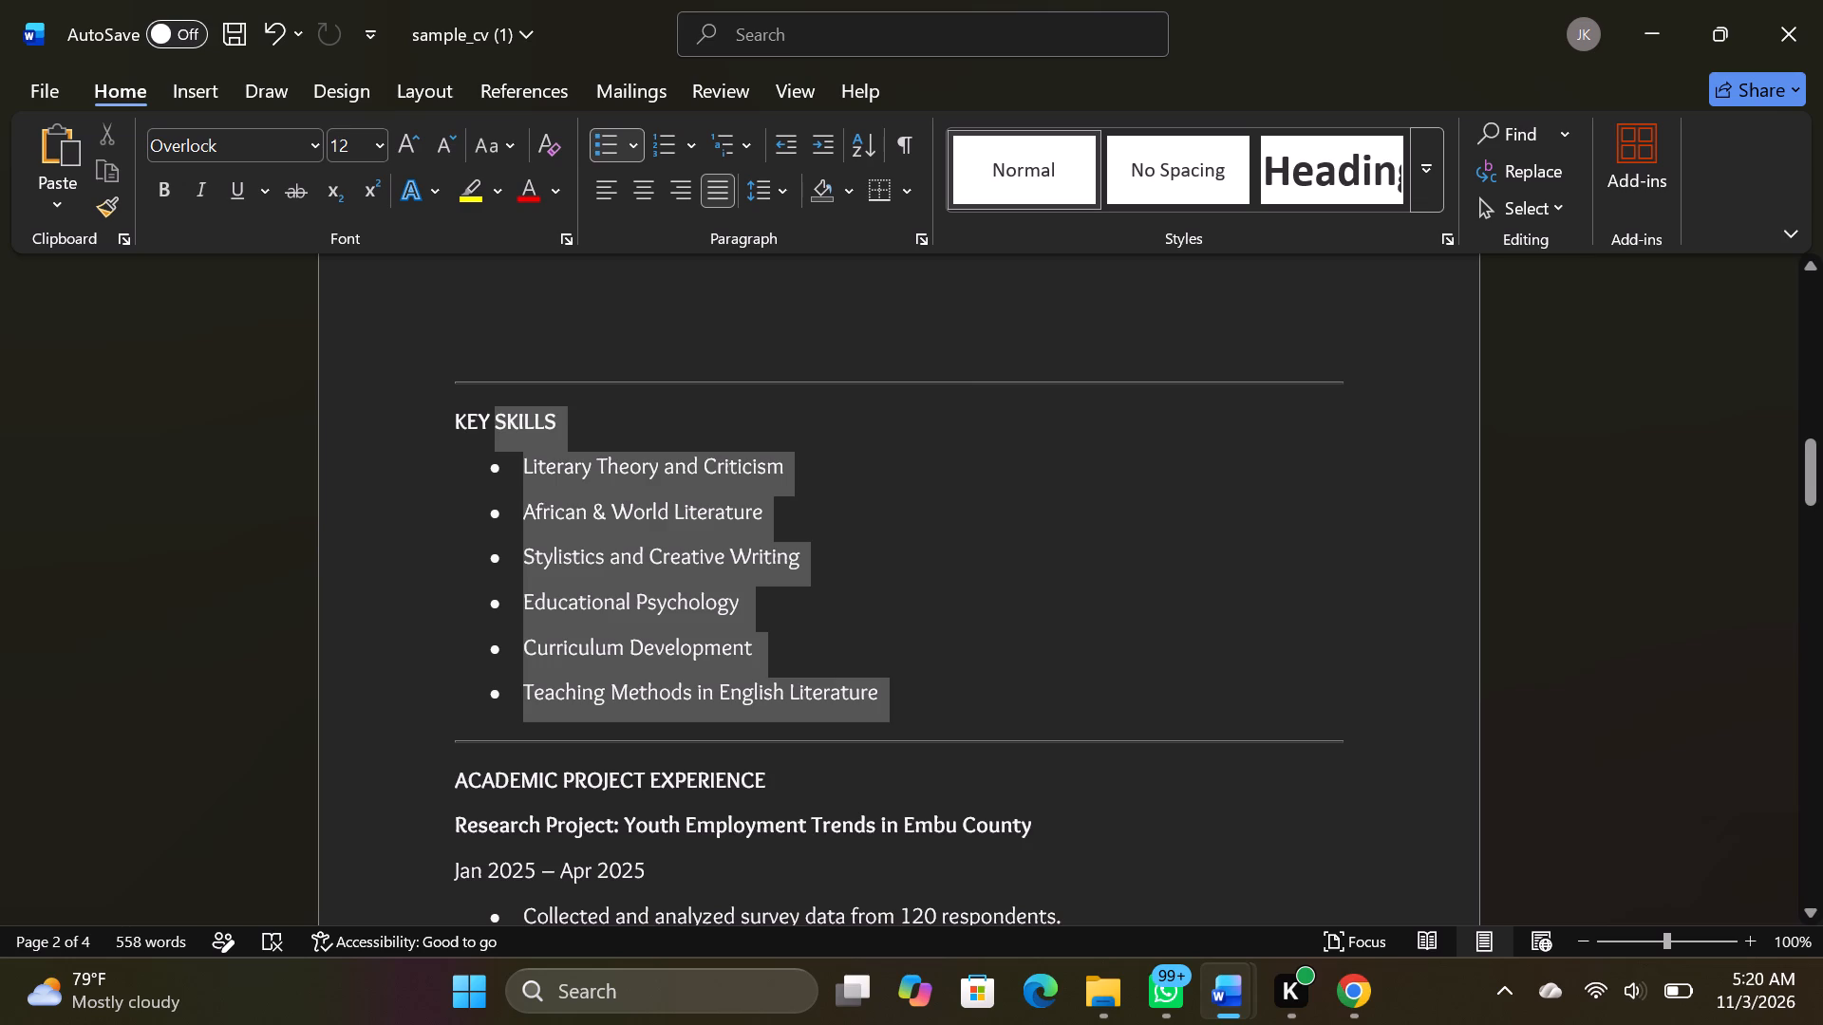
click(796, 568)
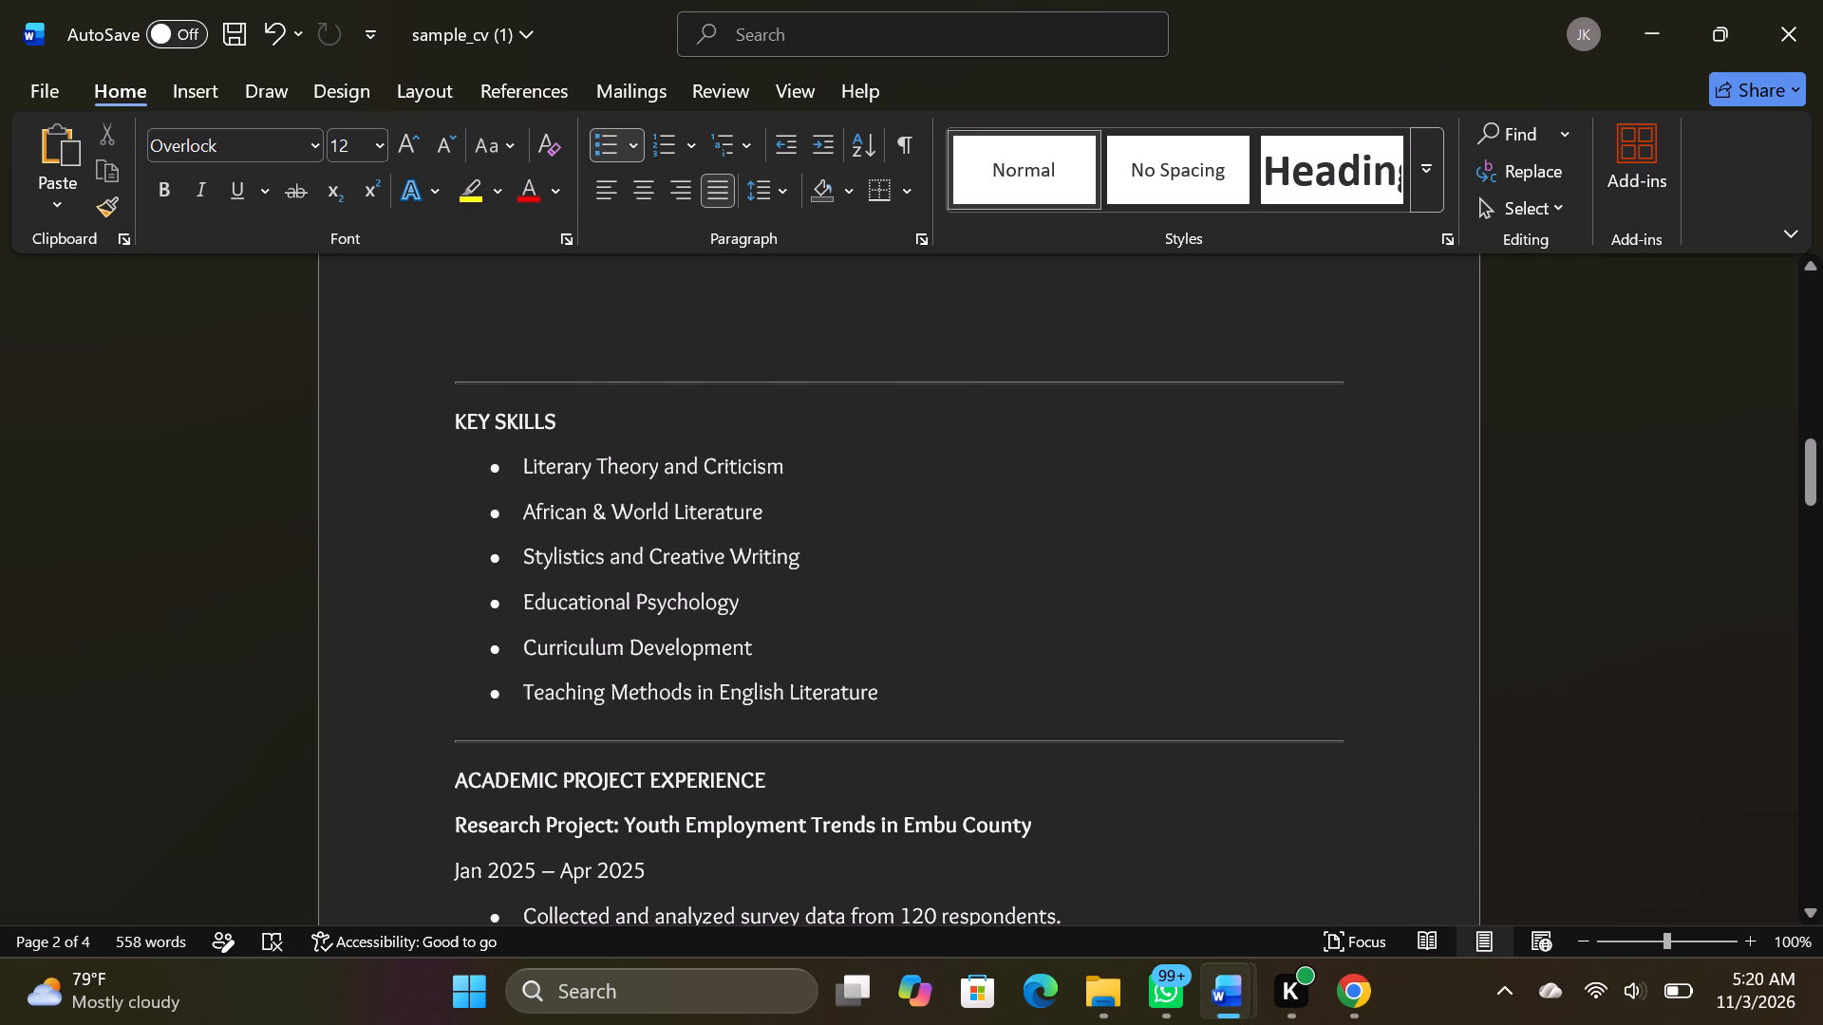
drag(519, 508, 860, 707)
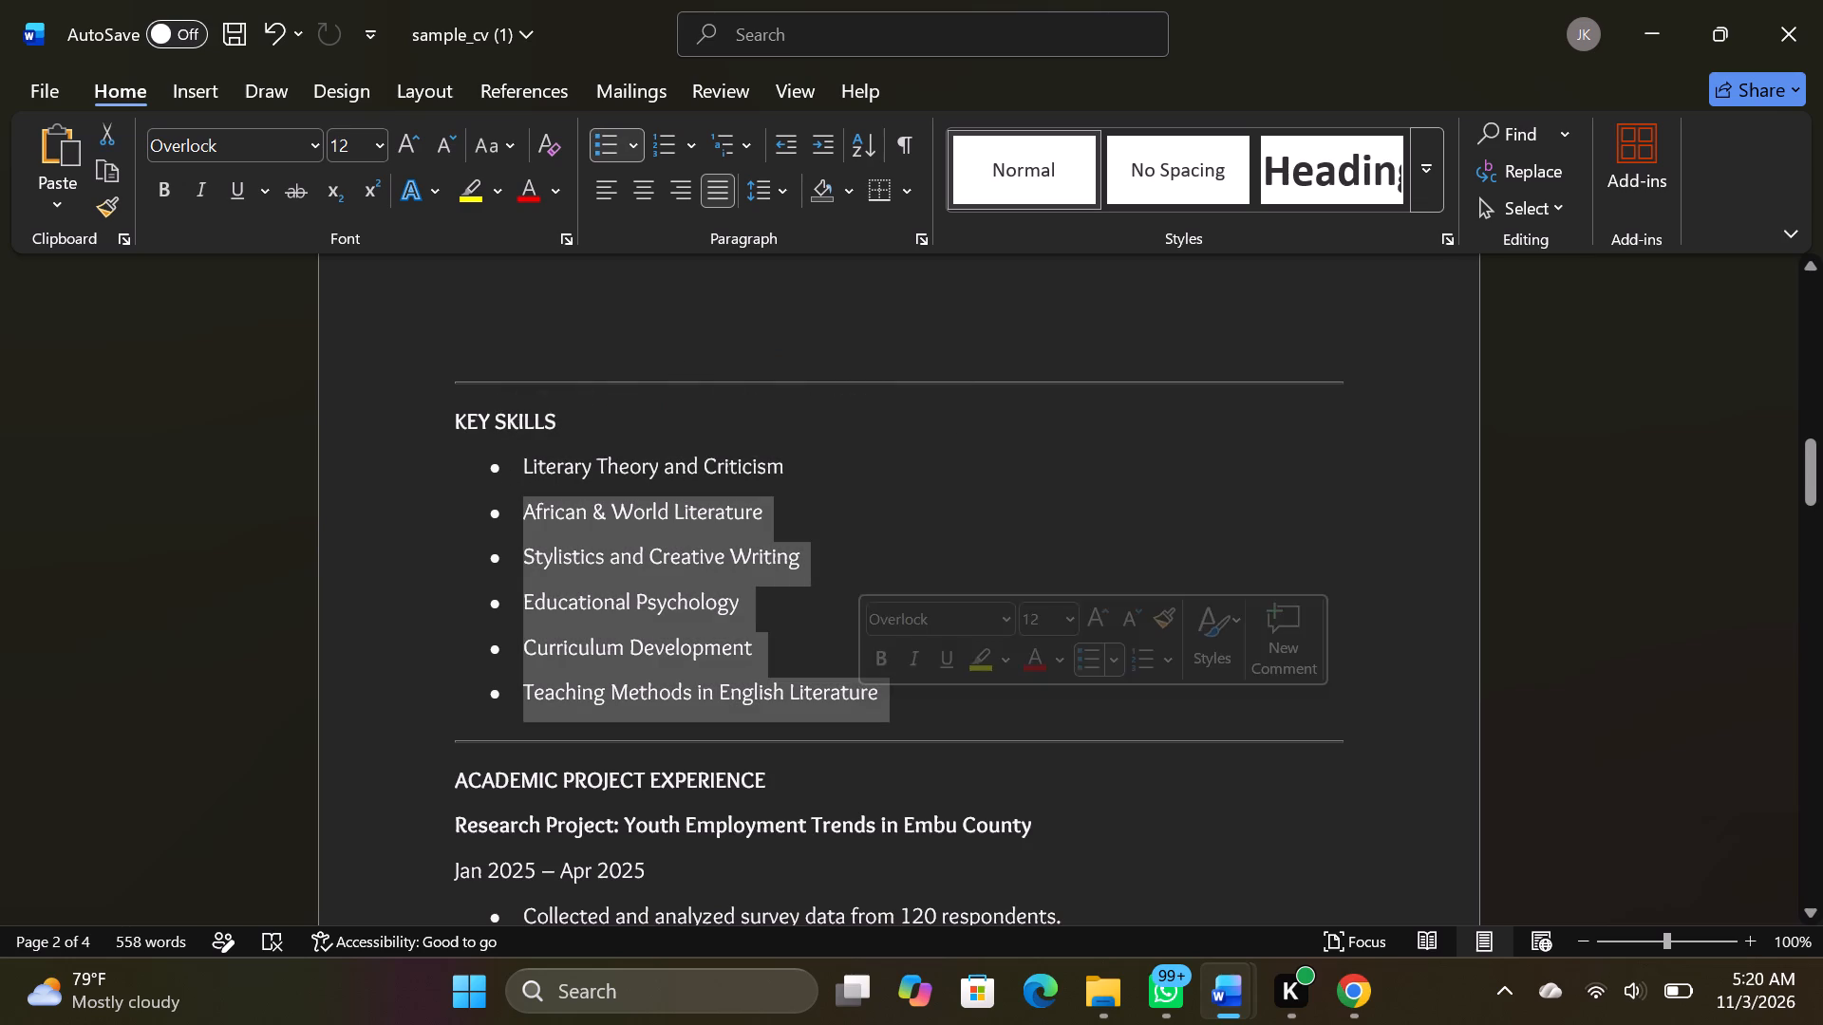
key(BackSpace)
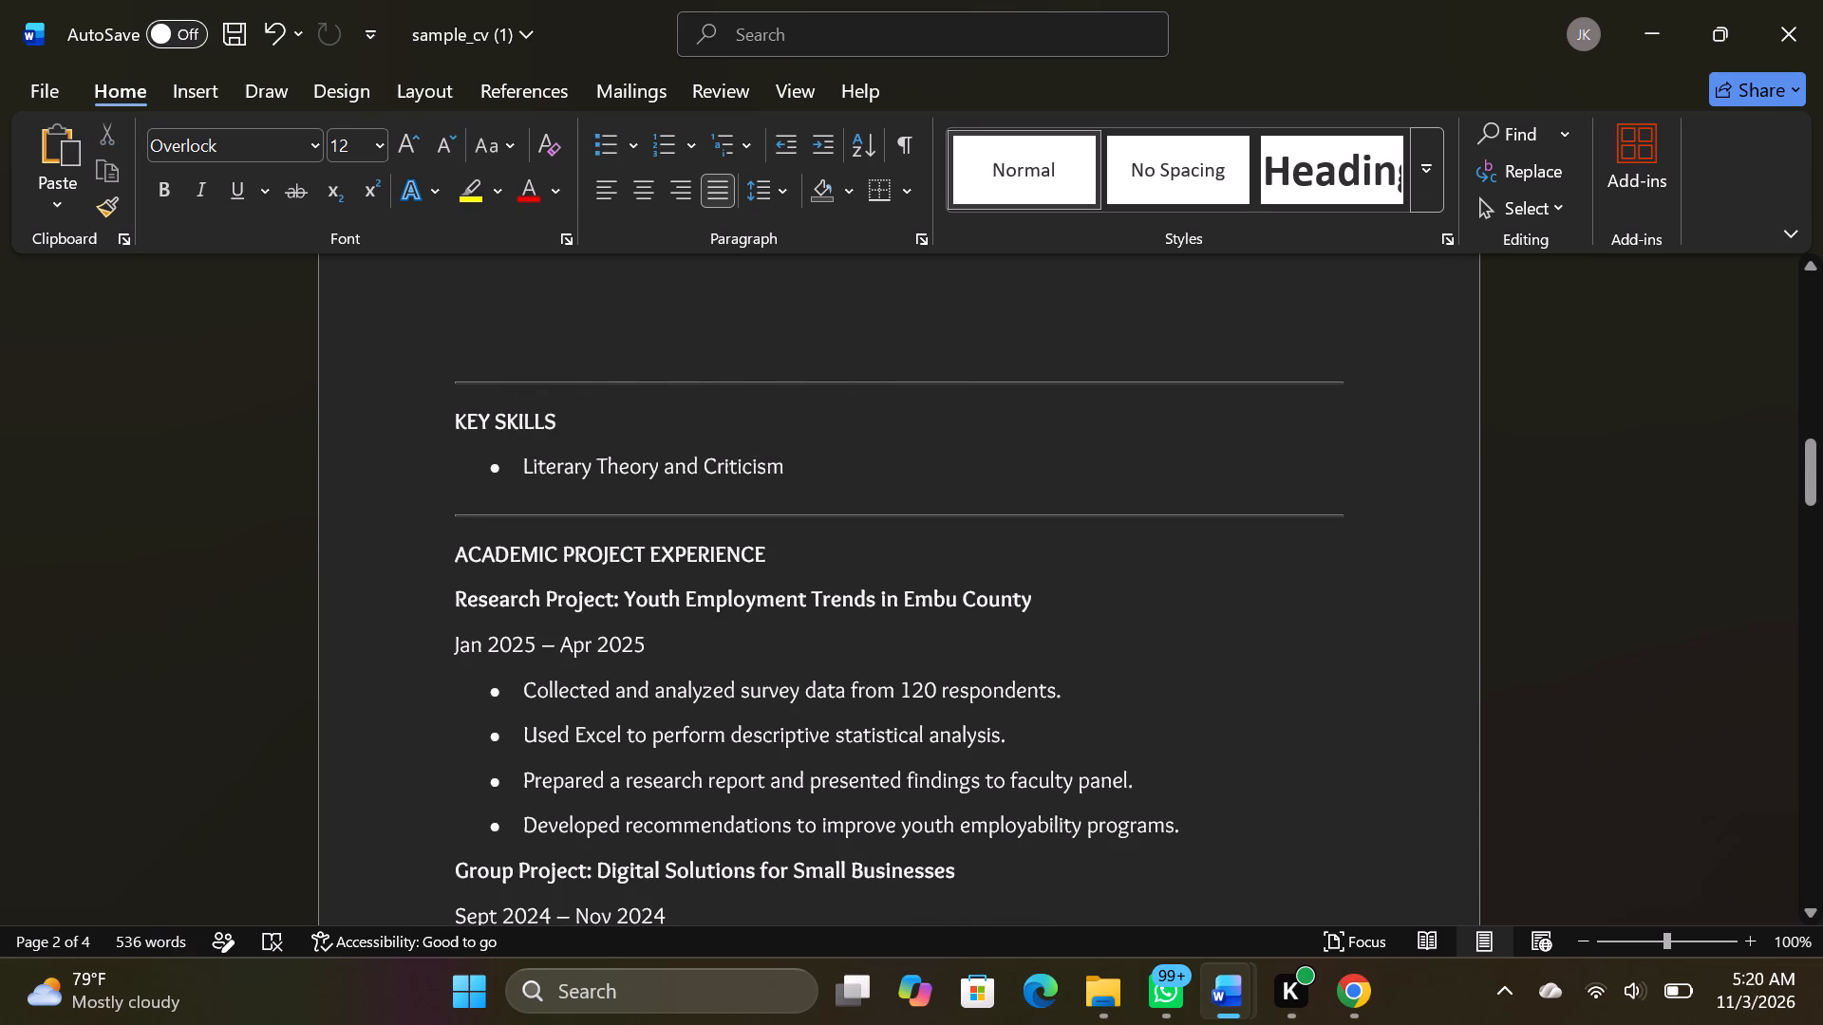
Paste the copied seven-item skills list, Lesson Planning and Curriculum Delivery through Leadership and Community Engagement, below the Literary Theory and Criticism bullet.
click(813, 464)
key(Return)
key(ctrl+v)
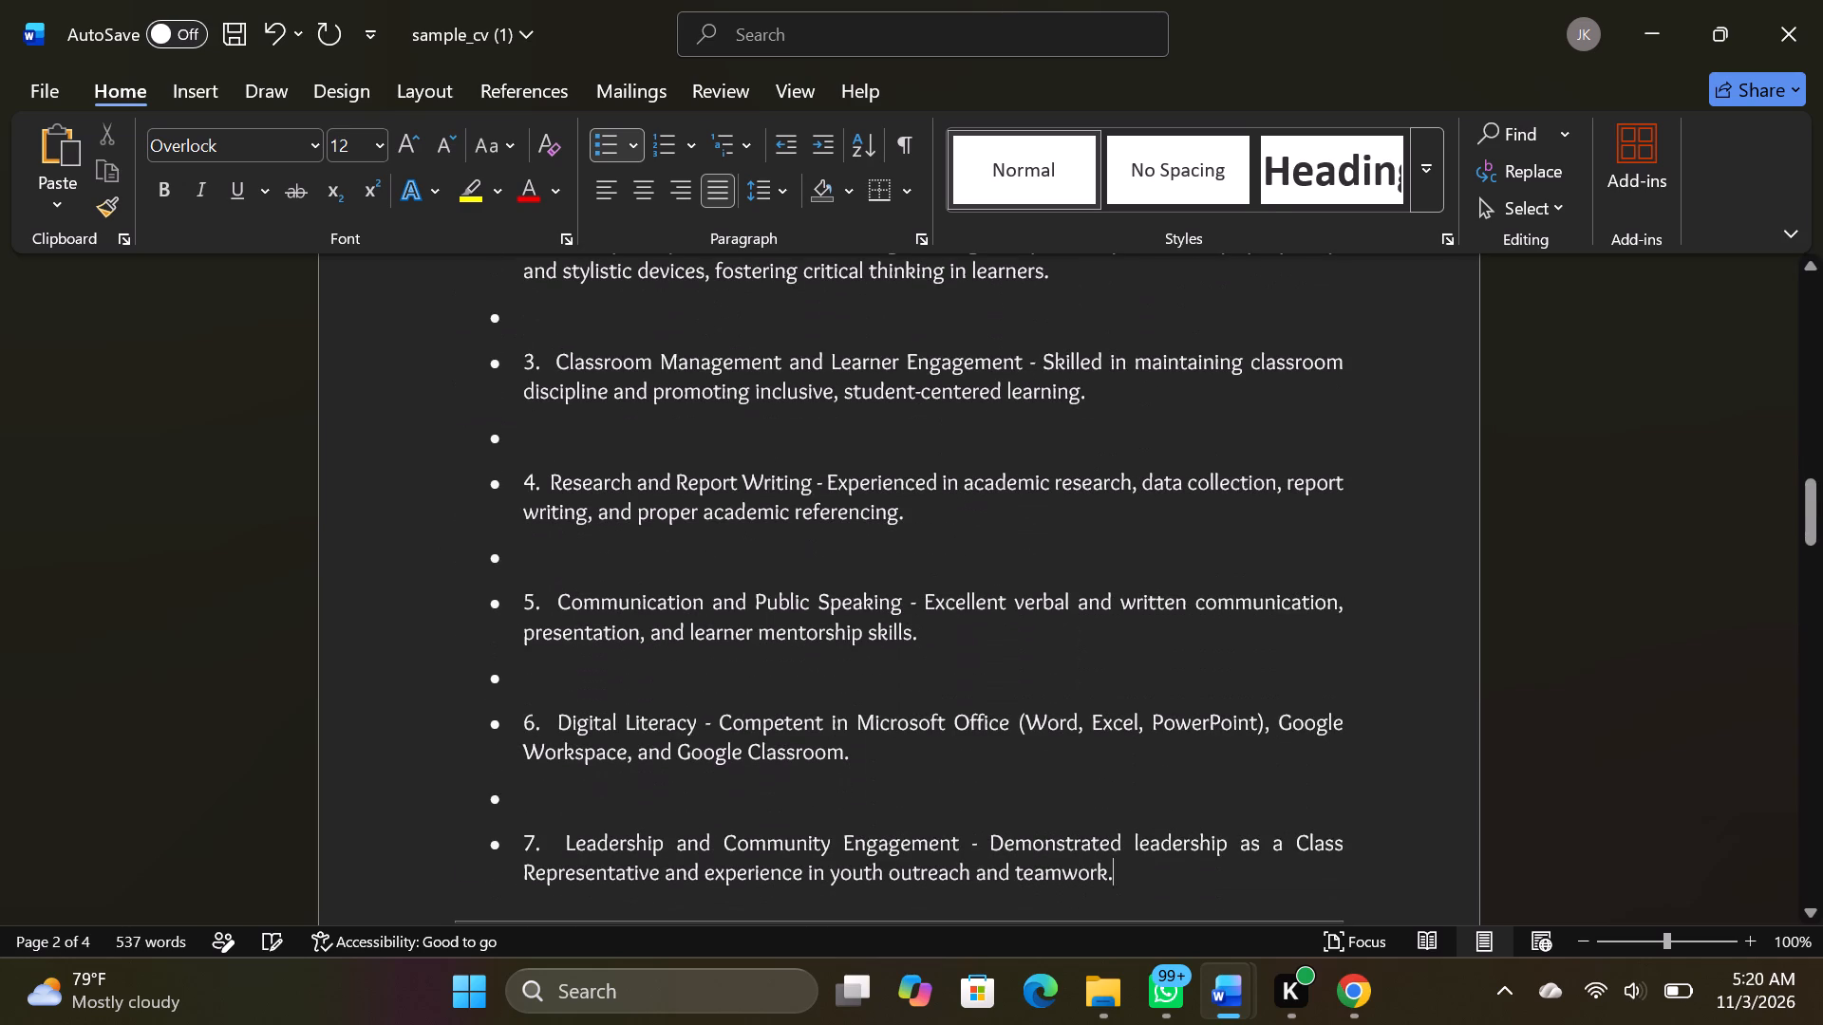
Delete the Literary Theory and Criticism bullet from the start of the Key Skills list.
scroll(916, 625, up, 5)
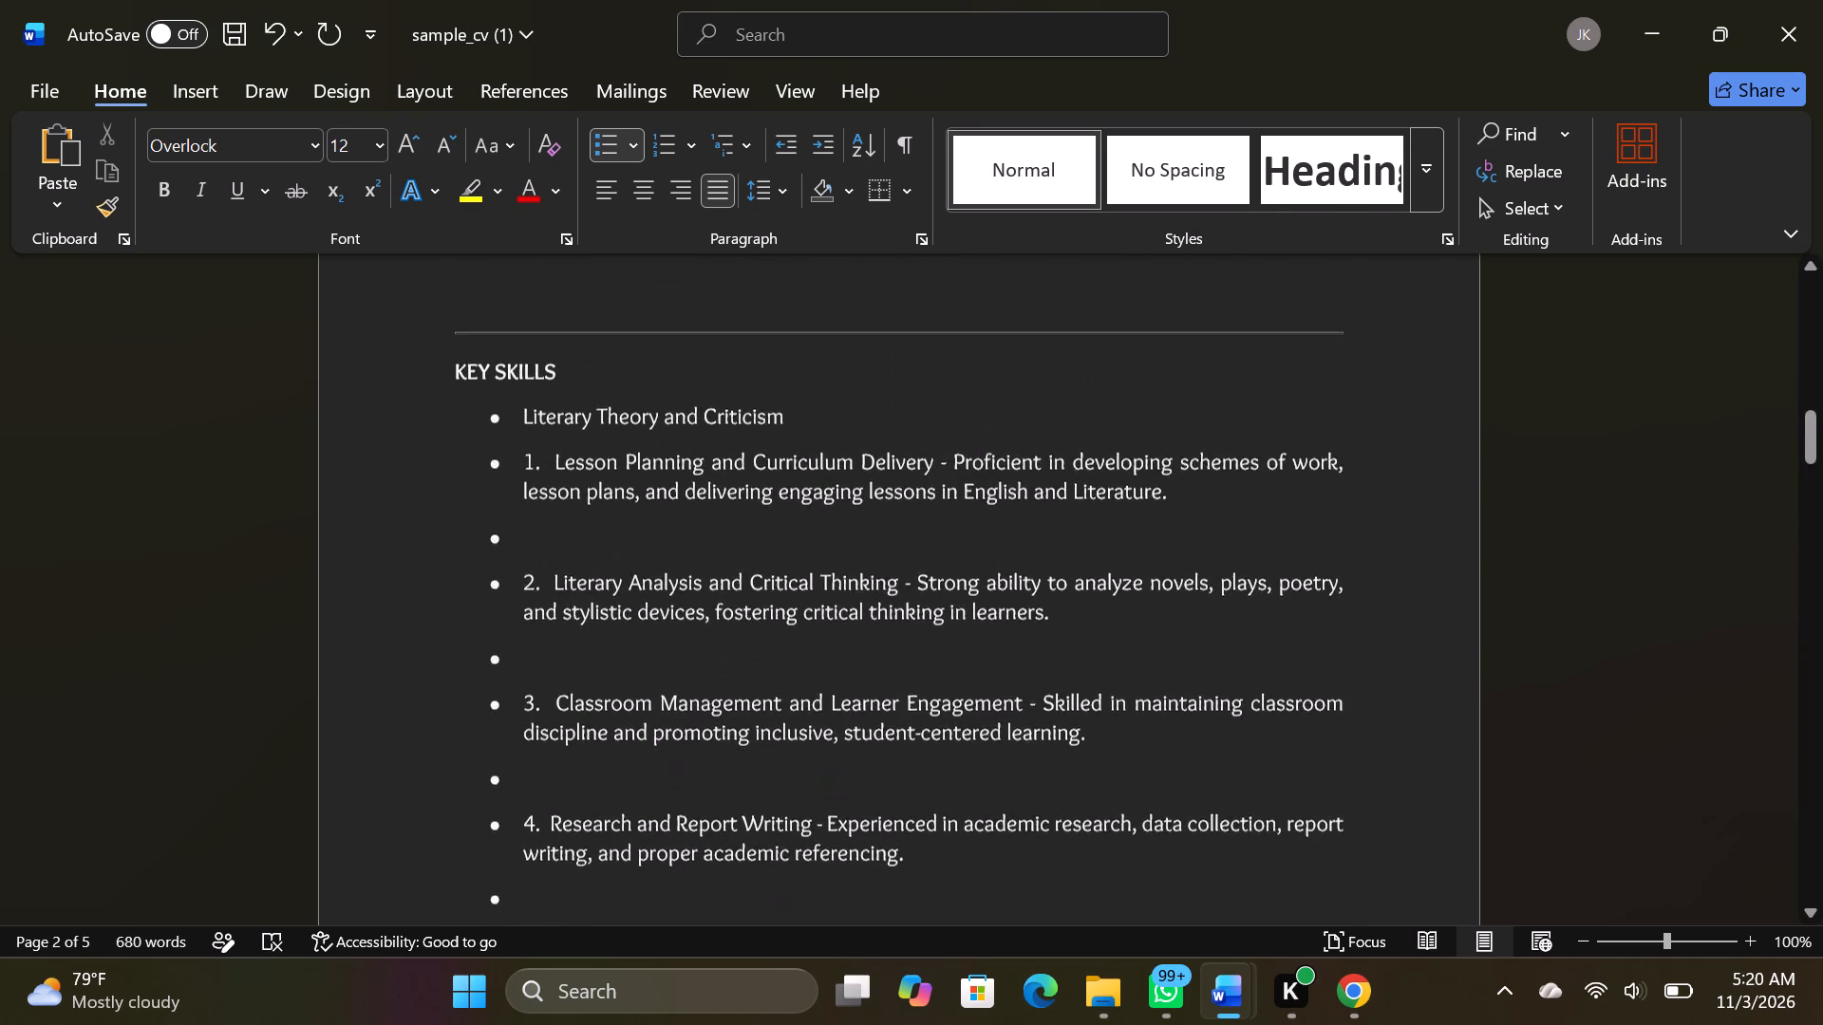
scroll(920, 619, up, 1)
drag(794, 483, 479, 482)
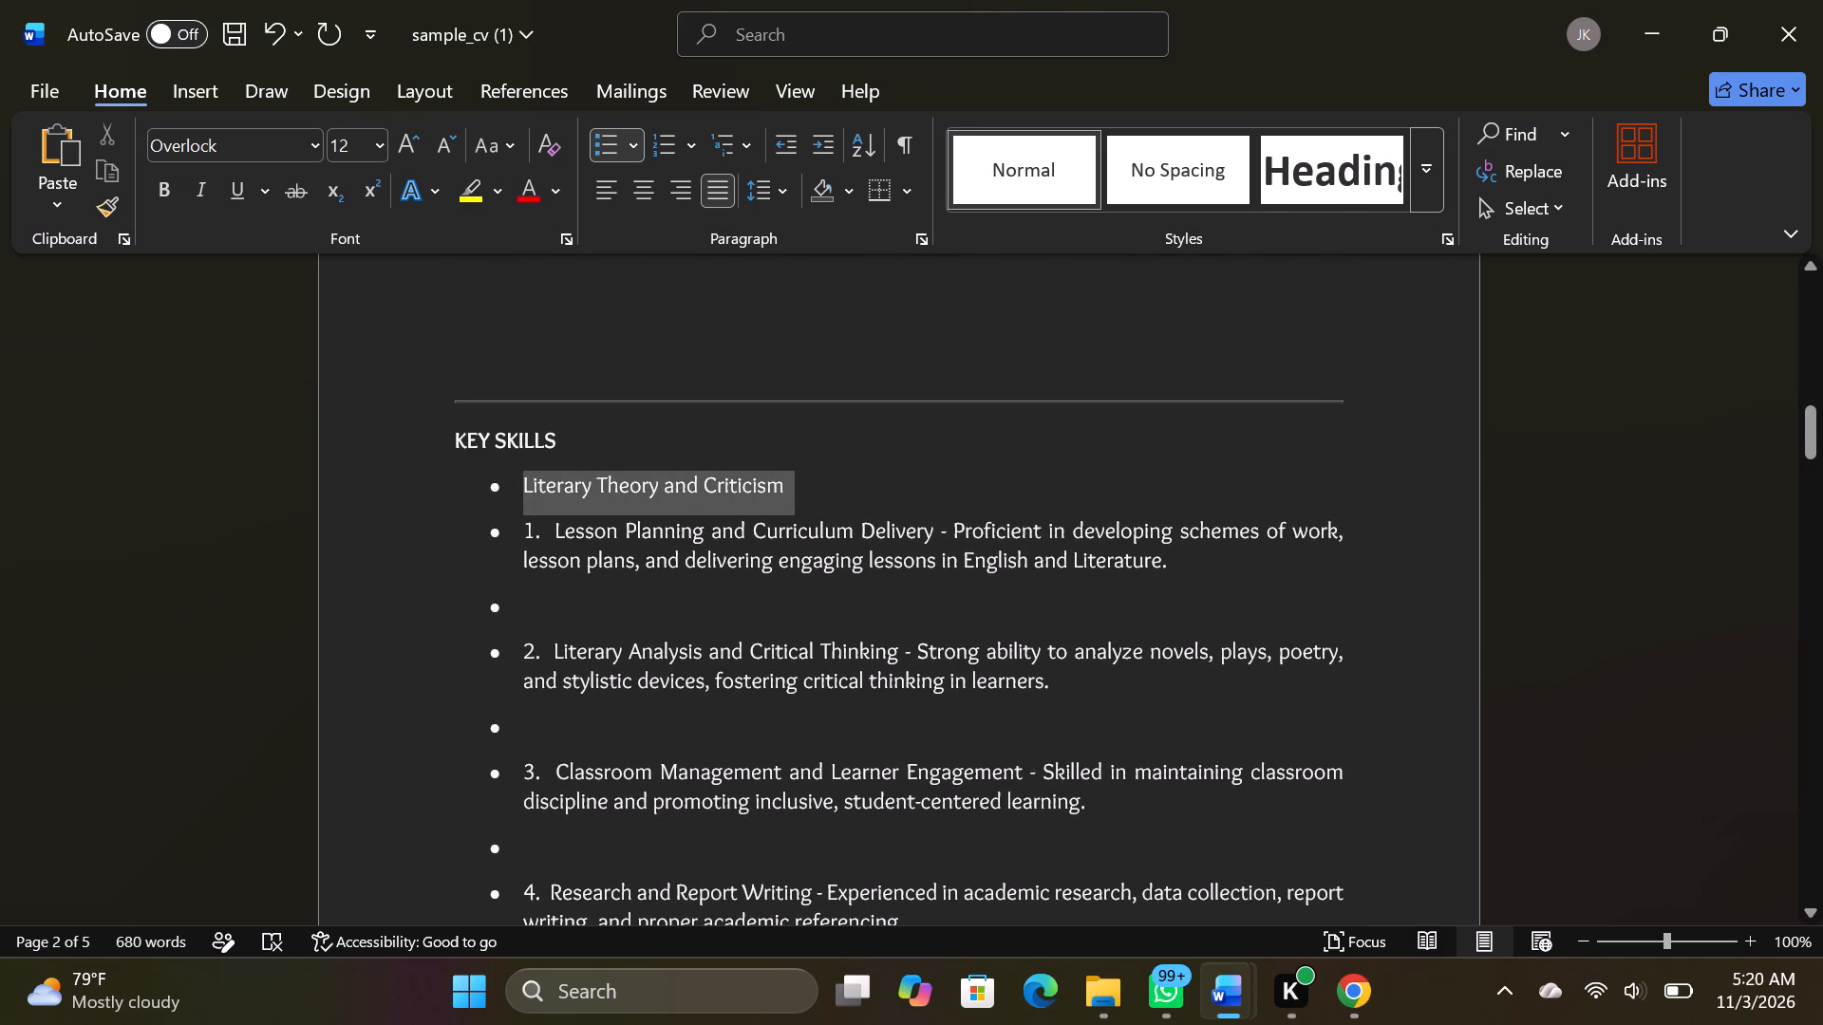
drag(479, 482, 467, 484)
key(BackSpace)
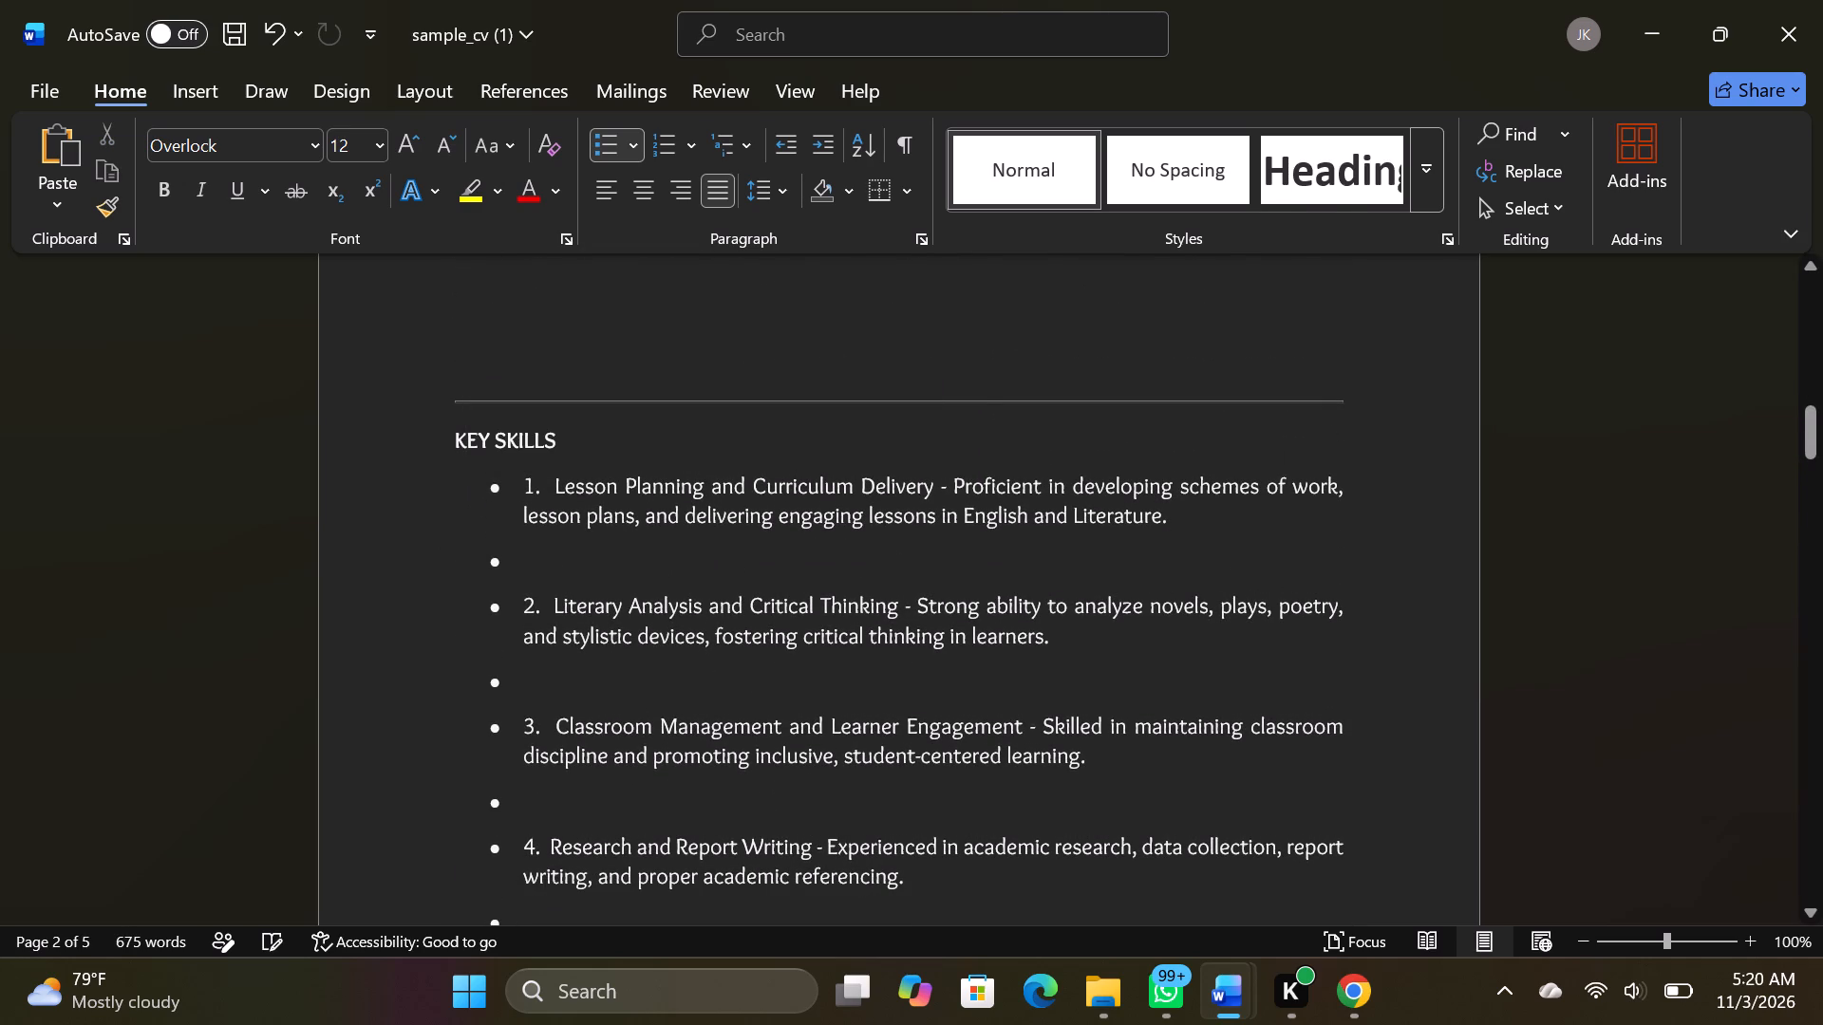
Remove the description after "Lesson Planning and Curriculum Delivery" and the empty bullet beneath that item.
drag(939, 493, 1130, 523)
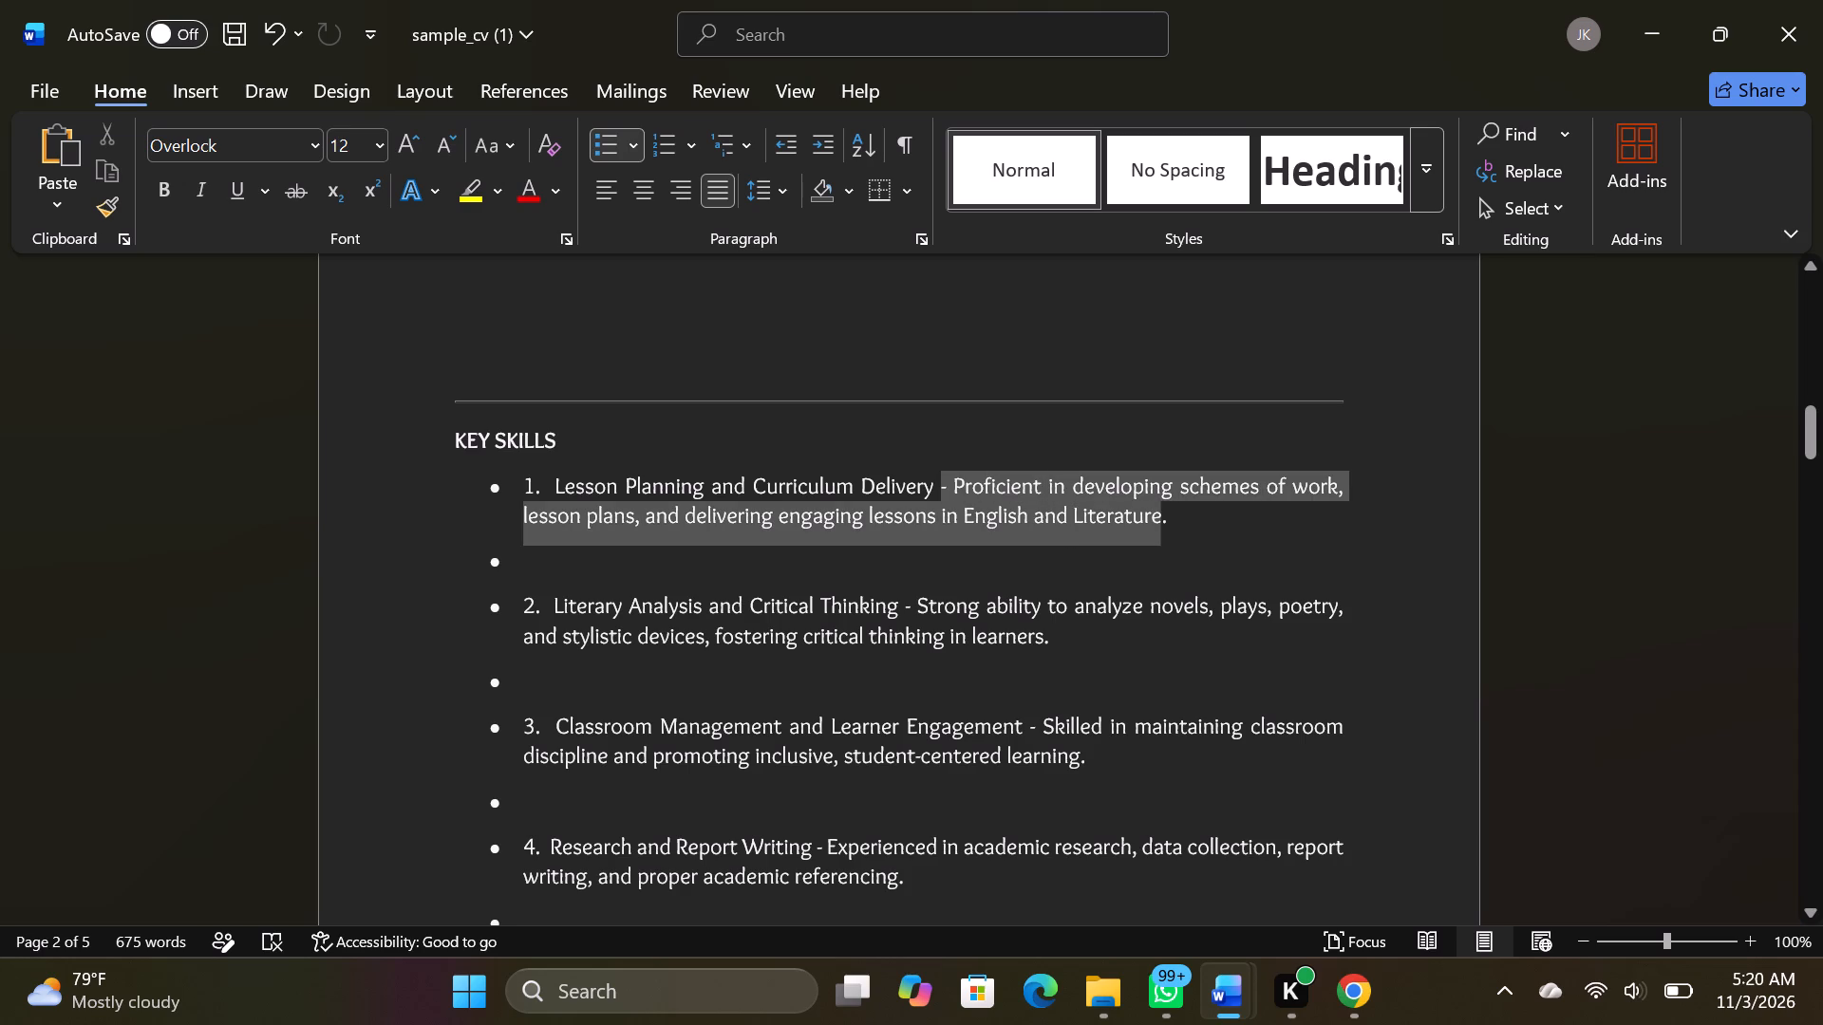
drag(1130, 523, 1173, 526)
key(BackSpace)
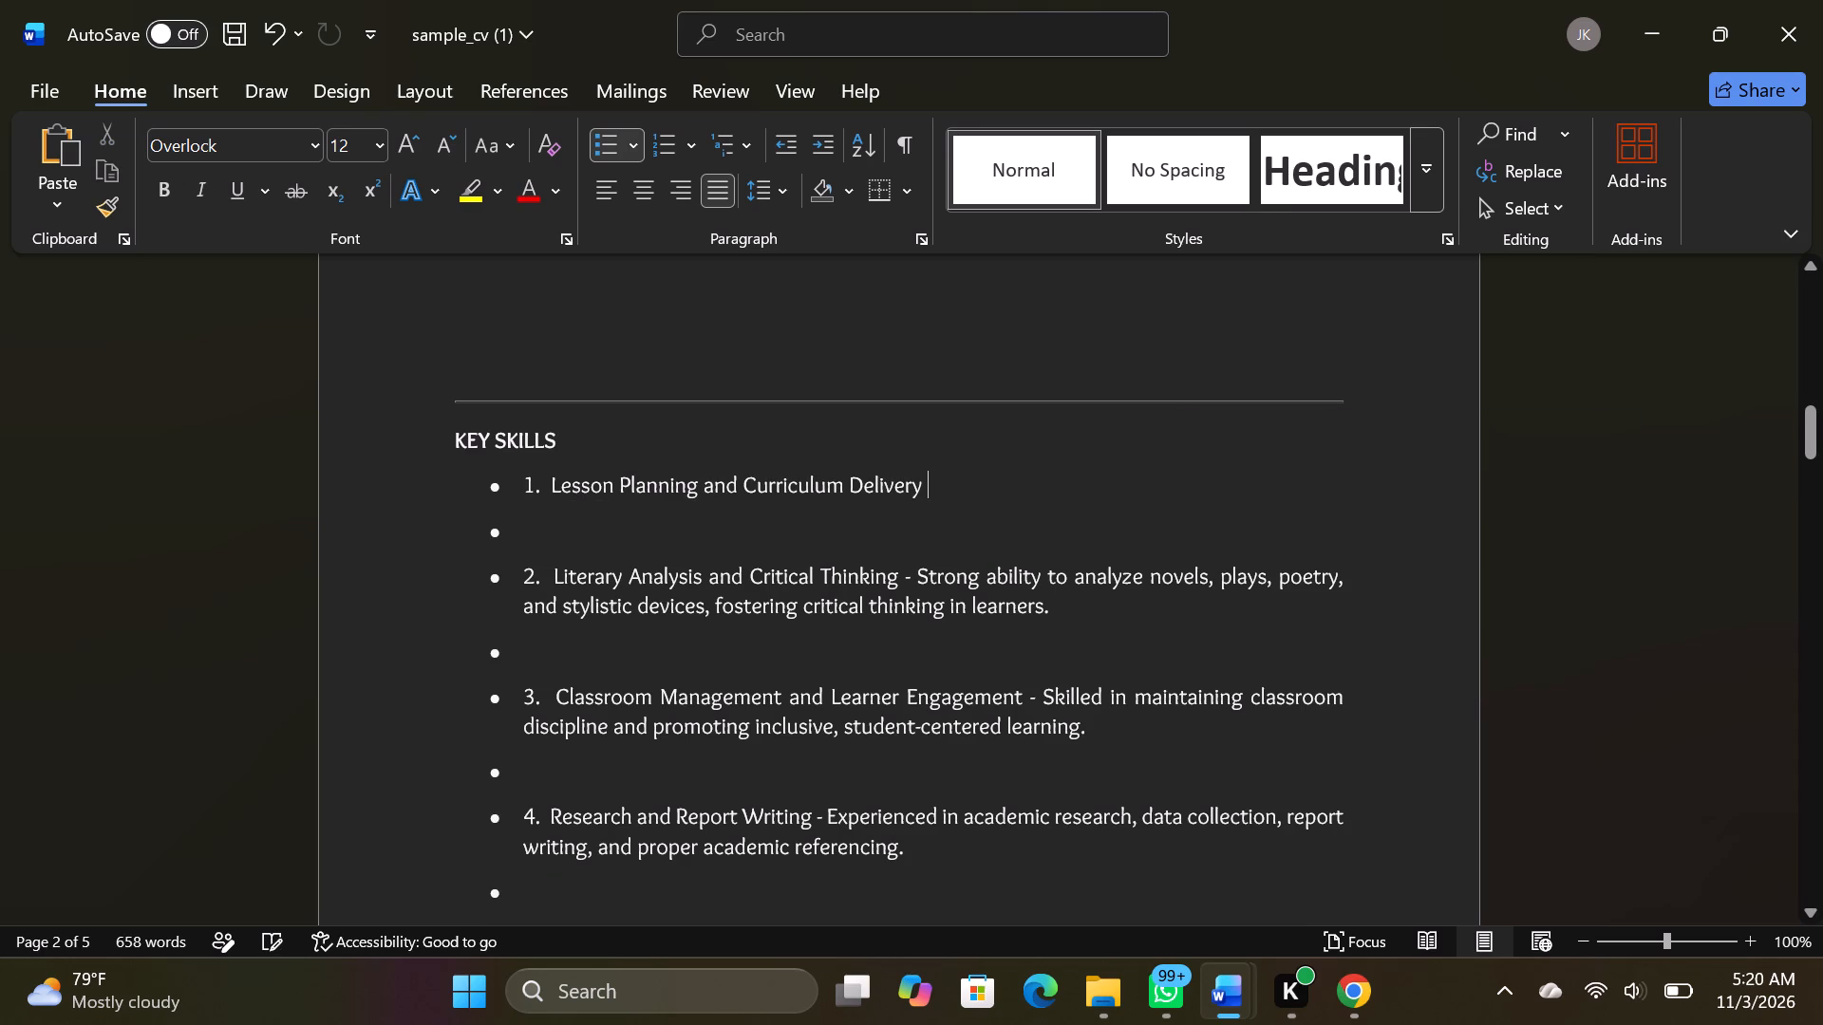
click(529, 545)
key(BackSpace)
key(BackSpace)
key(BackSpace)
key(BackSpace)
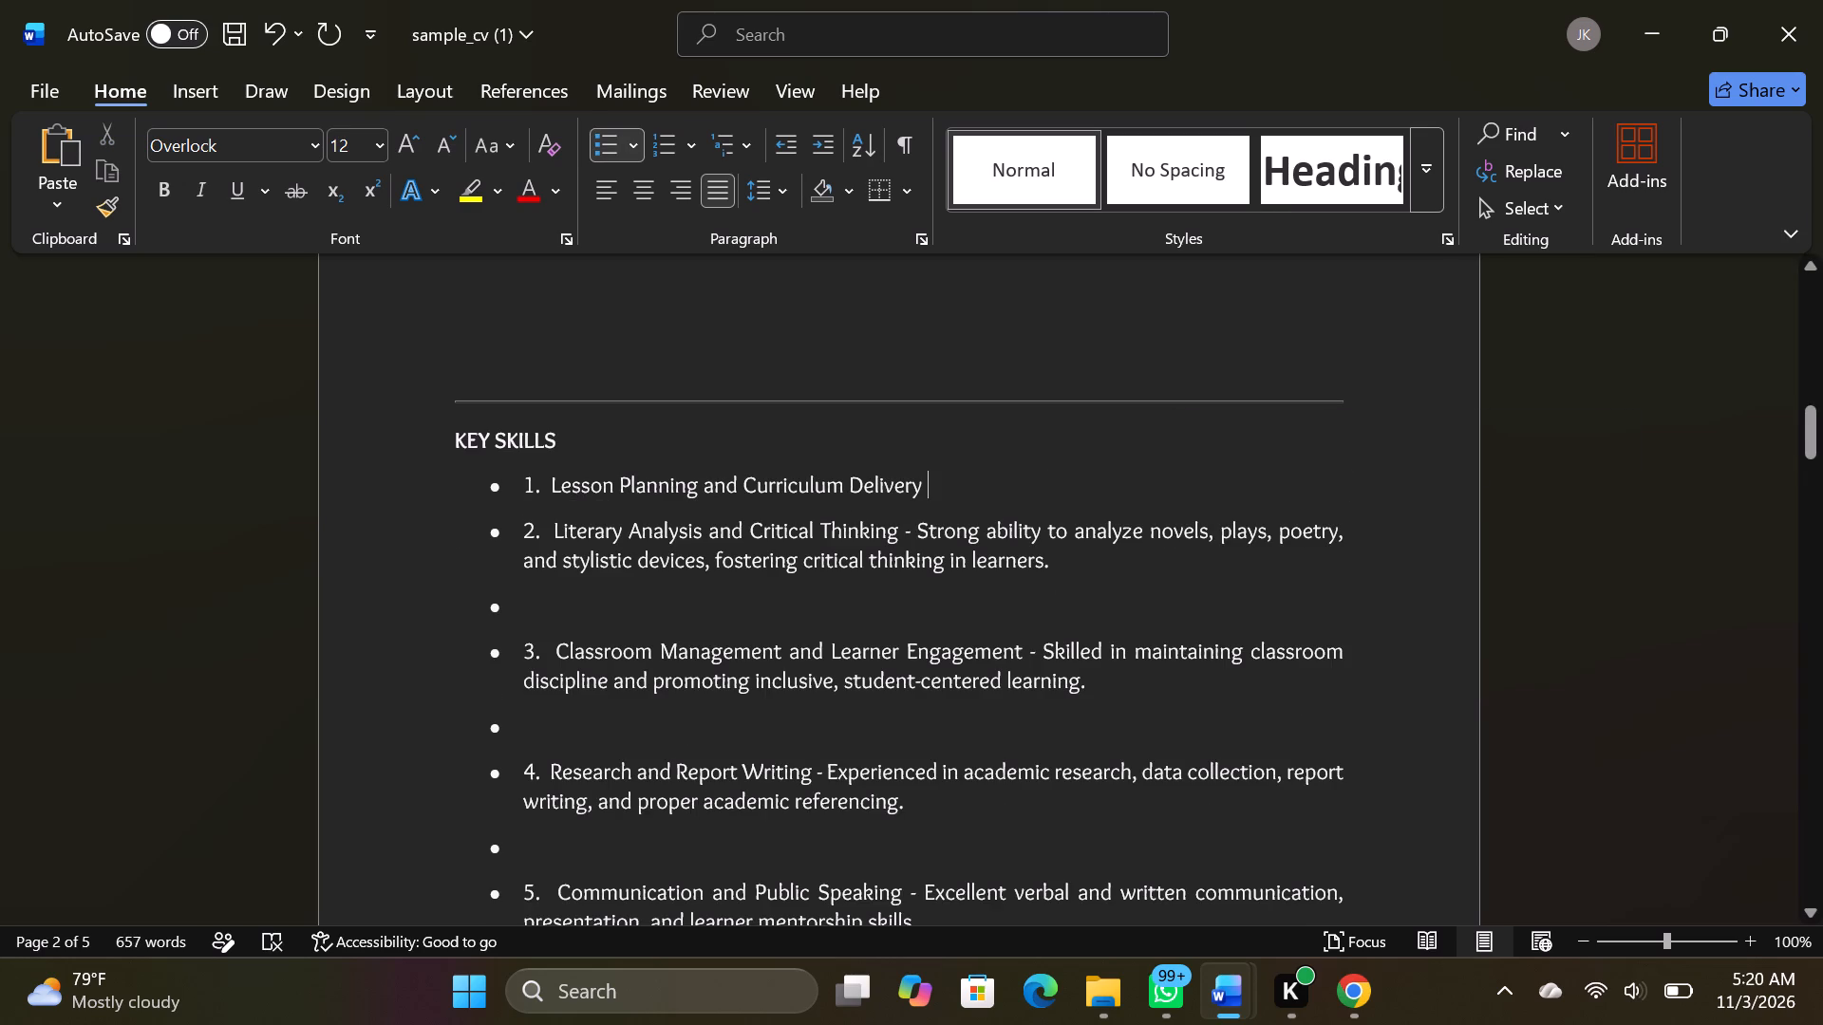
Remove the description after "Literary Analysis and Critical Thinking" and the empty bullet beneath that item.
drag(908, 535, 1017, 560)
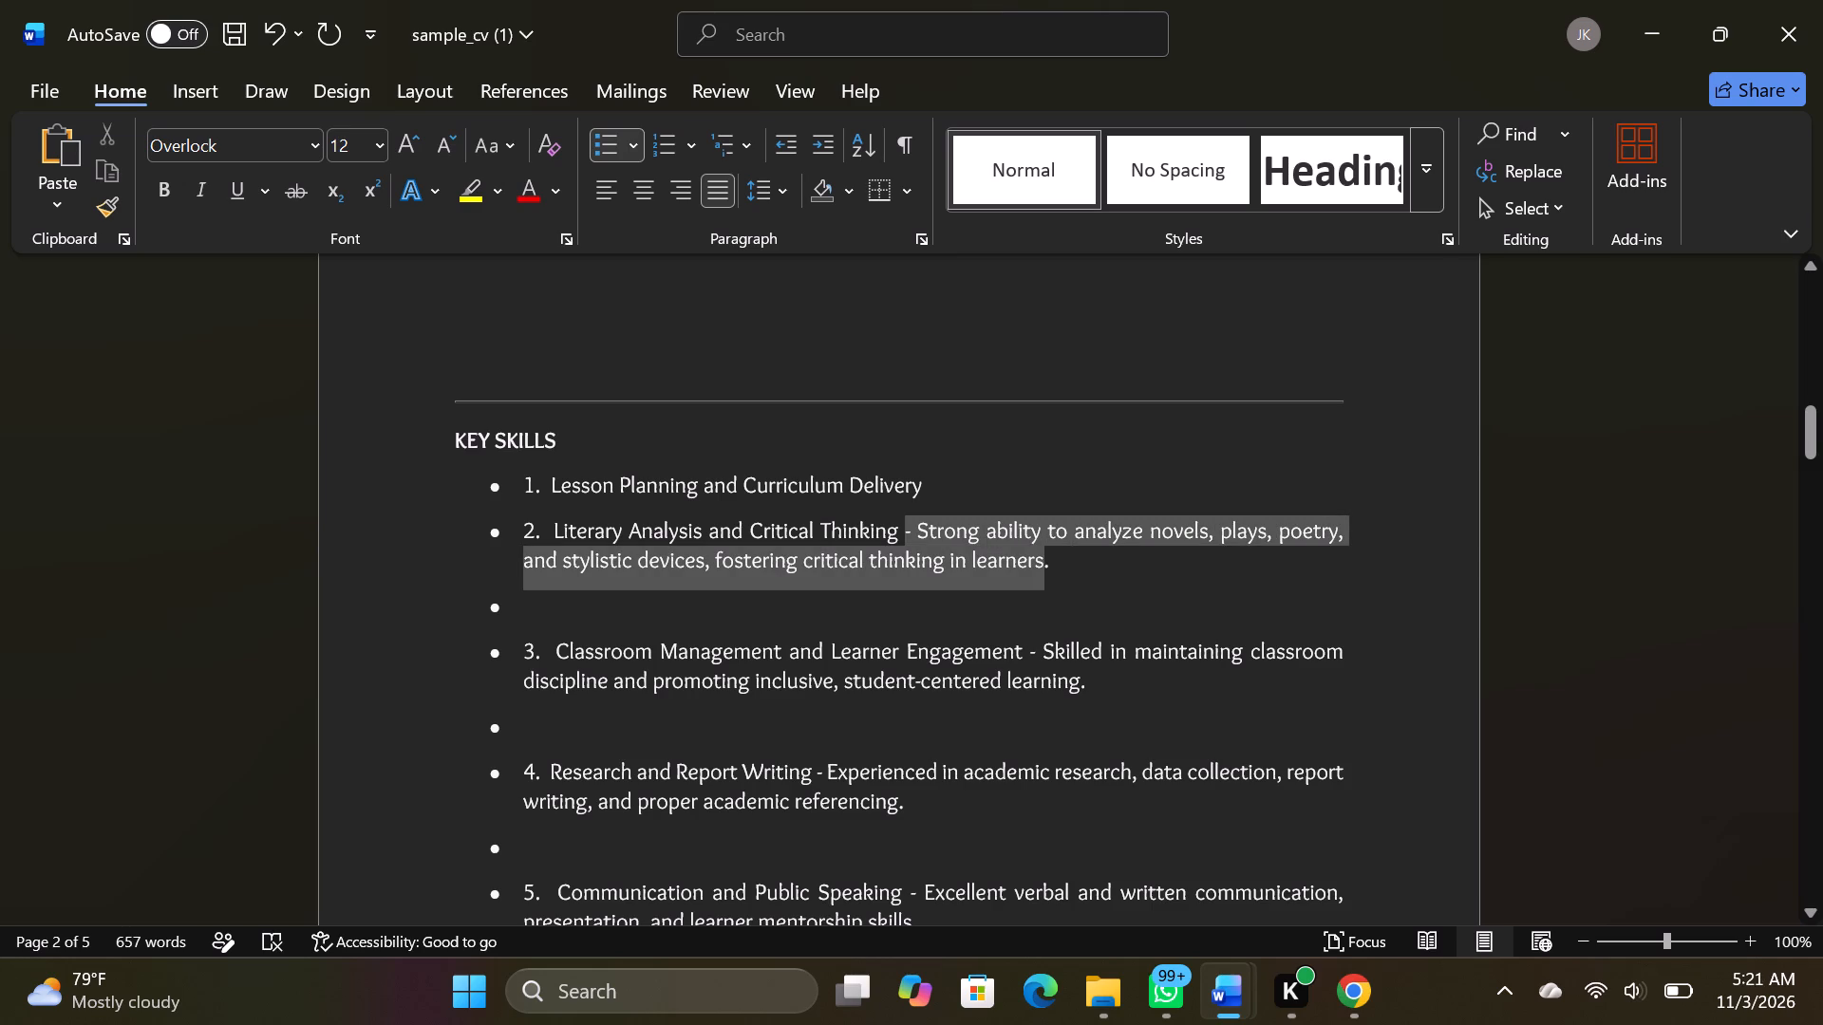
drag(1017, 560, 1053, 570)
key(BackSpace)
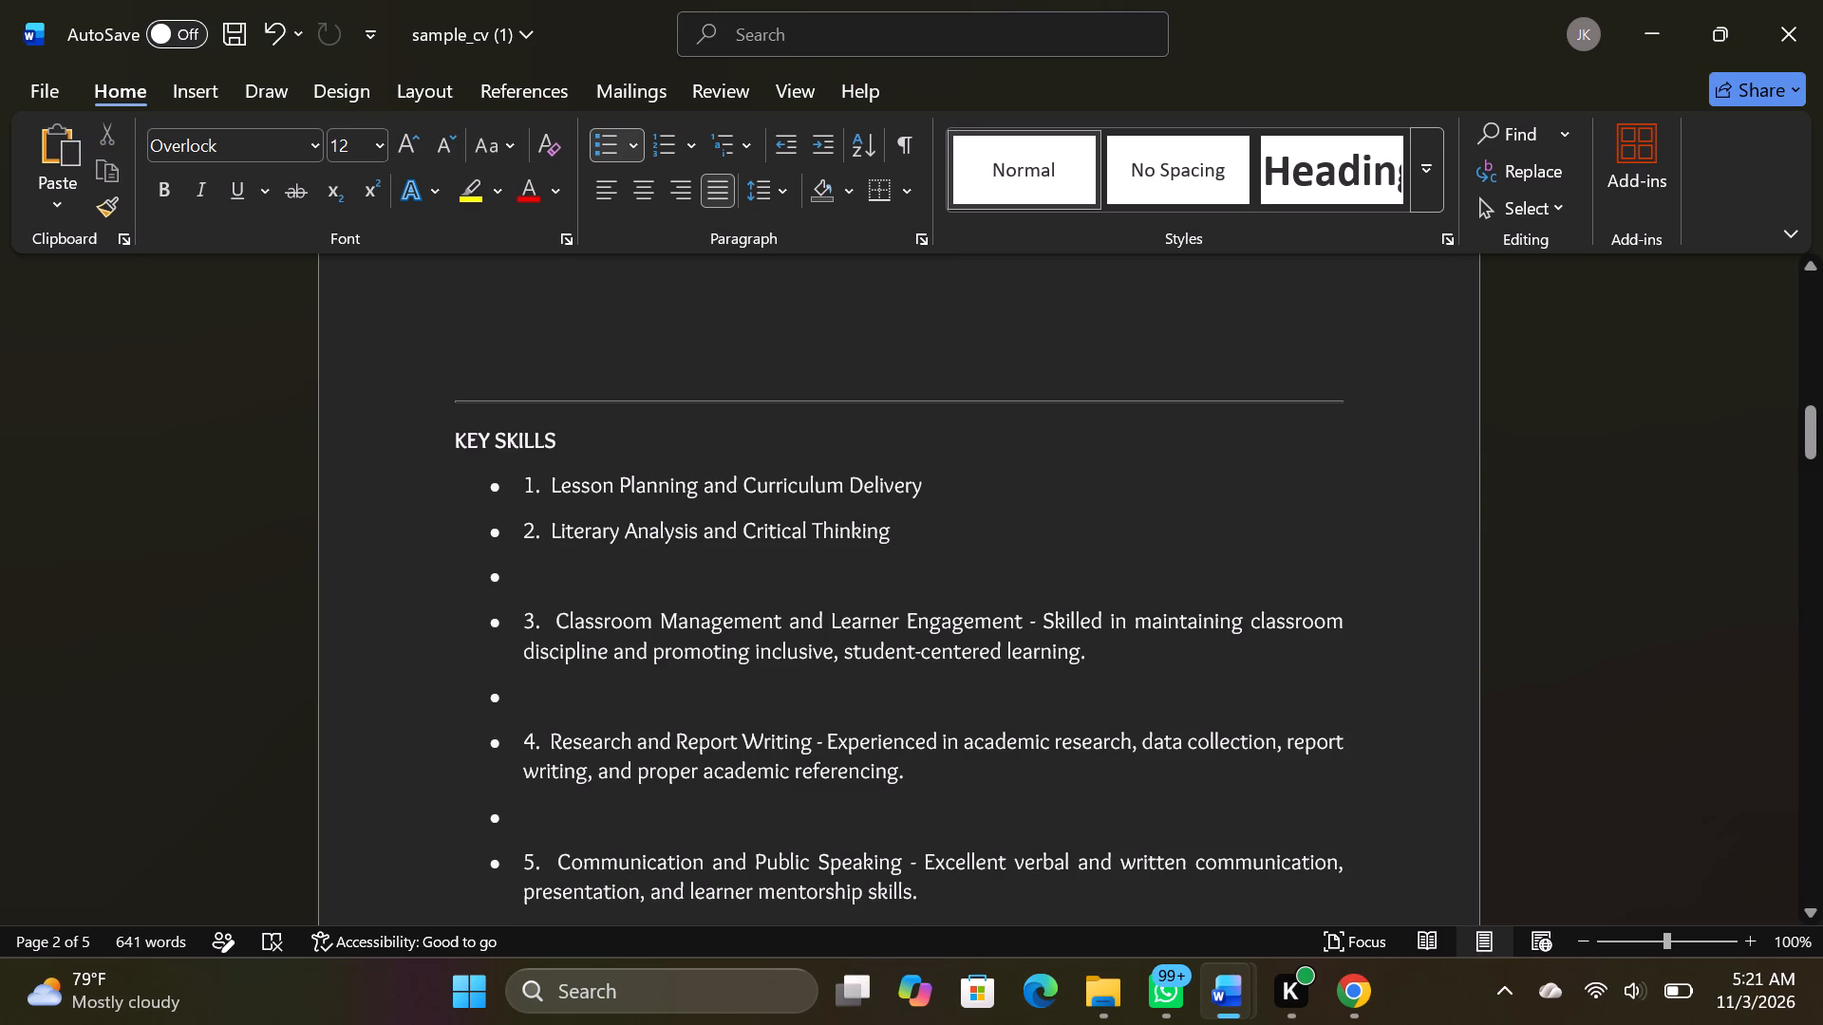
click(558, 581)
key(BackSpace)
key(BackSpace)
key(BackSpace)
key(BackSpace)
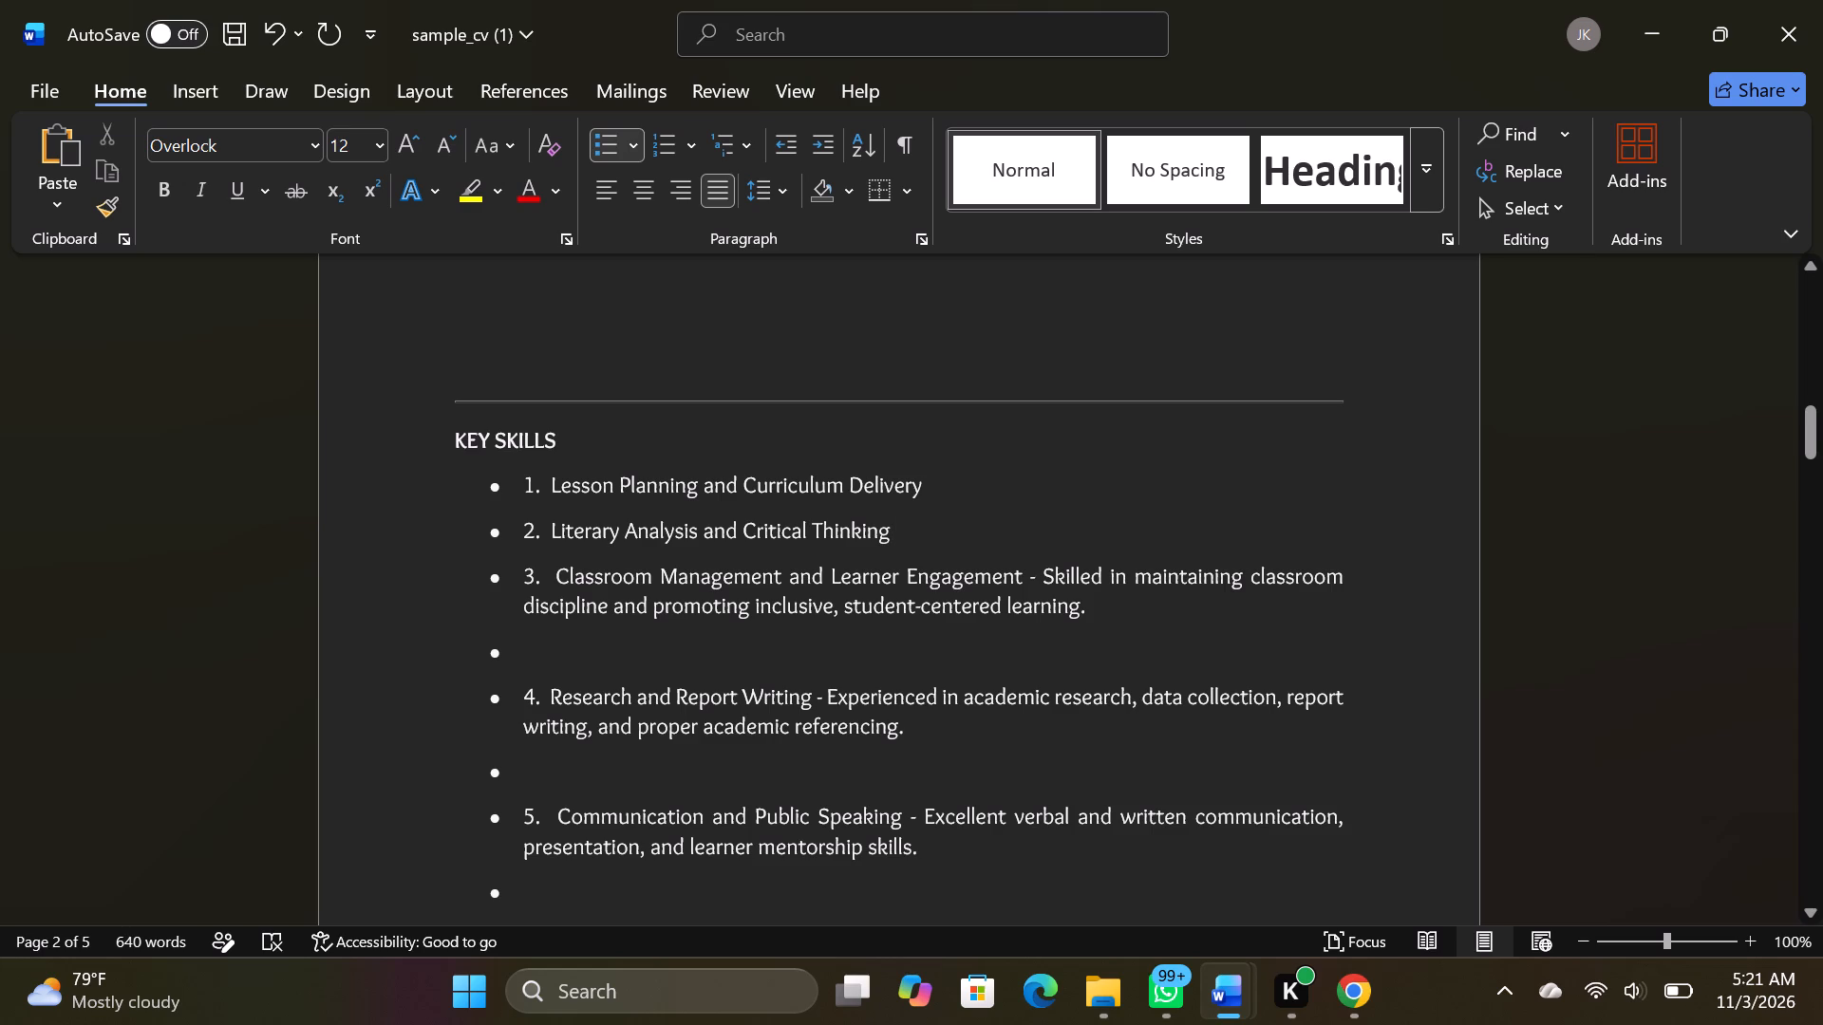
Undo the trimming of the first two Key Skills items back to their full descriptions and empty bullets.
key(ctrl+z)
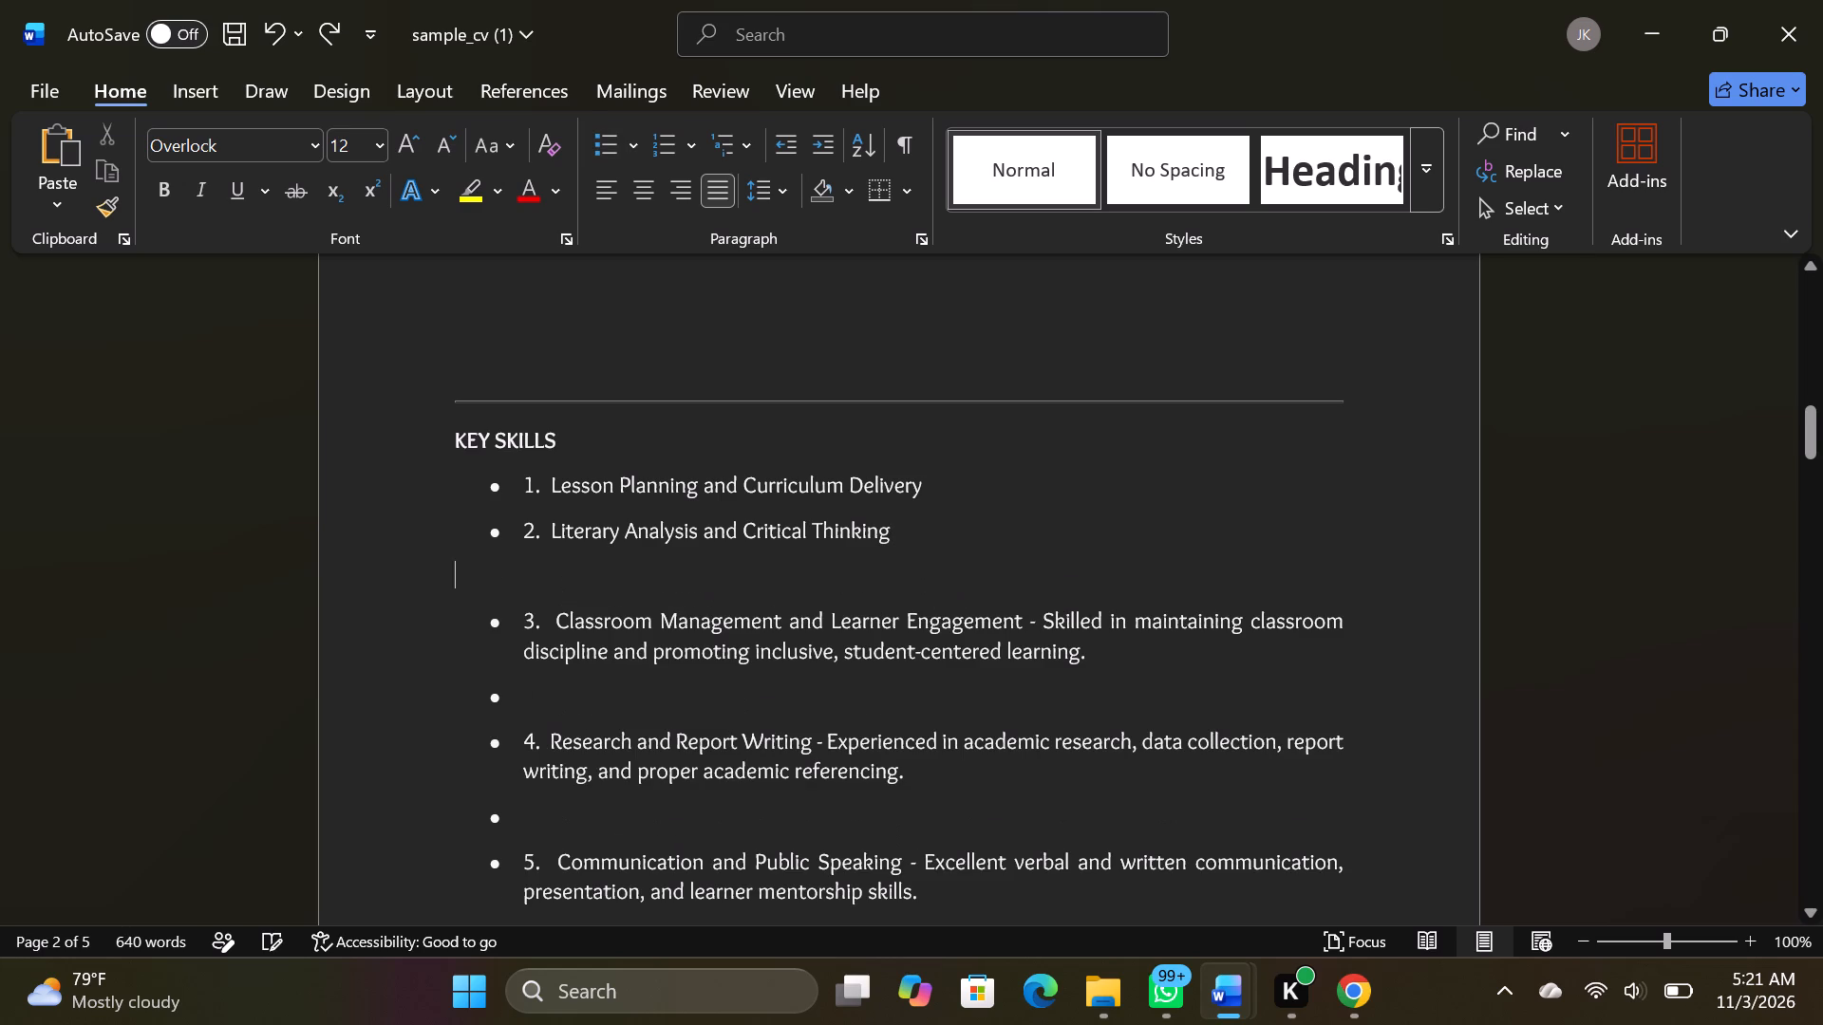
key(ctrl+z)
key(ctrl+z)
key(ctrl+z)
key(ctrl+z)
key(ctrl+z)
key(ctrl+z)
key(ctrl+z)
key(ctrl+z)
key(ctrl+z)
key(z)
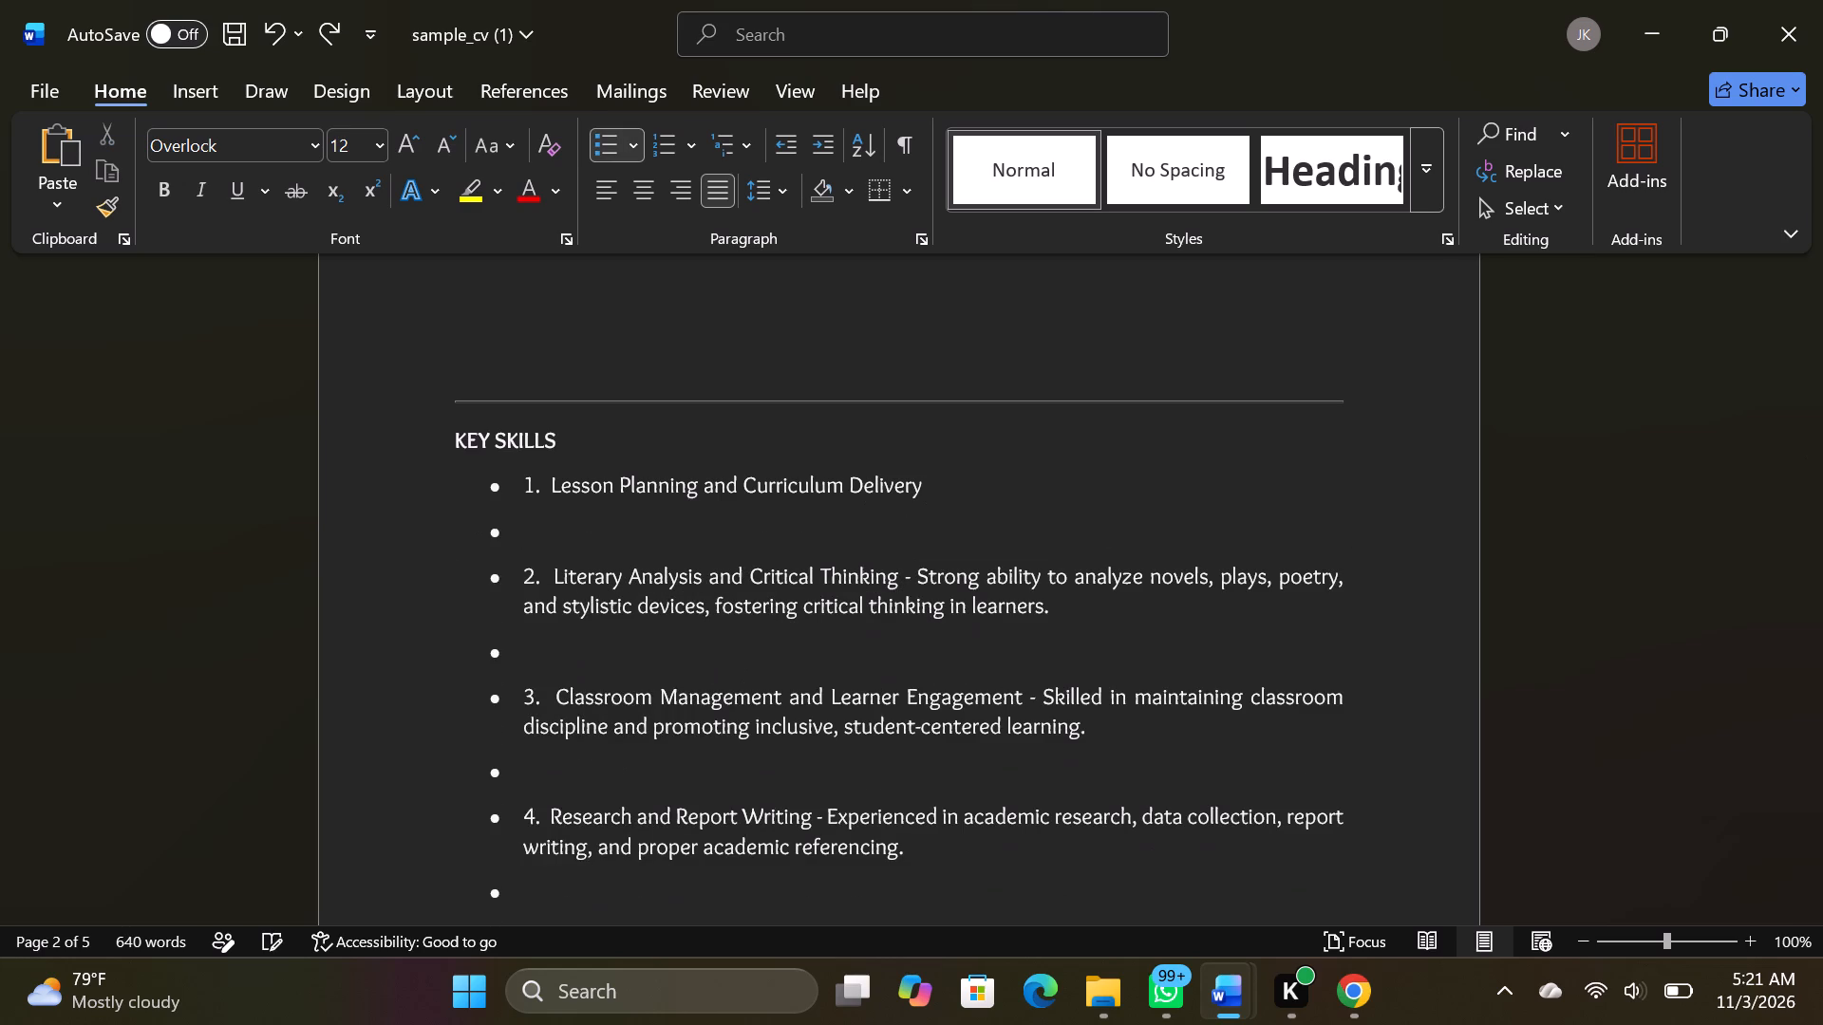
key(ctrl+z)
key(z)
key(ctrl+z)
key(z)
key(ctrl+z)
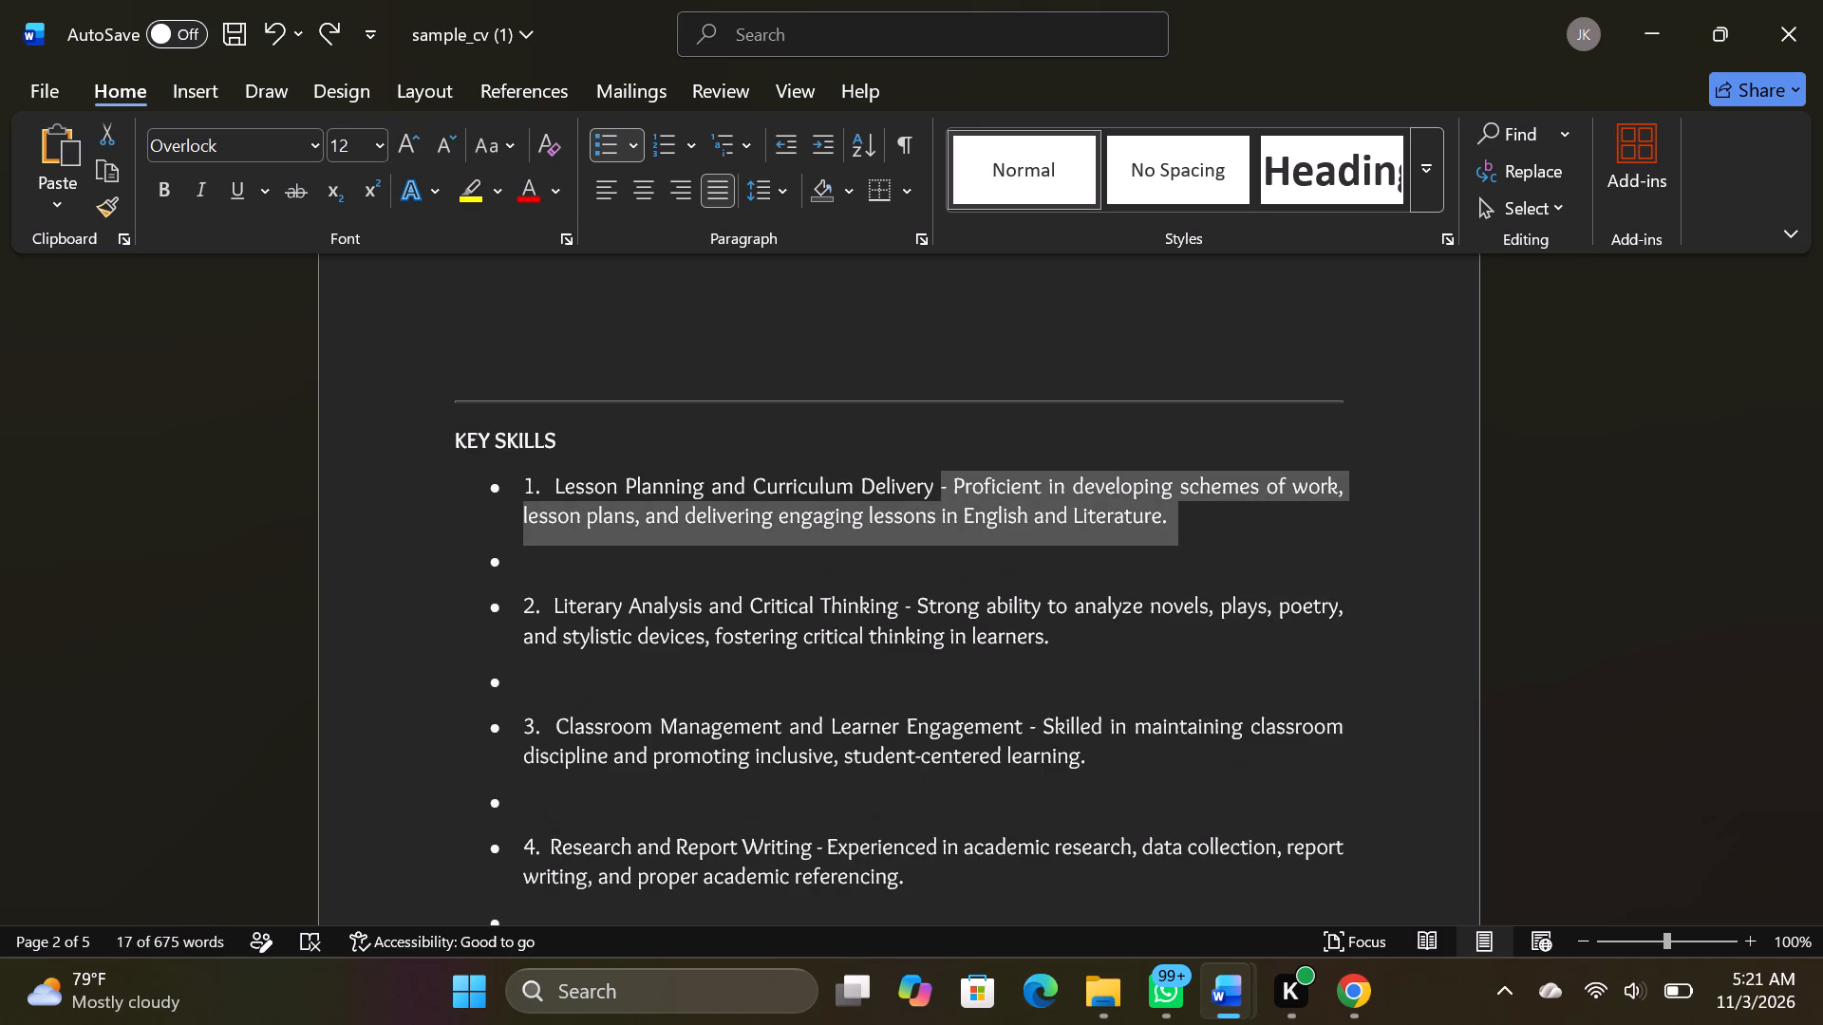
Reduce the first Key Skills item to "Lesson Planning and Curriculum Delivery", without its description and typed number, keeping its bullet.
key(BackSpace)
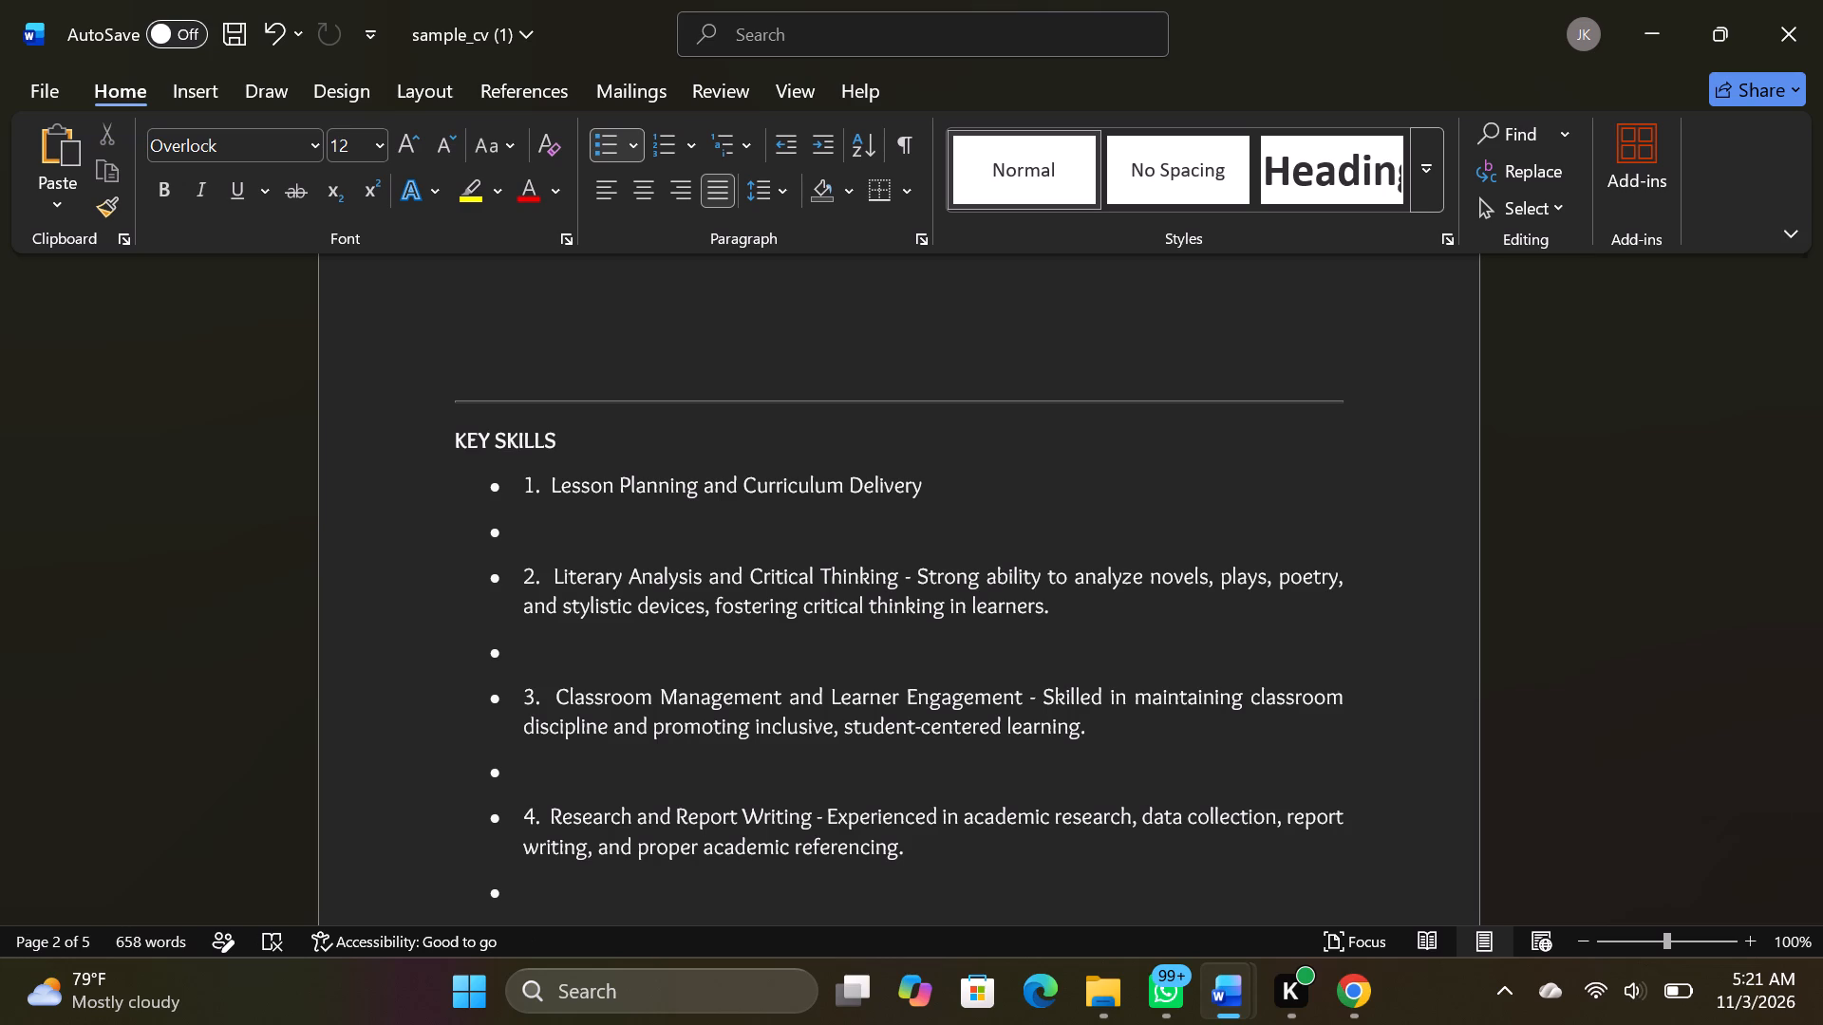
drag(549, 491, 525, 491)
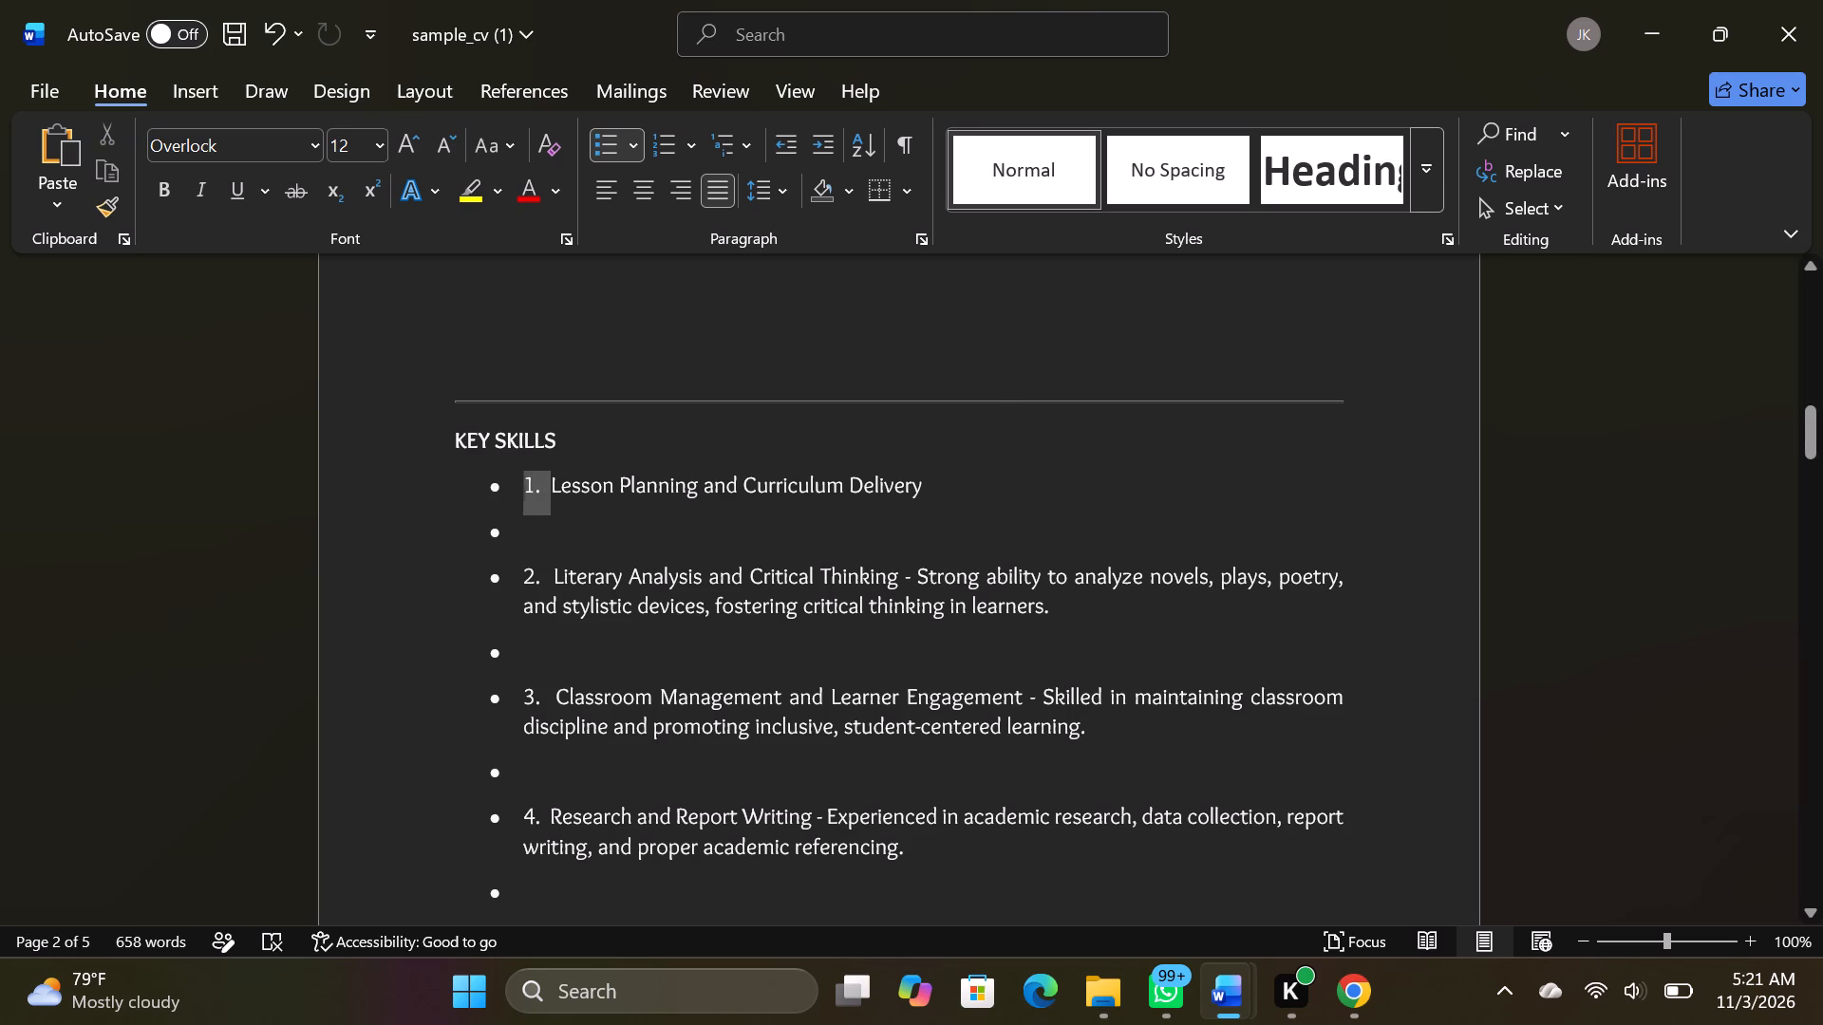
drag(525, 491, 521, 491)
key(BackSpace)
key(BackSpace)
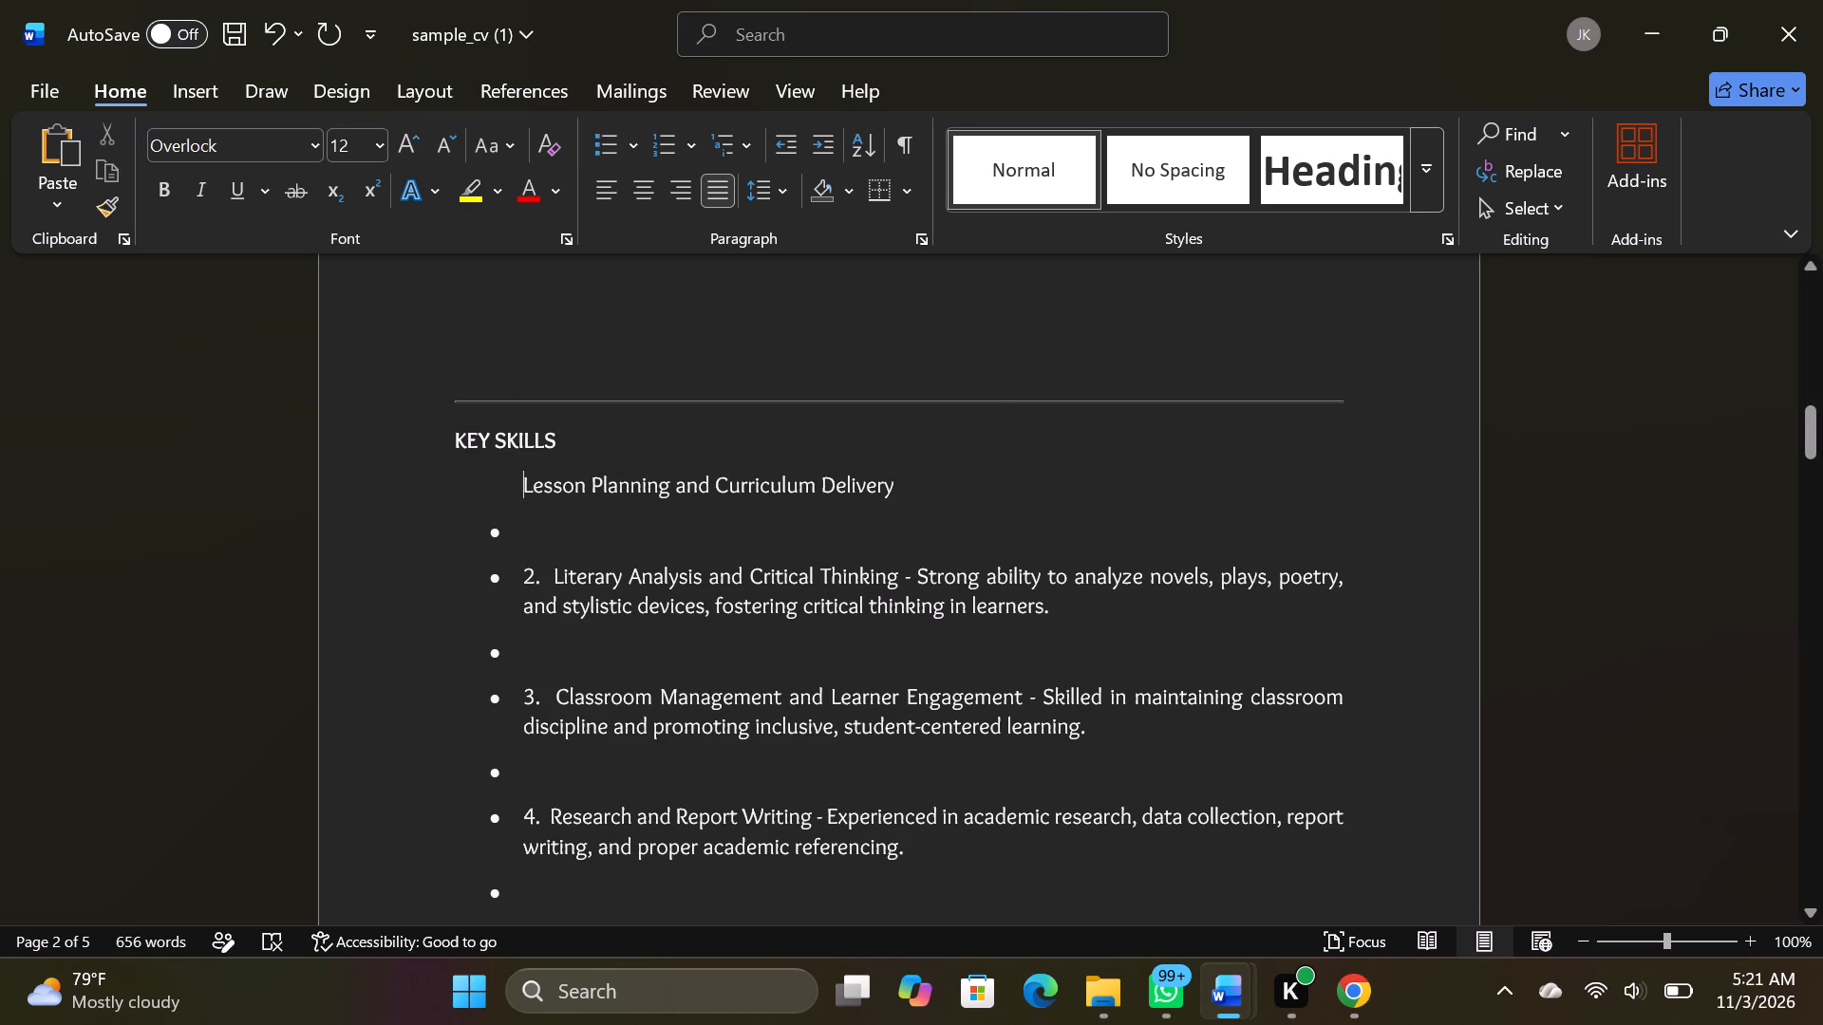
key(ctrl+z)
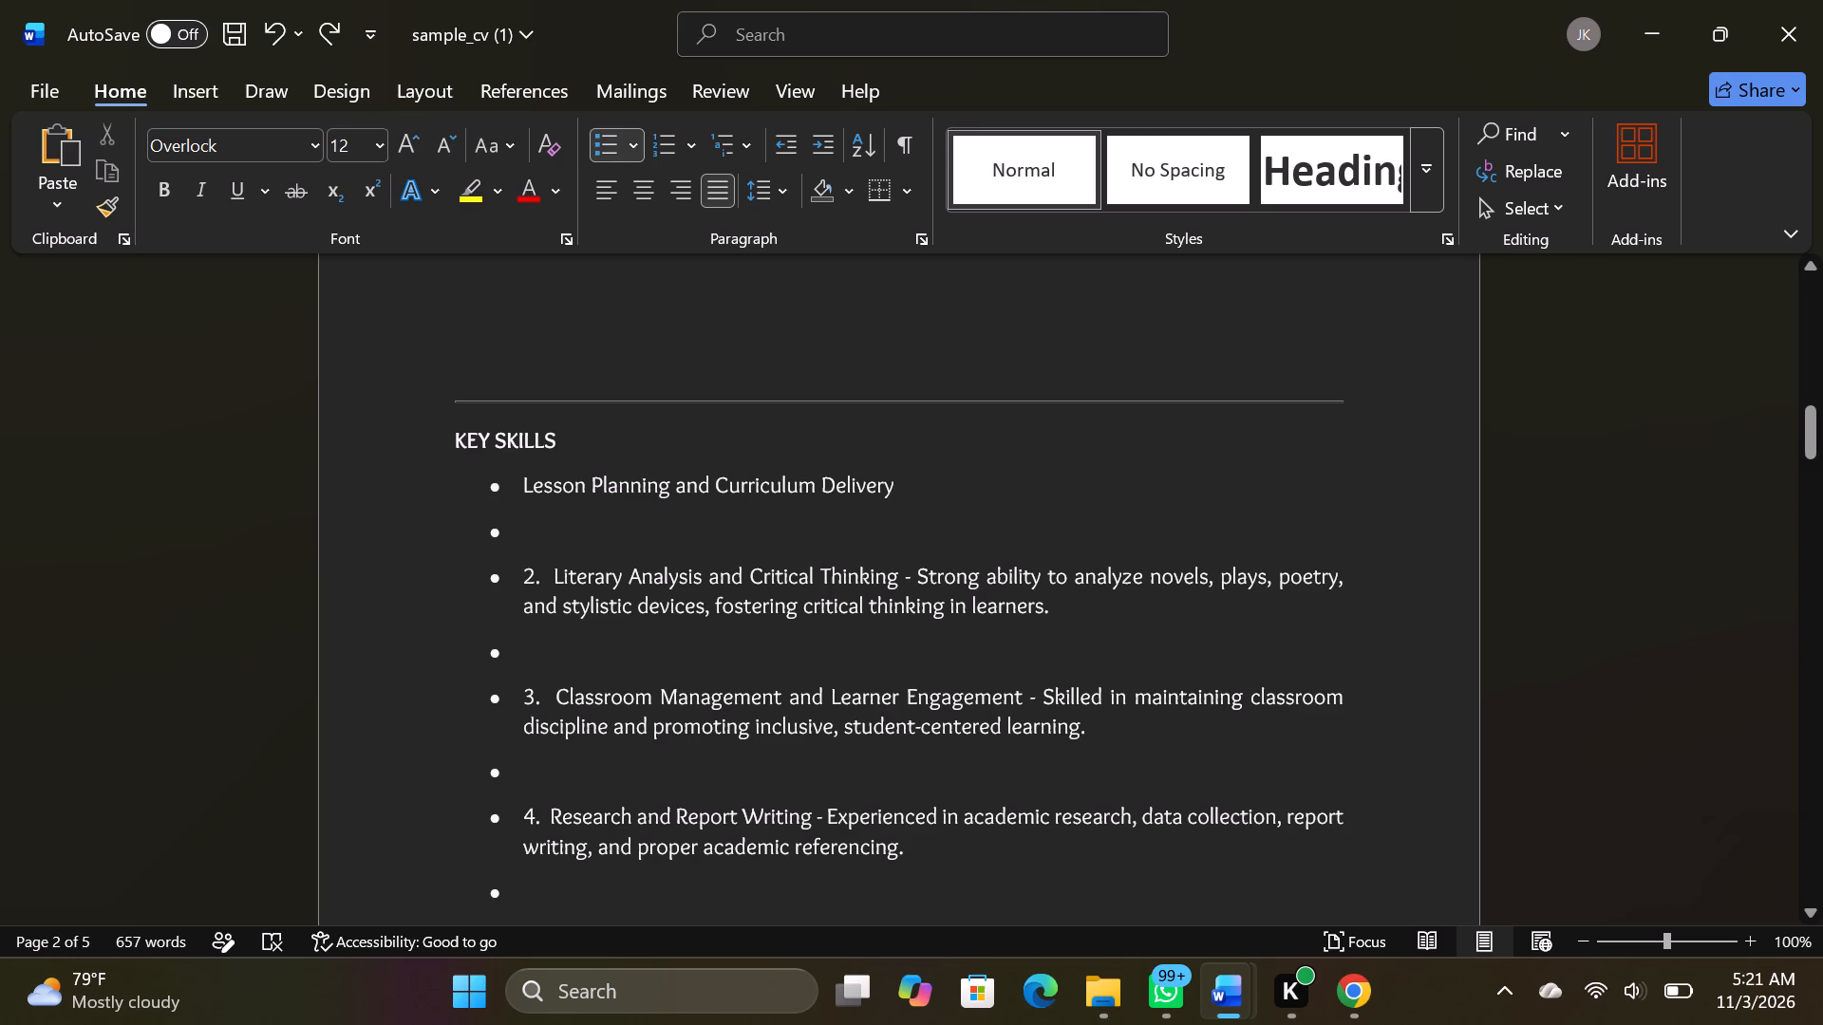
Remove the empty bullet between the Lesson Planning and Literary Analysis items in Key Skills.
click(536, 545)
key(BackSpace)
key(BackSpace)
key(BackSpace)
key(BackSpace)
key(BackSpace)
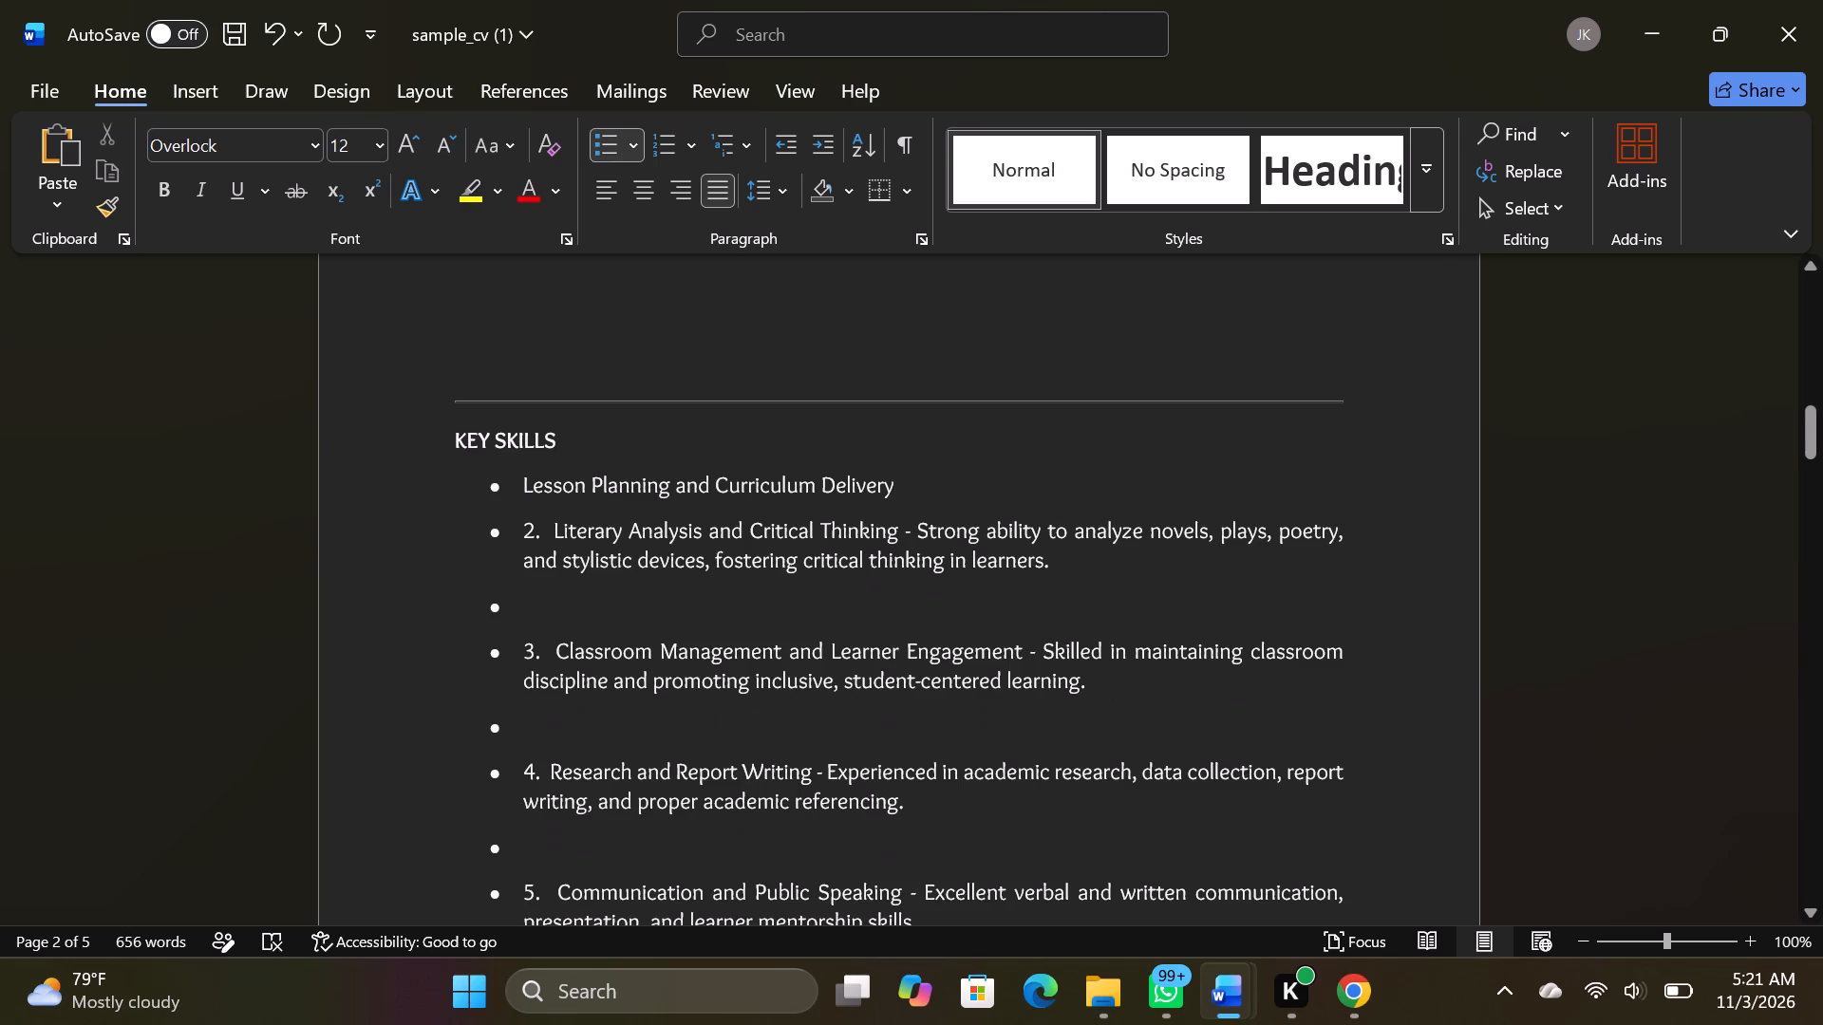
Reduce the second Key Skills item to "Literary Analysis and Critical Thinking", without its typed number, description and full stop, keeping its bullet.
click(554, 538)
key(BackSpace)
key(BackSpace)
key(BackSpace)
key(BackSpace)
key(BackSpace)
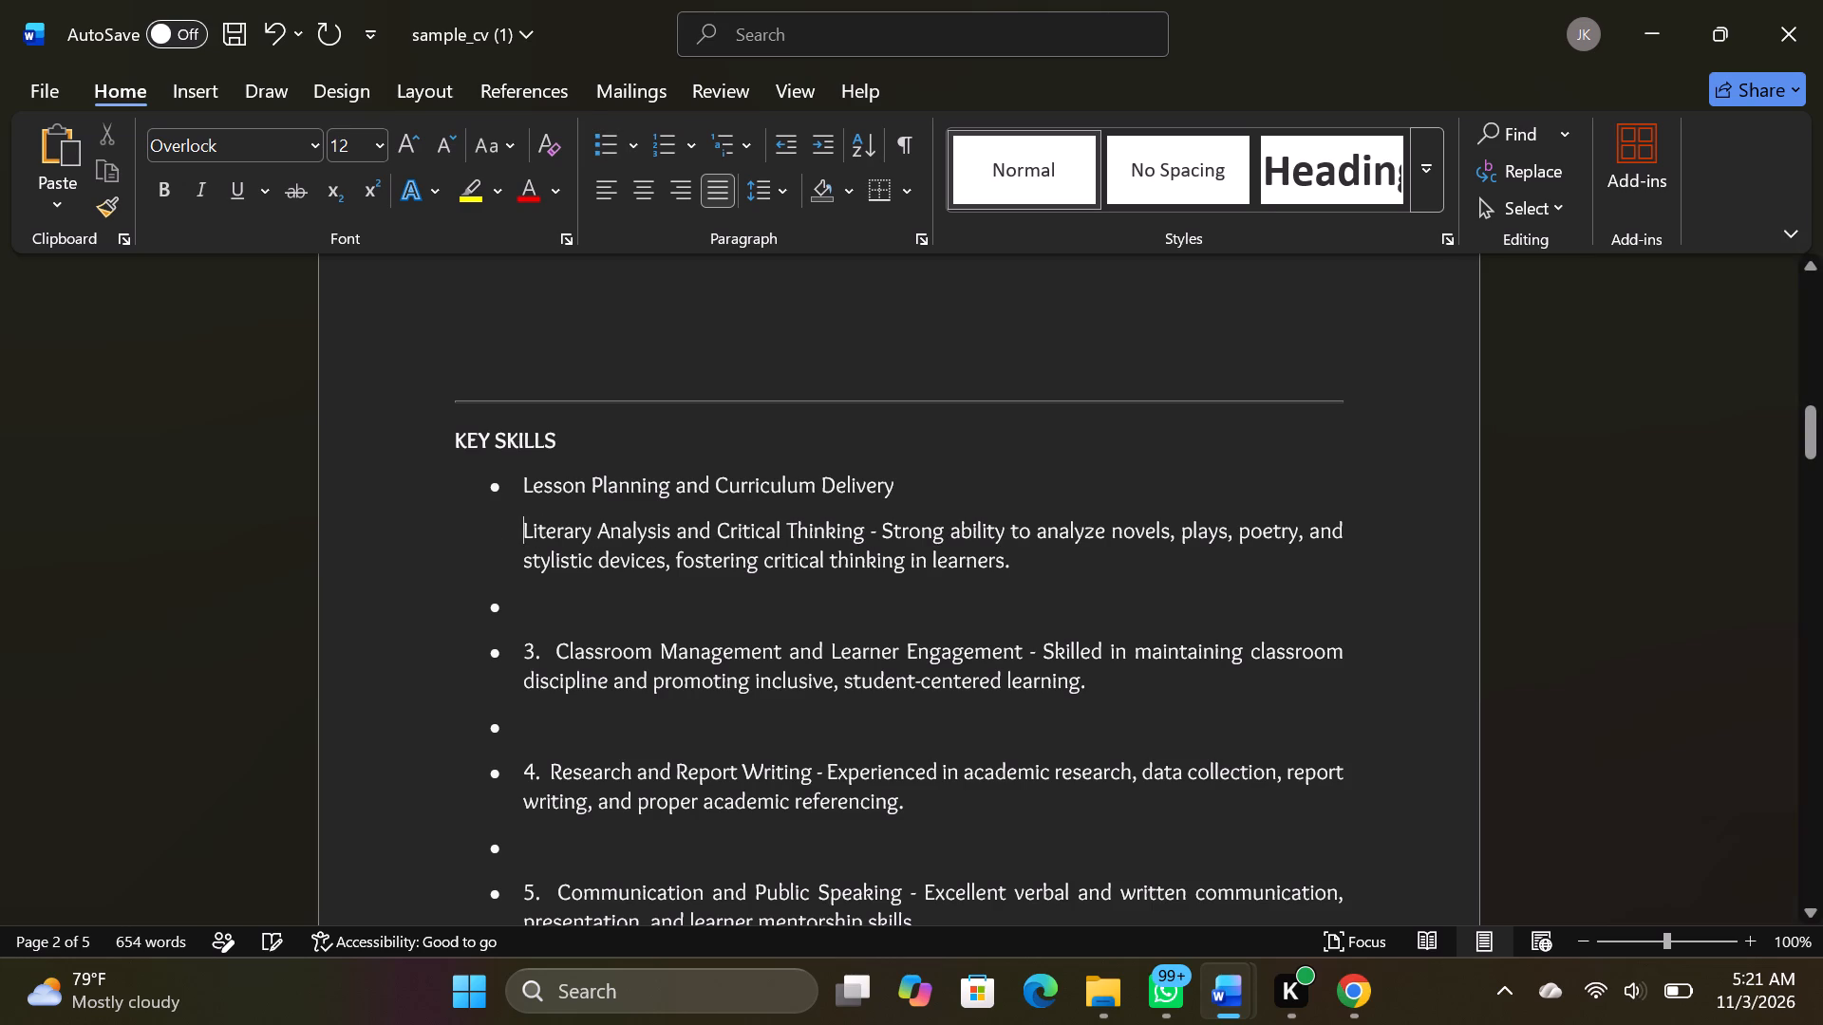
key(ctrl+z)
drag(872, 532, 948, 543)
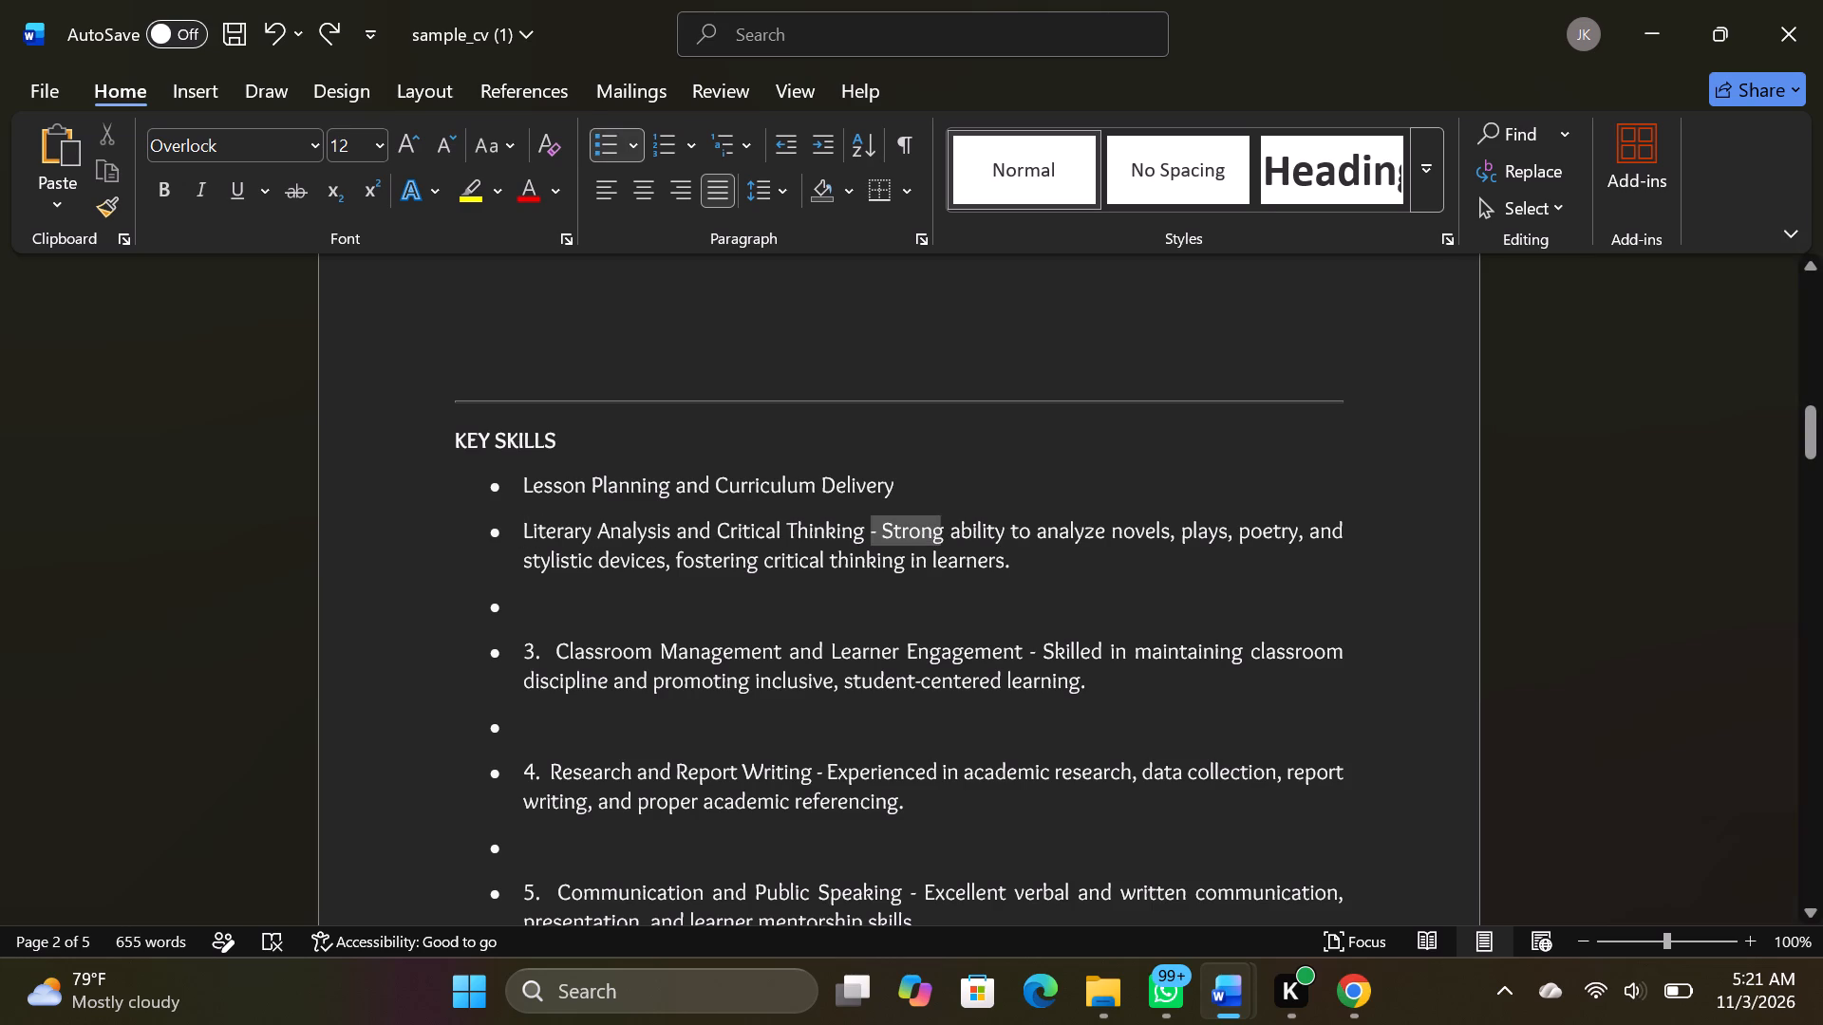
drag(948, 543, 1002, 559)
key(BackSpace)
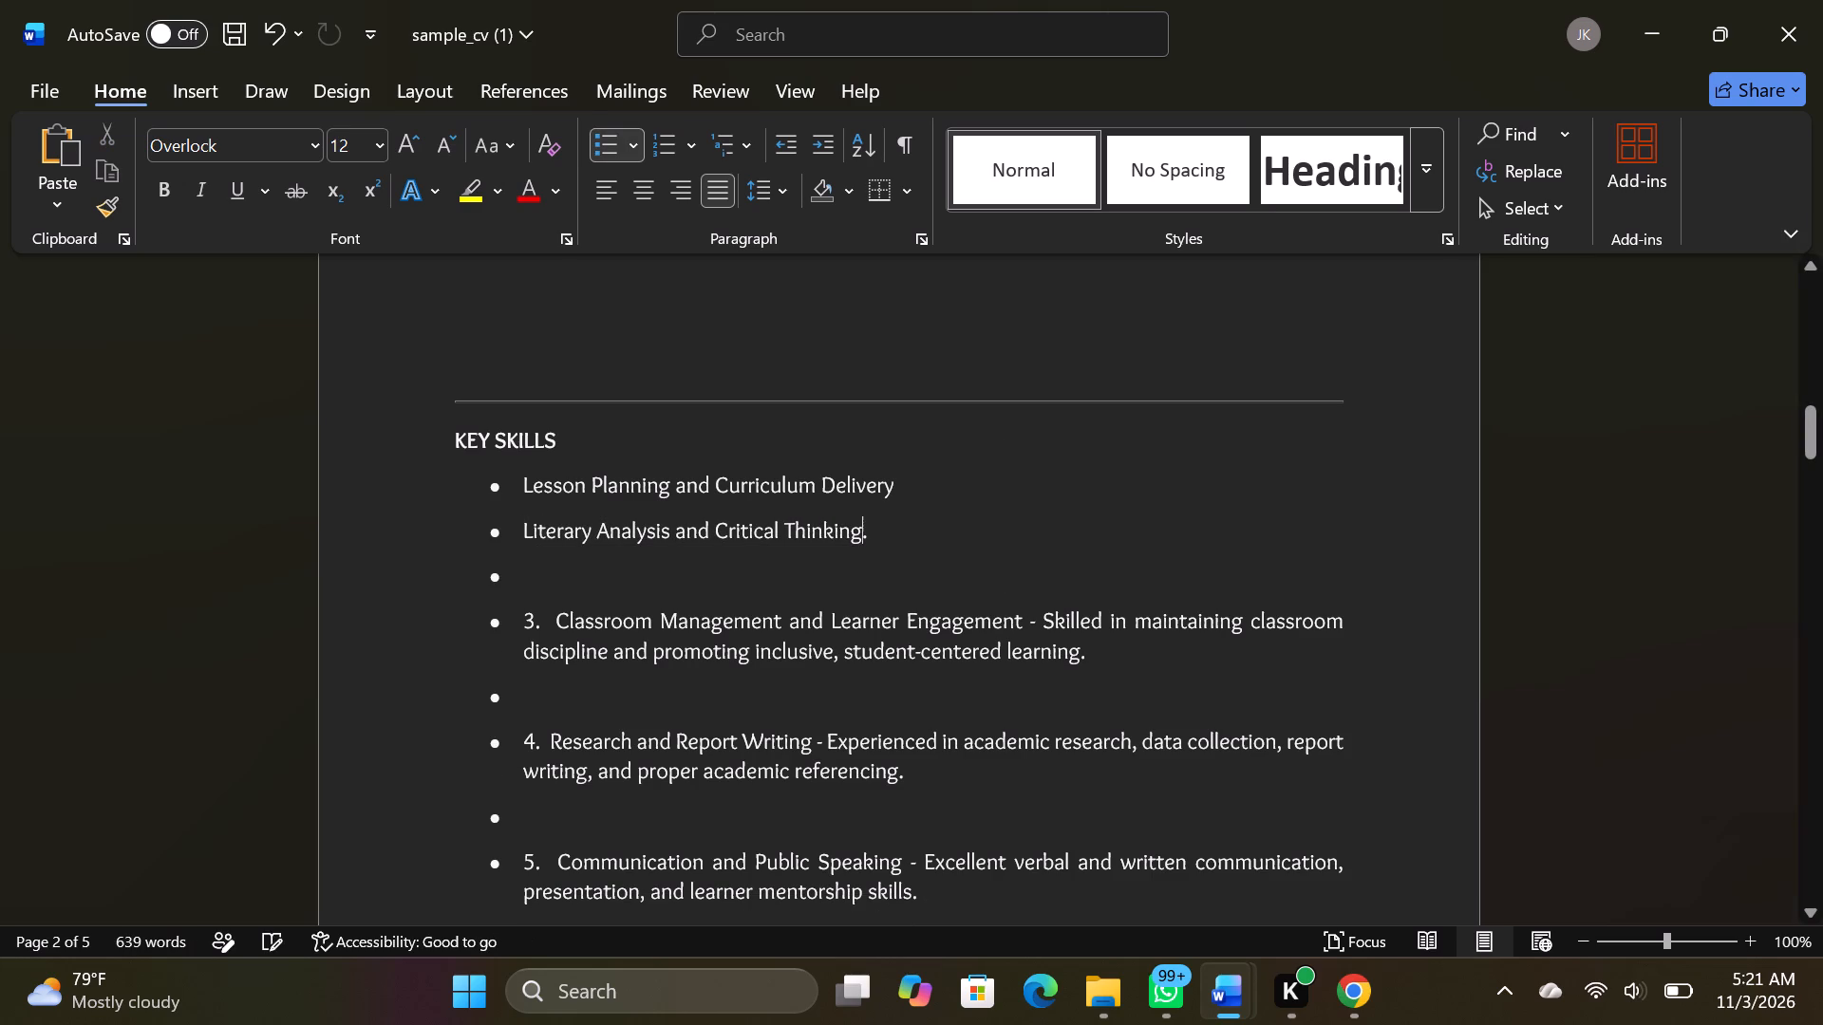
click(887, 540)
key(BackSpace)
Clear the bullet from the empty line below the Literary Analysis item in Key Skills.
click(517, 582)
key(BackSpace)
key(BackSpace)
Reduce the third Key Skills item to "Classroom Management and Learner Engagement", without its typed number and description, keeping its bullet.
click(555, 620)
key(BackSpace)
key(BackSpace)
key(BackSpace)
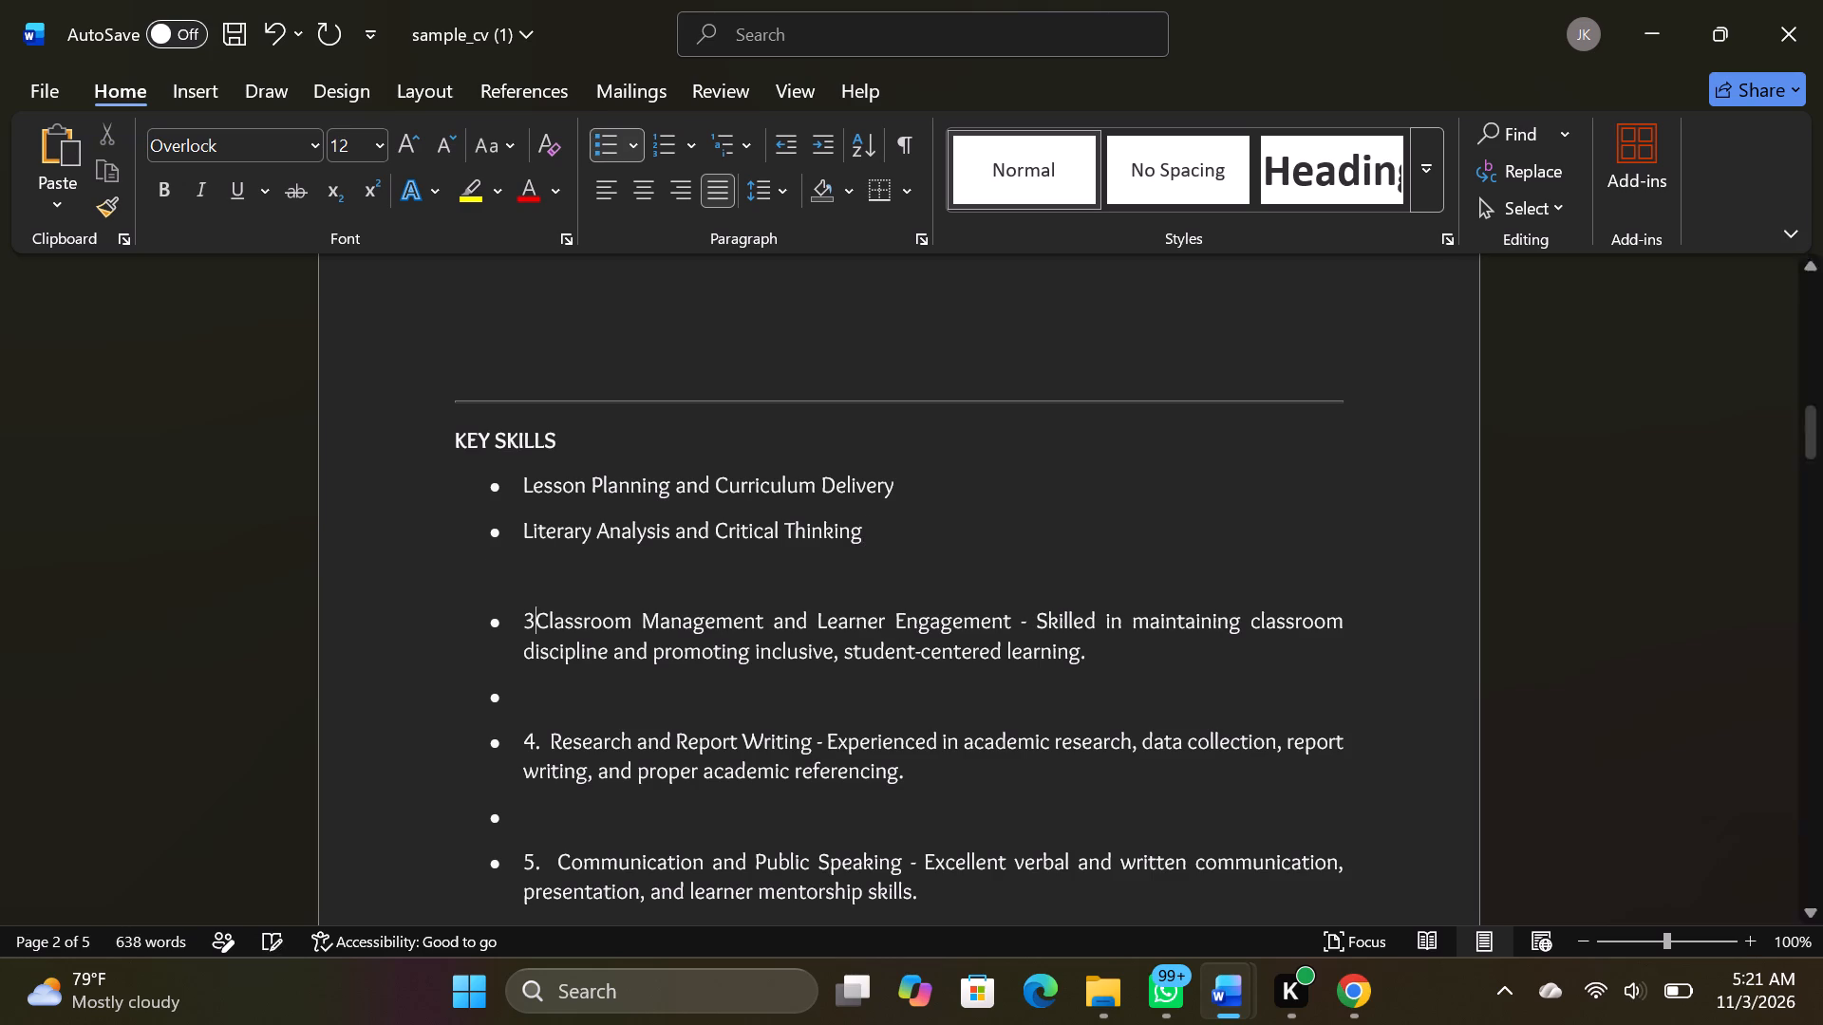
key(BackSpace)
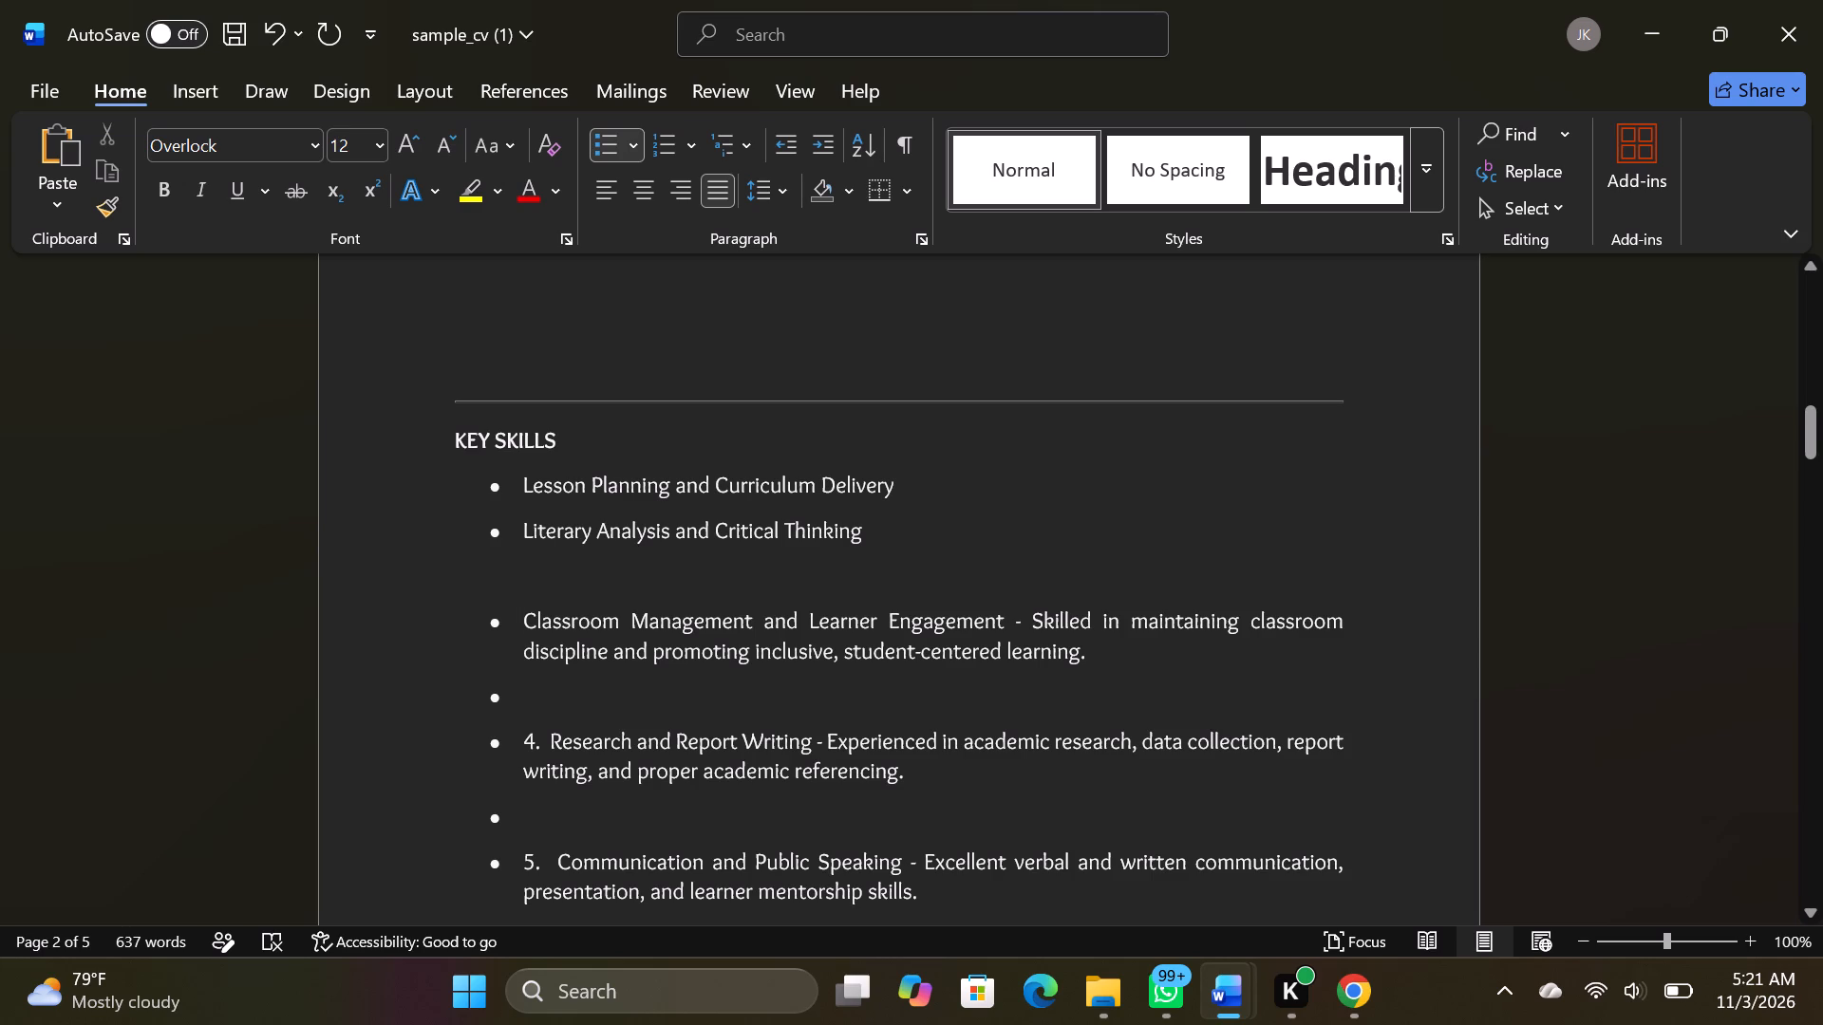
drag(1013, 621, 1084, 663)
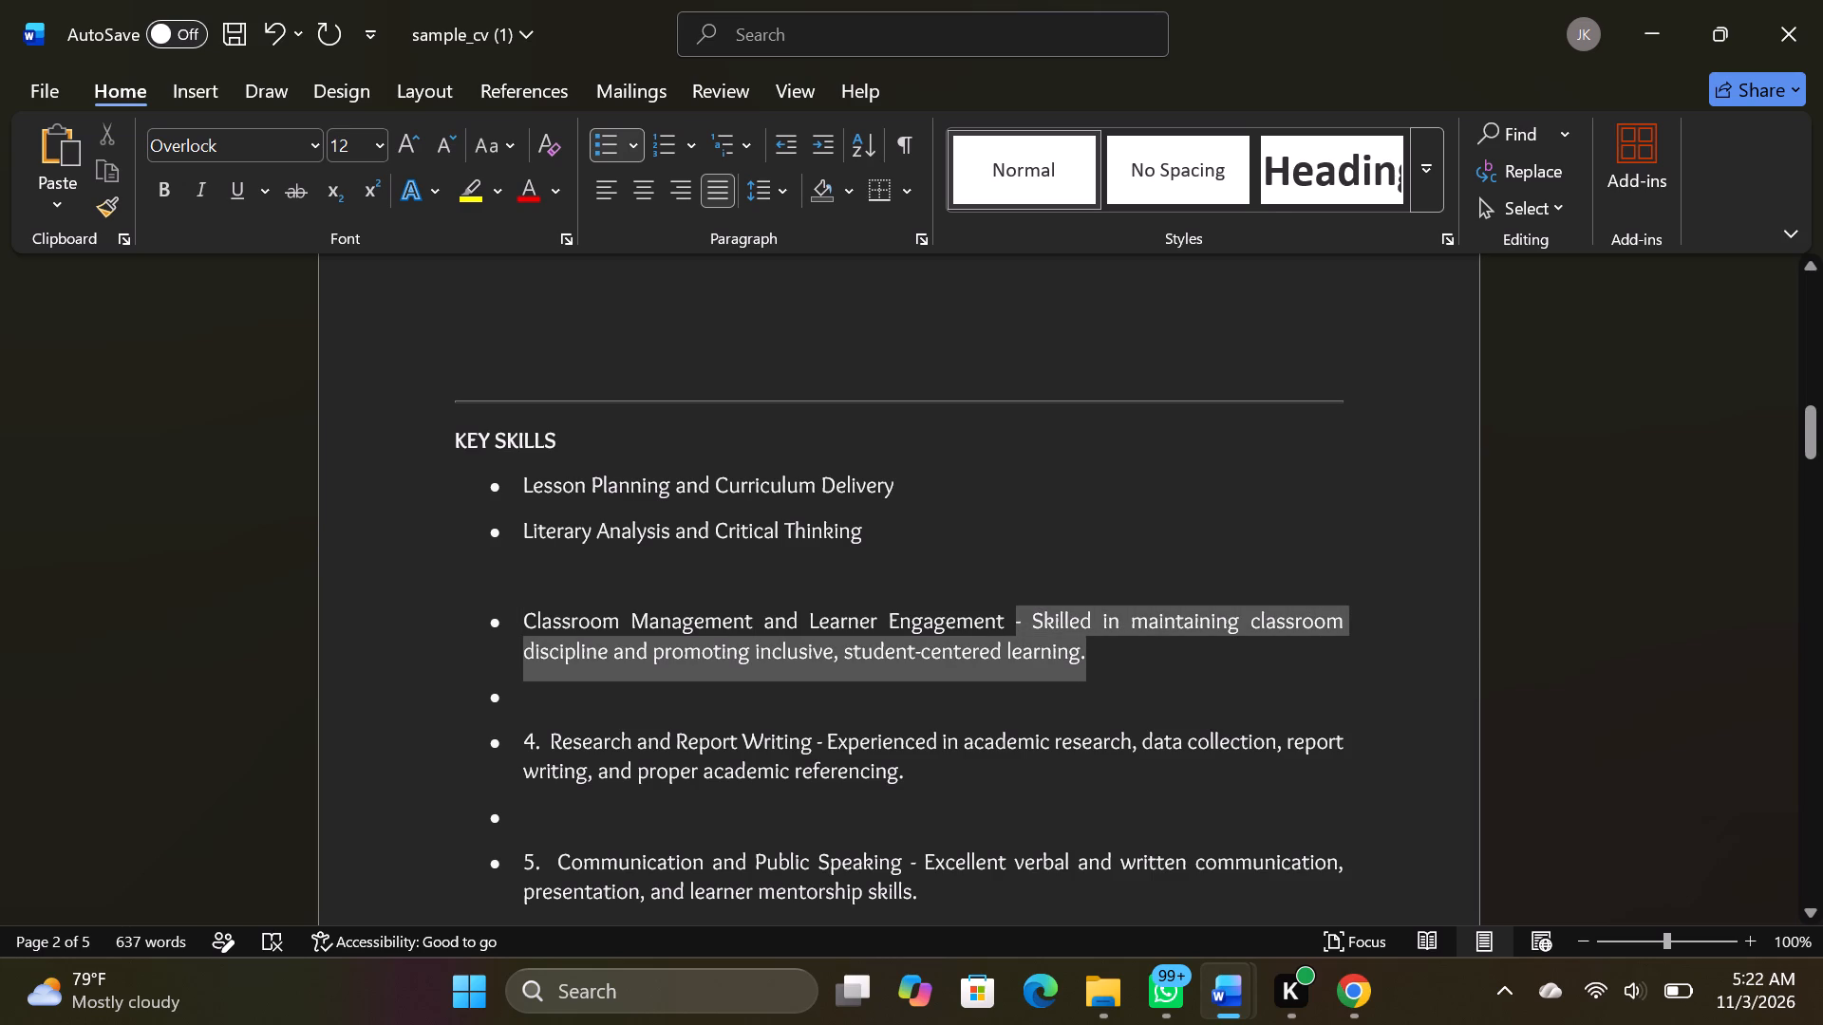
drag(1084, 663, 1090, 665)
key(BackSpace)
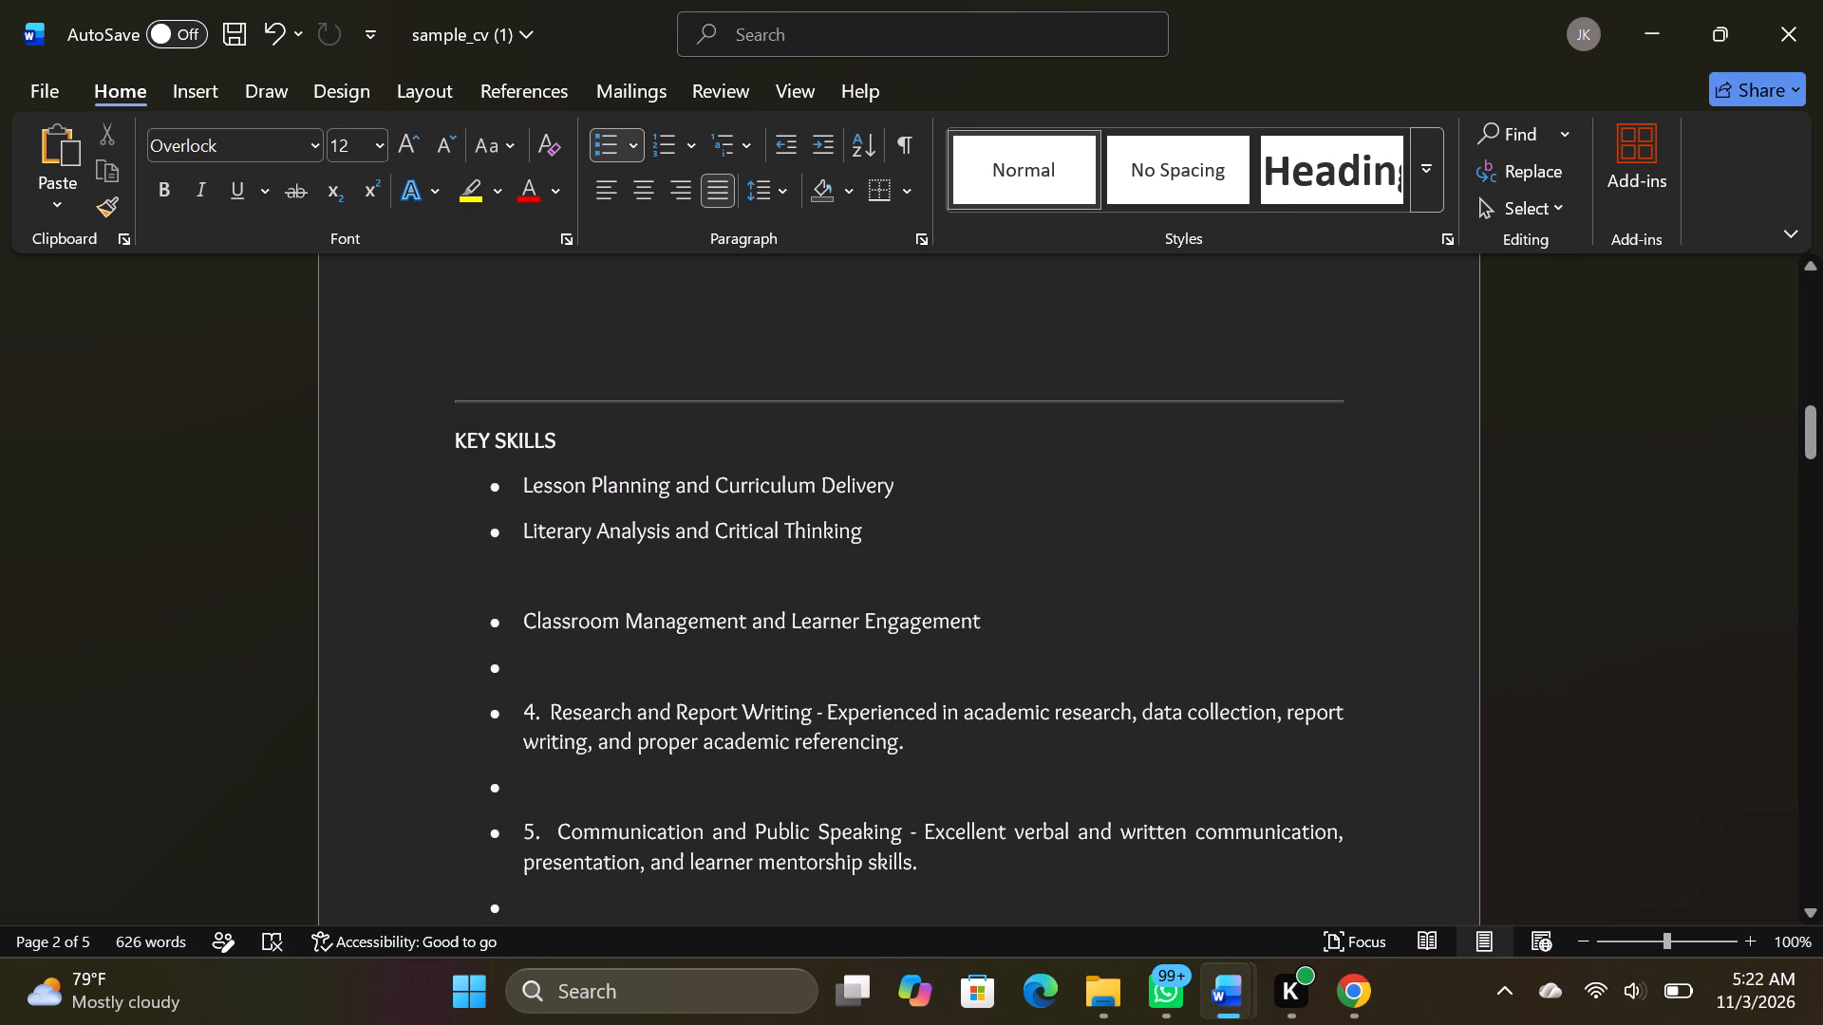
Remove the empty lines directly below and above the Classroom Management item in Key Skills.
click(538, 673)
key(BackSpace)
key(BackSpace)
key(BackSpace)
key(BackSpace)
click(530, 585)
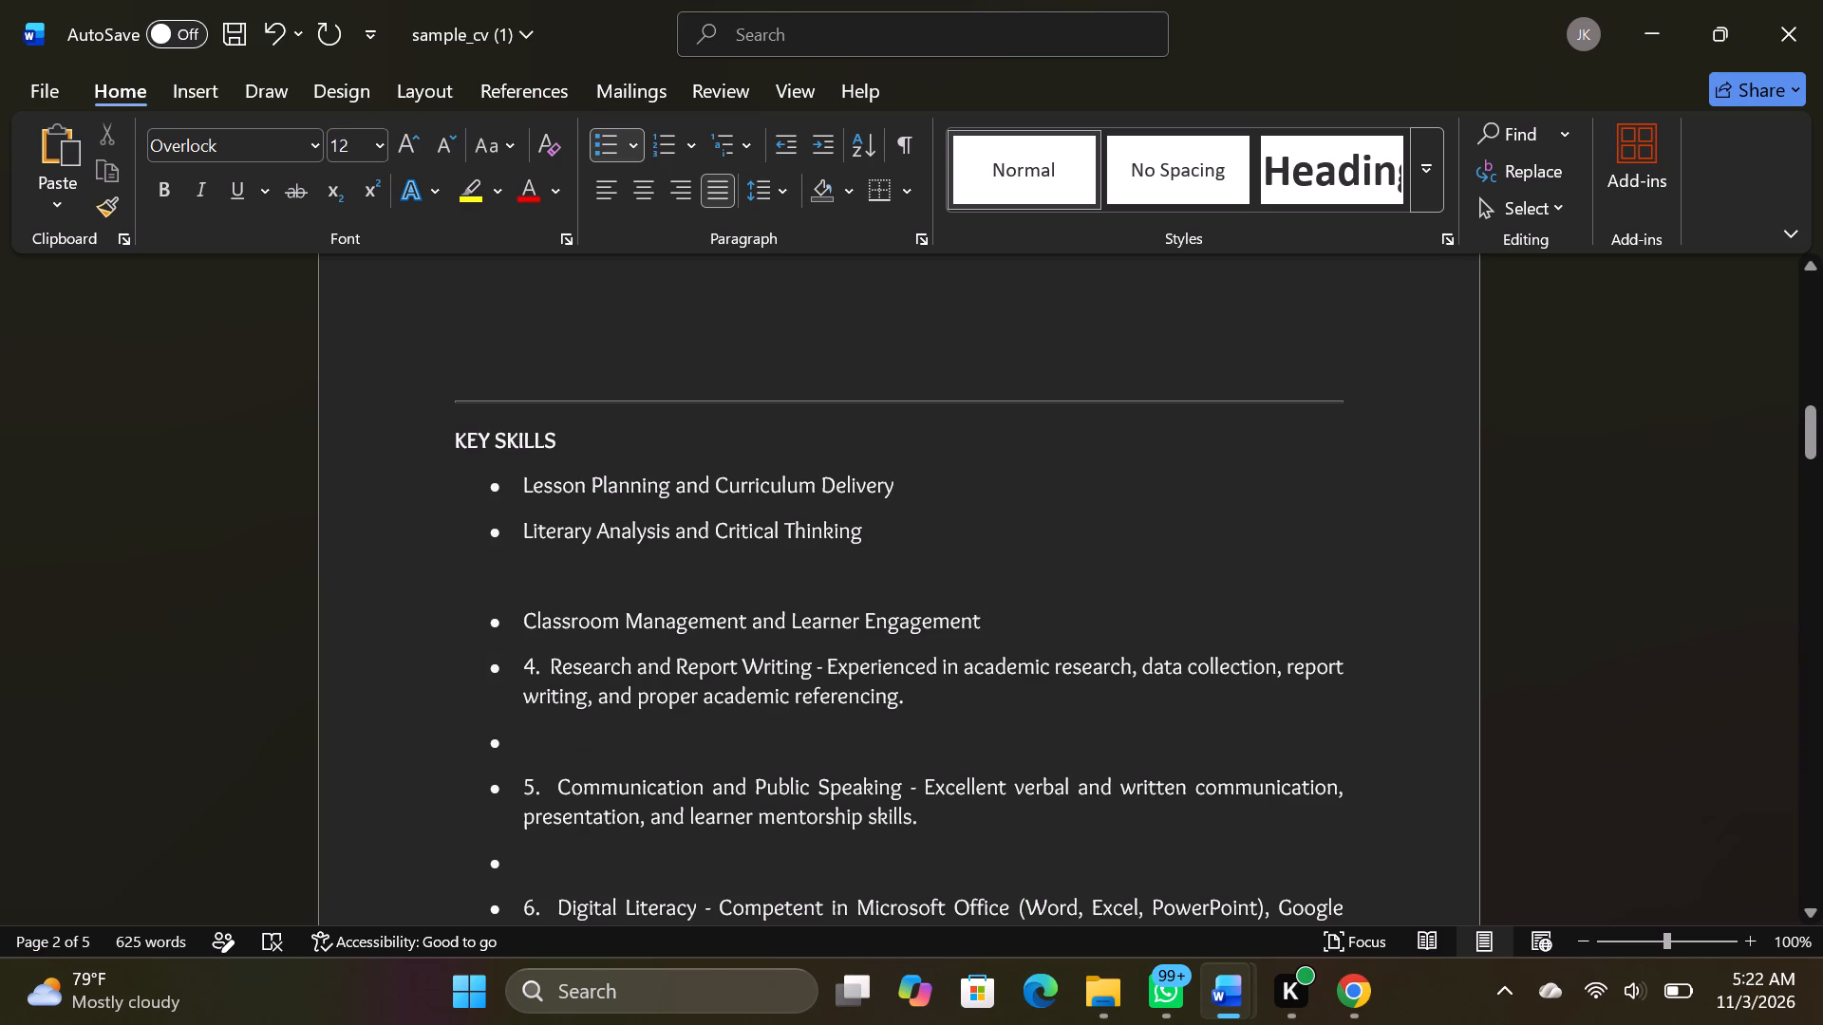
key(BackSpace)
key(BackSpace)
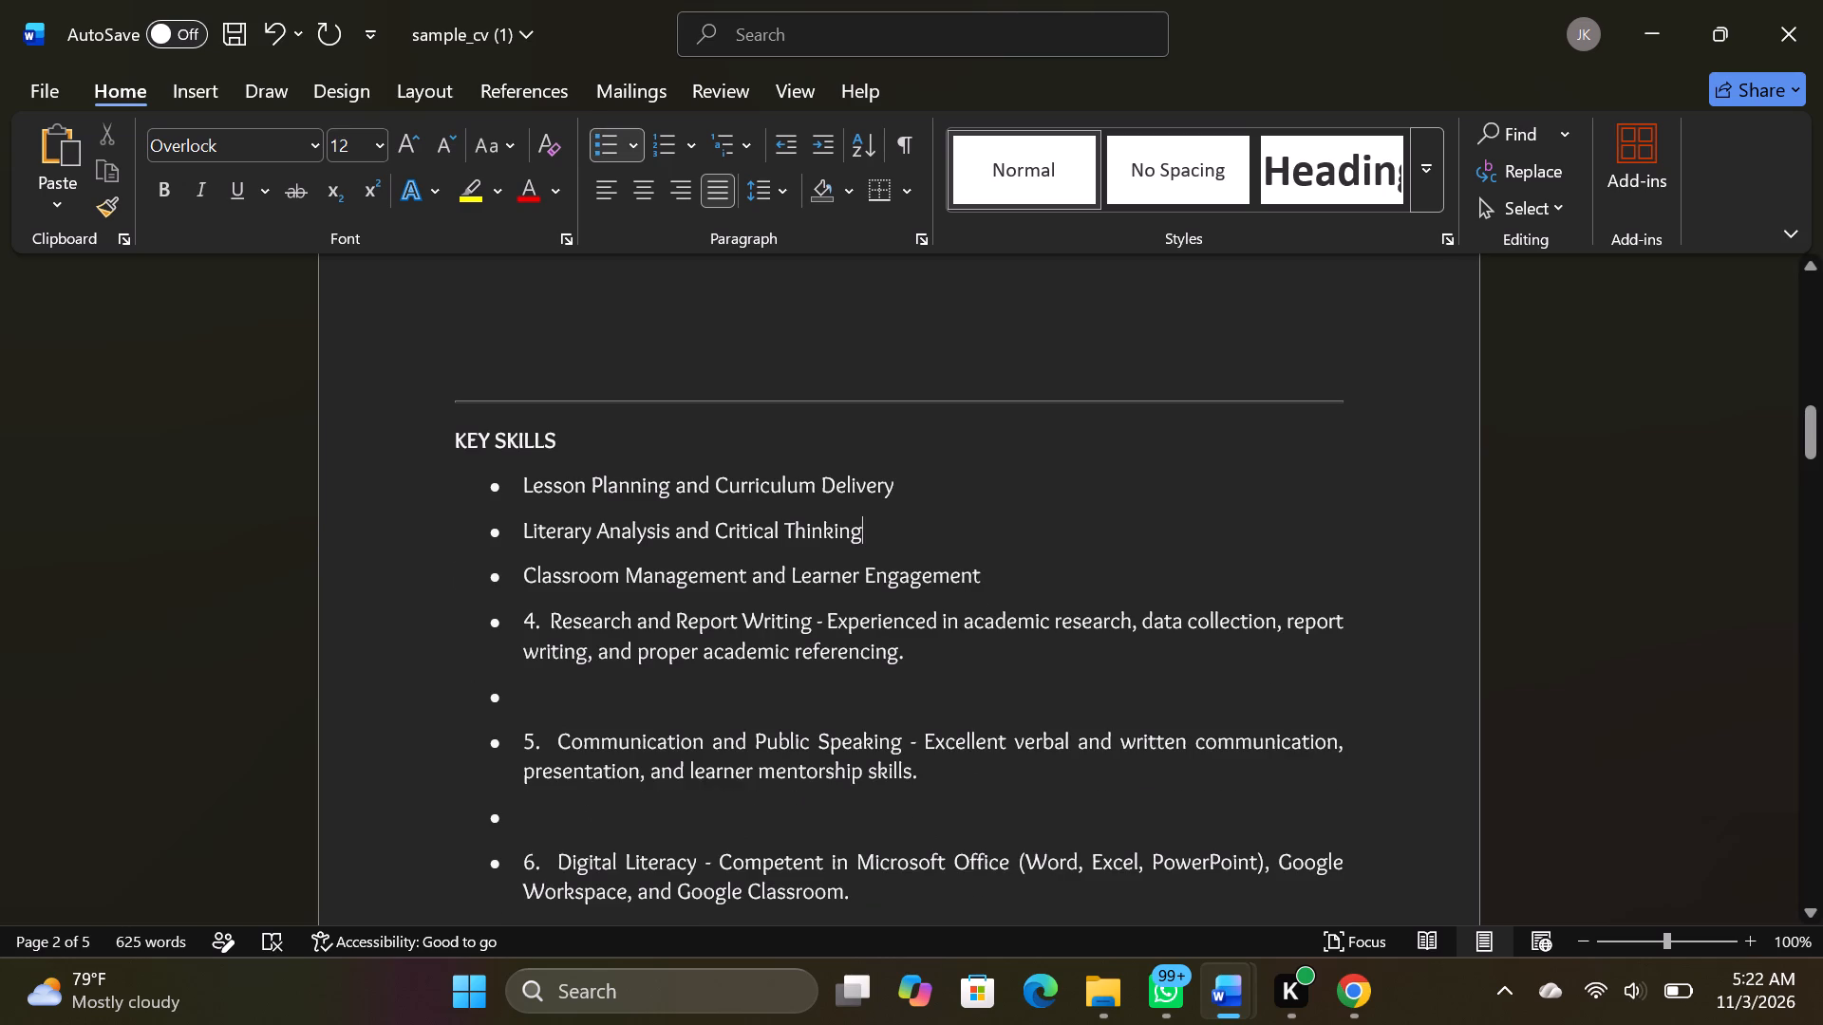
Reduce the fourth Key Skills item to "Research and Report Writing", without its typed number and description, keeping its bullet.
click(551, 619)
key(BackSpace)
key(BackSpace)
key(BackSpace)
key(BackSpace)
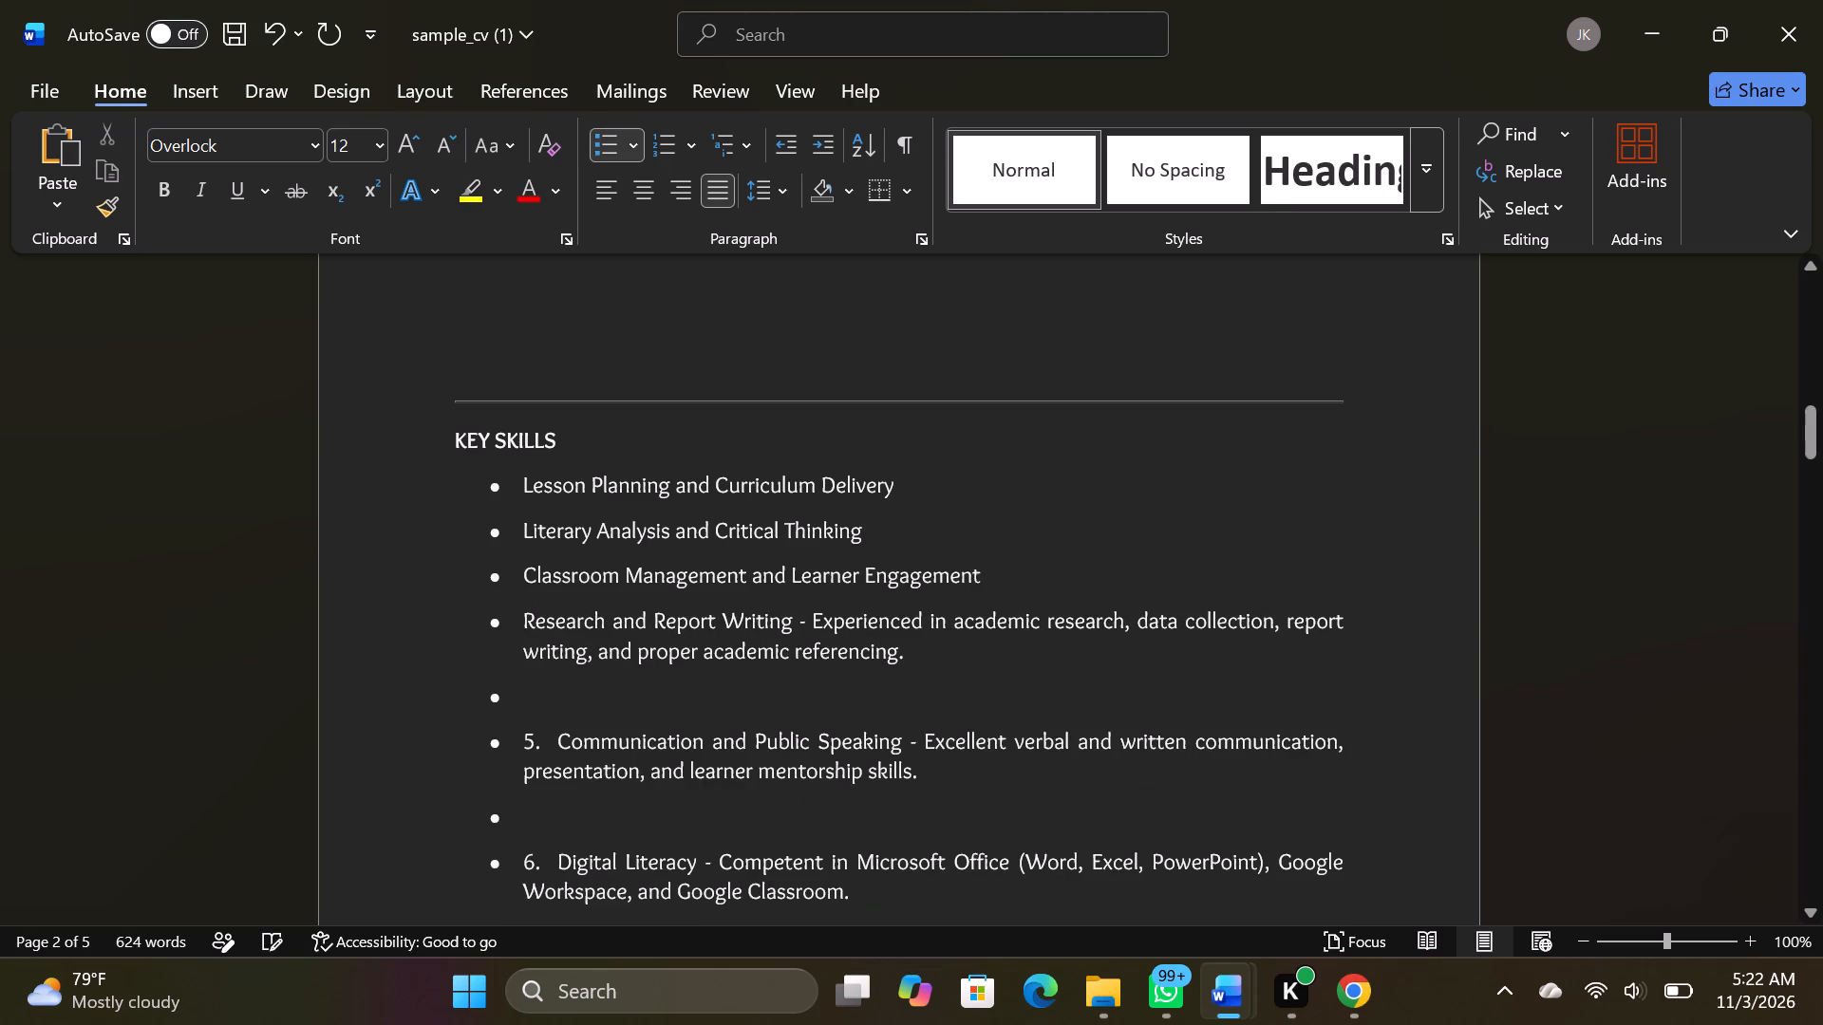
drag(799, 623, 915, 661)
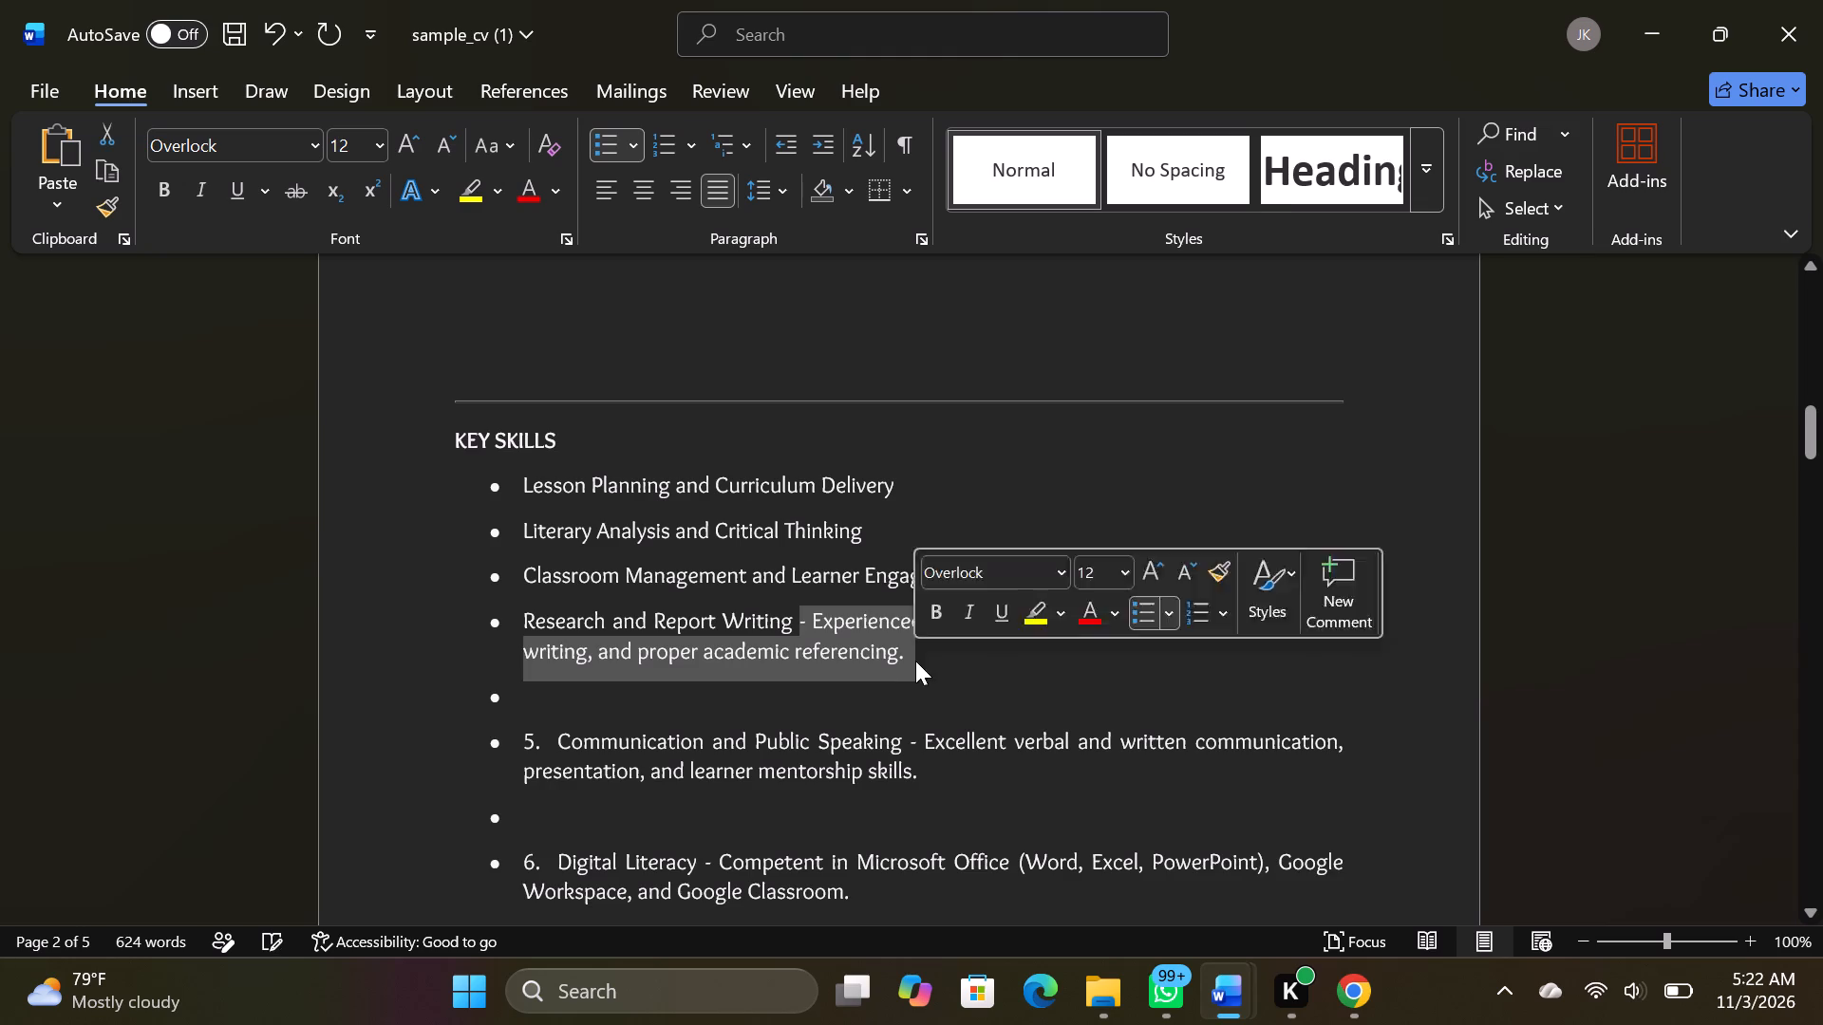
key(BackSpace)
Remove the empty bullet between the Research and Report Writing and Communication items in Key Skills.
click(582, 687)
key(BackSpace)
key(BackSpace)
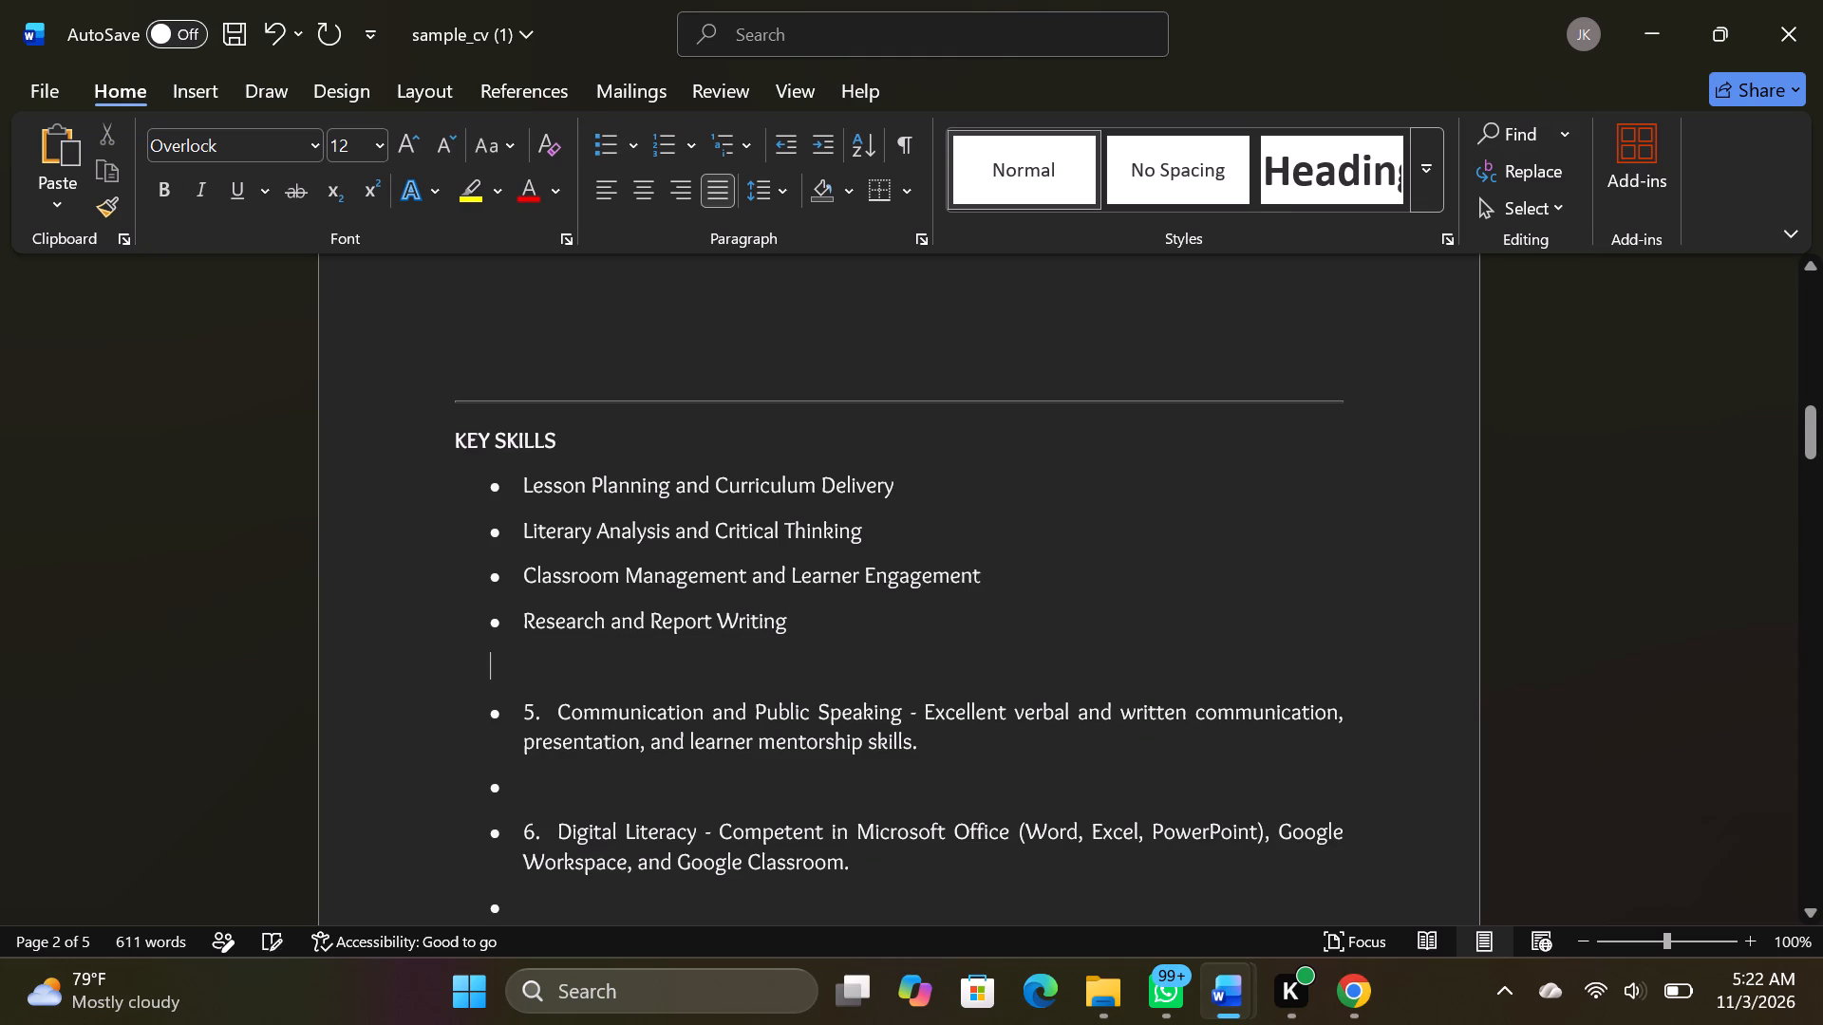
key(BackSpace)
key(BackSpace)
Reduce the fifth Key Skills item to "Communication and Public Speaking", without its typed number and description, keeping its bullet.
click(561, 664)
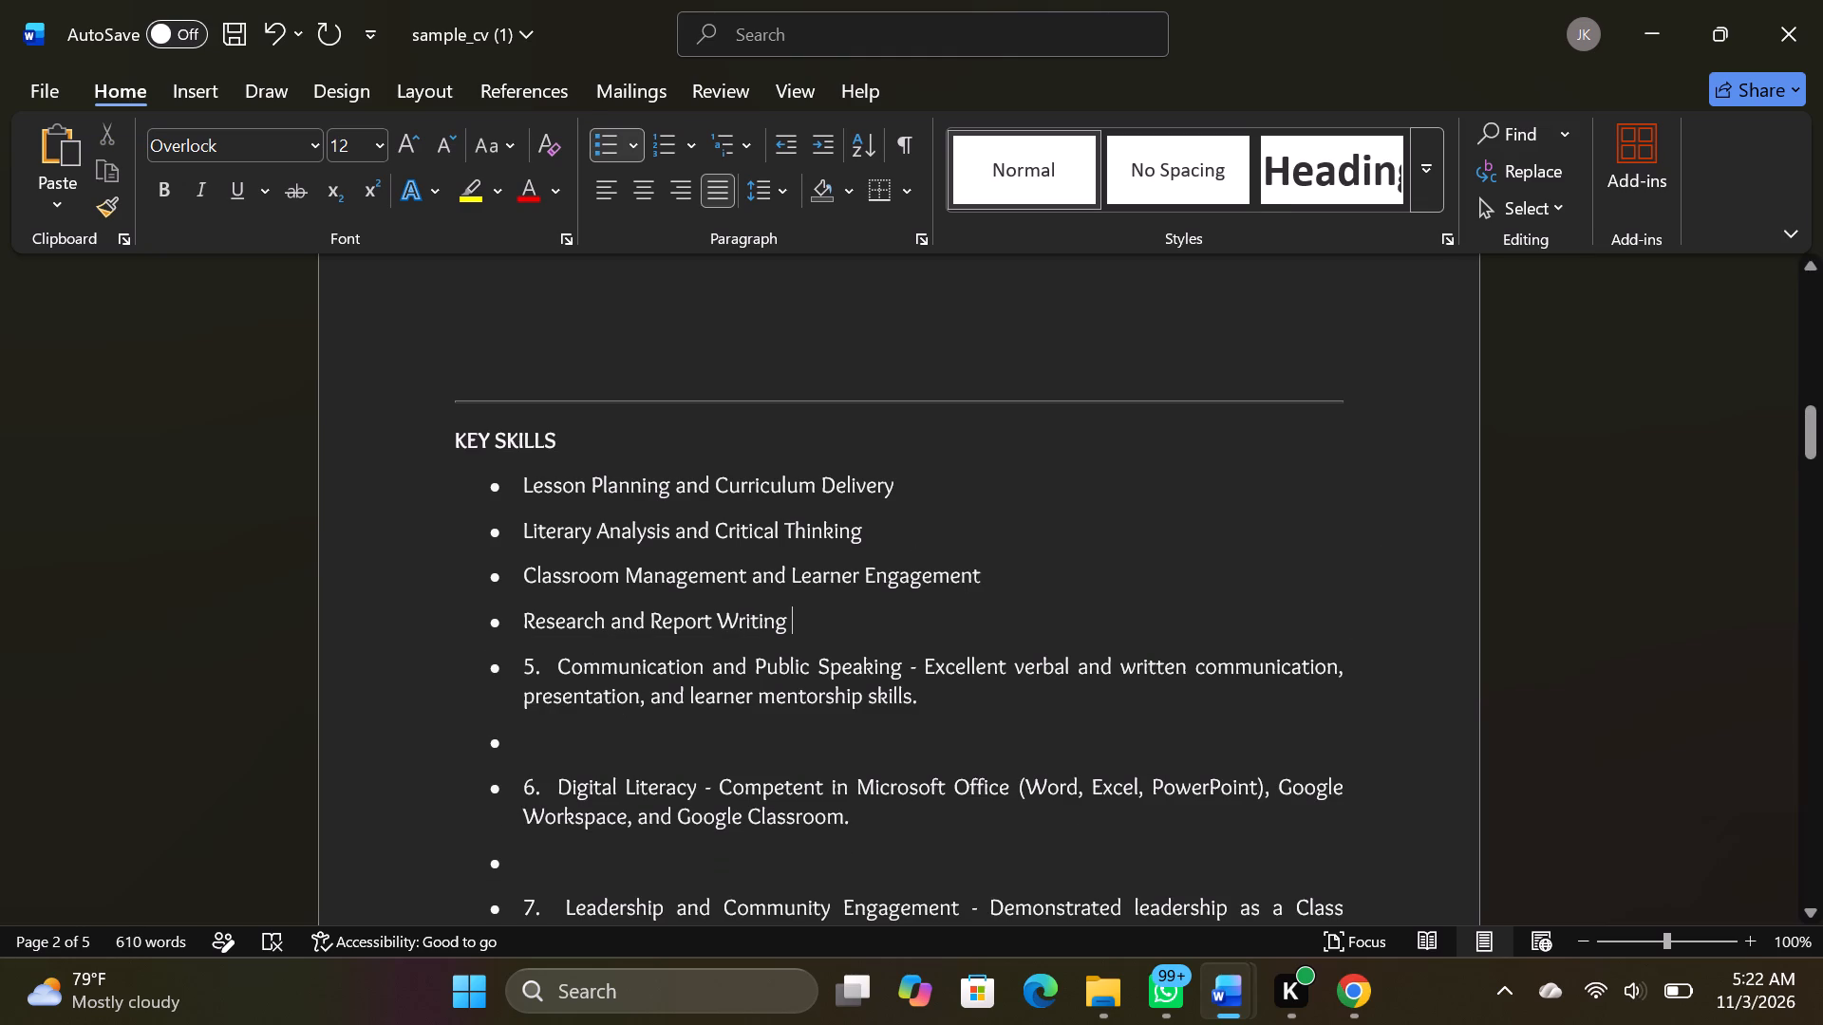
key(BackSpace)
key(BackSpace)
key(BackSpace)
key(BackSpace)
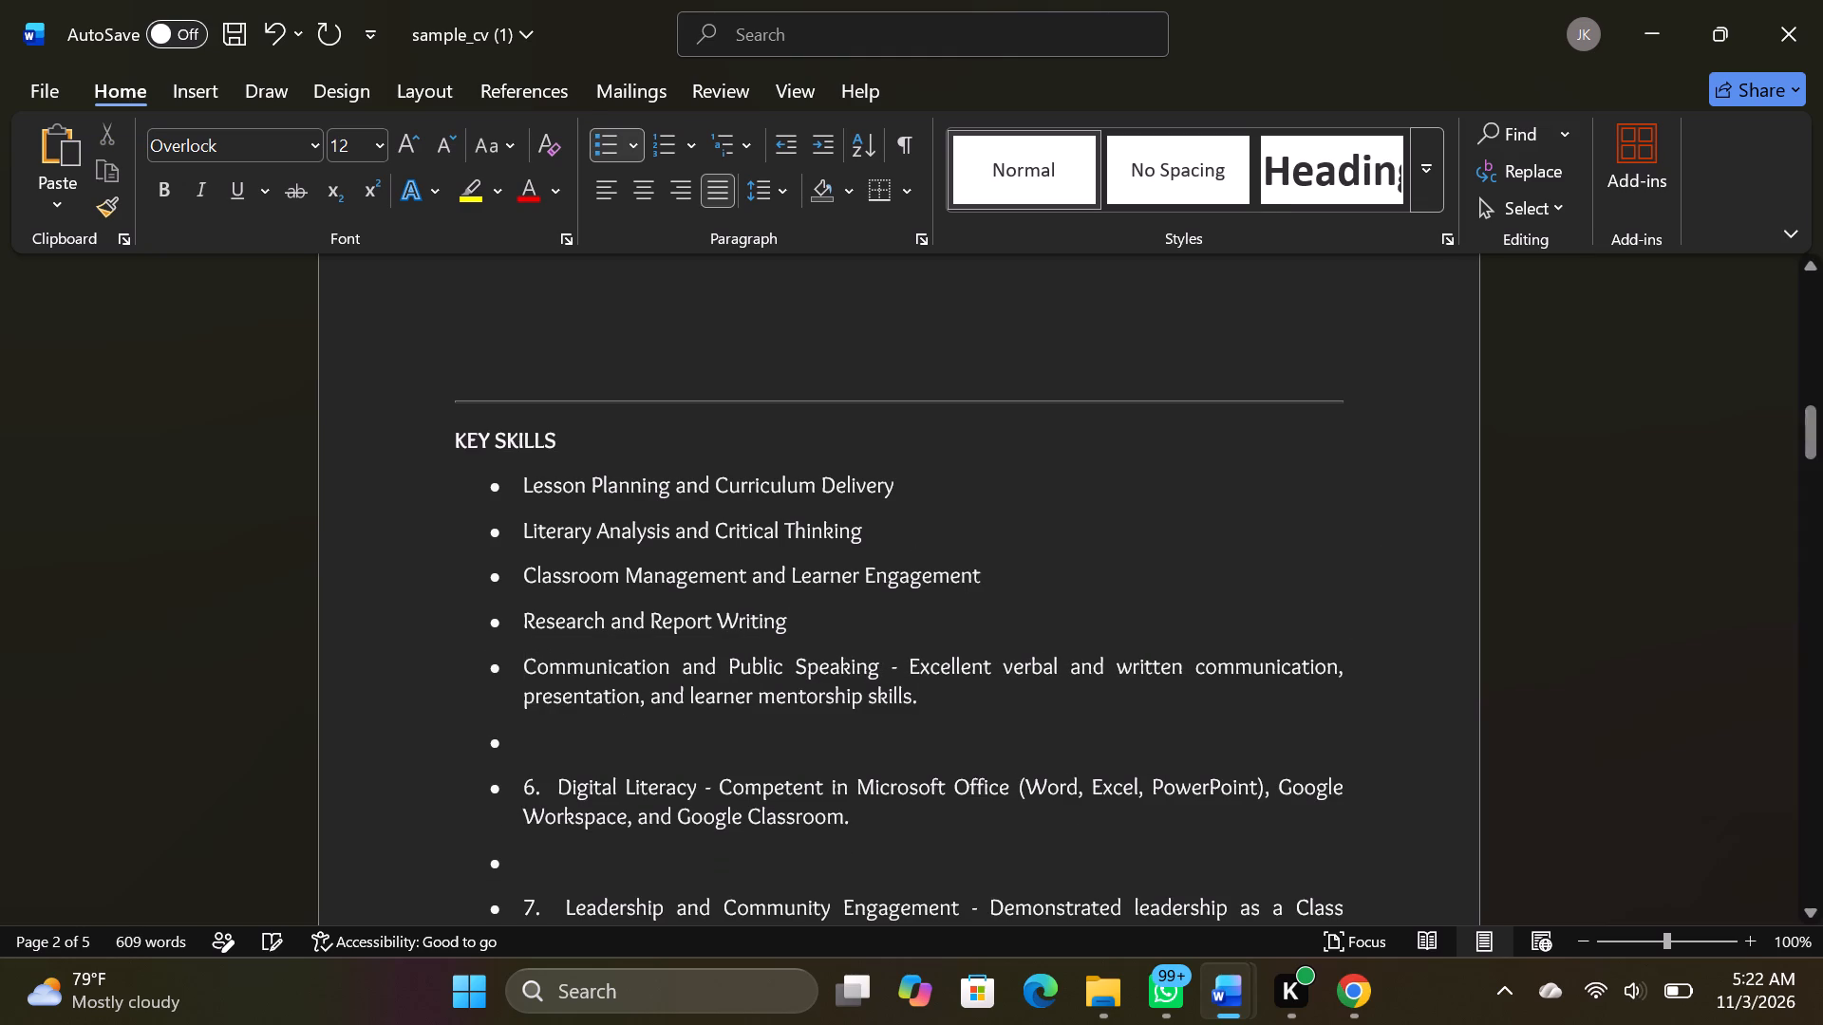
drag(893, 667, 944, 699)
key(BackSpace)
Remove the empty bullet between the Communication and Digital Literacy items in Key Skills.
click(582, 714)
key(BackSpace)
key(BackSpace)
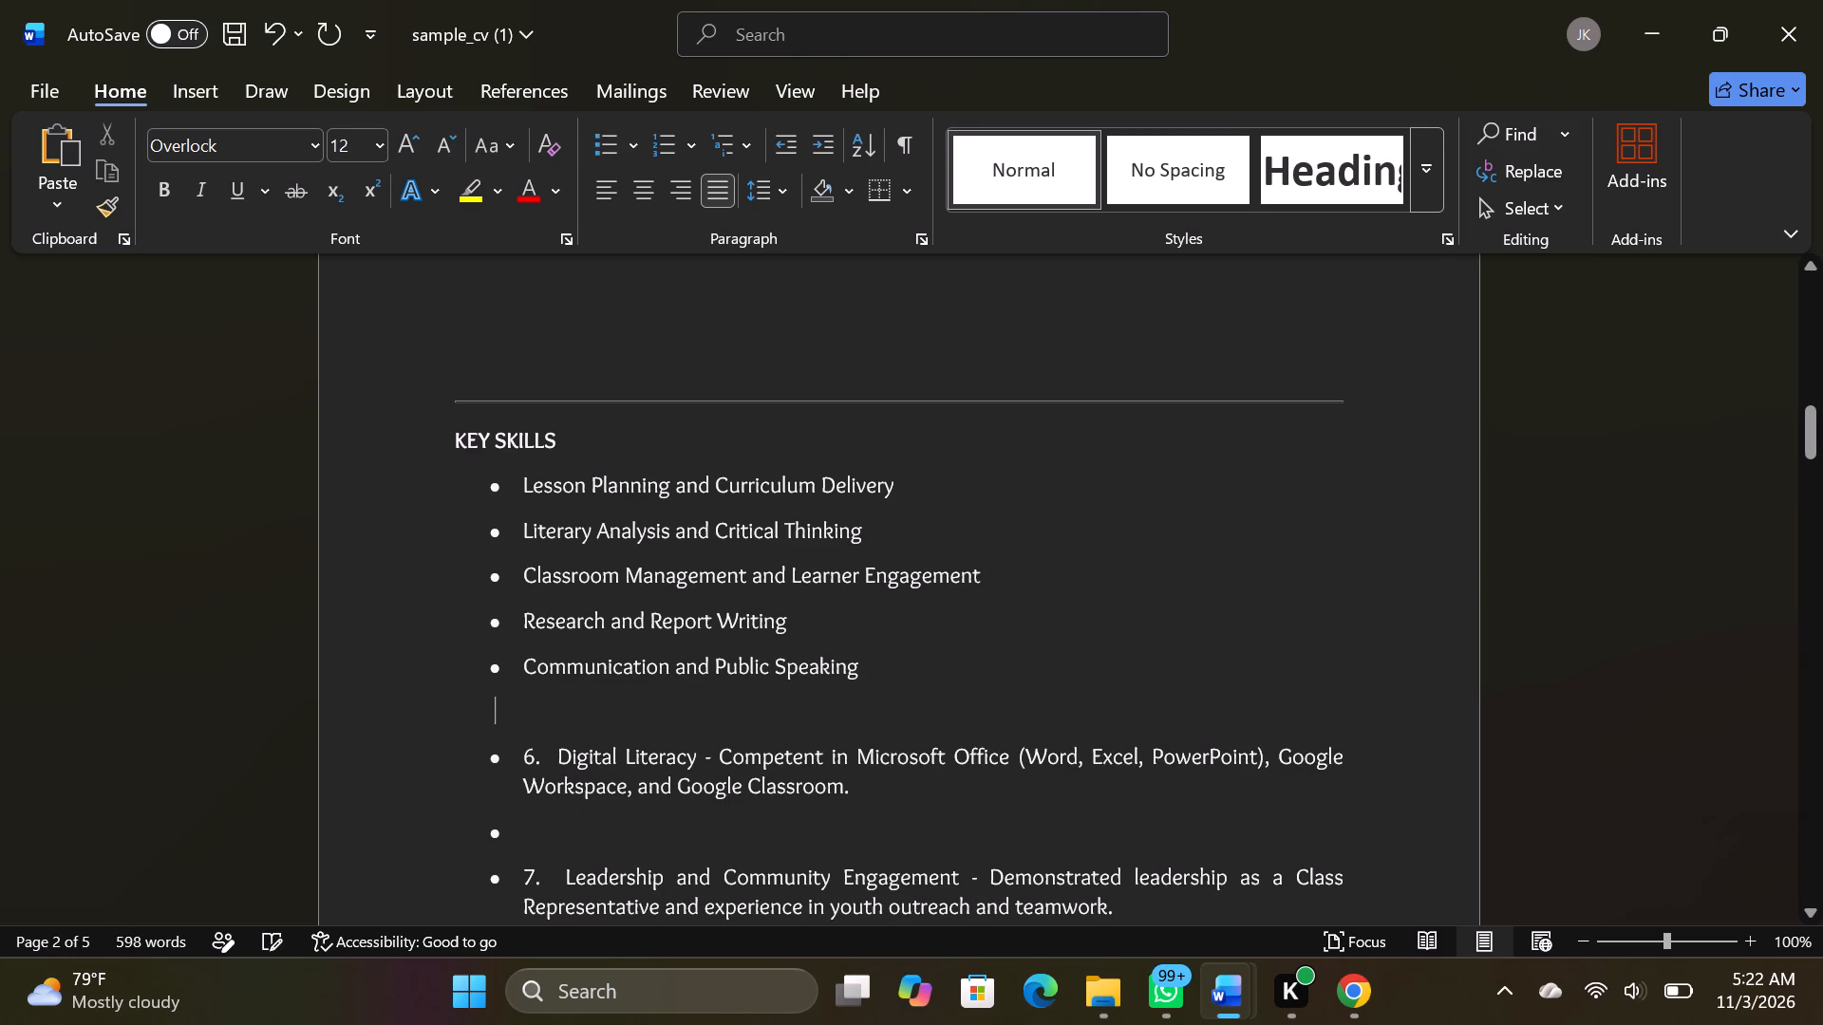
key(BackSpace)
key(BackSpace)
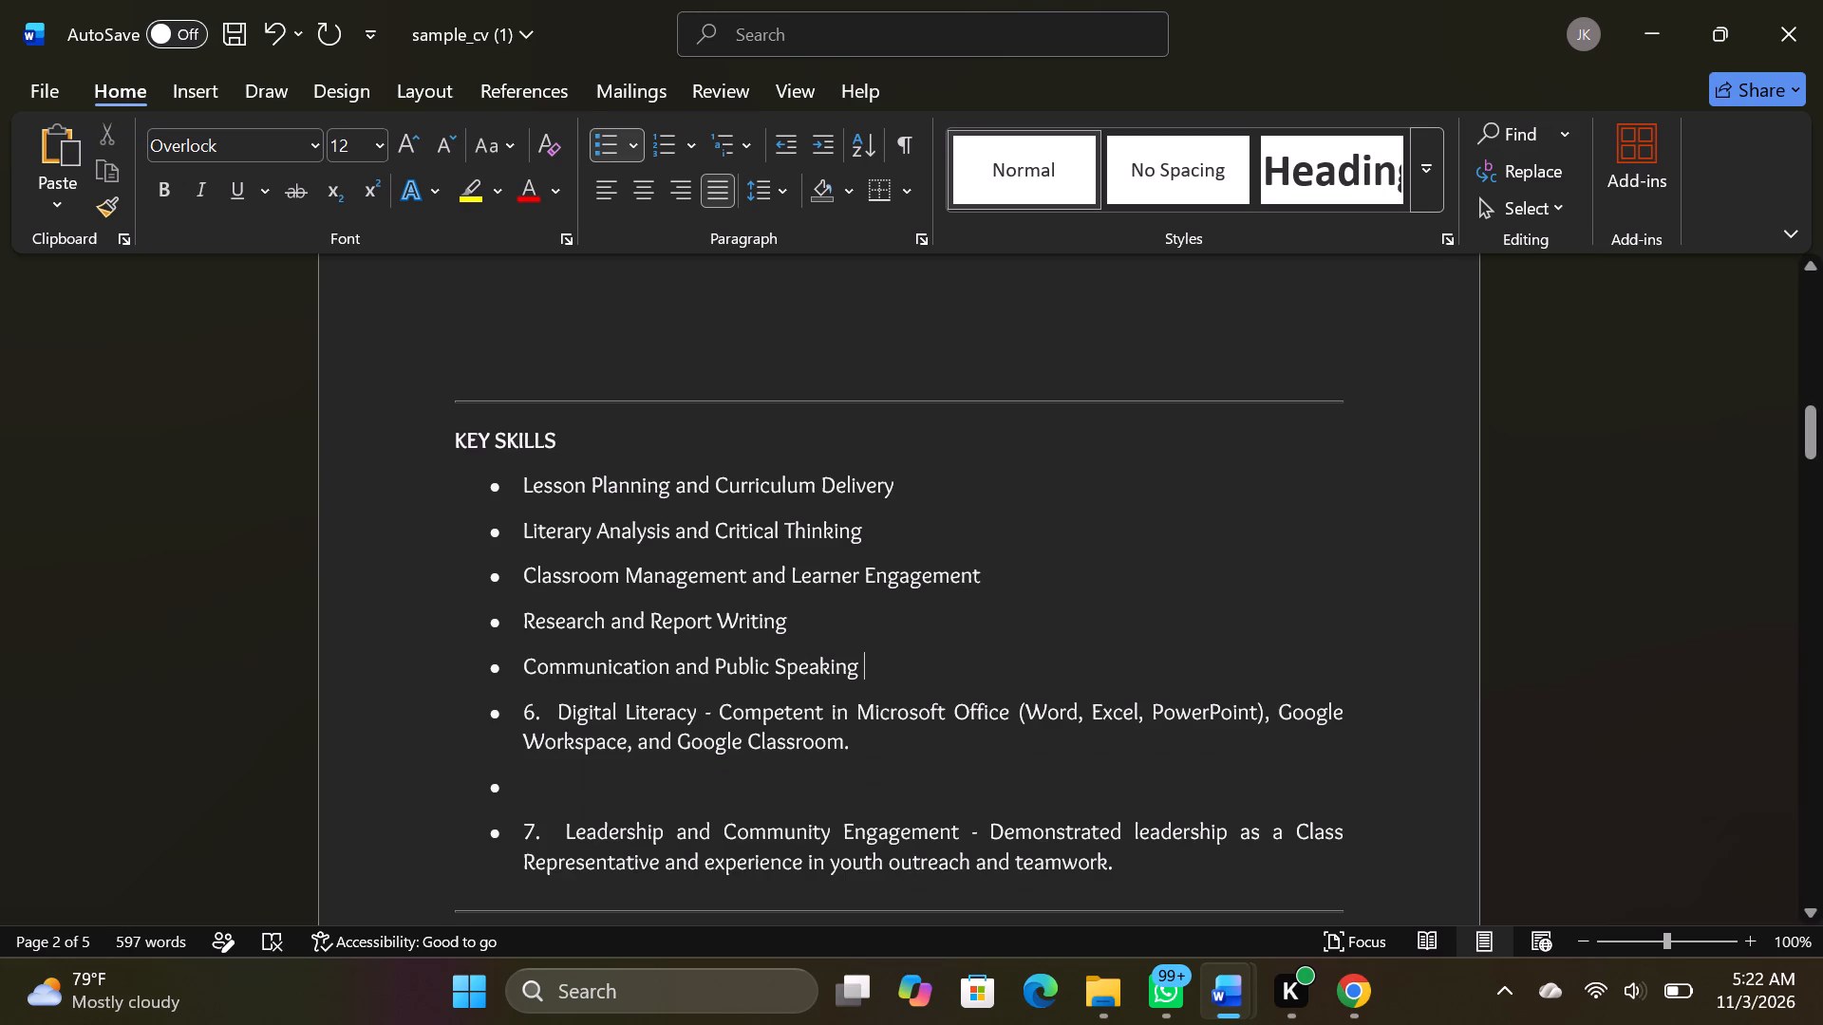
Reduce the sixth Key Skills item to "Digital Literacy", without its typed number and description, keeping its bullet.
click(558, 708)
key(BackSpace)
key(BackSpace)
key(BackSpace)
key(BackSpace)
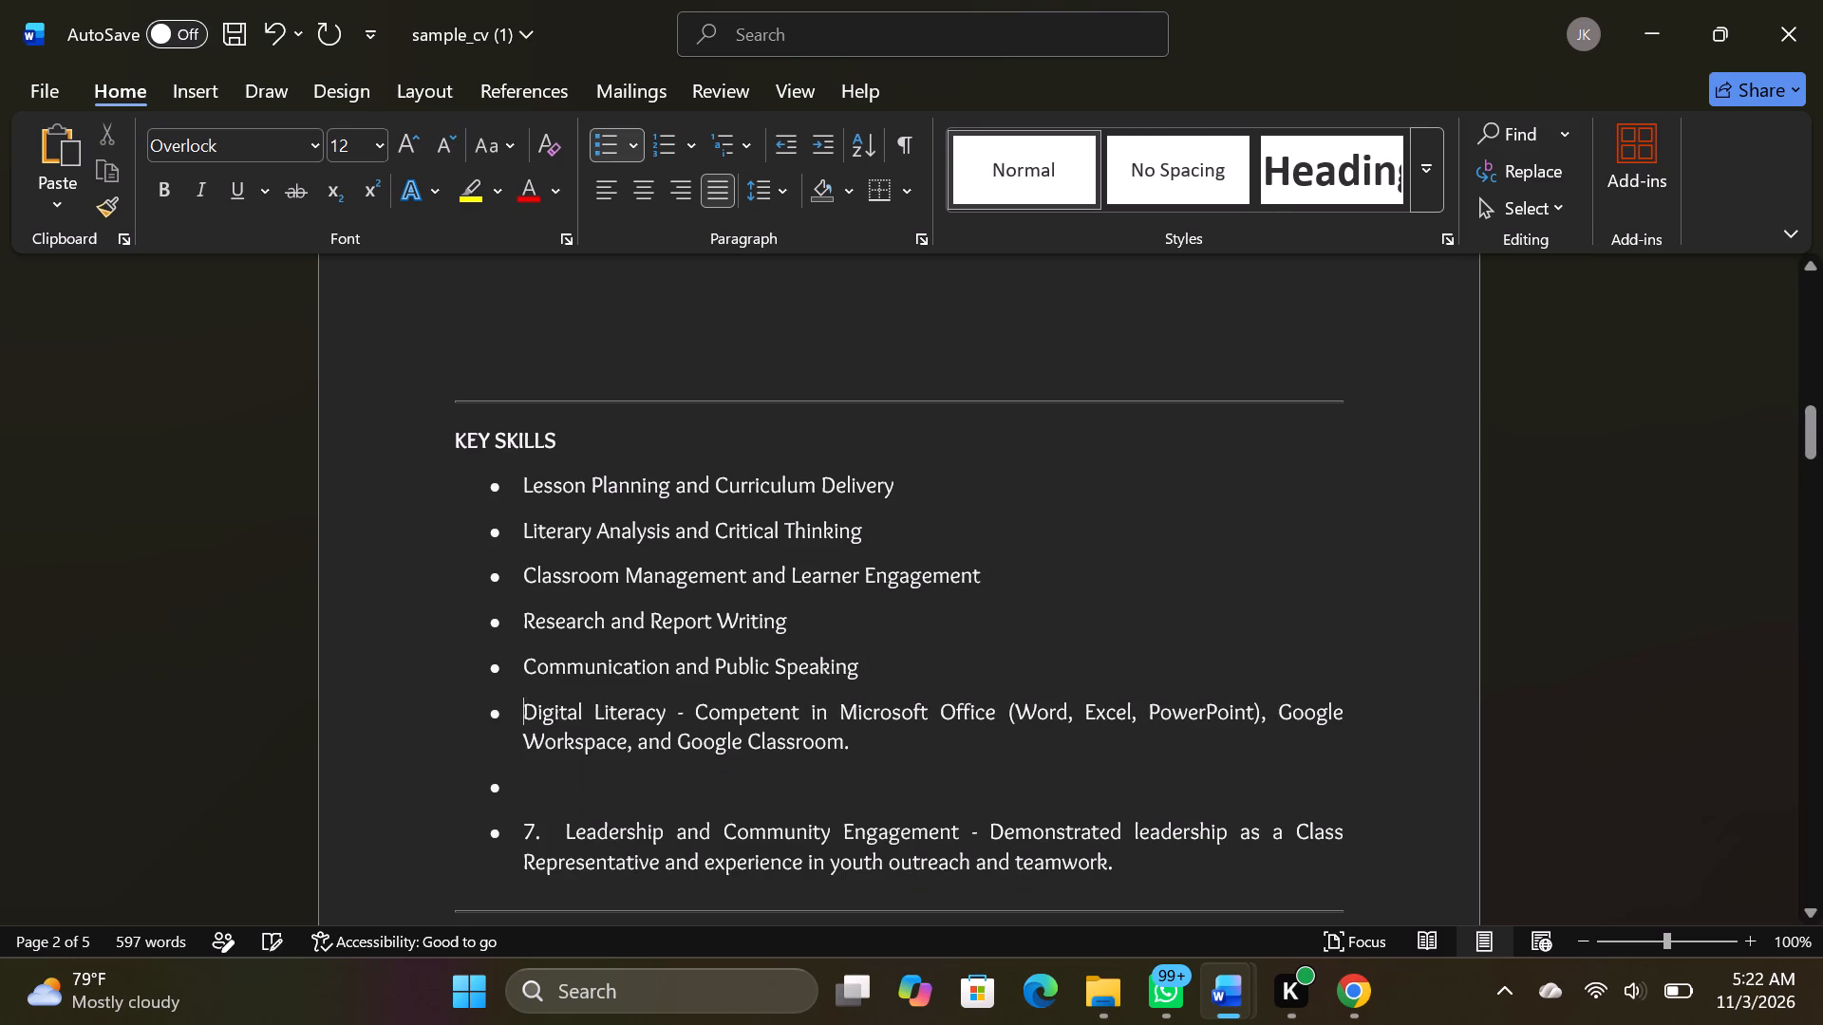
drag(677, 714, 786, 741)
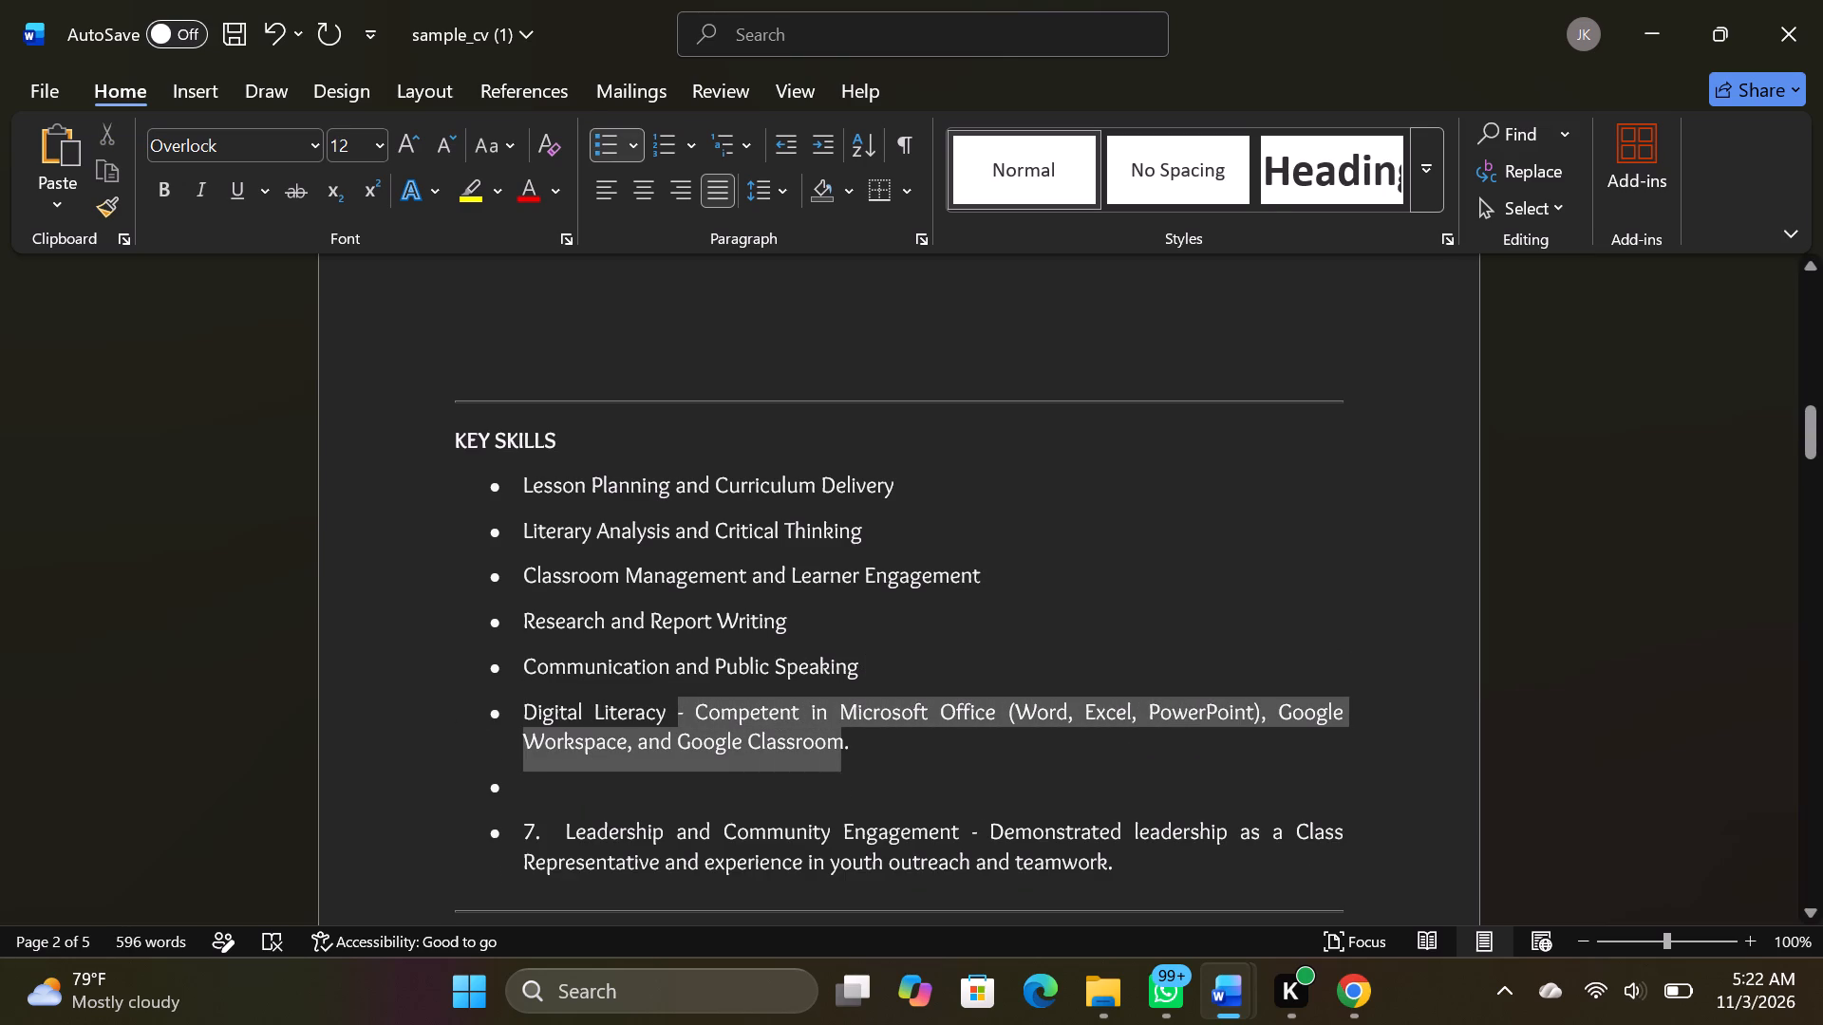
drag(786, 741, 867, 752)
key(BackSpace)
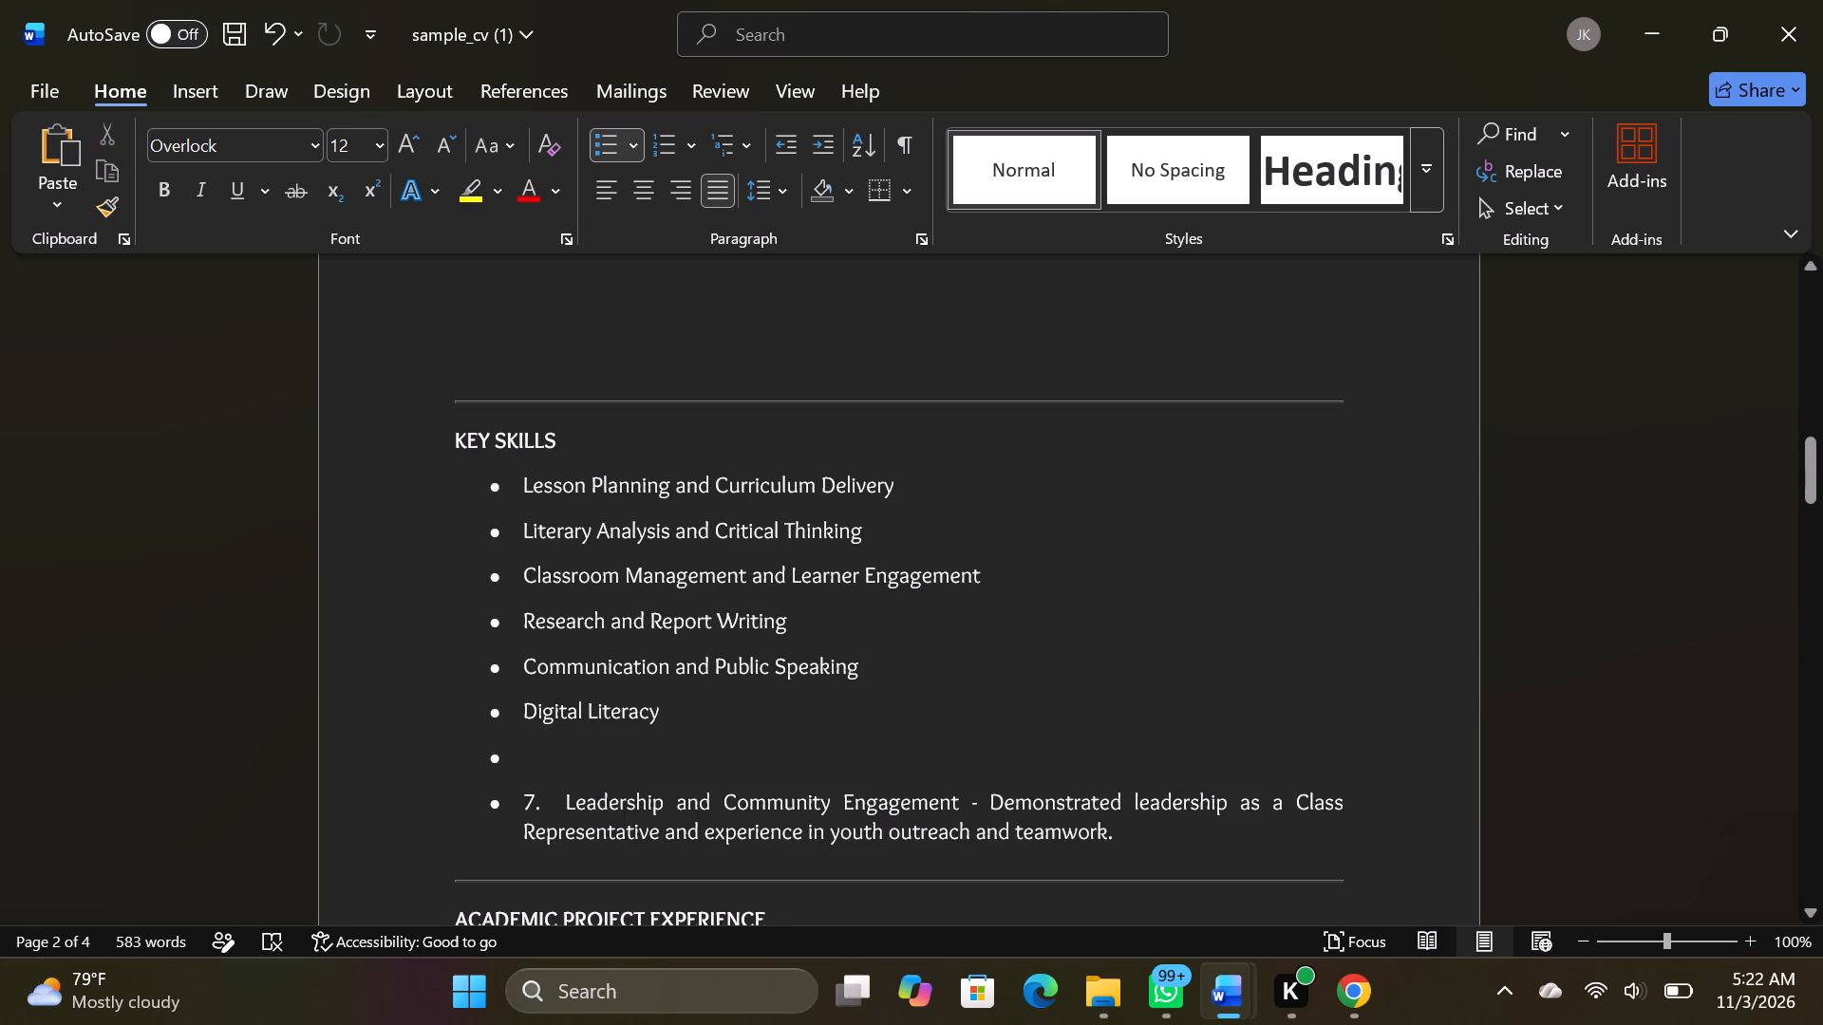
Remove the empty bullet between the Digital Literacy and Leadership items in Key Skills.
click(515, 754)
key(BackSpace)
key(BackSpace)
key(BackSpace)
key(BackSpace)
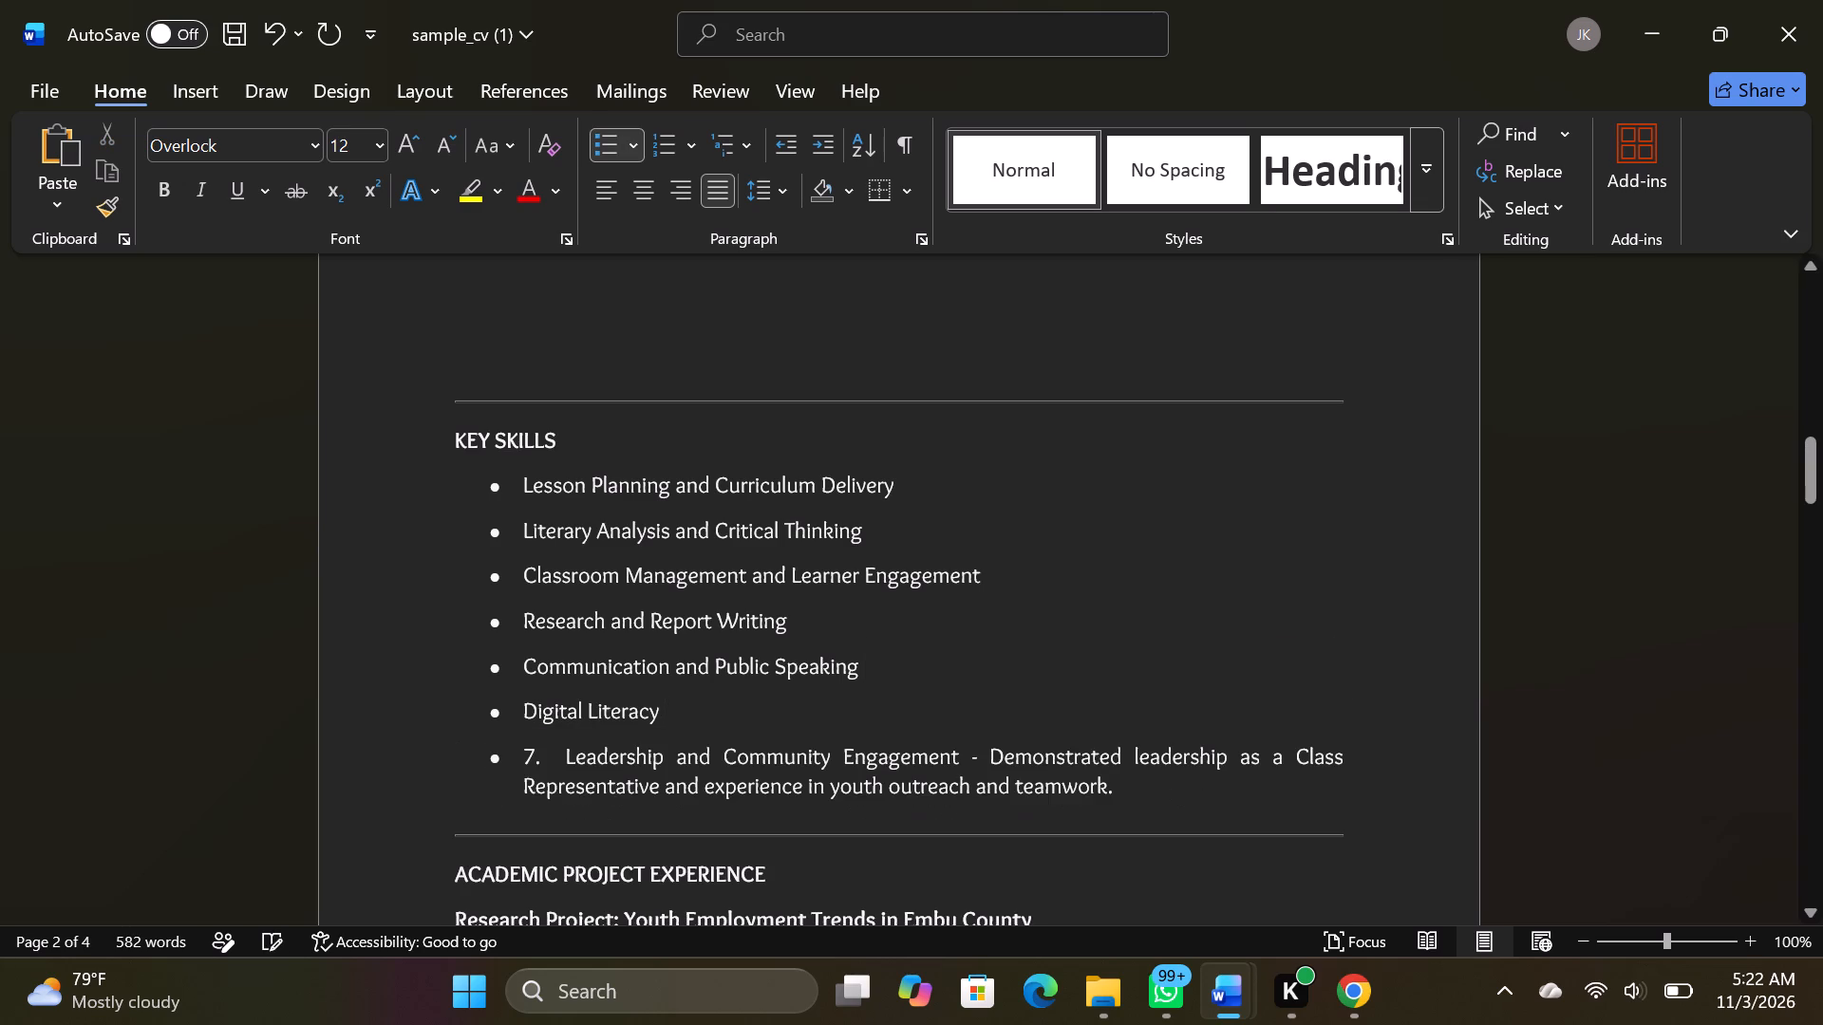
Reduce the seventh Key Skills item to "Leadership and Community Engagement", without its typed number and description, keeping its bullet.
click(574, 750)
click(569, 757)
key(BackSpace)
key(BackSpace)
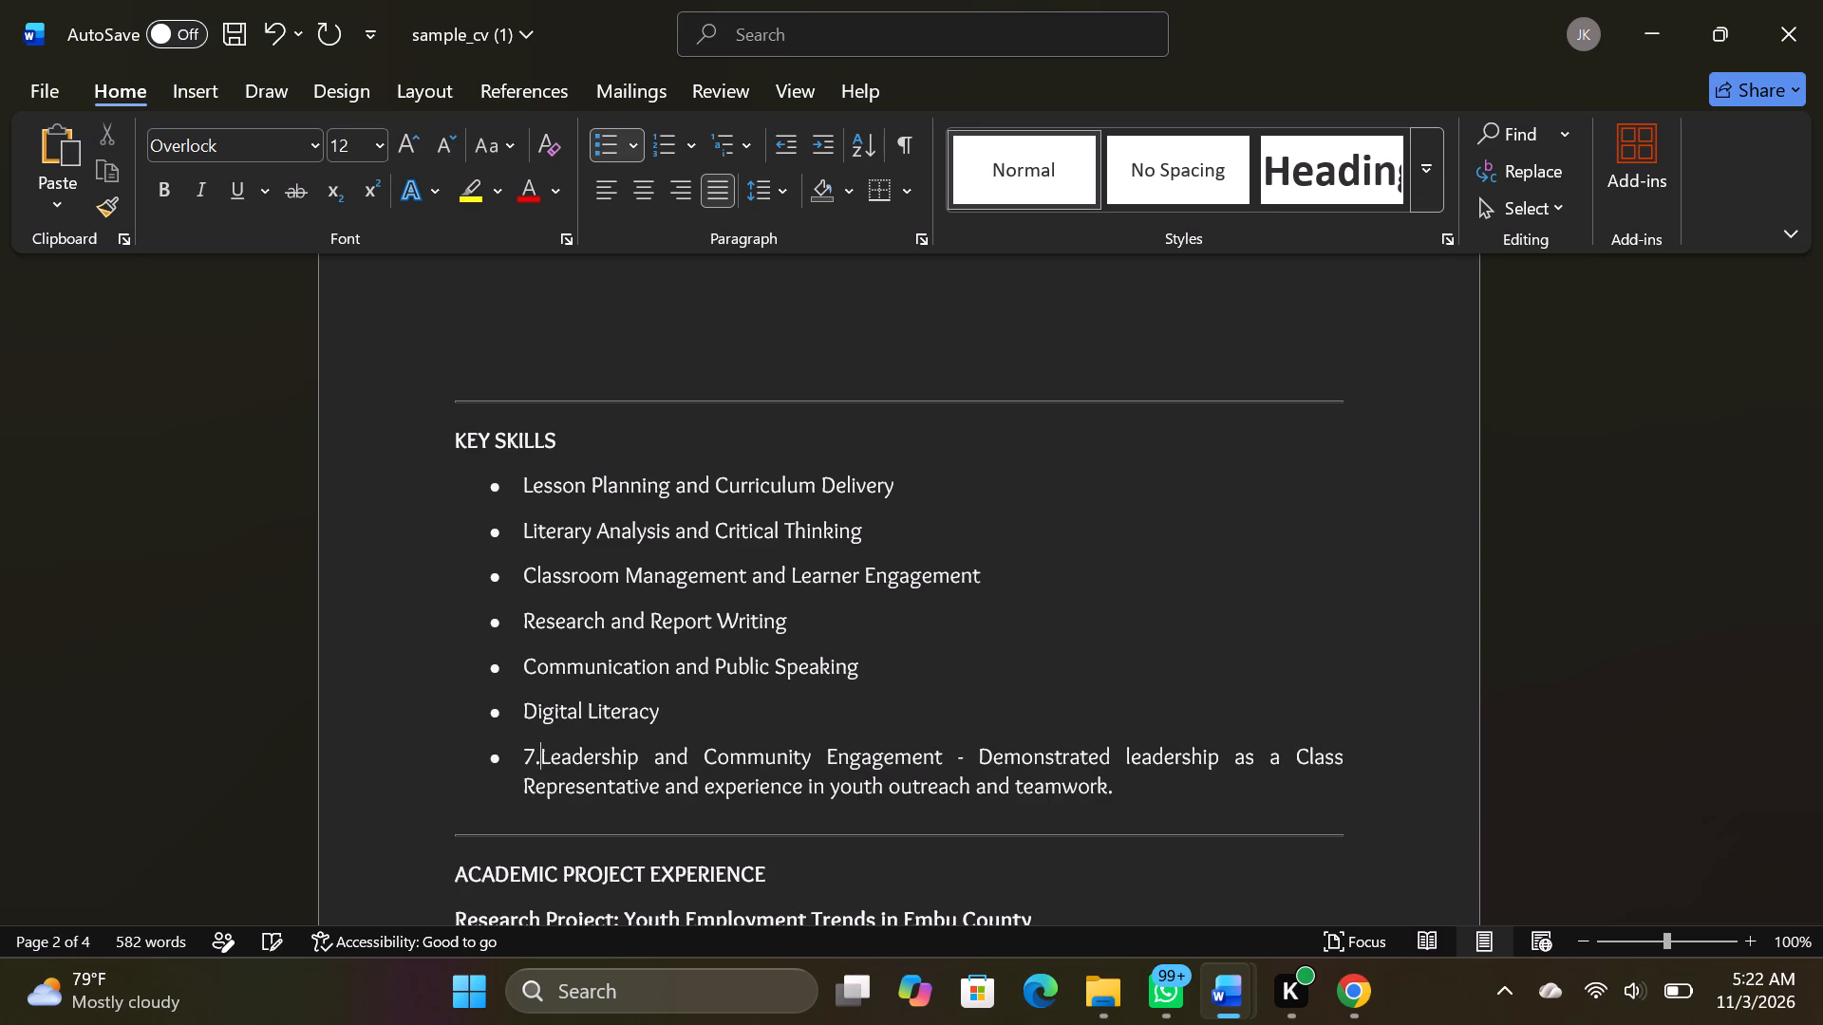
key(BackSpace)
key(BackSpace)
key(BackSpace)
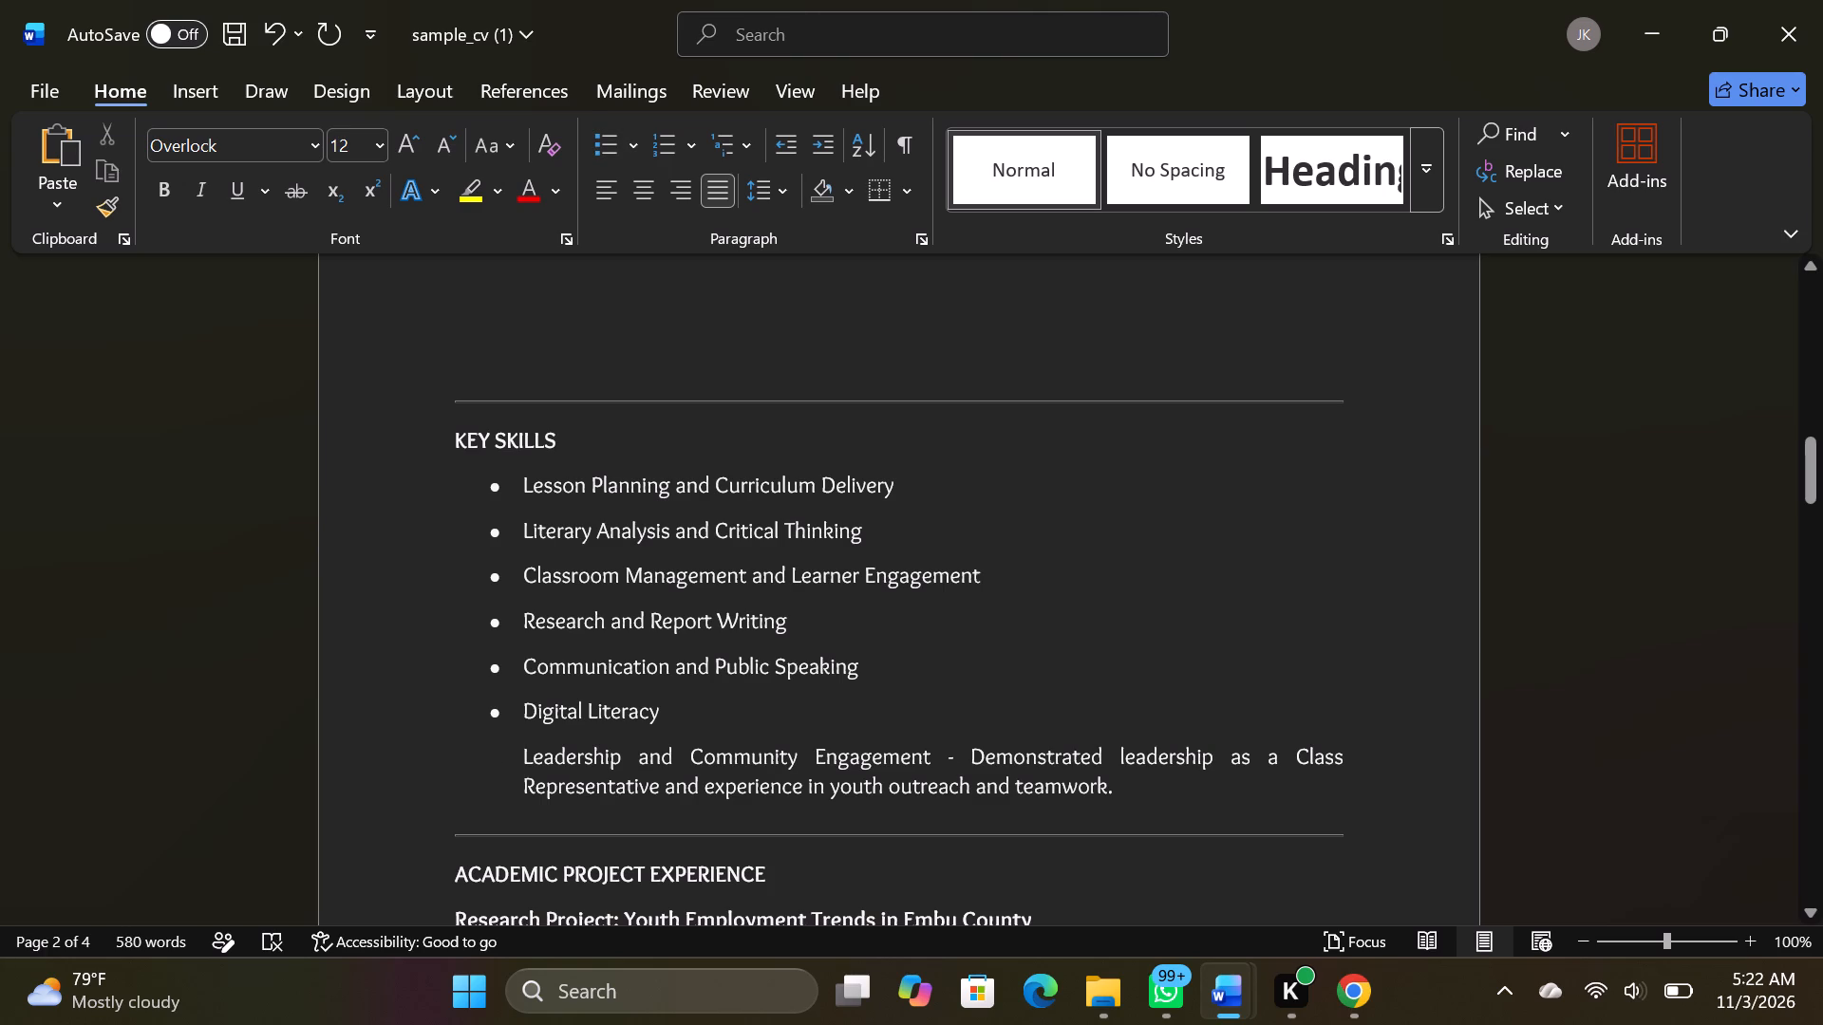
key(ctrl+z)
drag(944, 760, 1111, 794)
key(BackSpace)
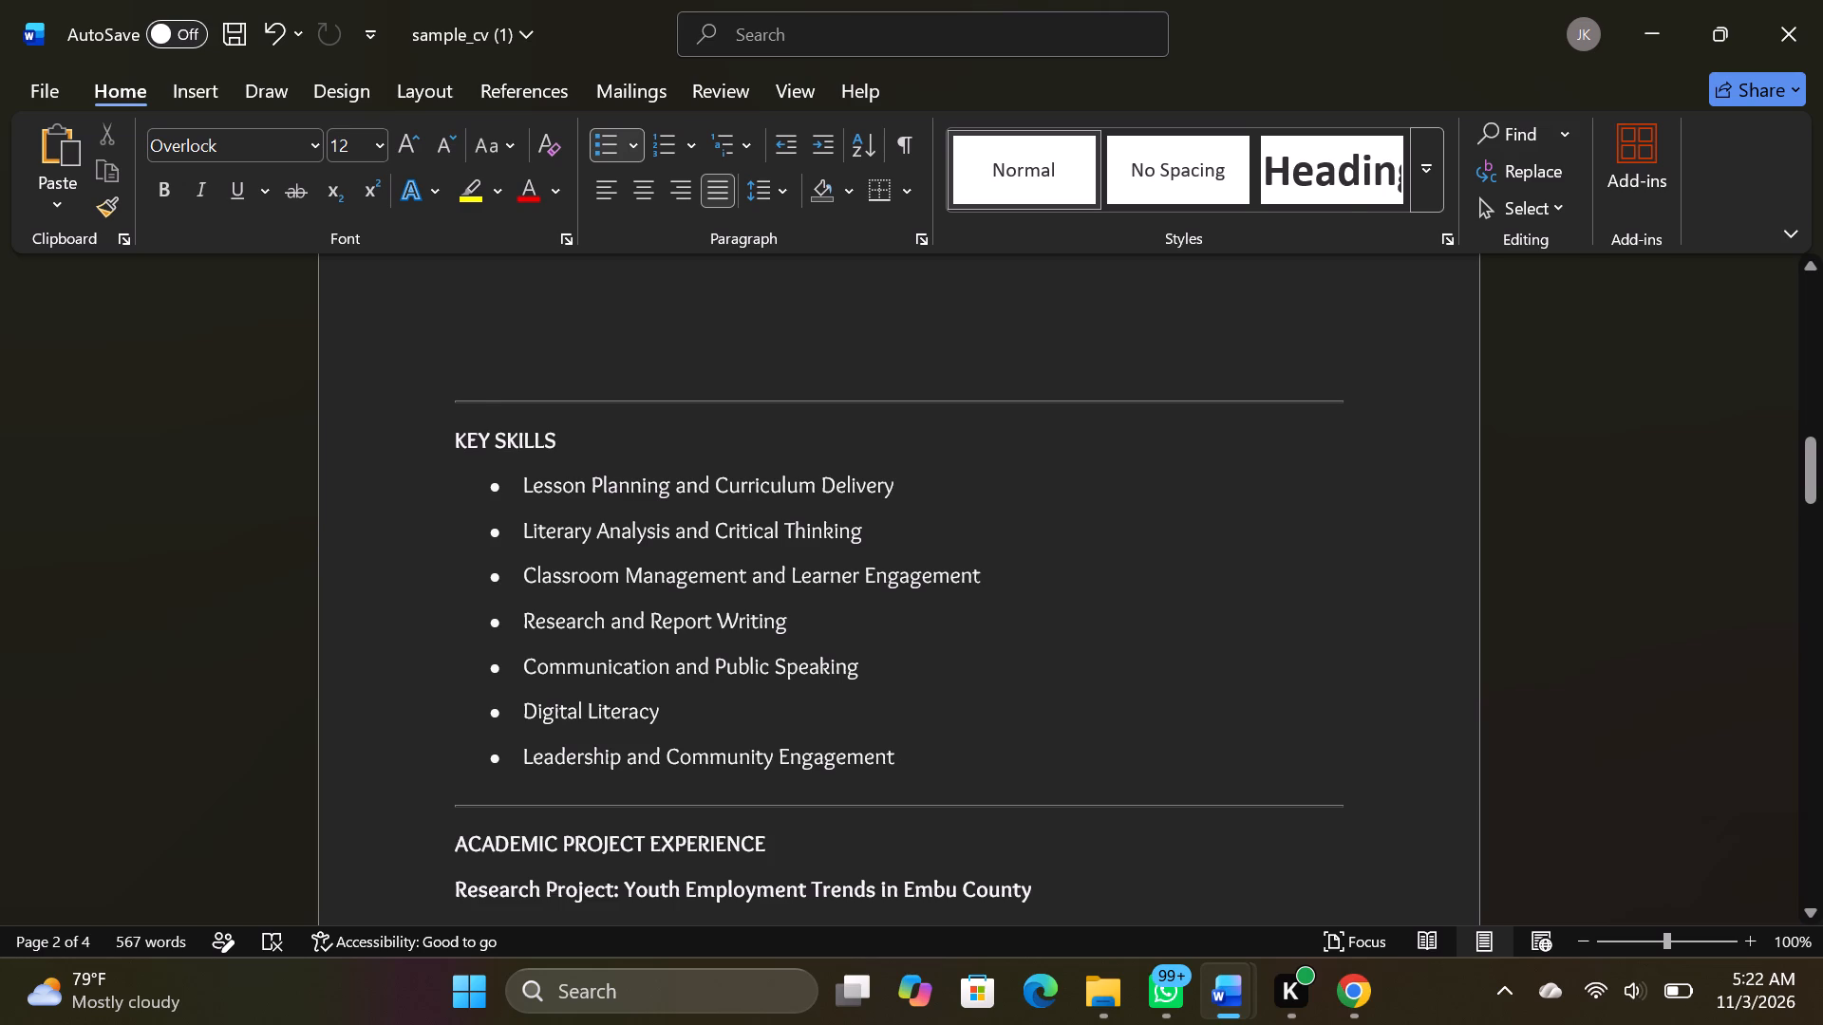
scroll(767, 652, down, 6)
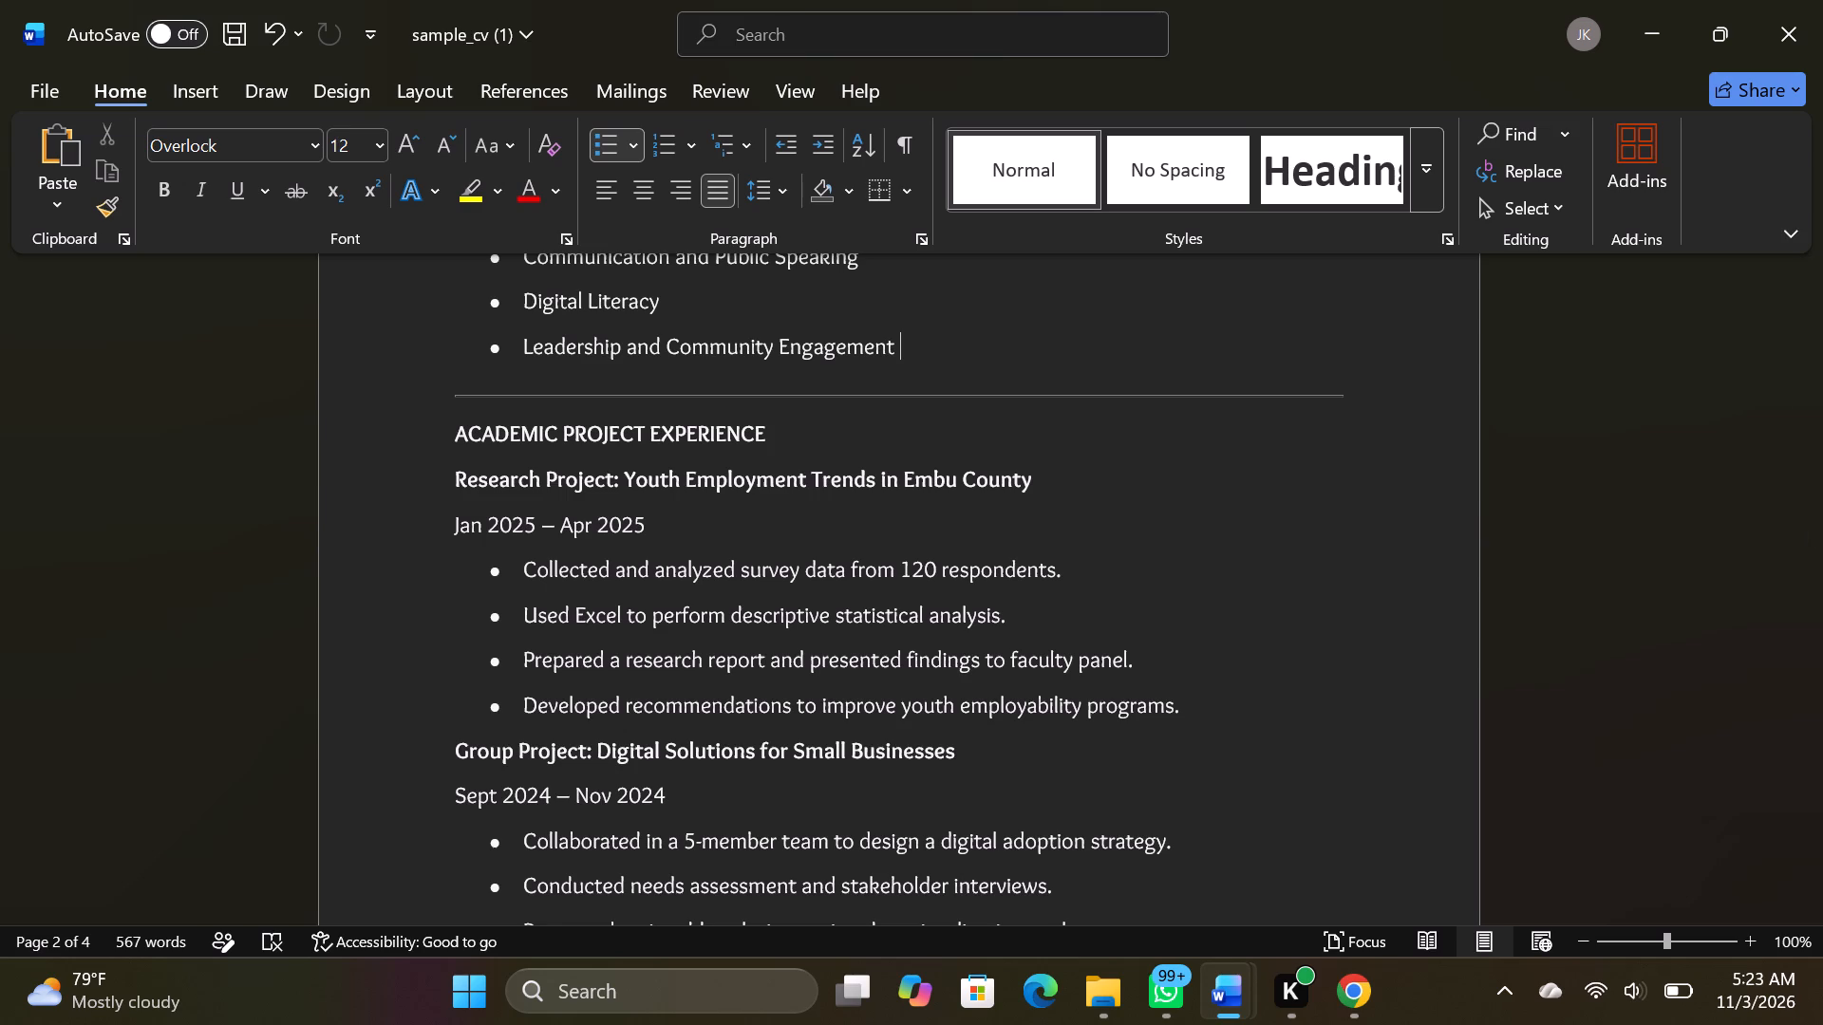
Review the CV's Academic Project Experience and Leadership & Involvement sections, dismissing the chat notification that pops up.
scroll(709, 607, down, 1)
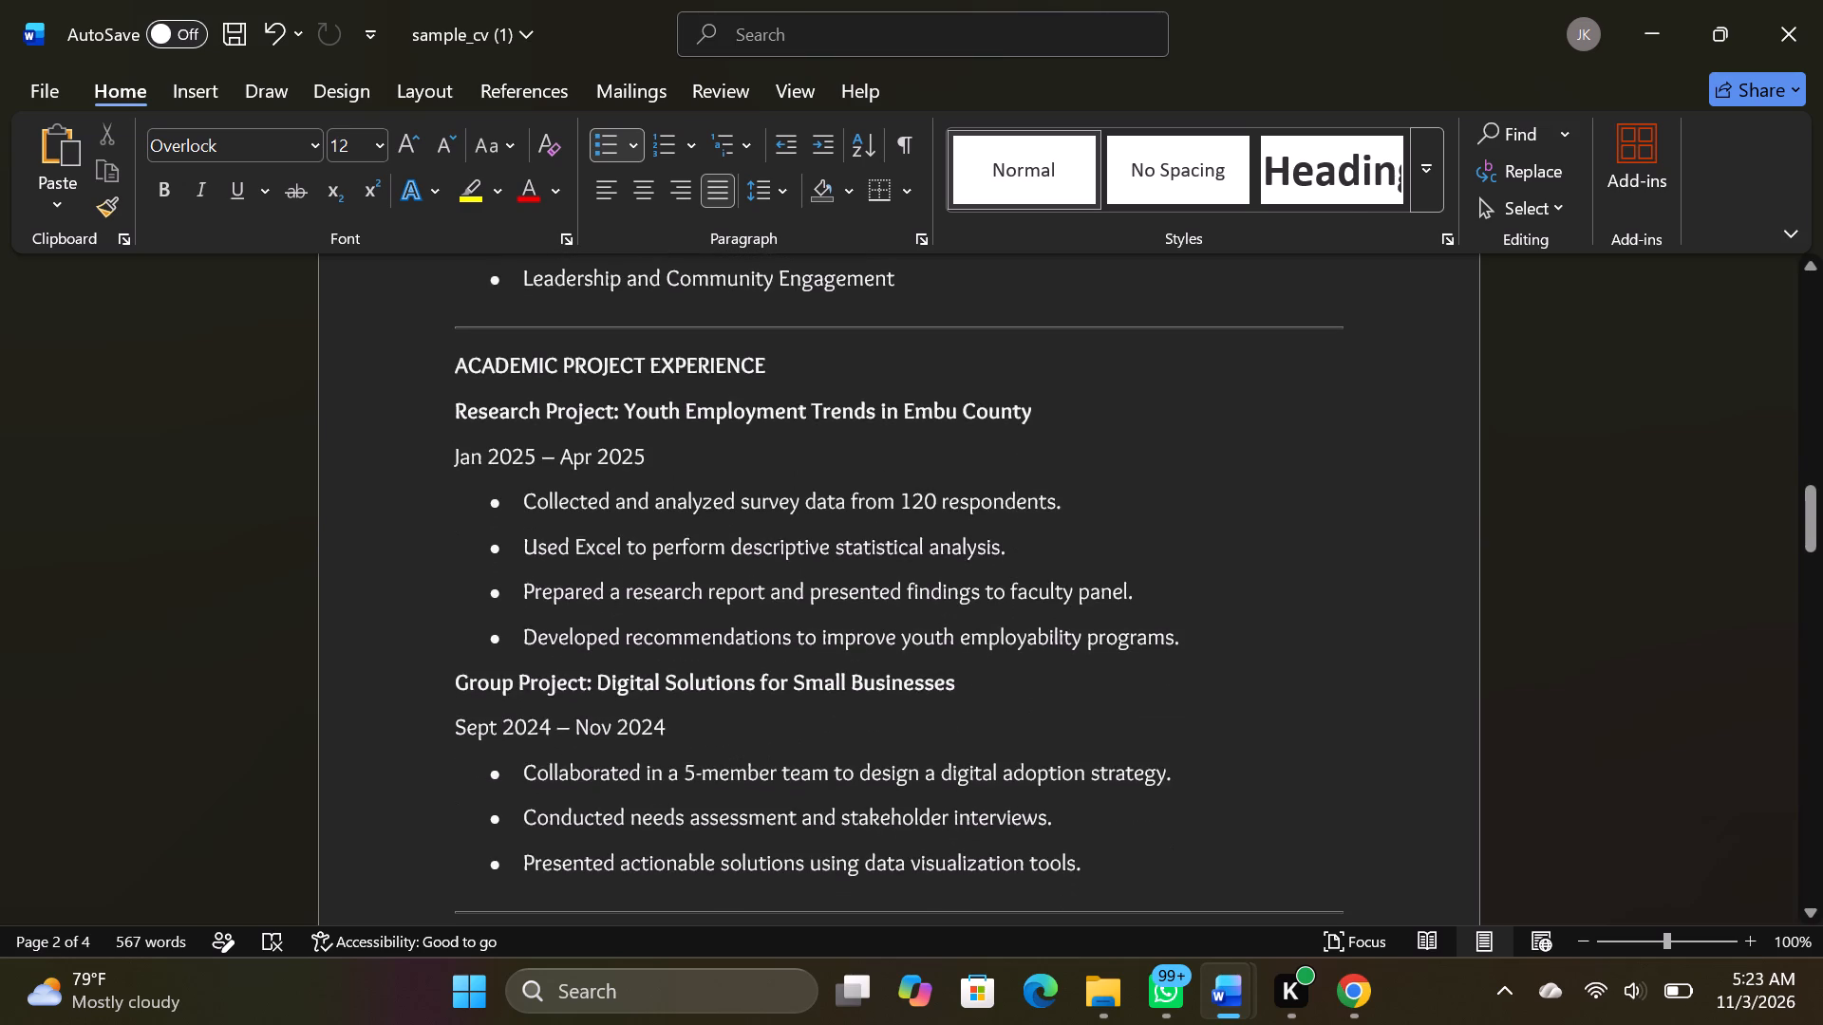
scroll(715, 591, down, 1)
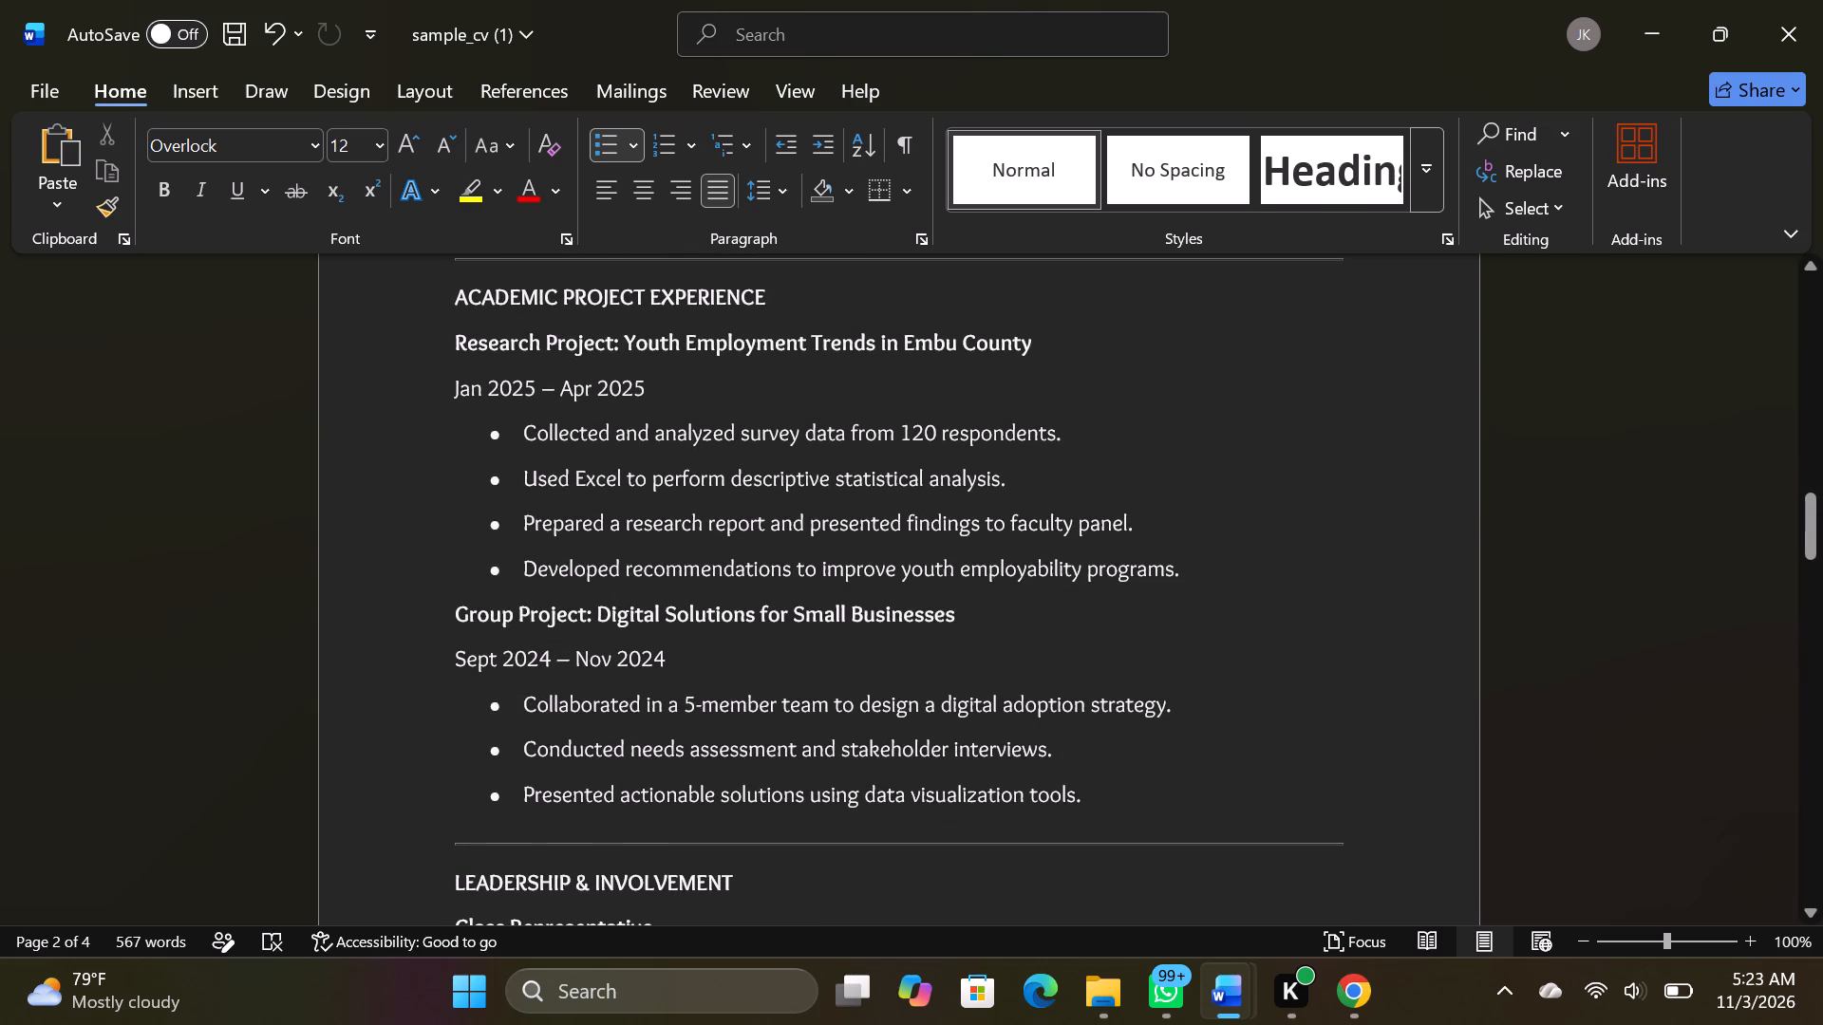
scroll(656, 494, down, 6)
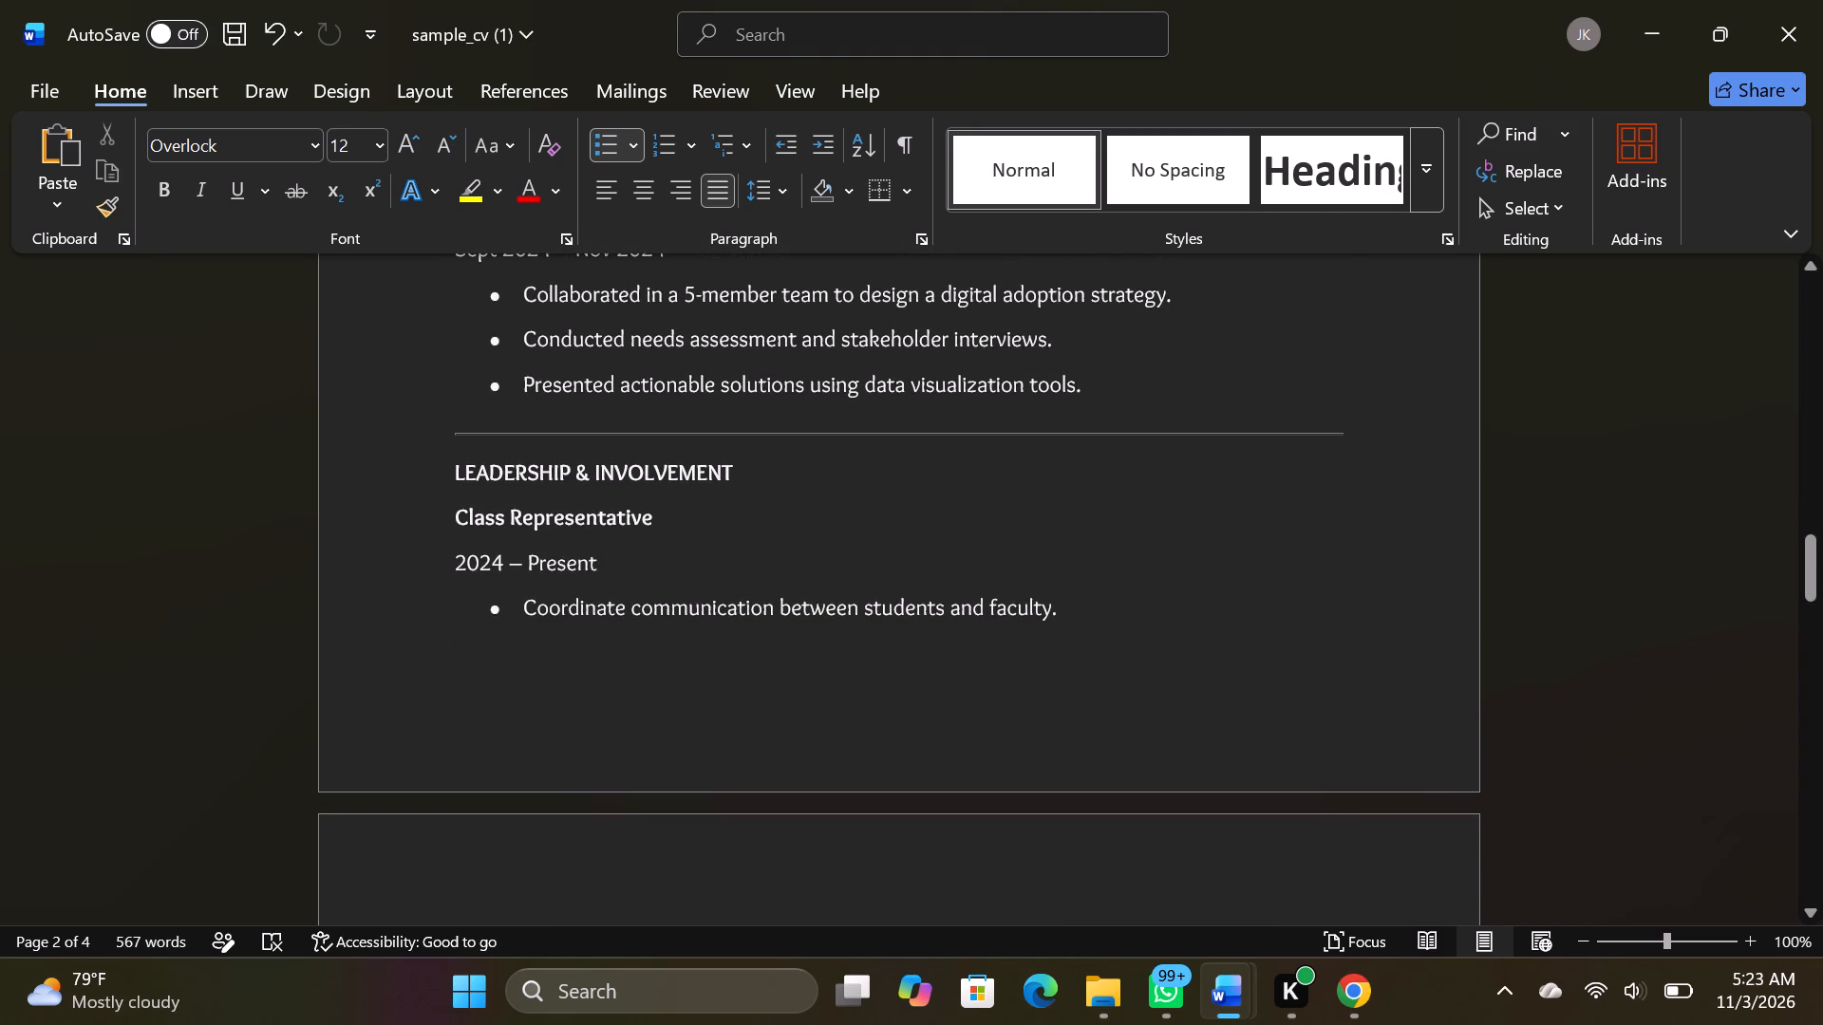
scroll(647, 520, down, 2)
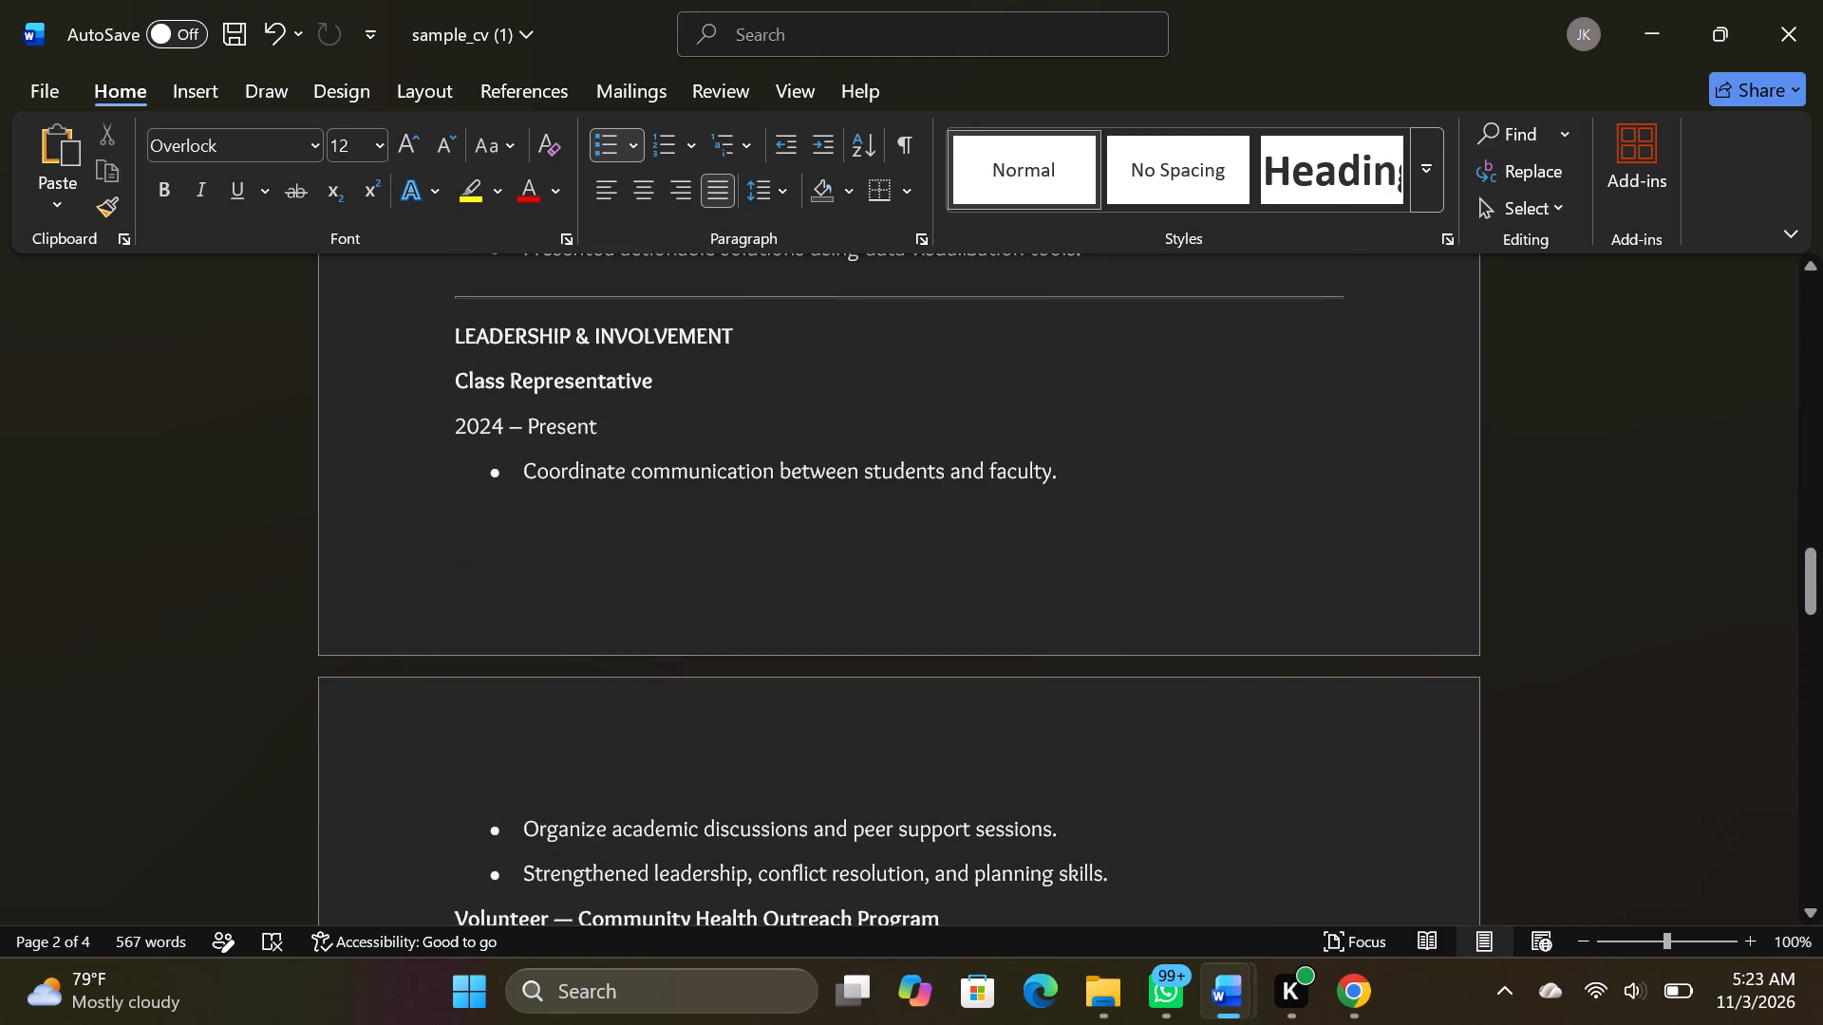
scroll(648, 521, up, 1)
scroll(648, 522, down, 1)
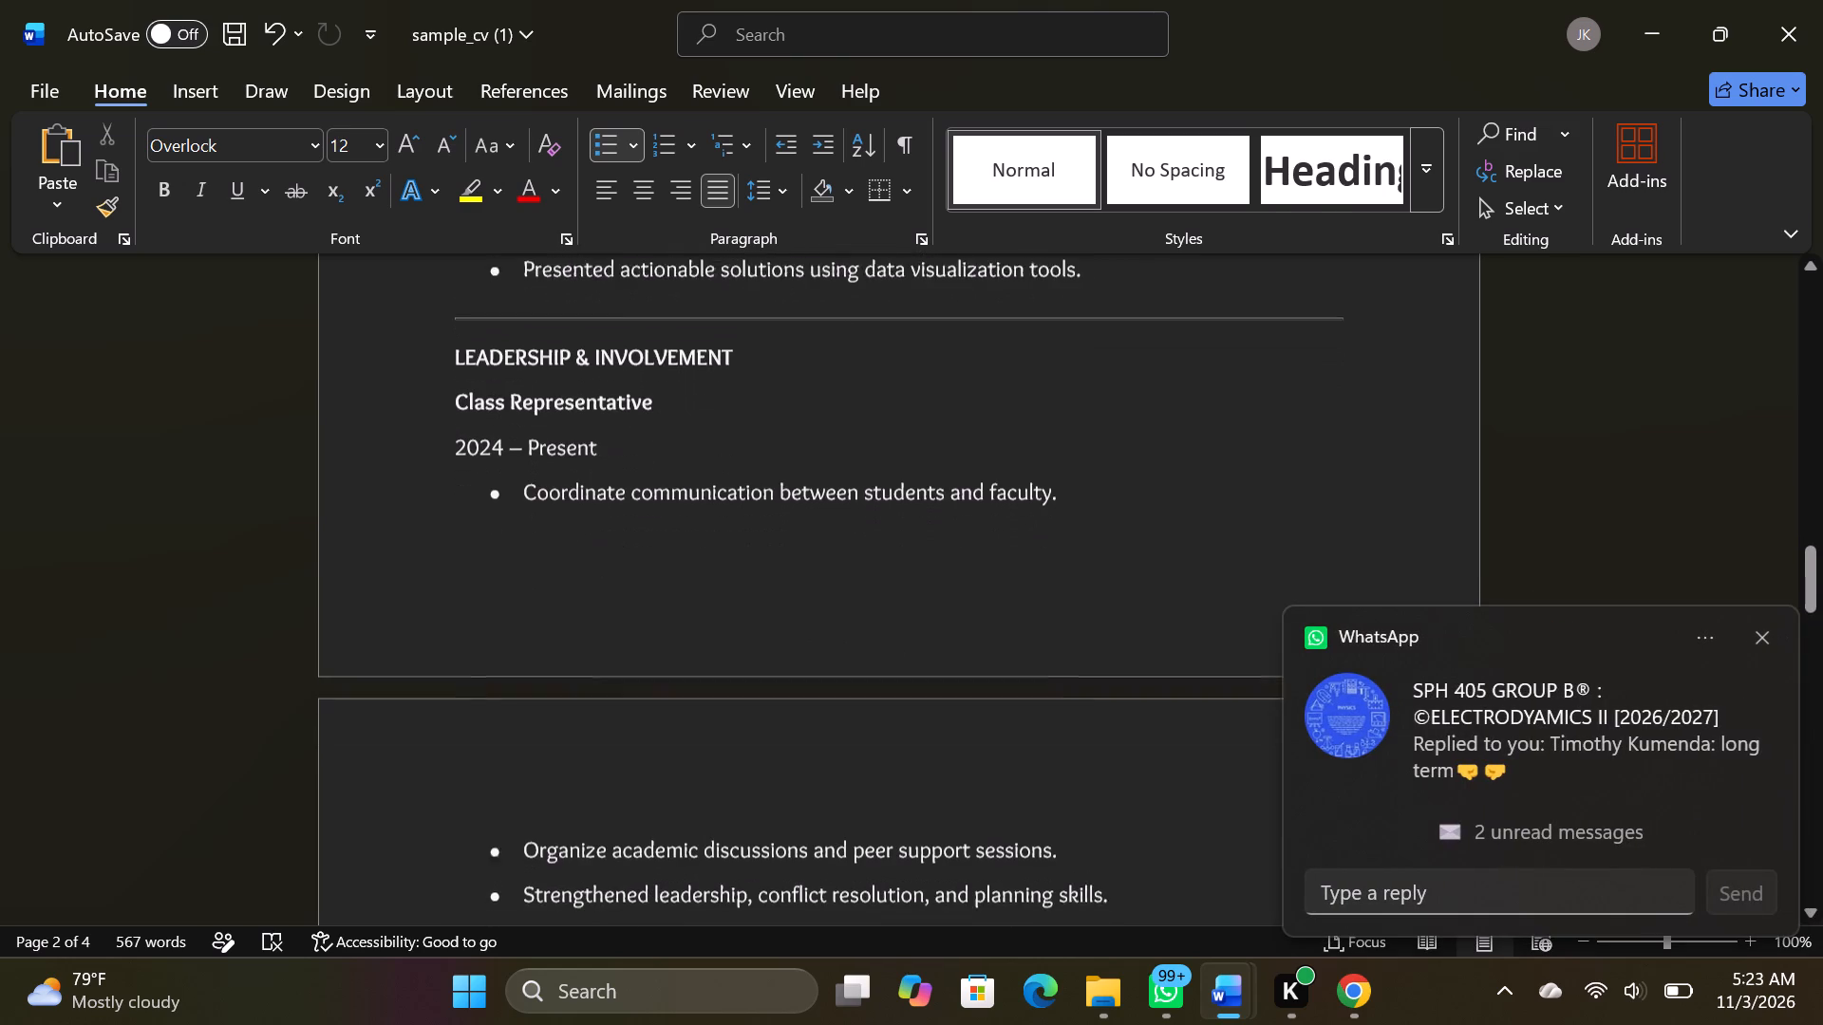
click(1768, 639)
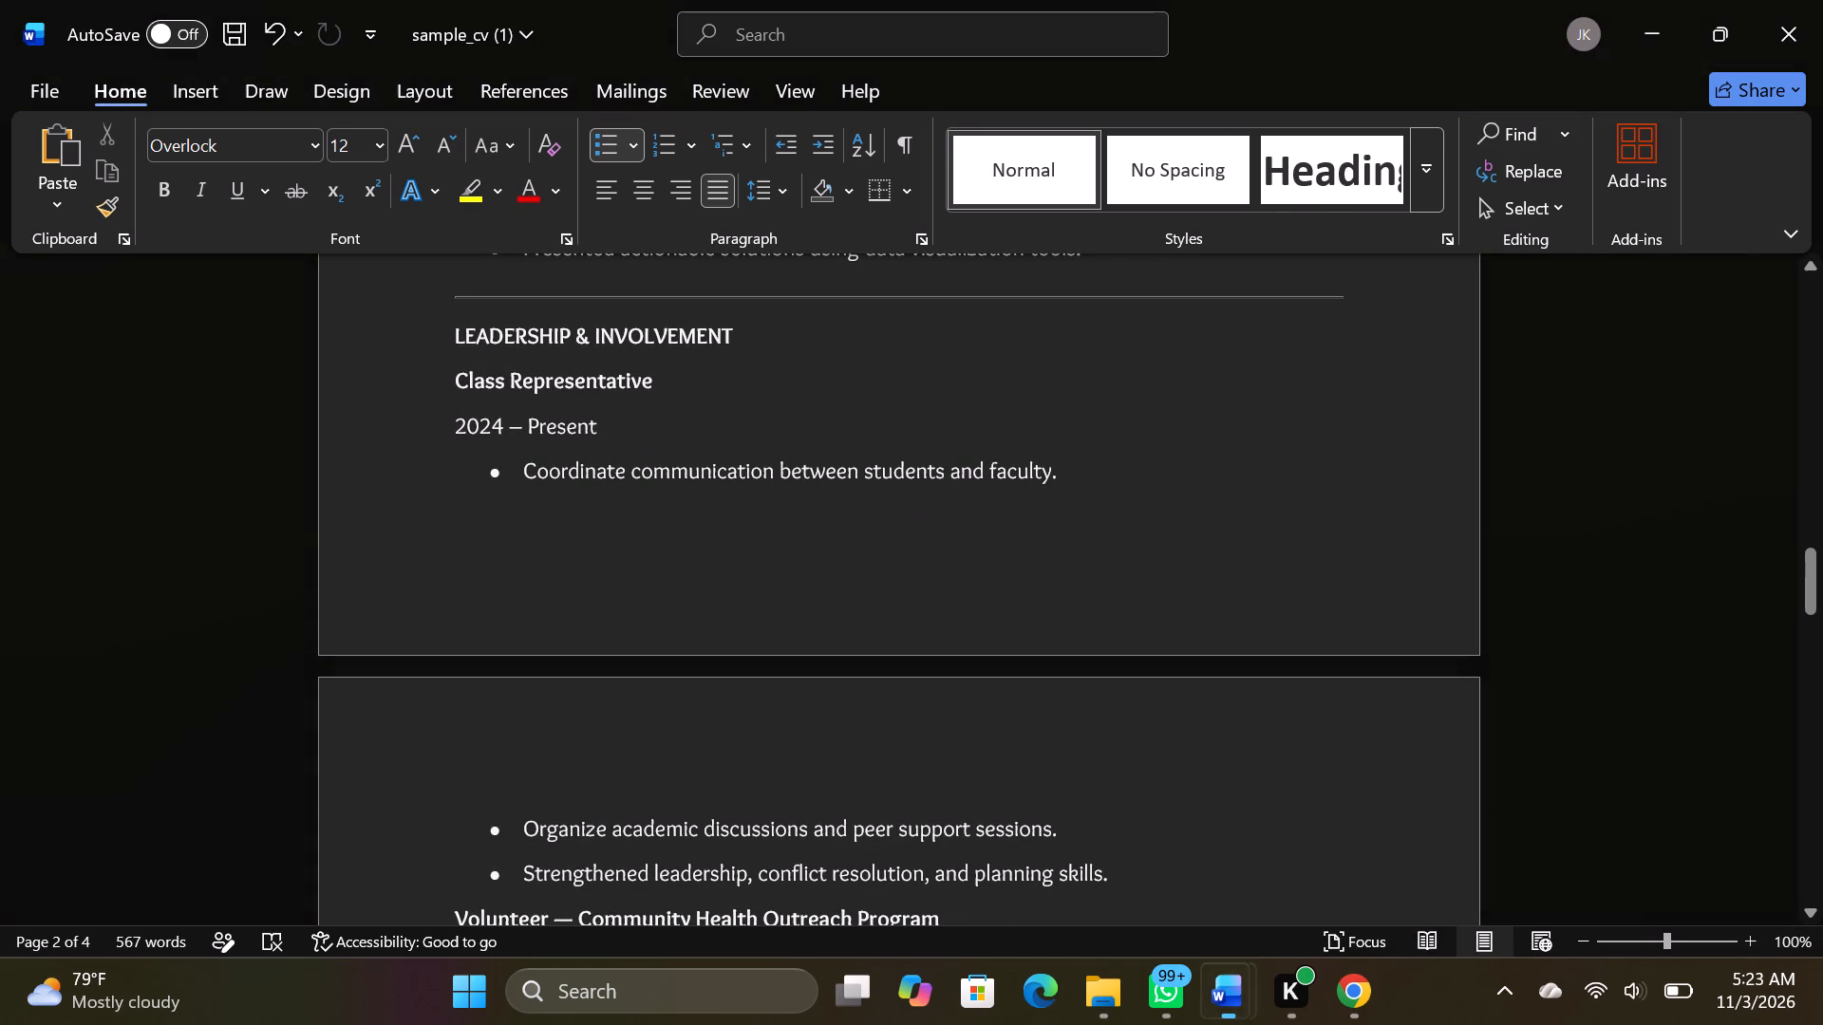
scroll(913, 588, down, 2)
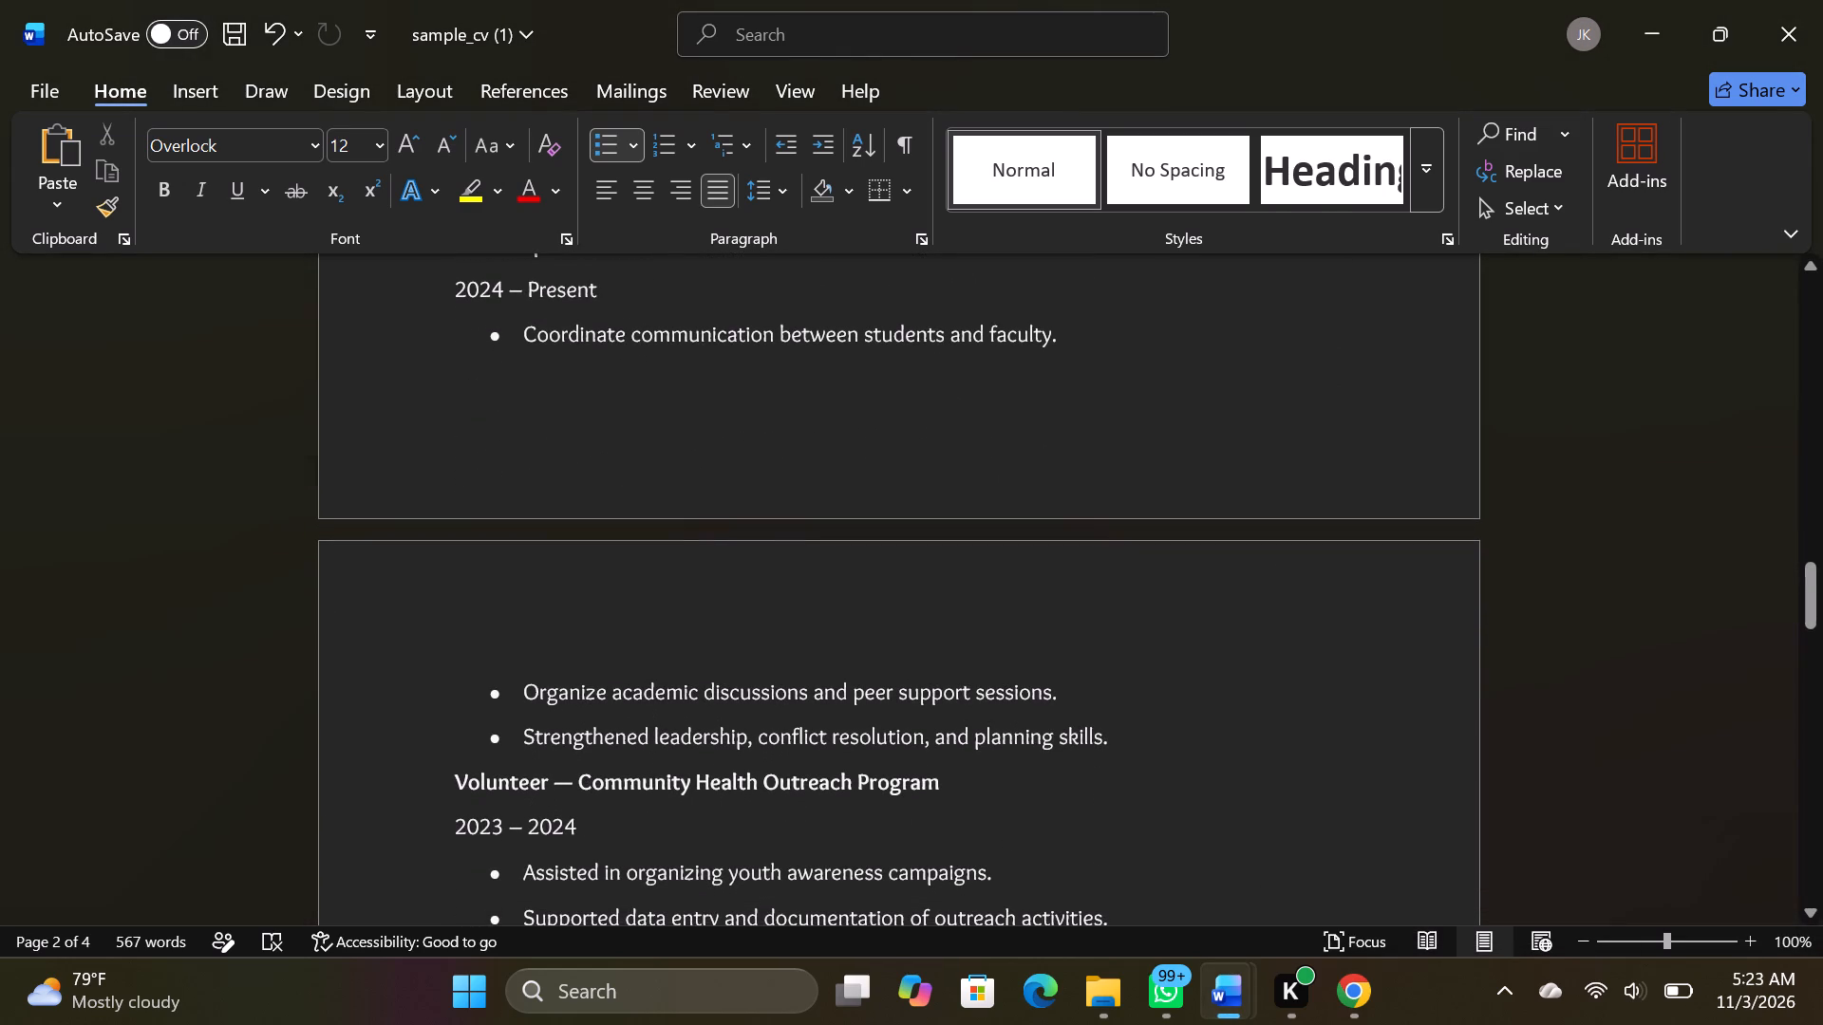
scroll(884, 606, down, 1)
scroll(884, 606, up, 3)
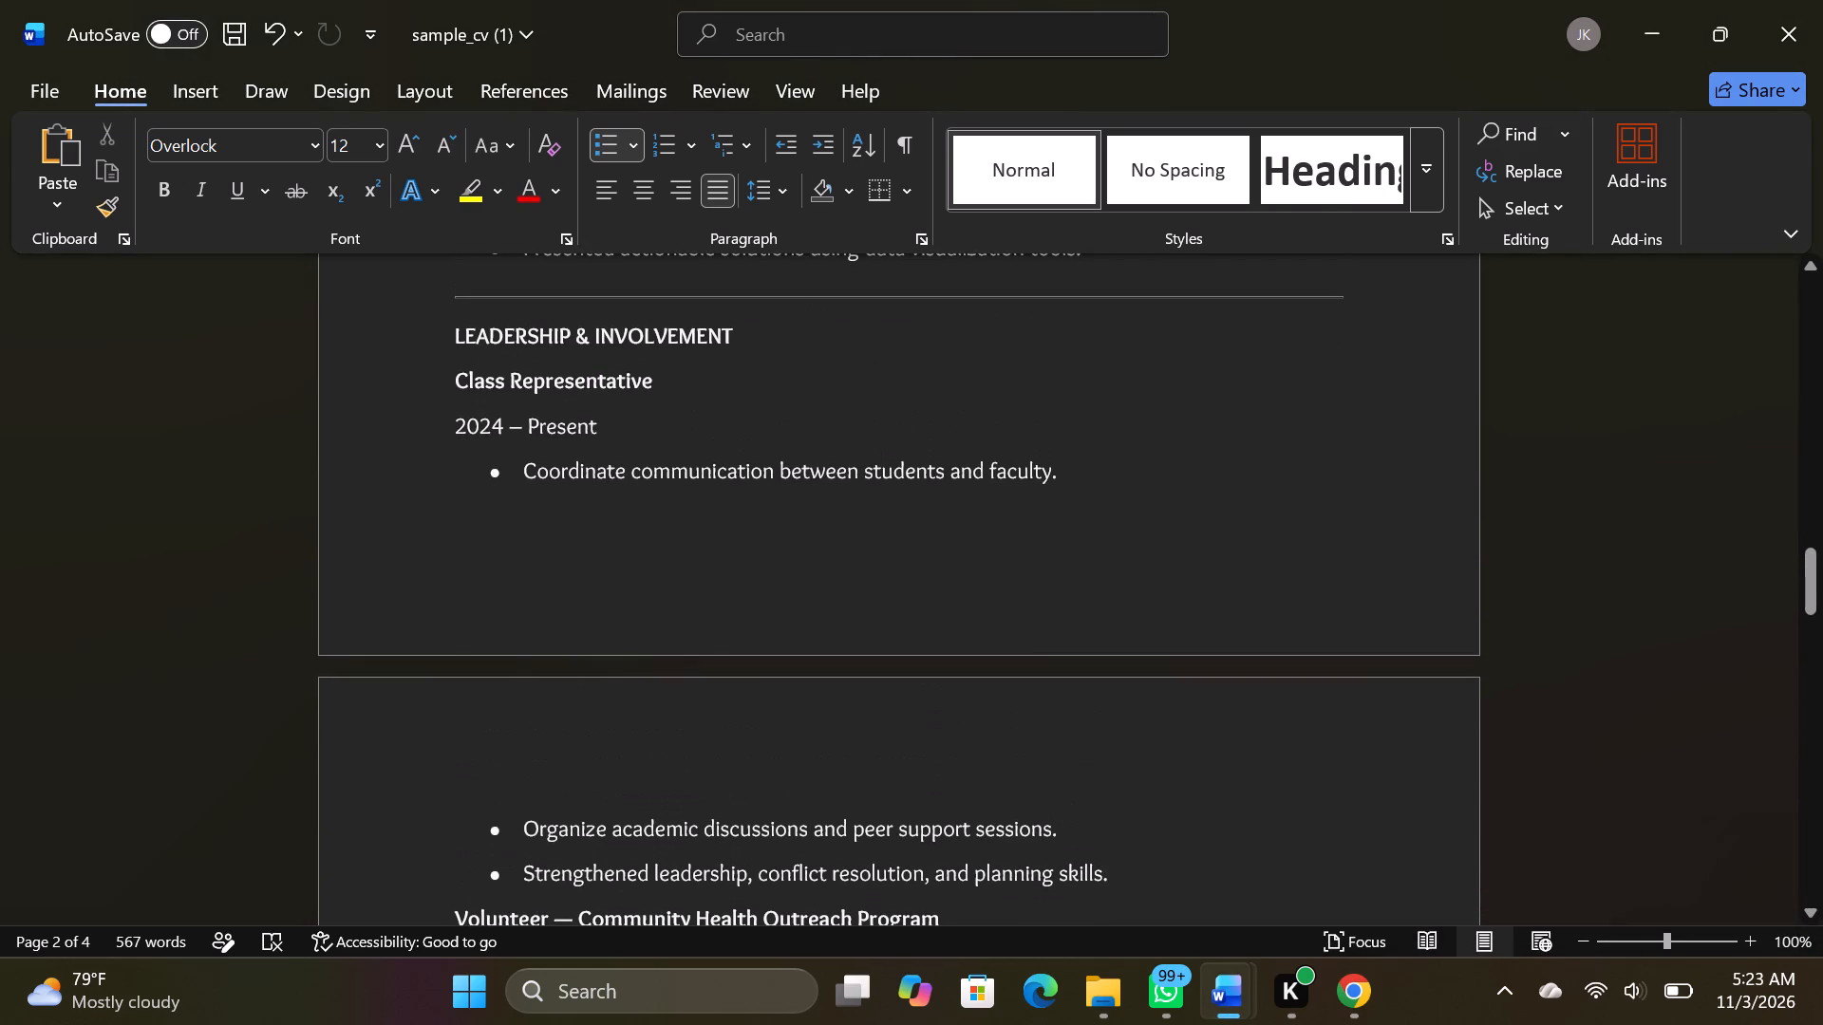
scroll(881, 609, down, 3)
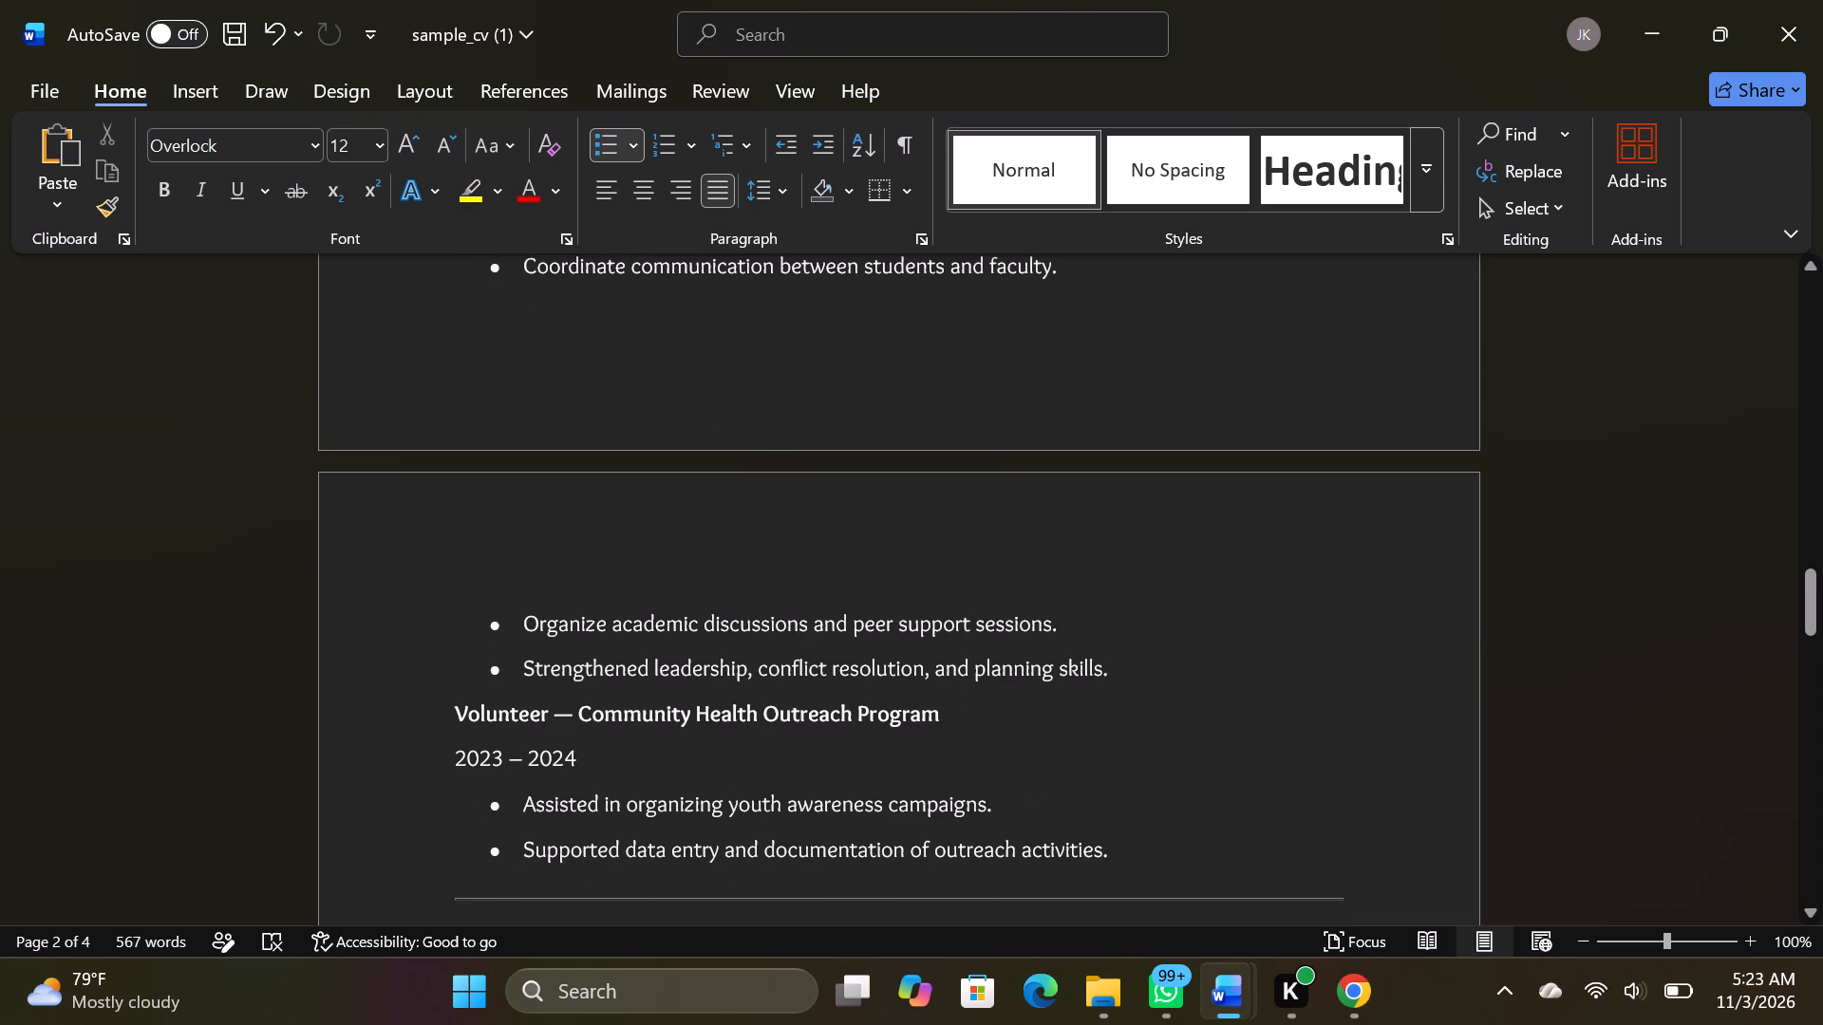
scroll(580, 727, down, 4)
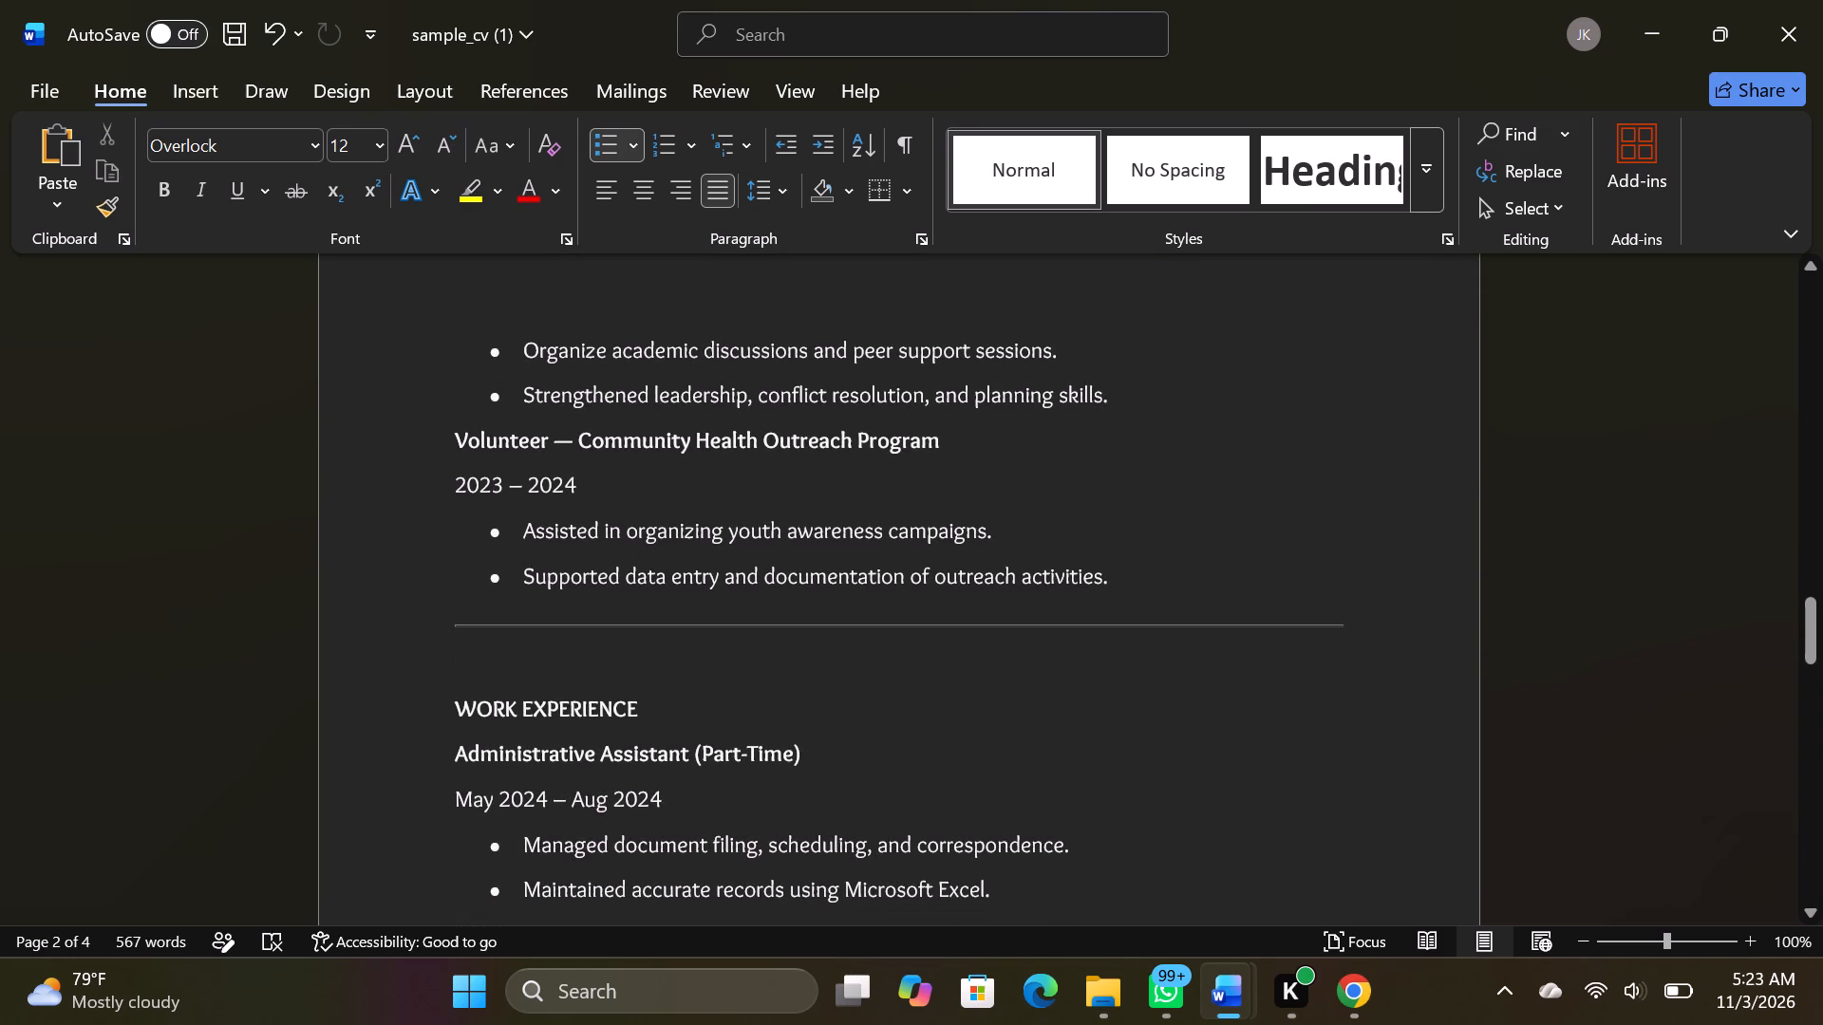
Review the CV's remaining sections from Work Experience through Certifications, Technical Tools and Interests to Referees, dismissing the chat notification.
scroll(573, 628, down, 3)
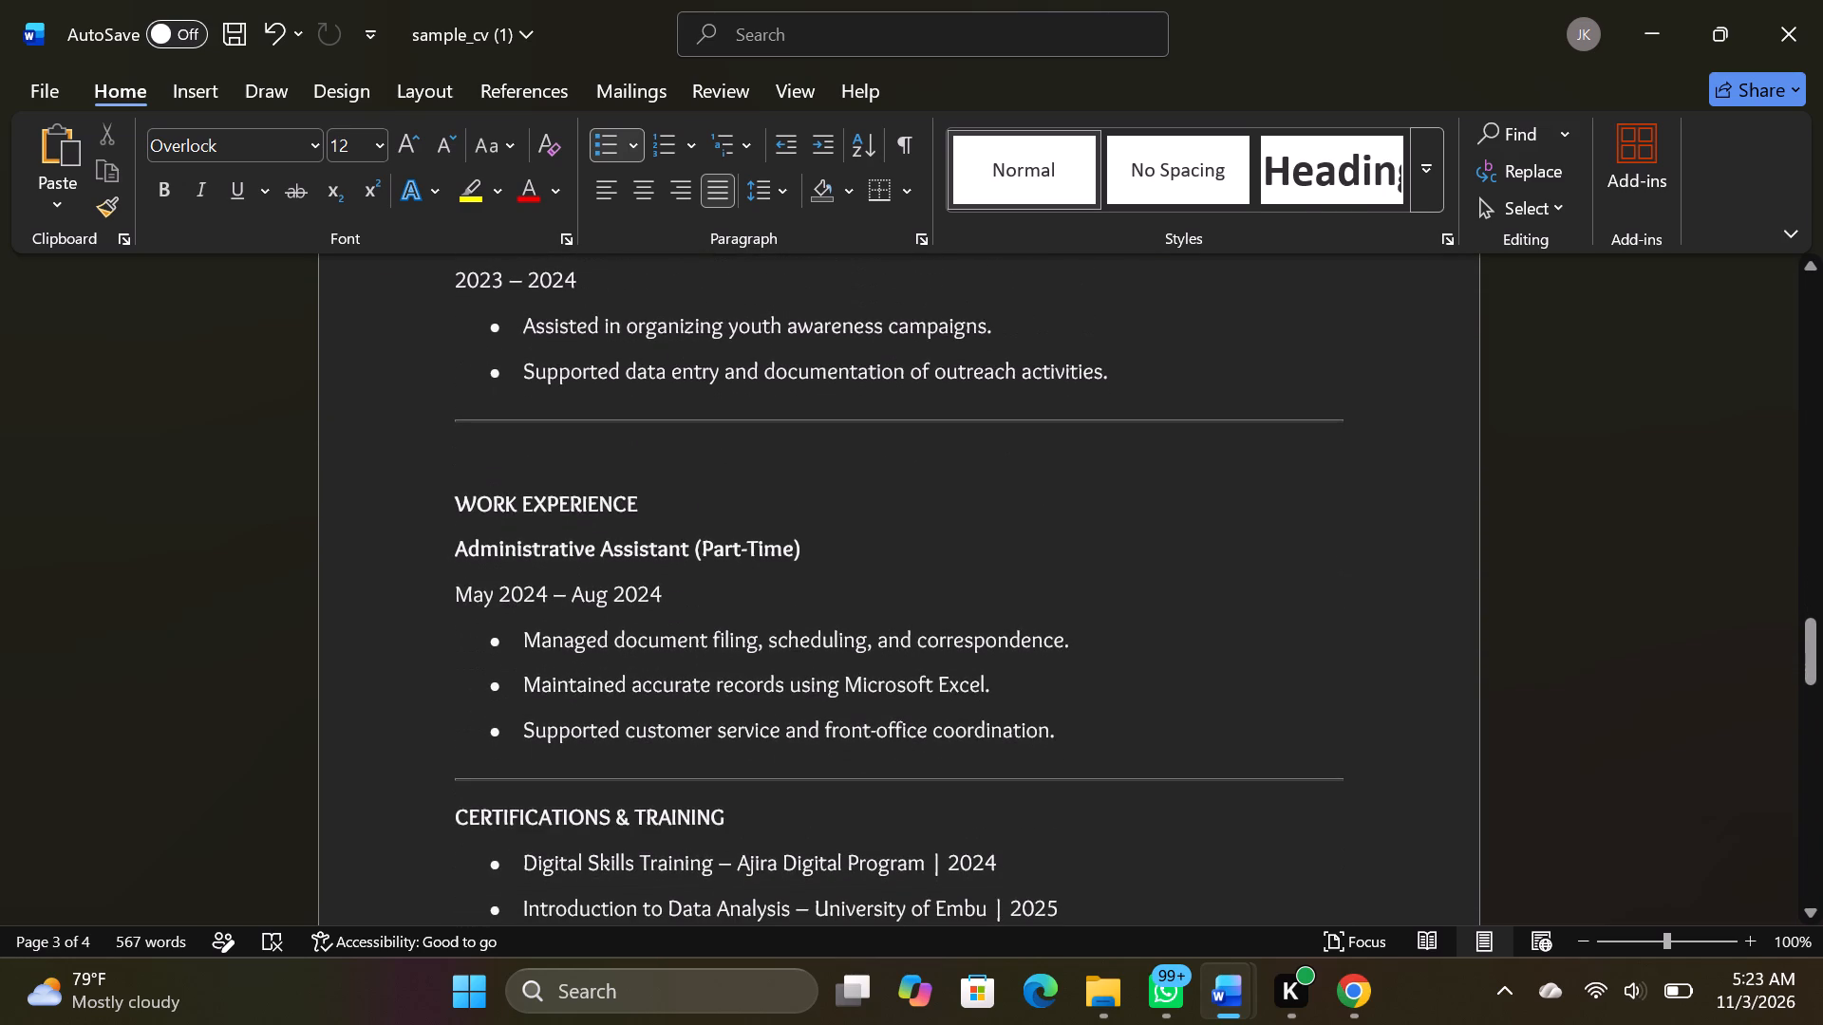
scroll(574, 629, down, 1)
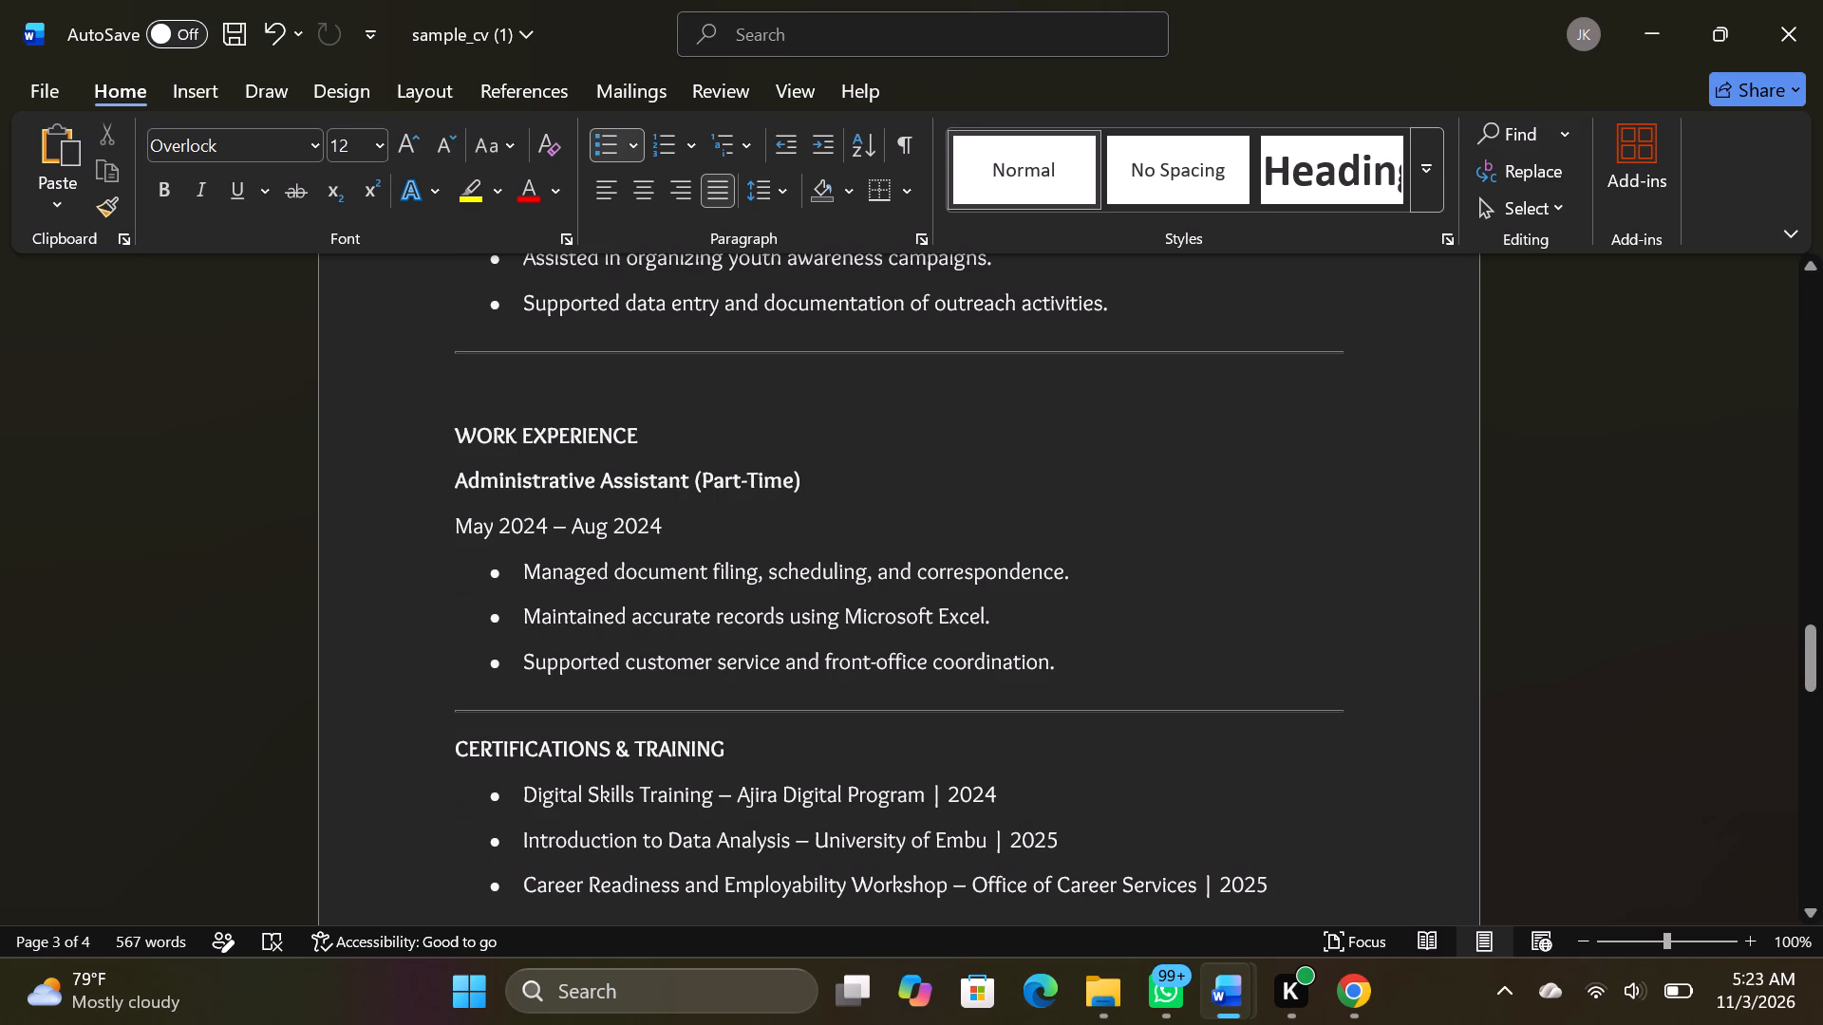
scroll(579, 625, down, 4)
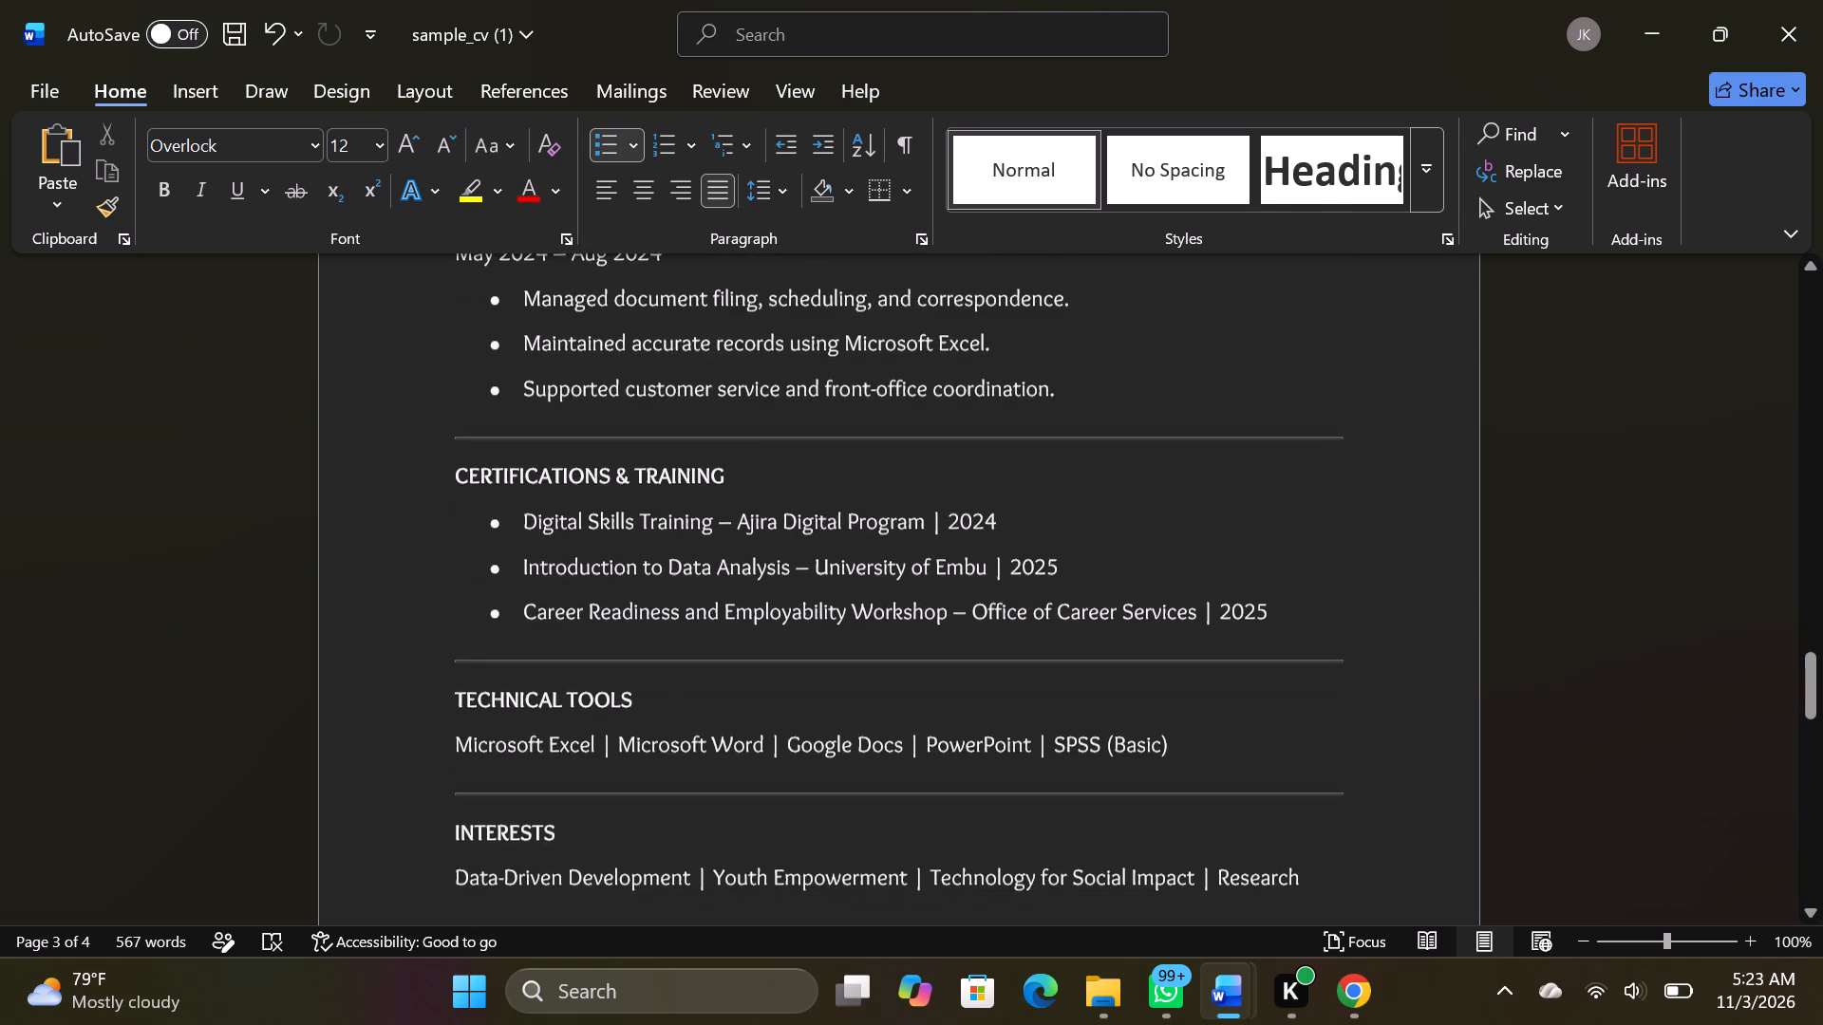
scroll(620, 597, up, 3)
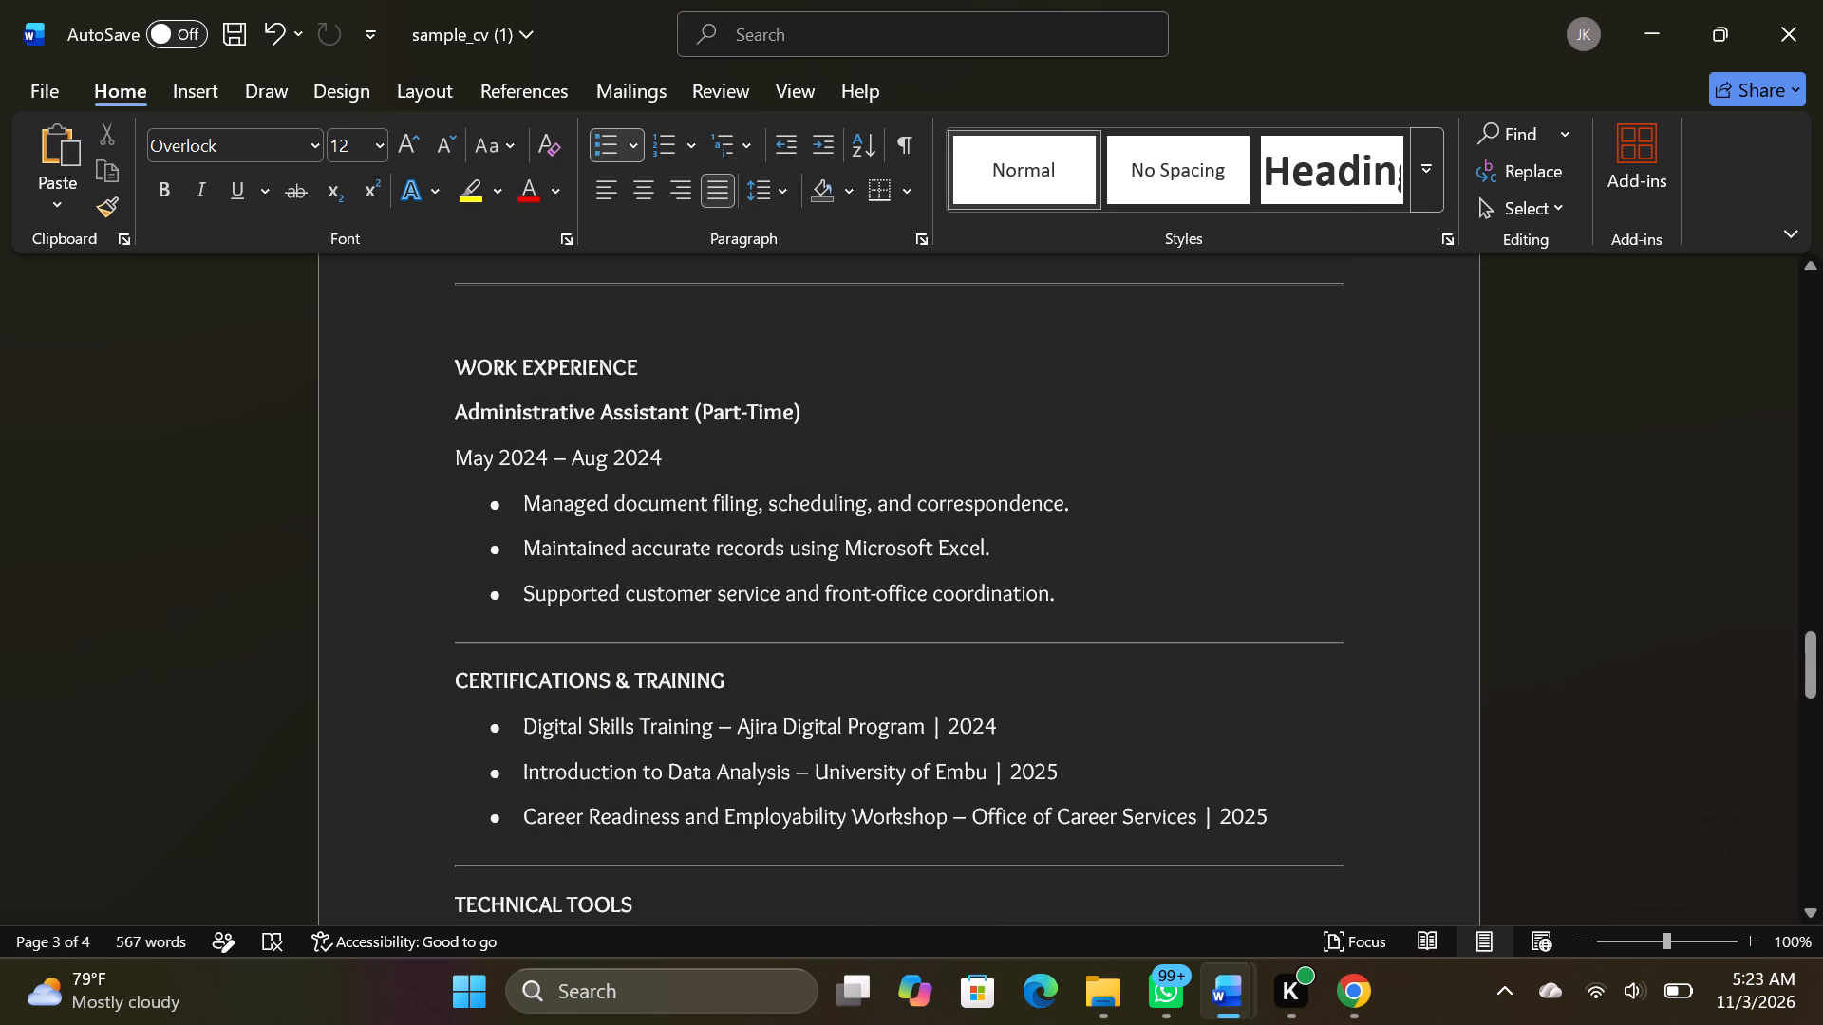
scroll(652, 690, down, 2)
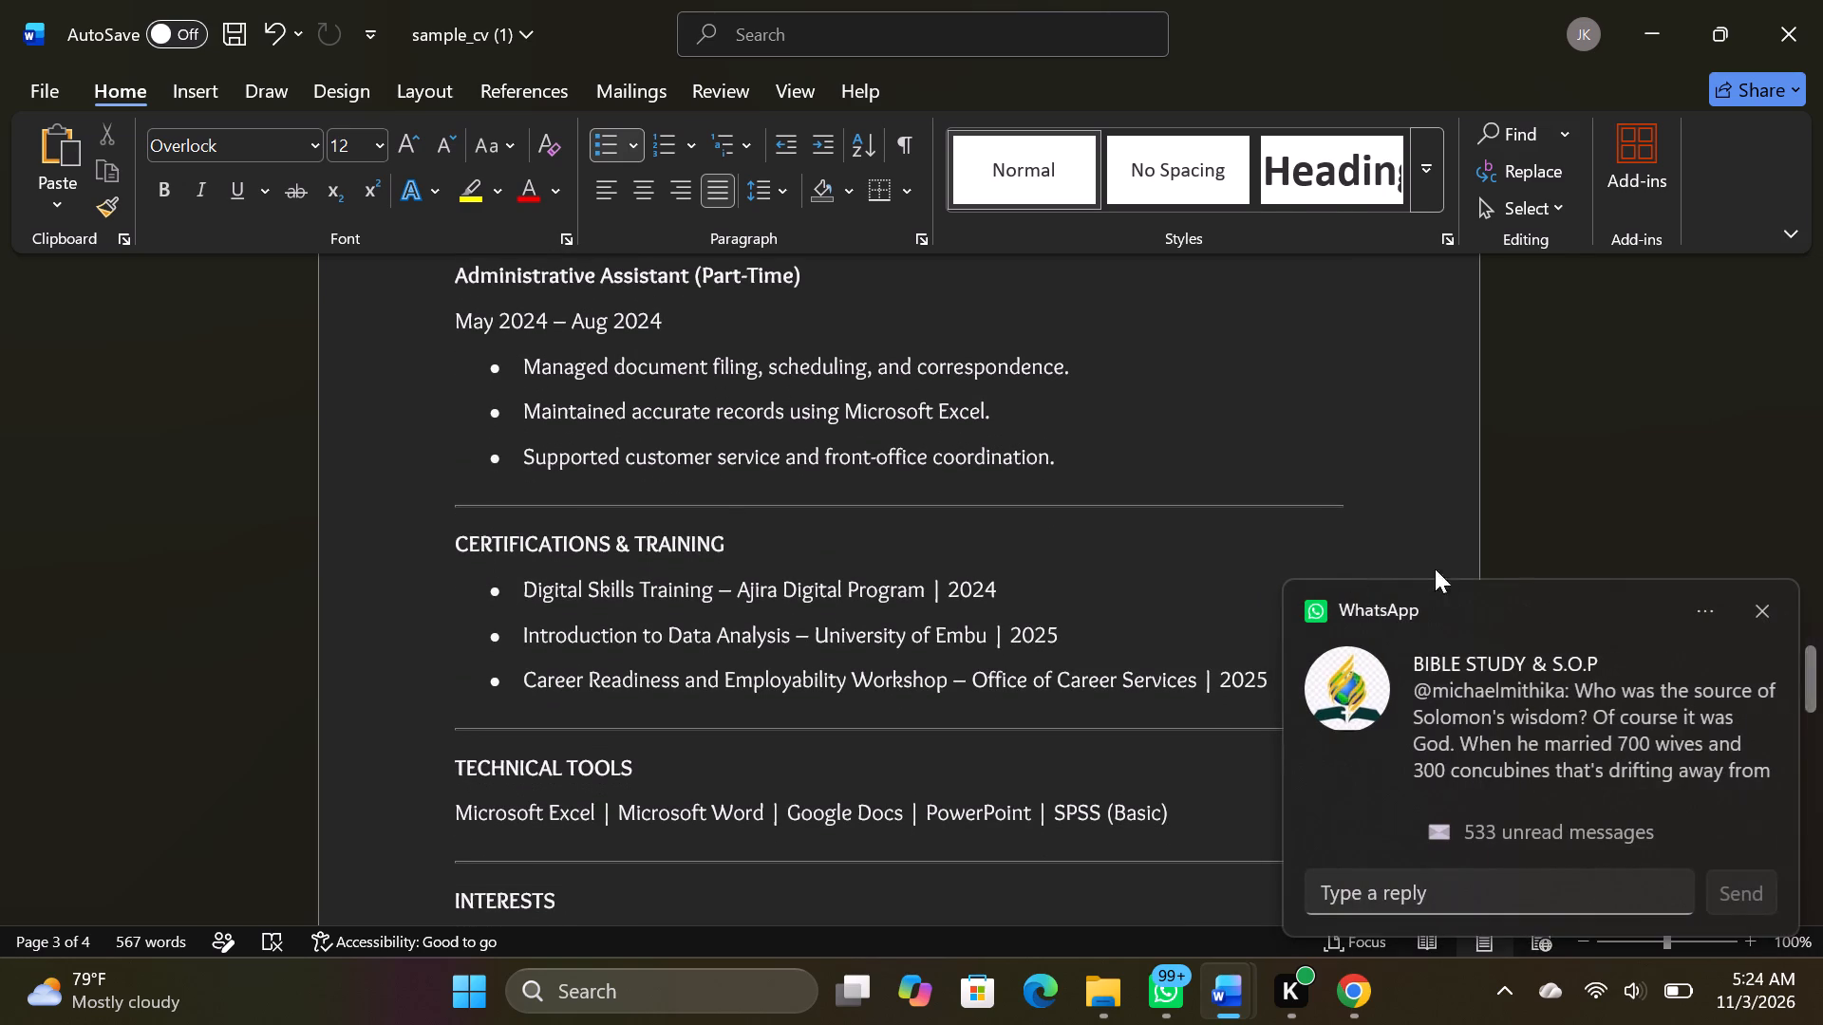
click(1759, 606)
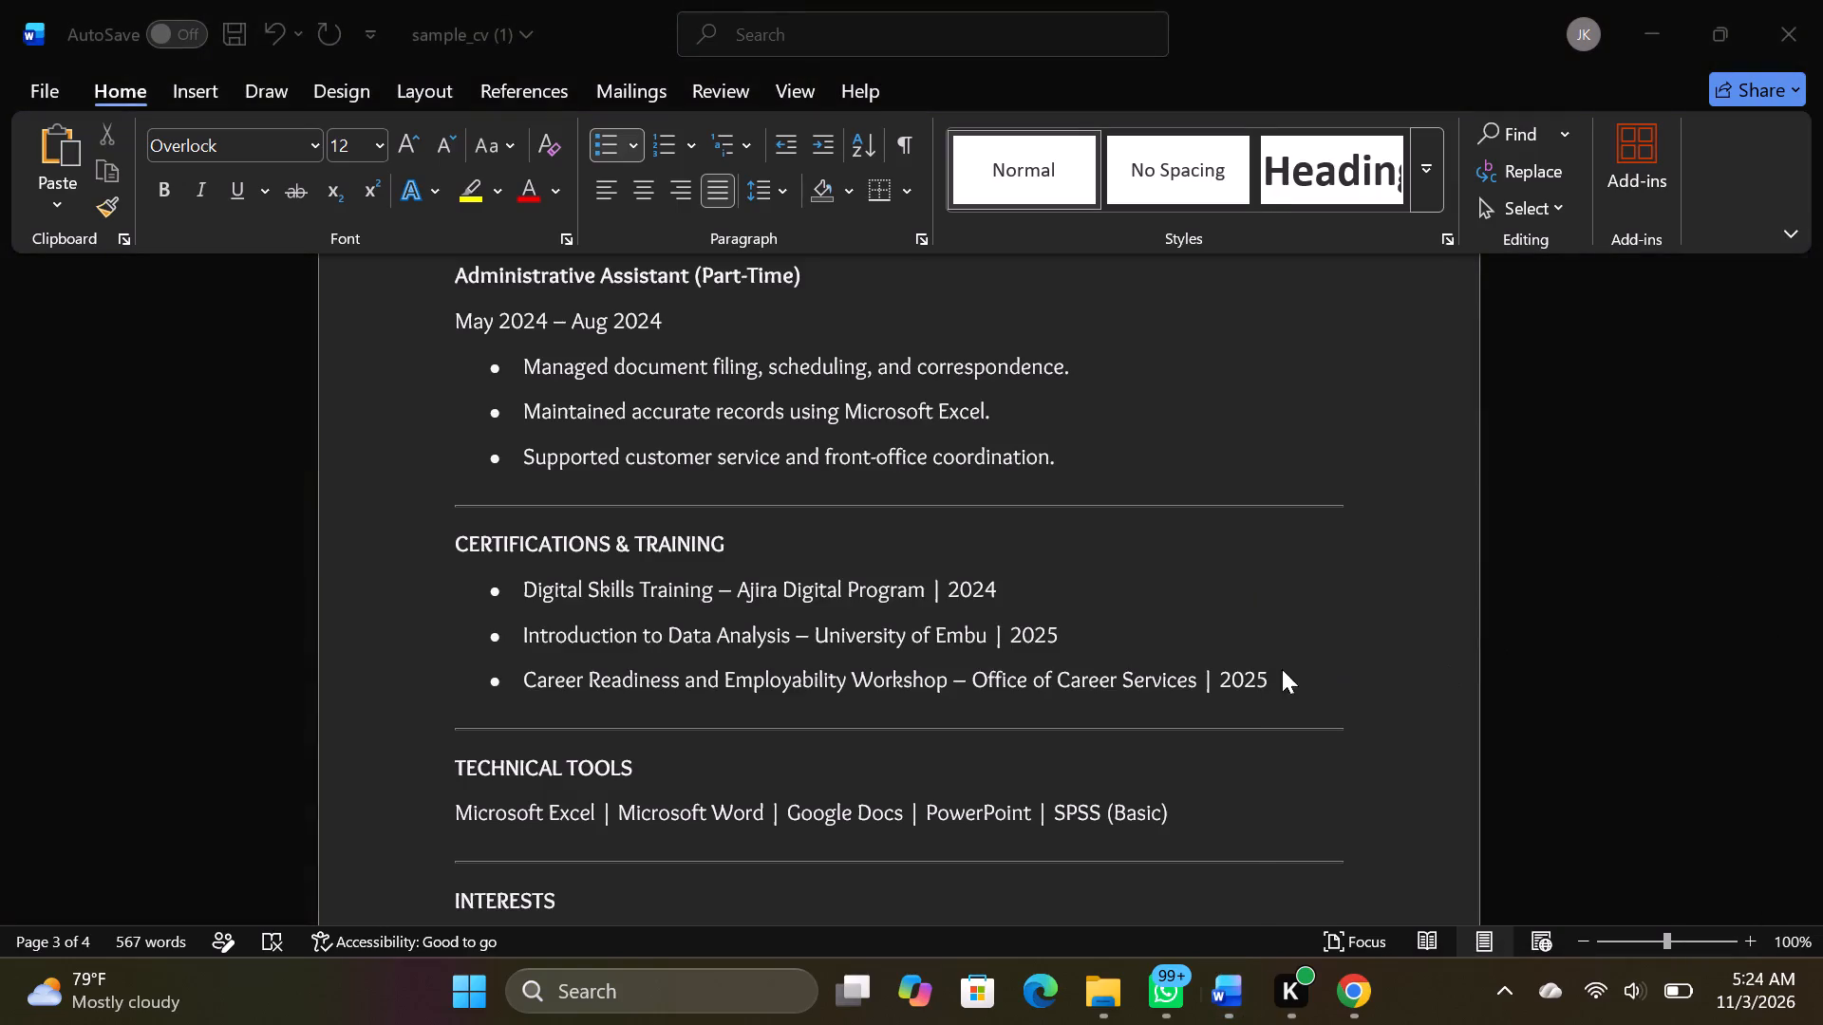
scroll(1091, 673, down, 3)
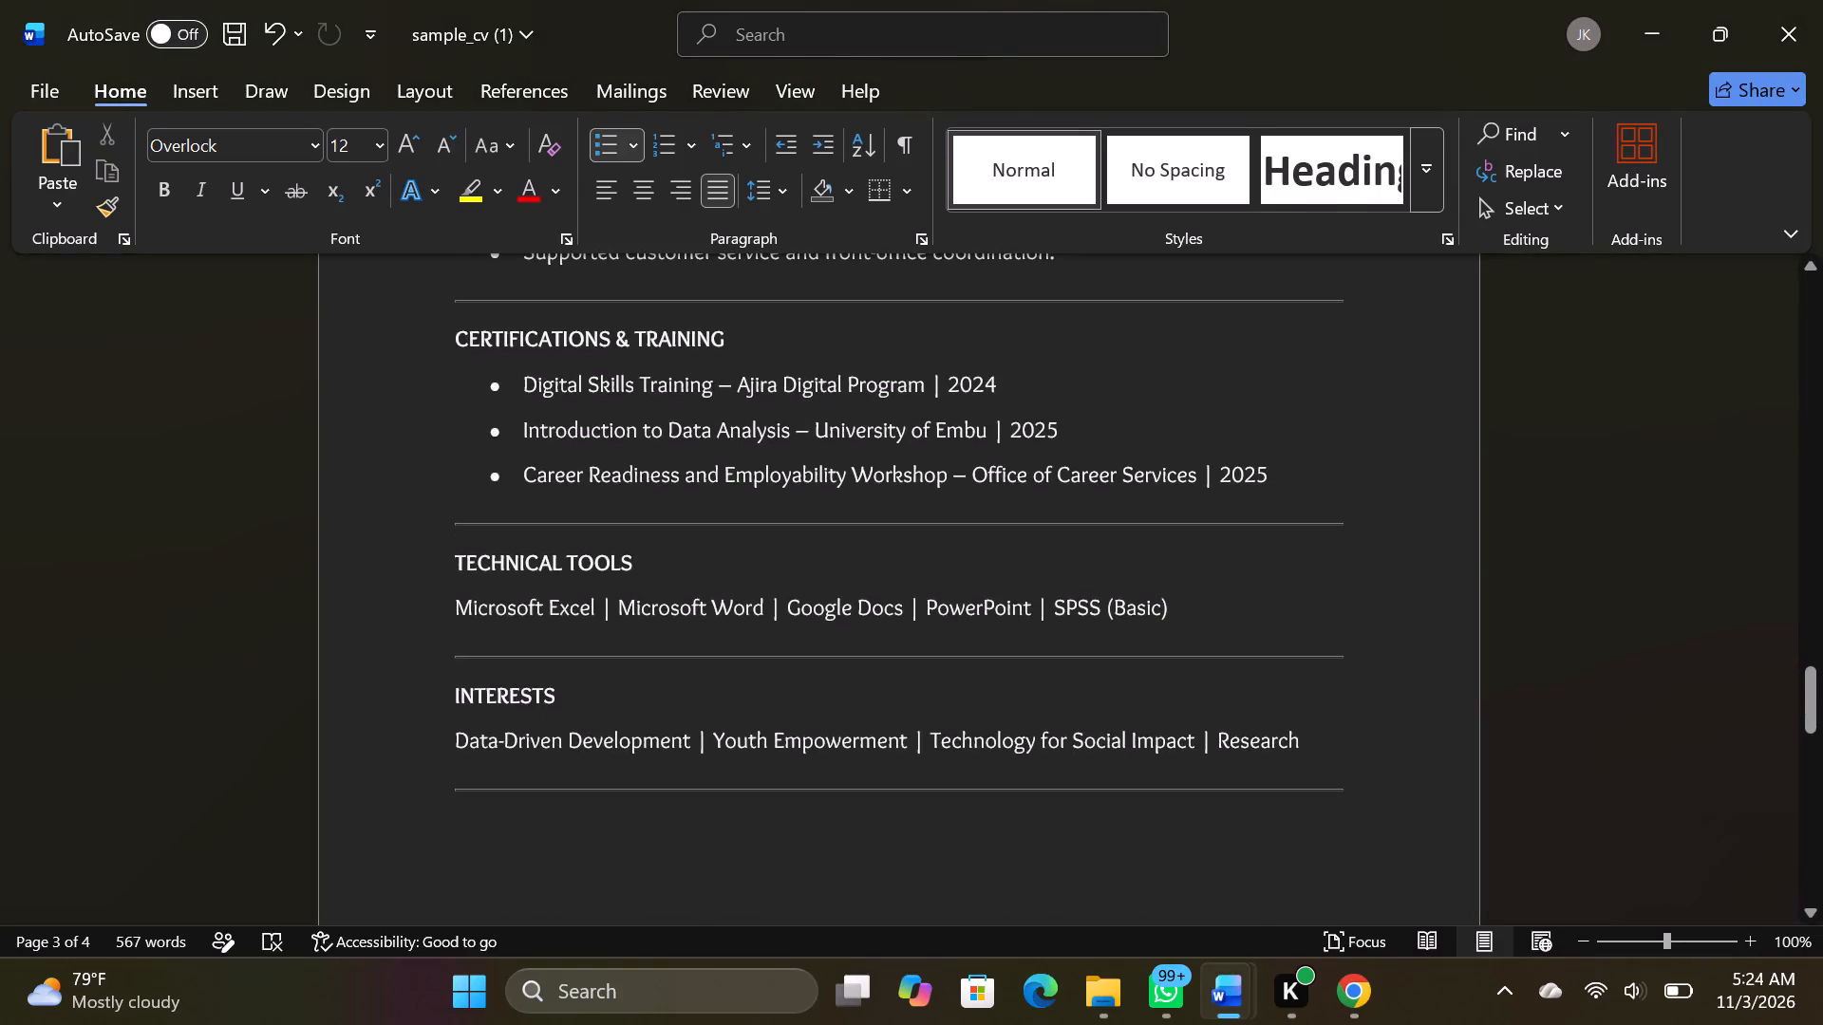
scroll(1077, 663, down, 8)
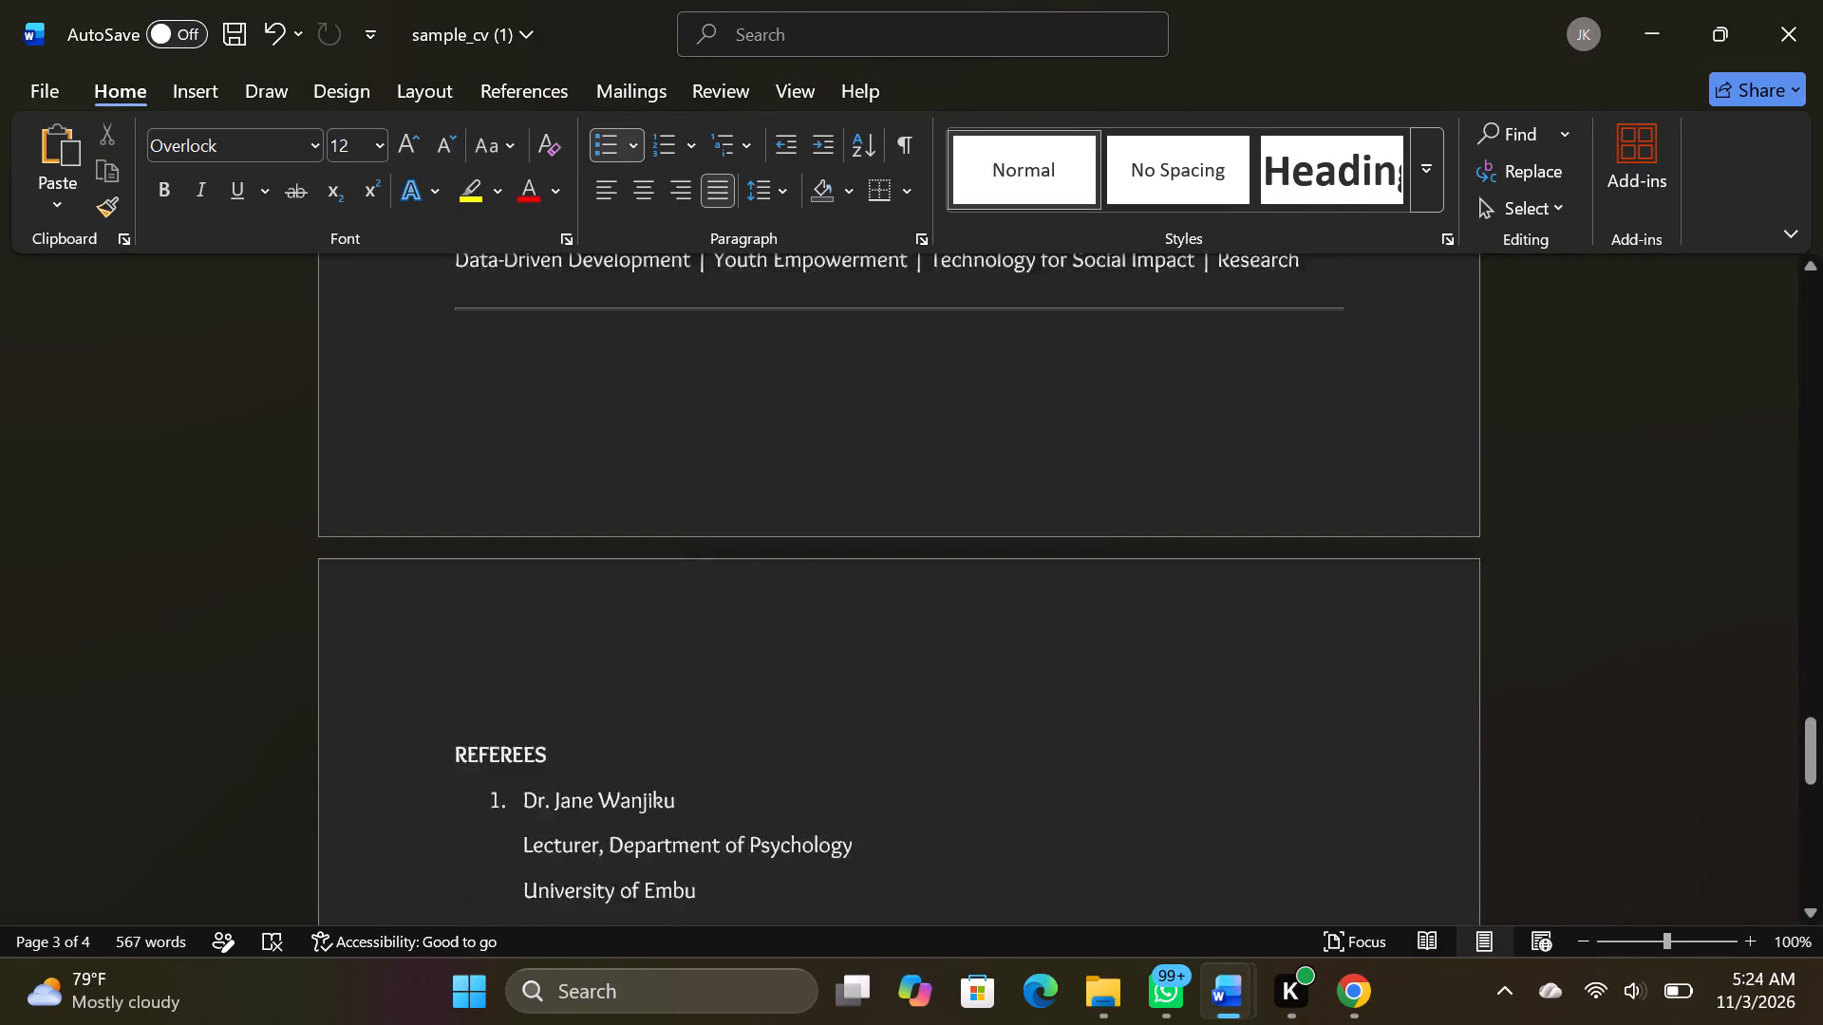
scroll(1050, 643, down, 4)
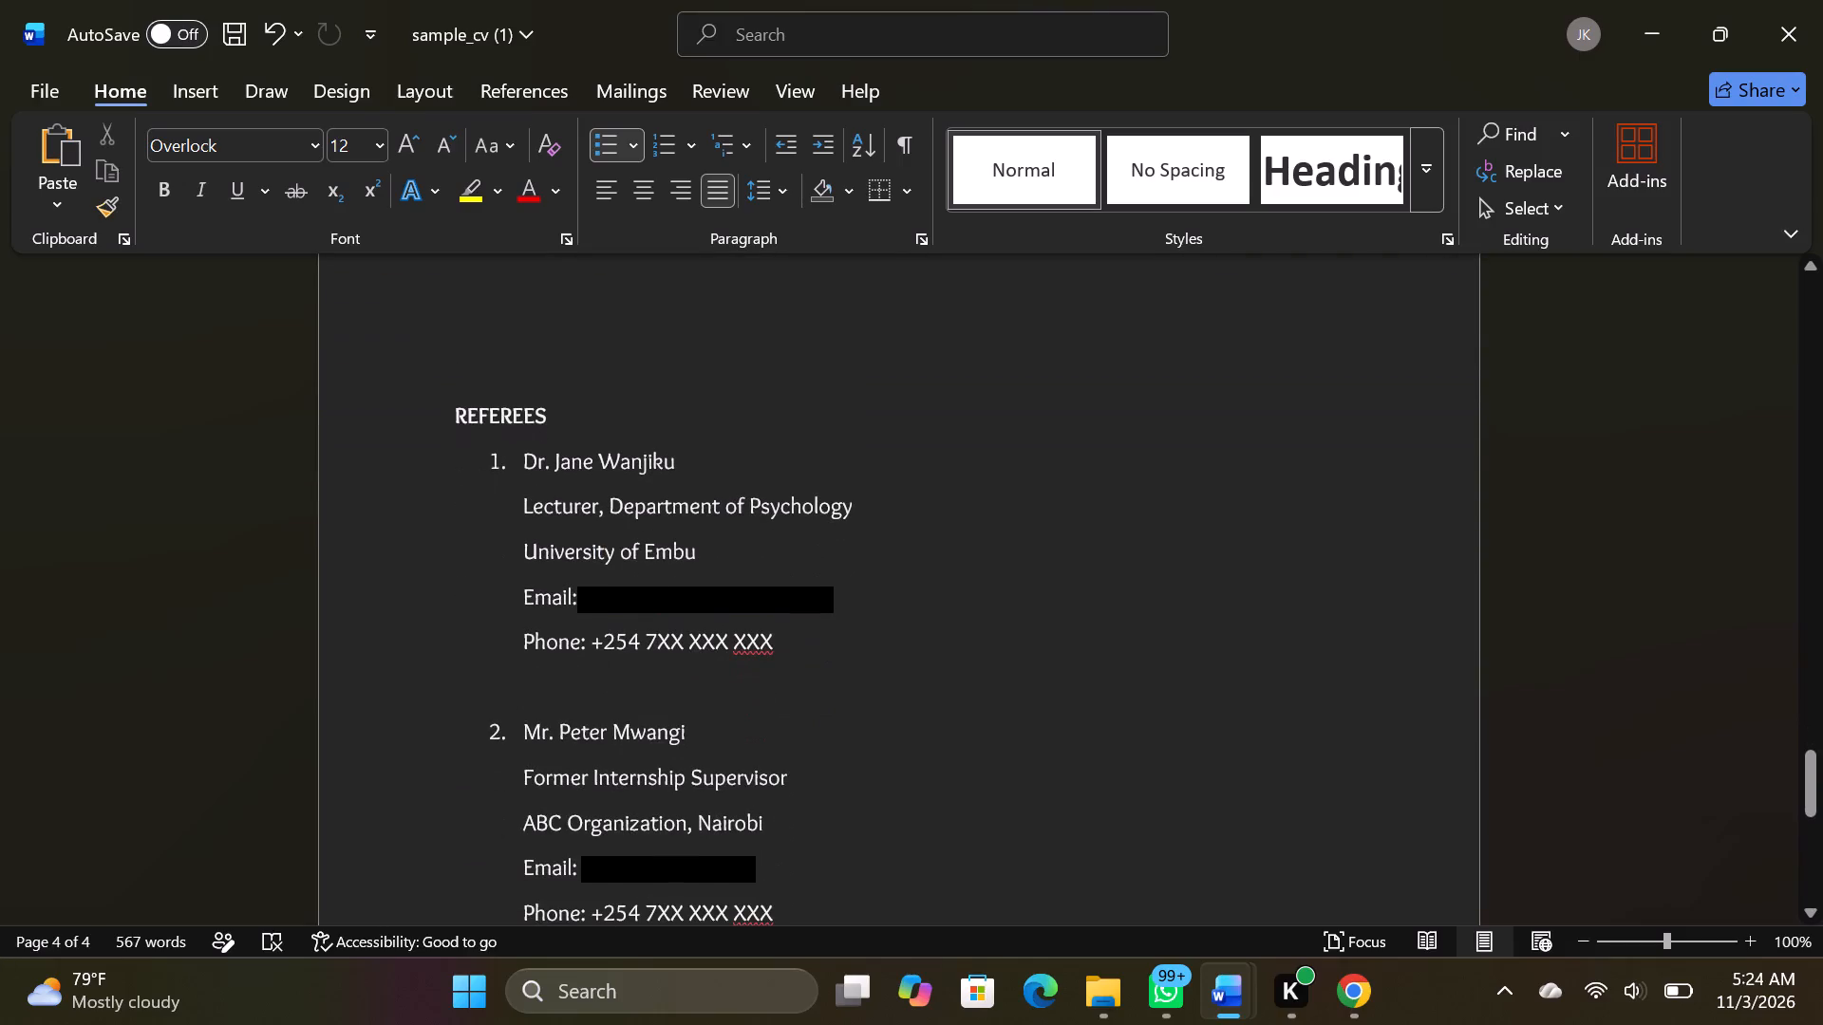
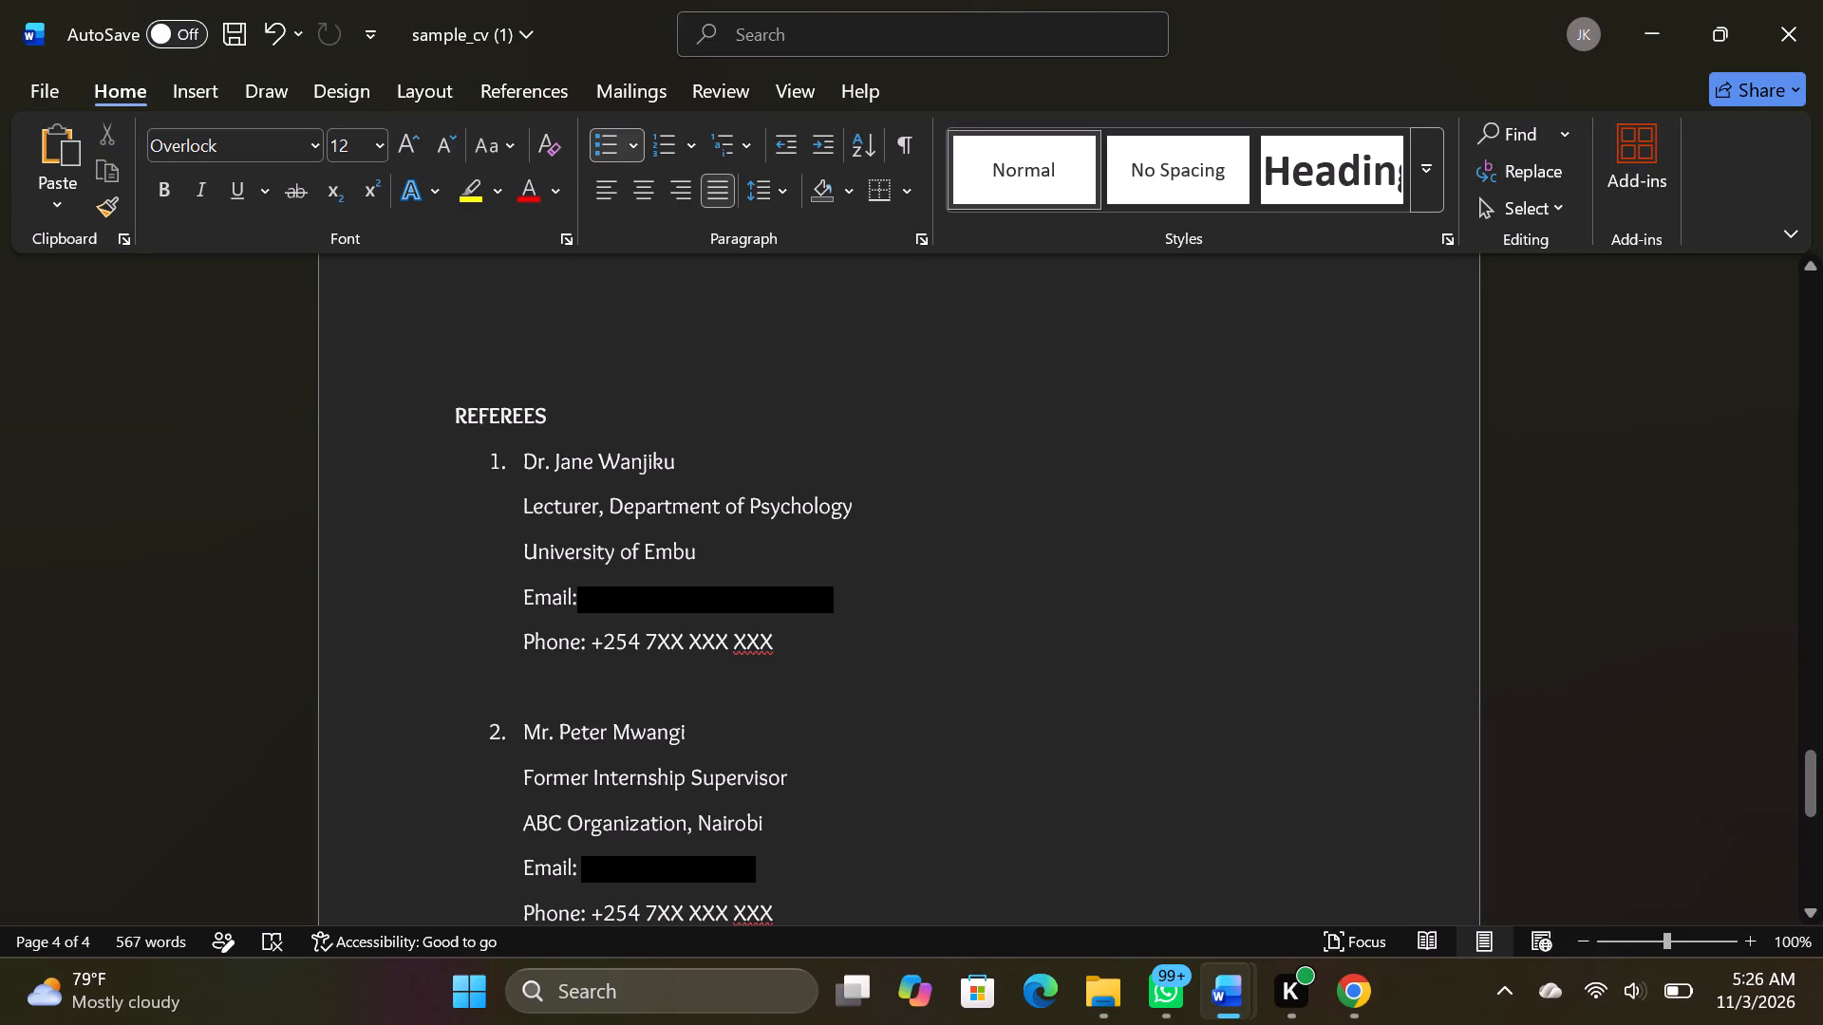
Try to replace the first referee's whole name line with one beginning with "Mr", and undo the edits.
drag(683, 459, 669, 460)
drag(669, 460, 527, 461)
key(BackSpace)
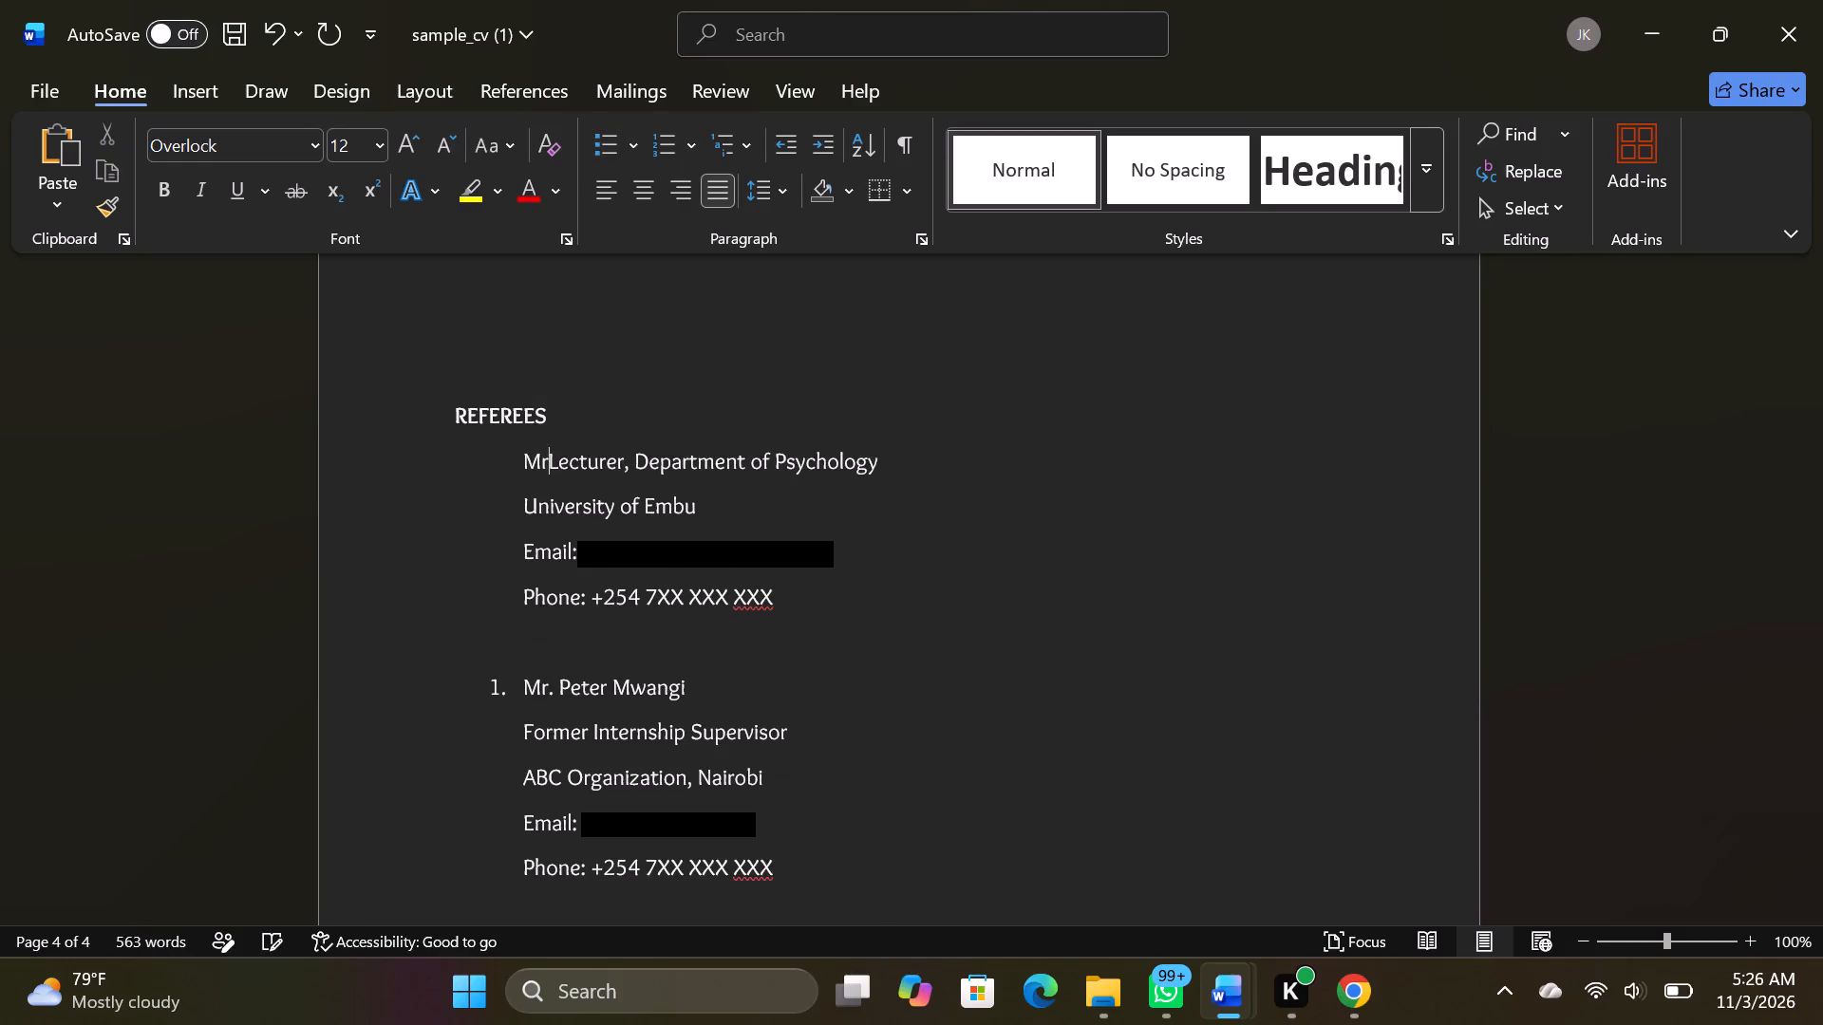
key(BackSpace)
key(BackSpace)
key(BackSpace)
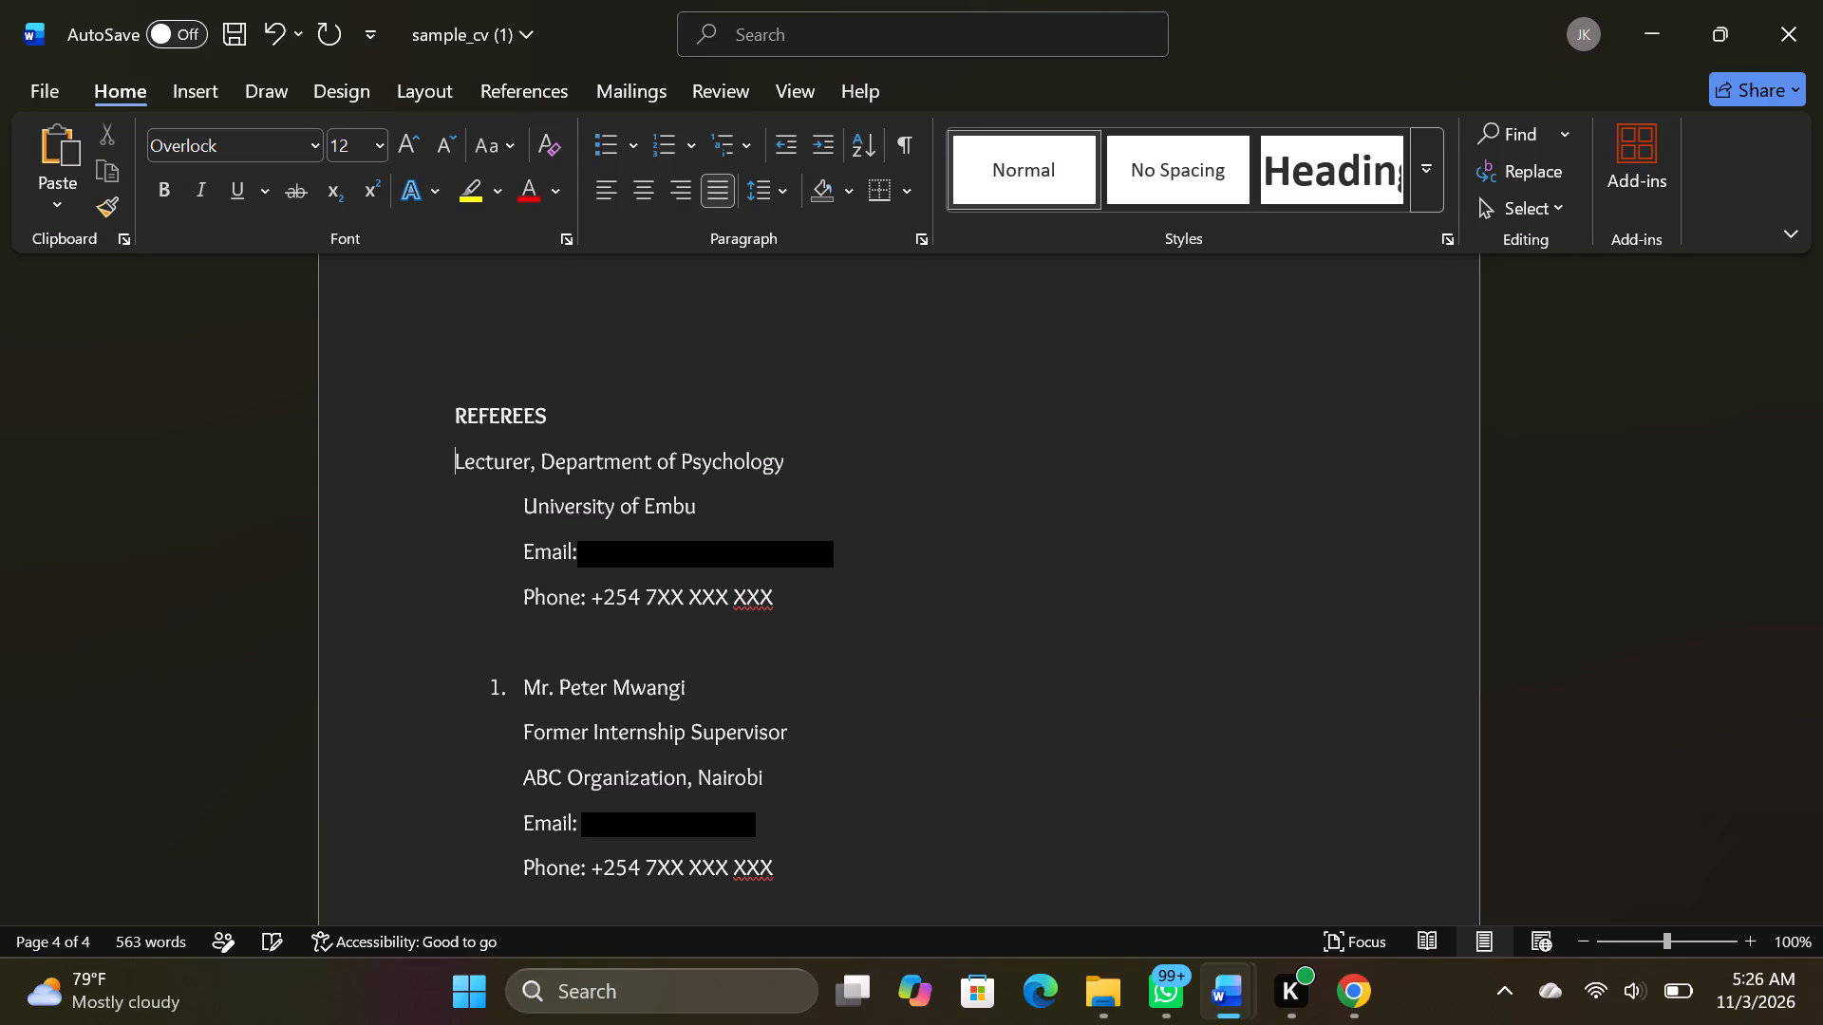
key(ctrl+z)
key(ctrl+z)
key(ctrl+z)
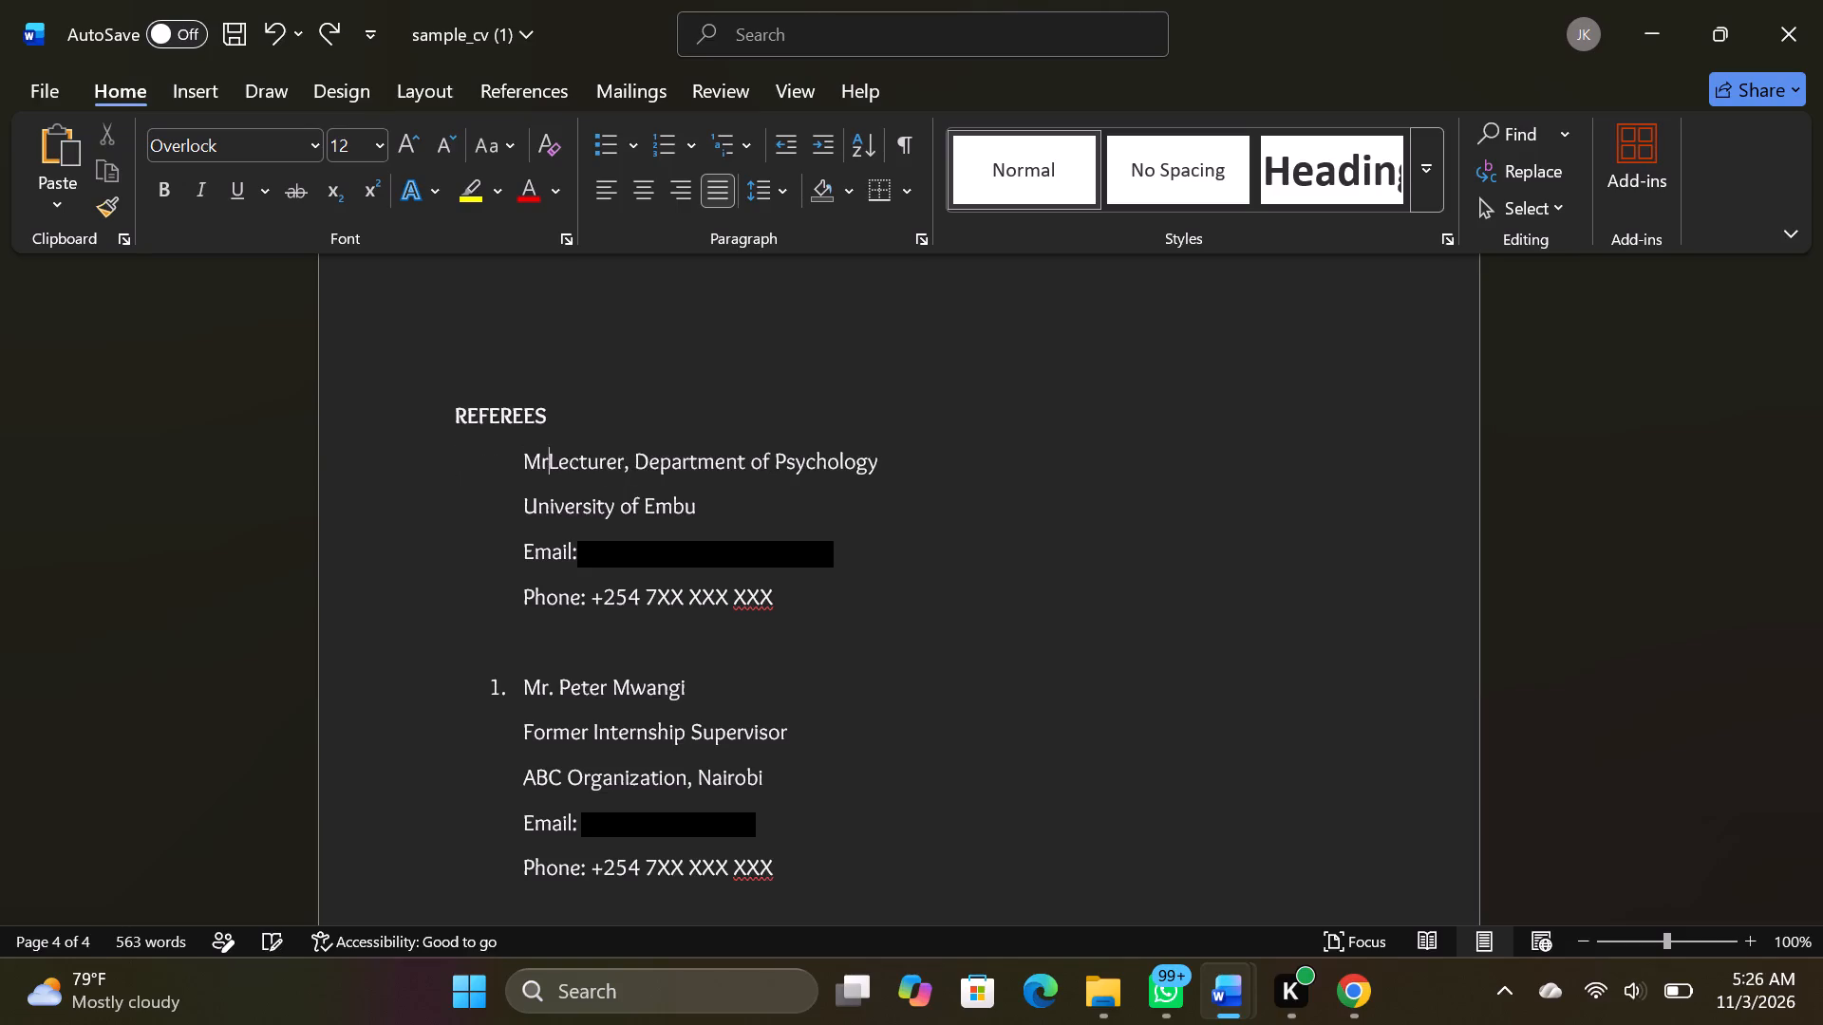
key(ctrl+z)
Replace the first referee's title and name with "Mr." and the new referee's name, keeping the list number.
scroll(494, 476, down, 1)
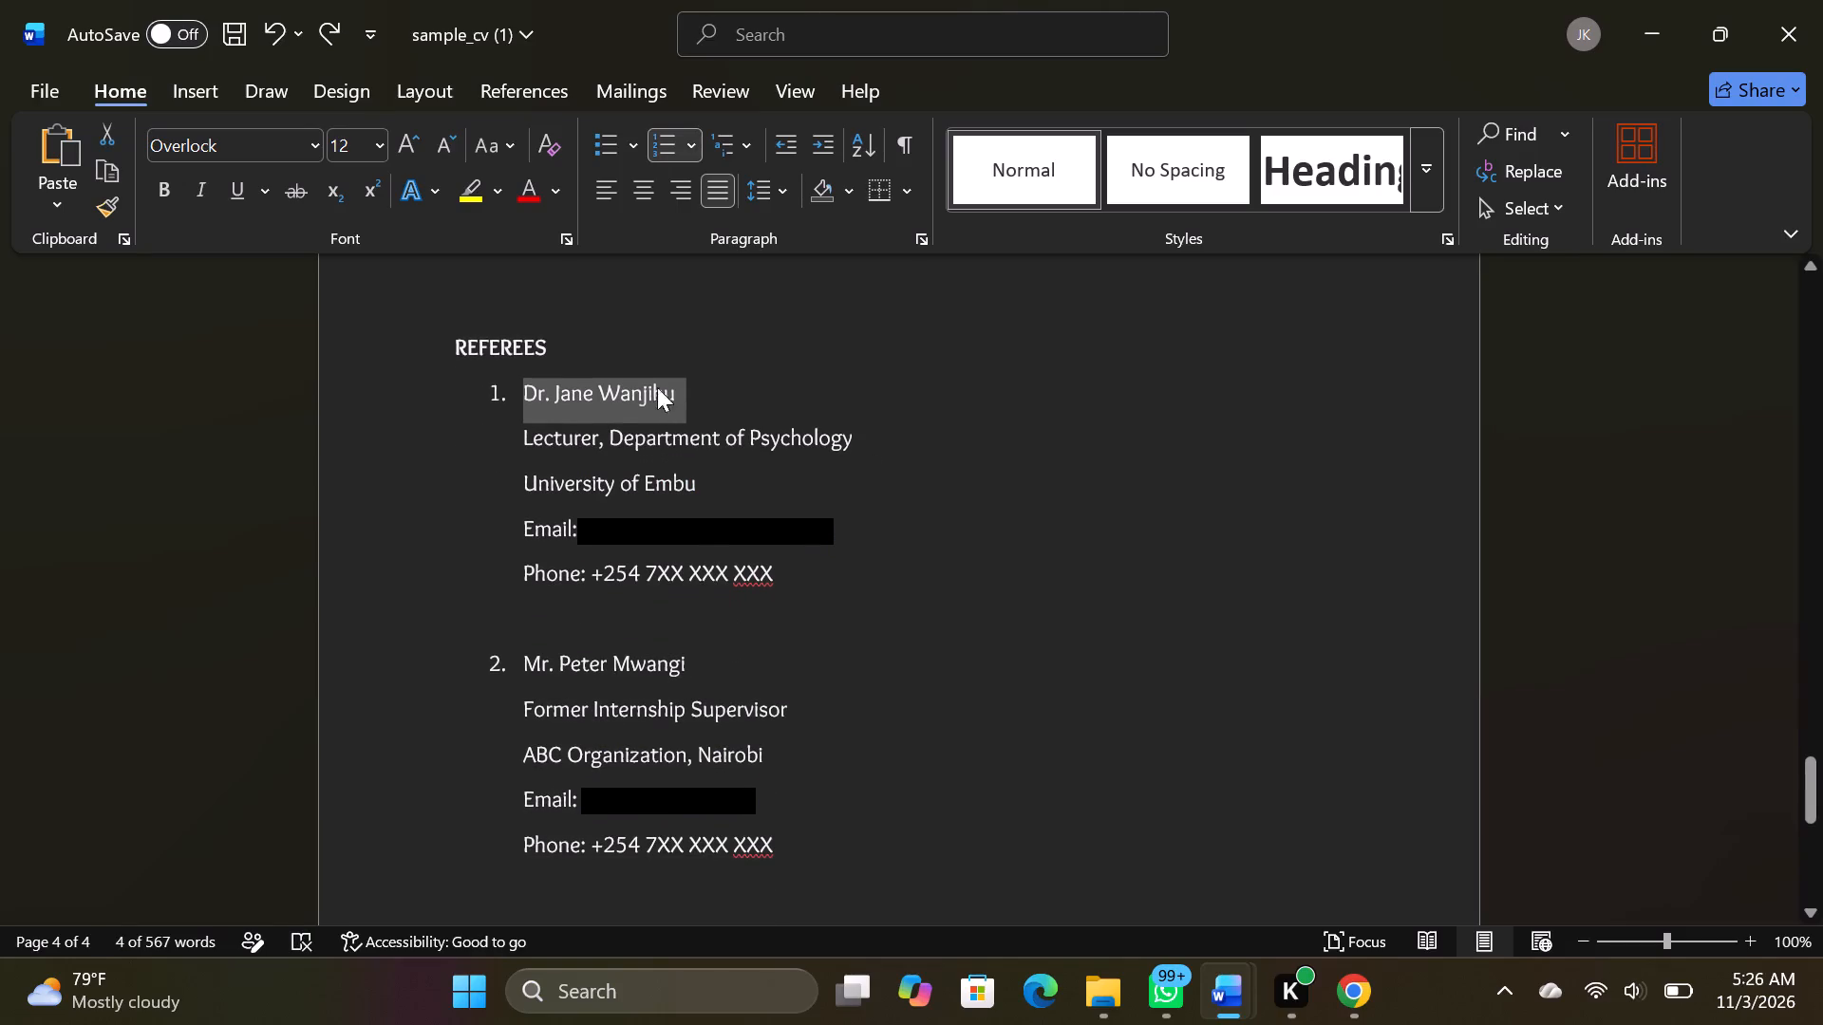
click(595, 382)
drag(551, 392, 620, 392)
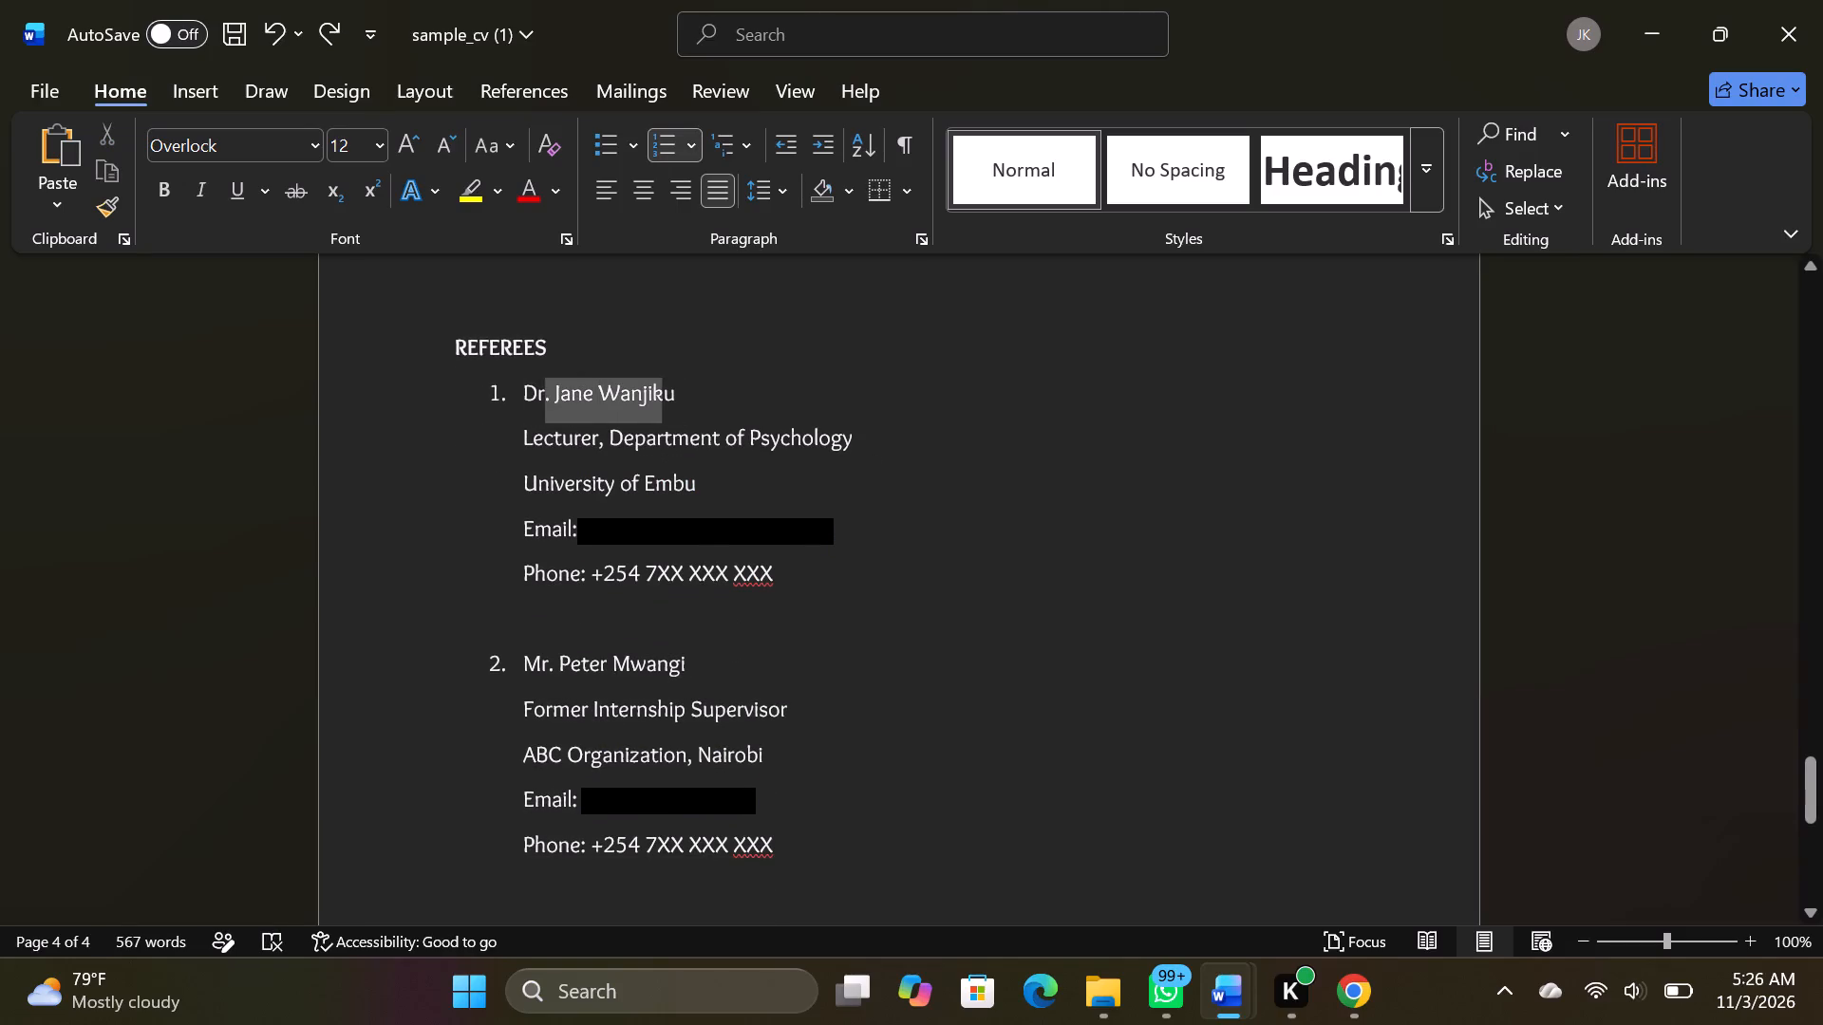
drag(620, 392, 640, 394)
key(BackSpace)
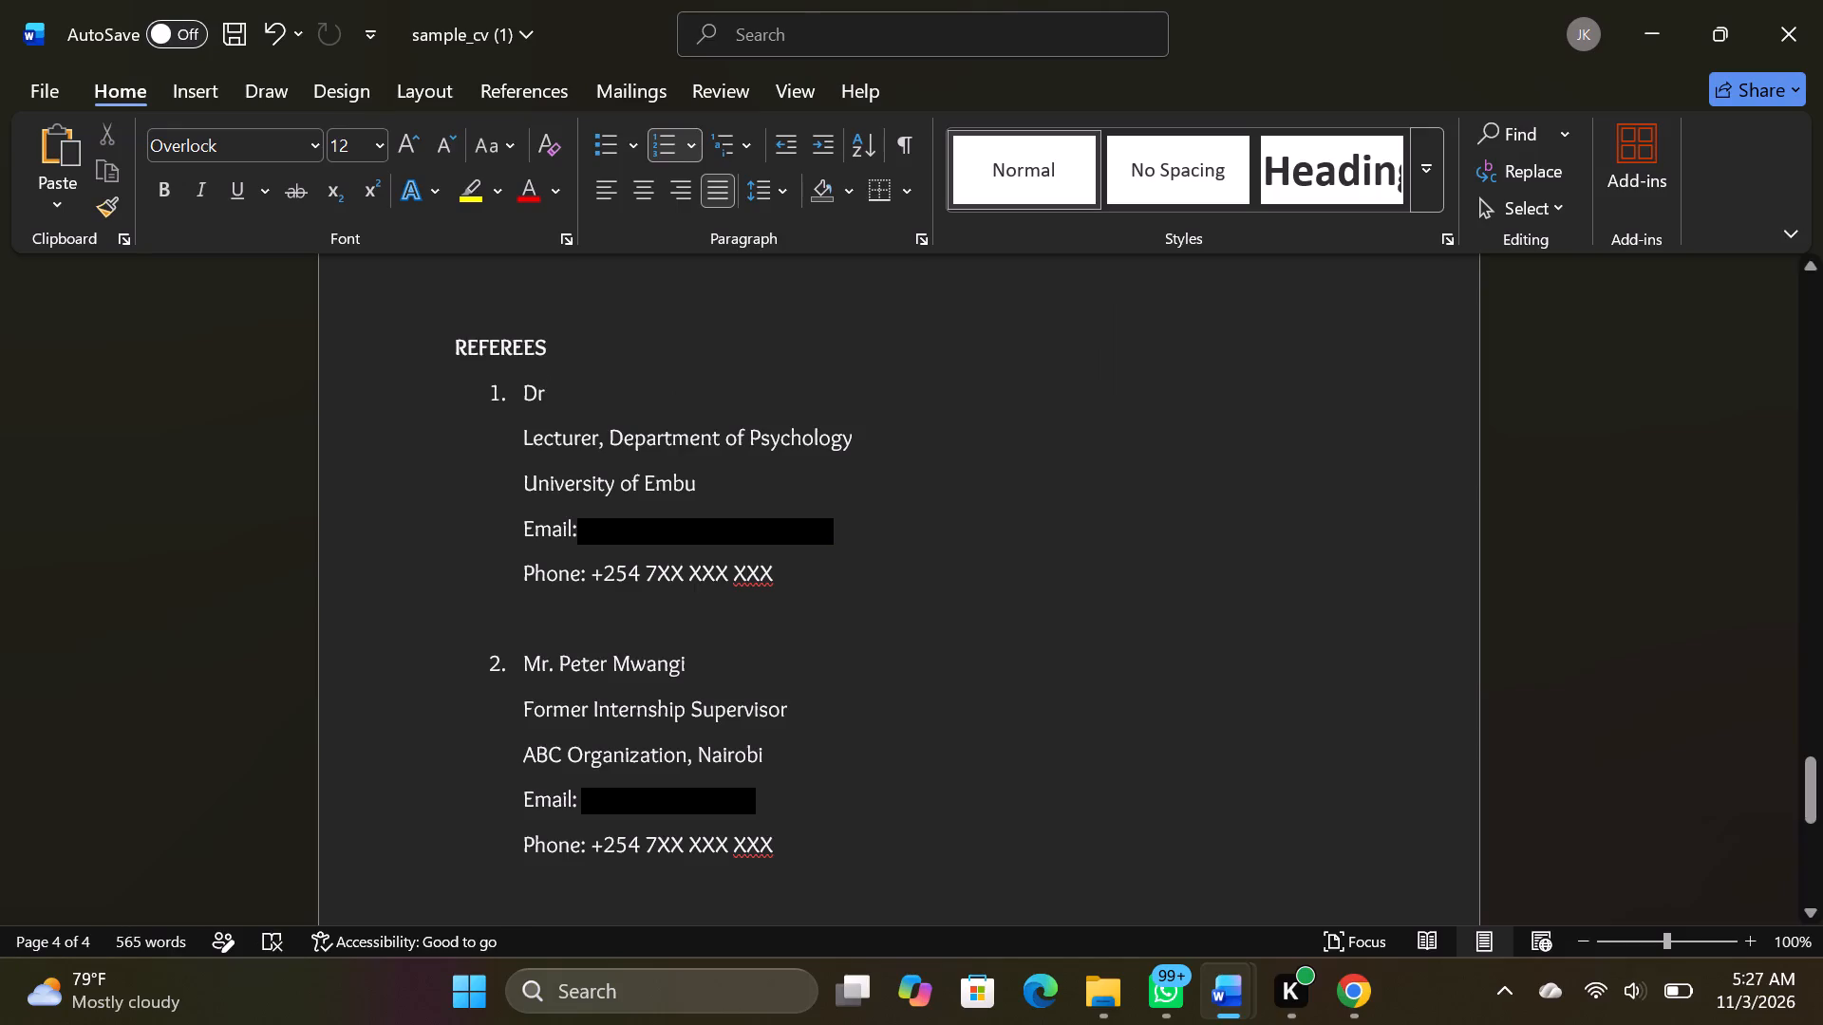
key(BackSpace)
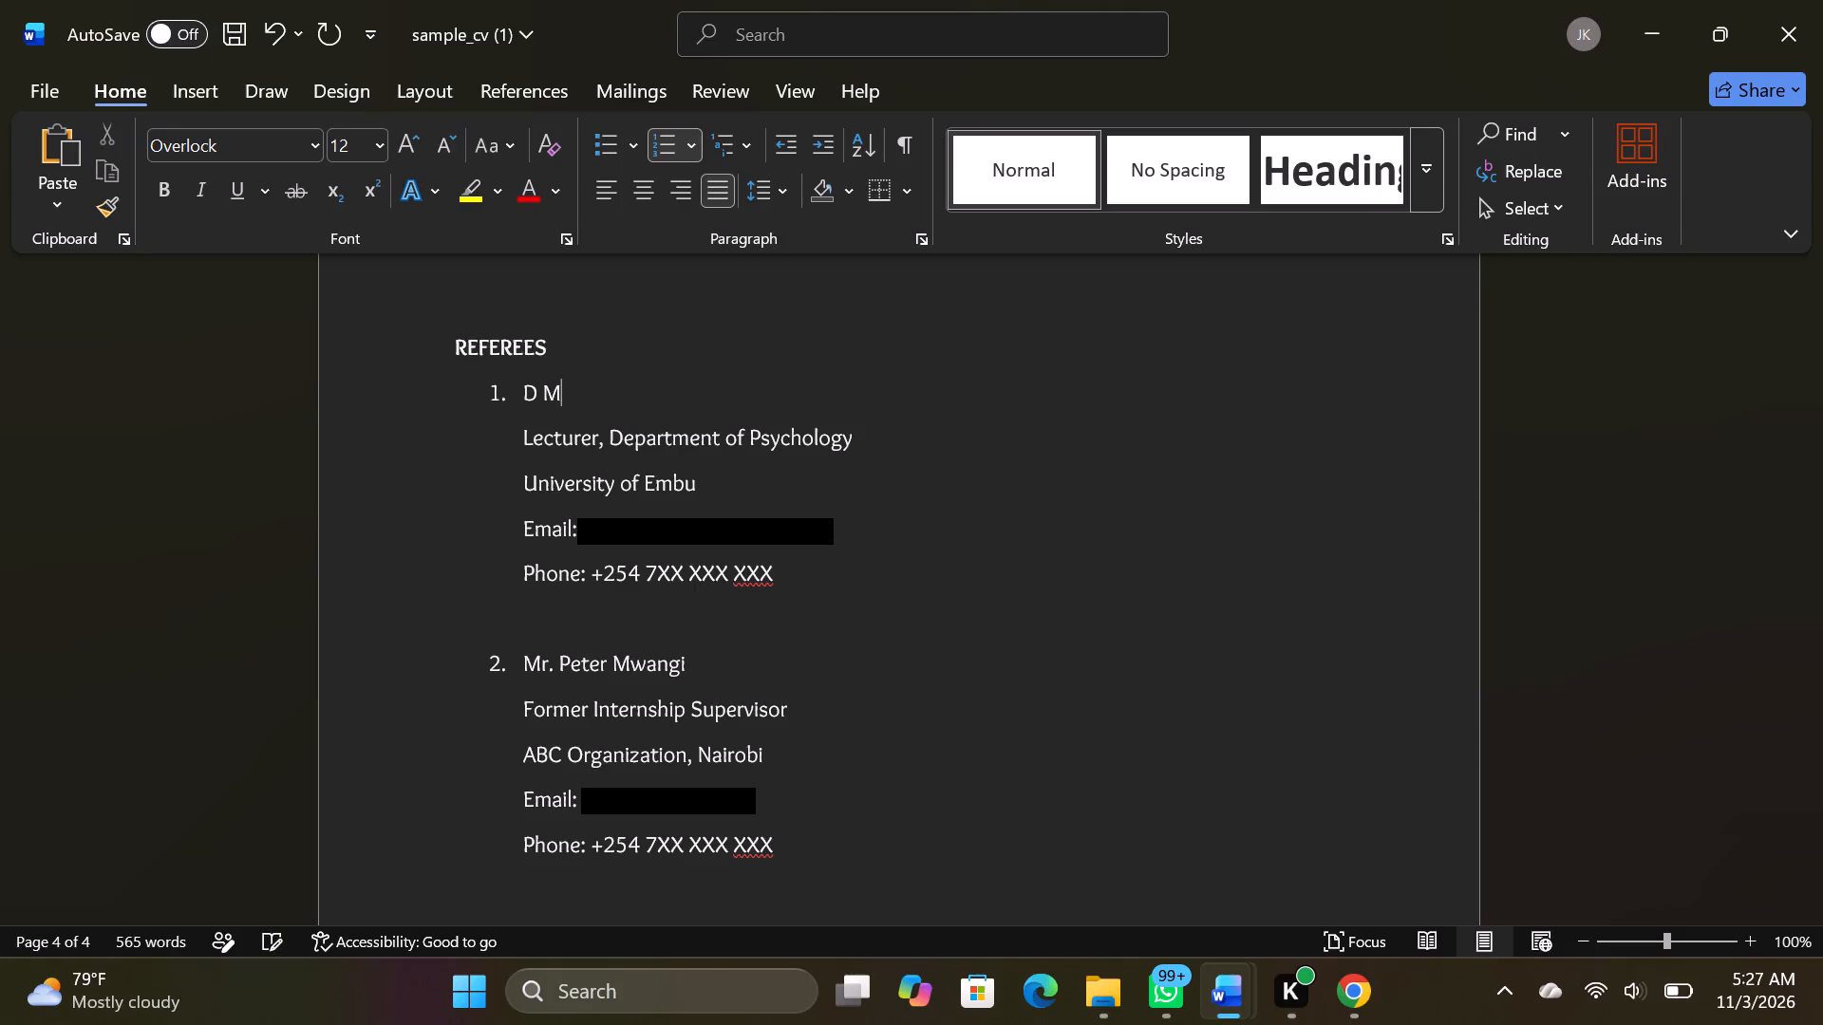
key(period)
click(546, 396)
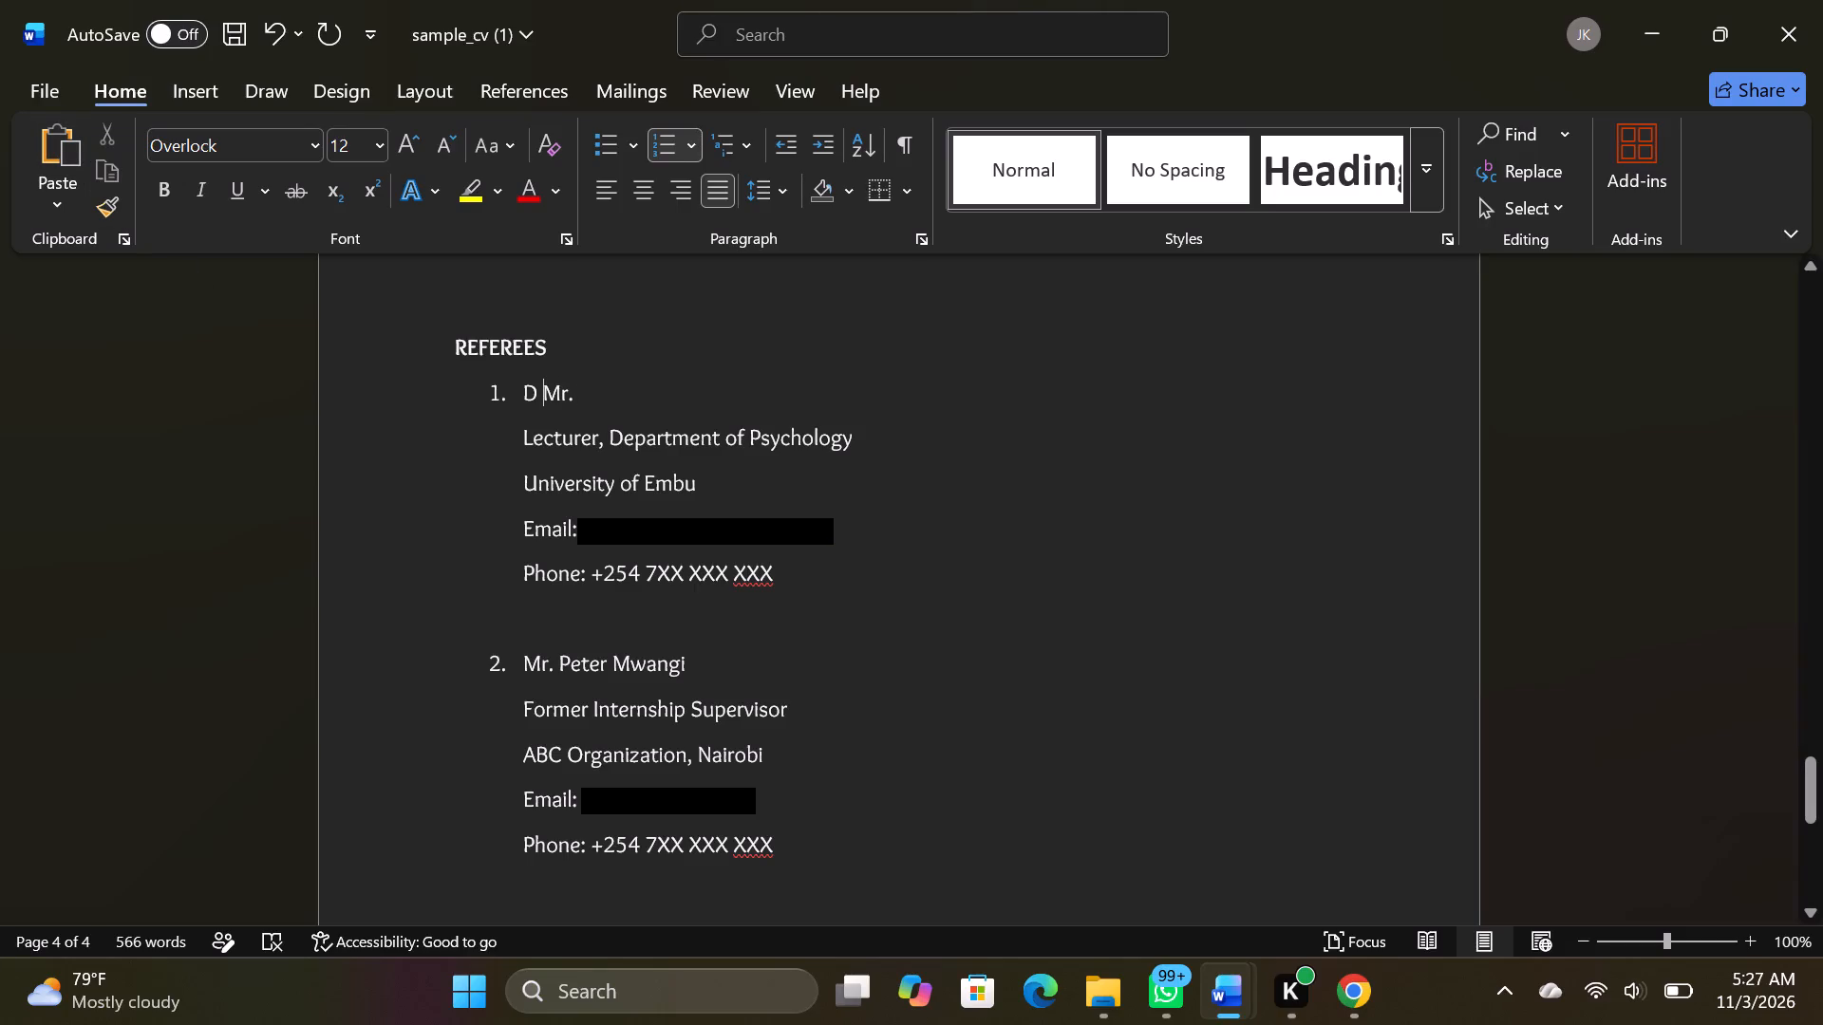
key(BackSpace)
key(BackSpace)
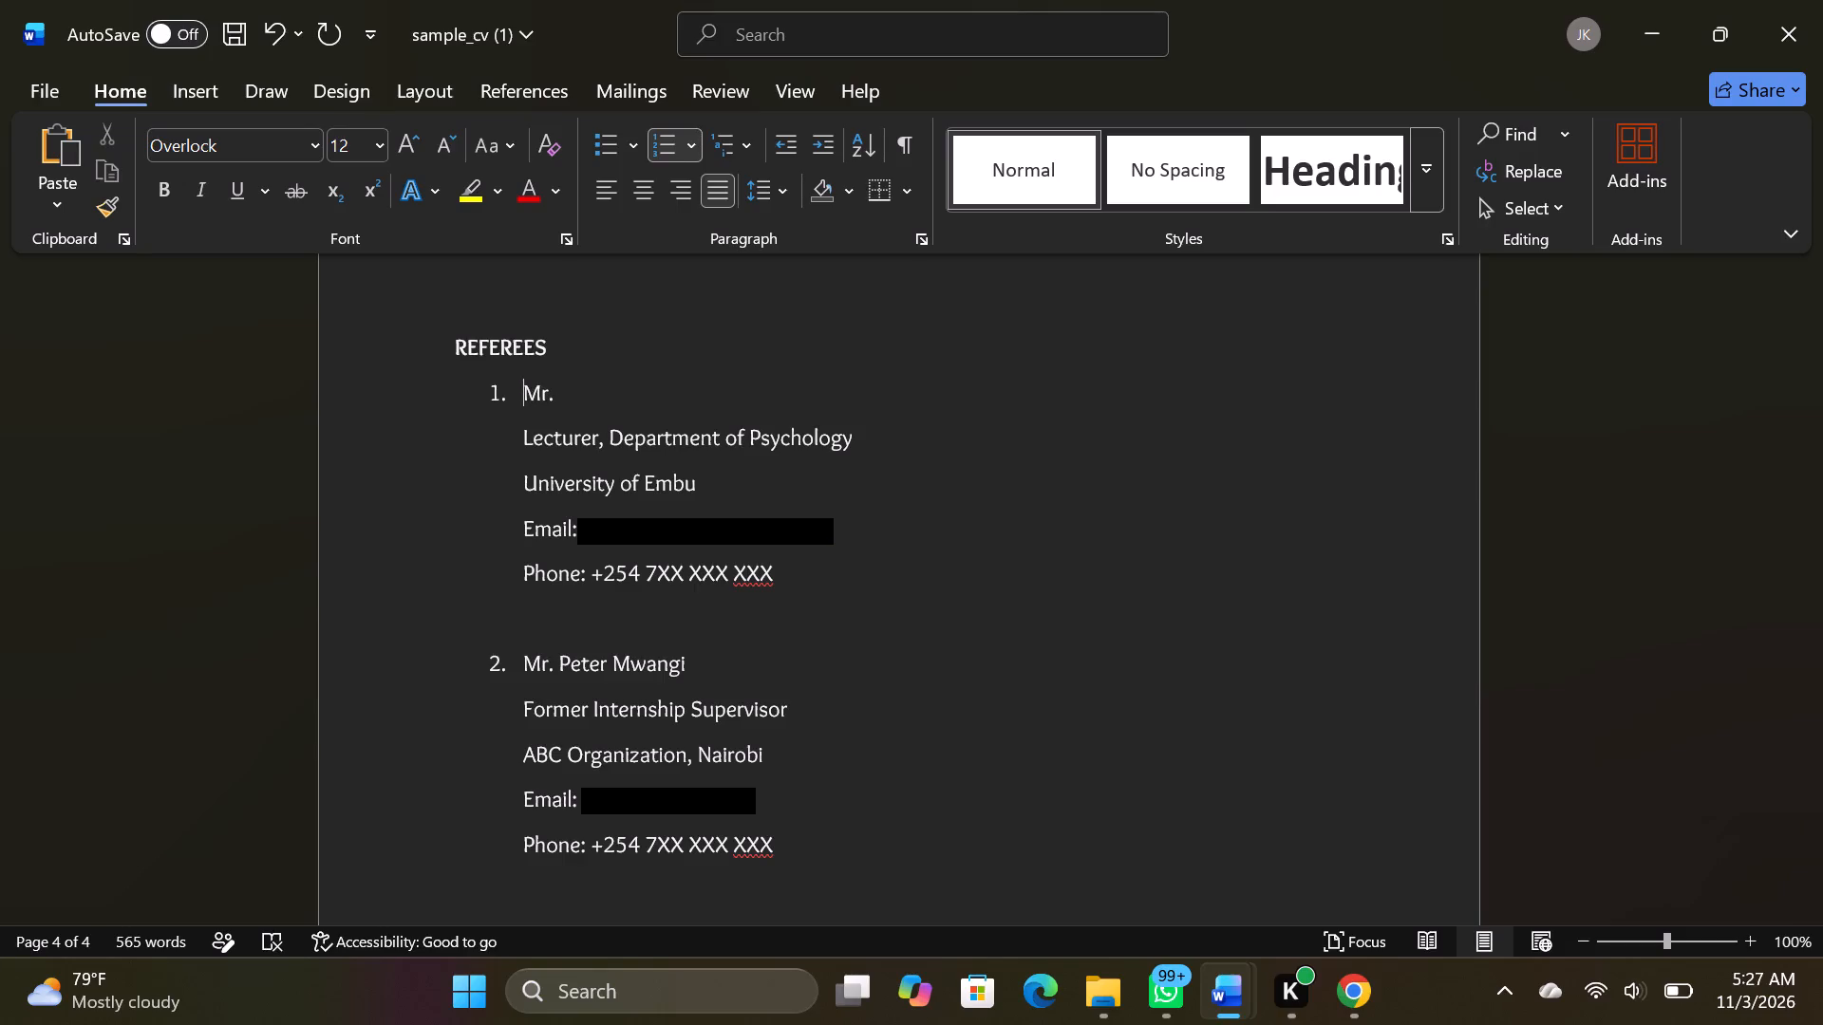
click(573, 402)
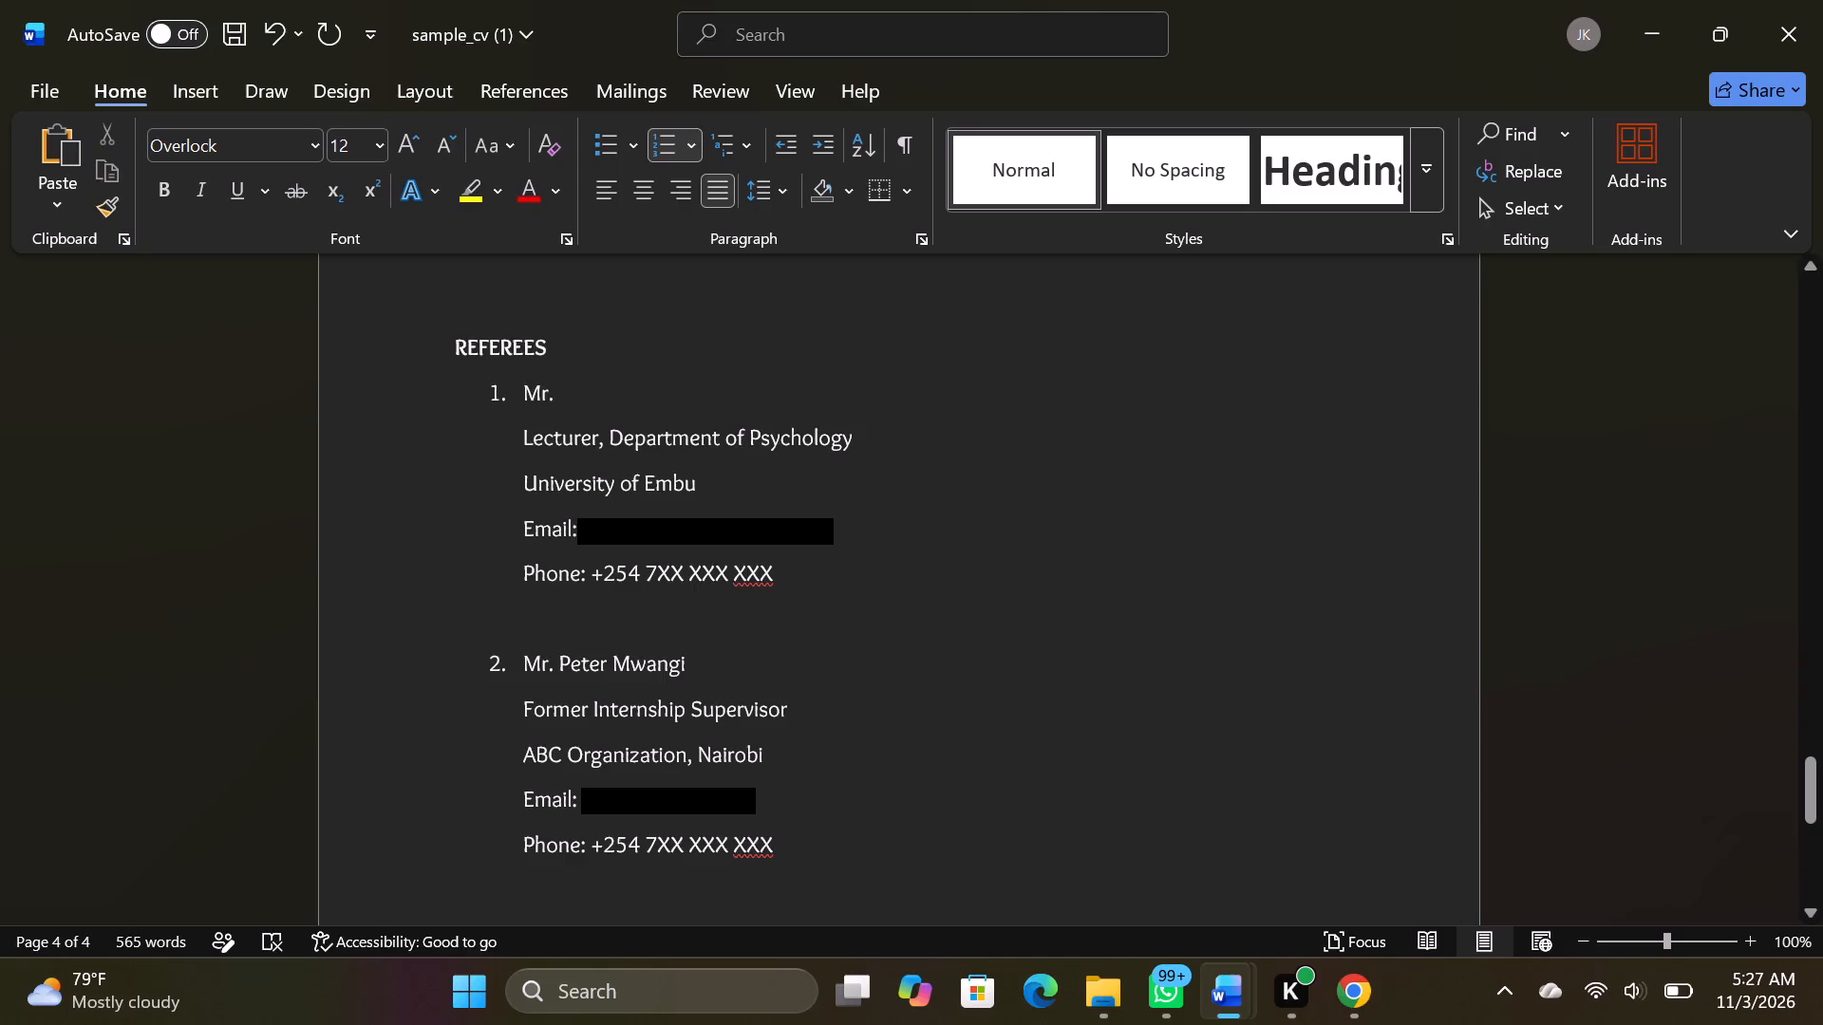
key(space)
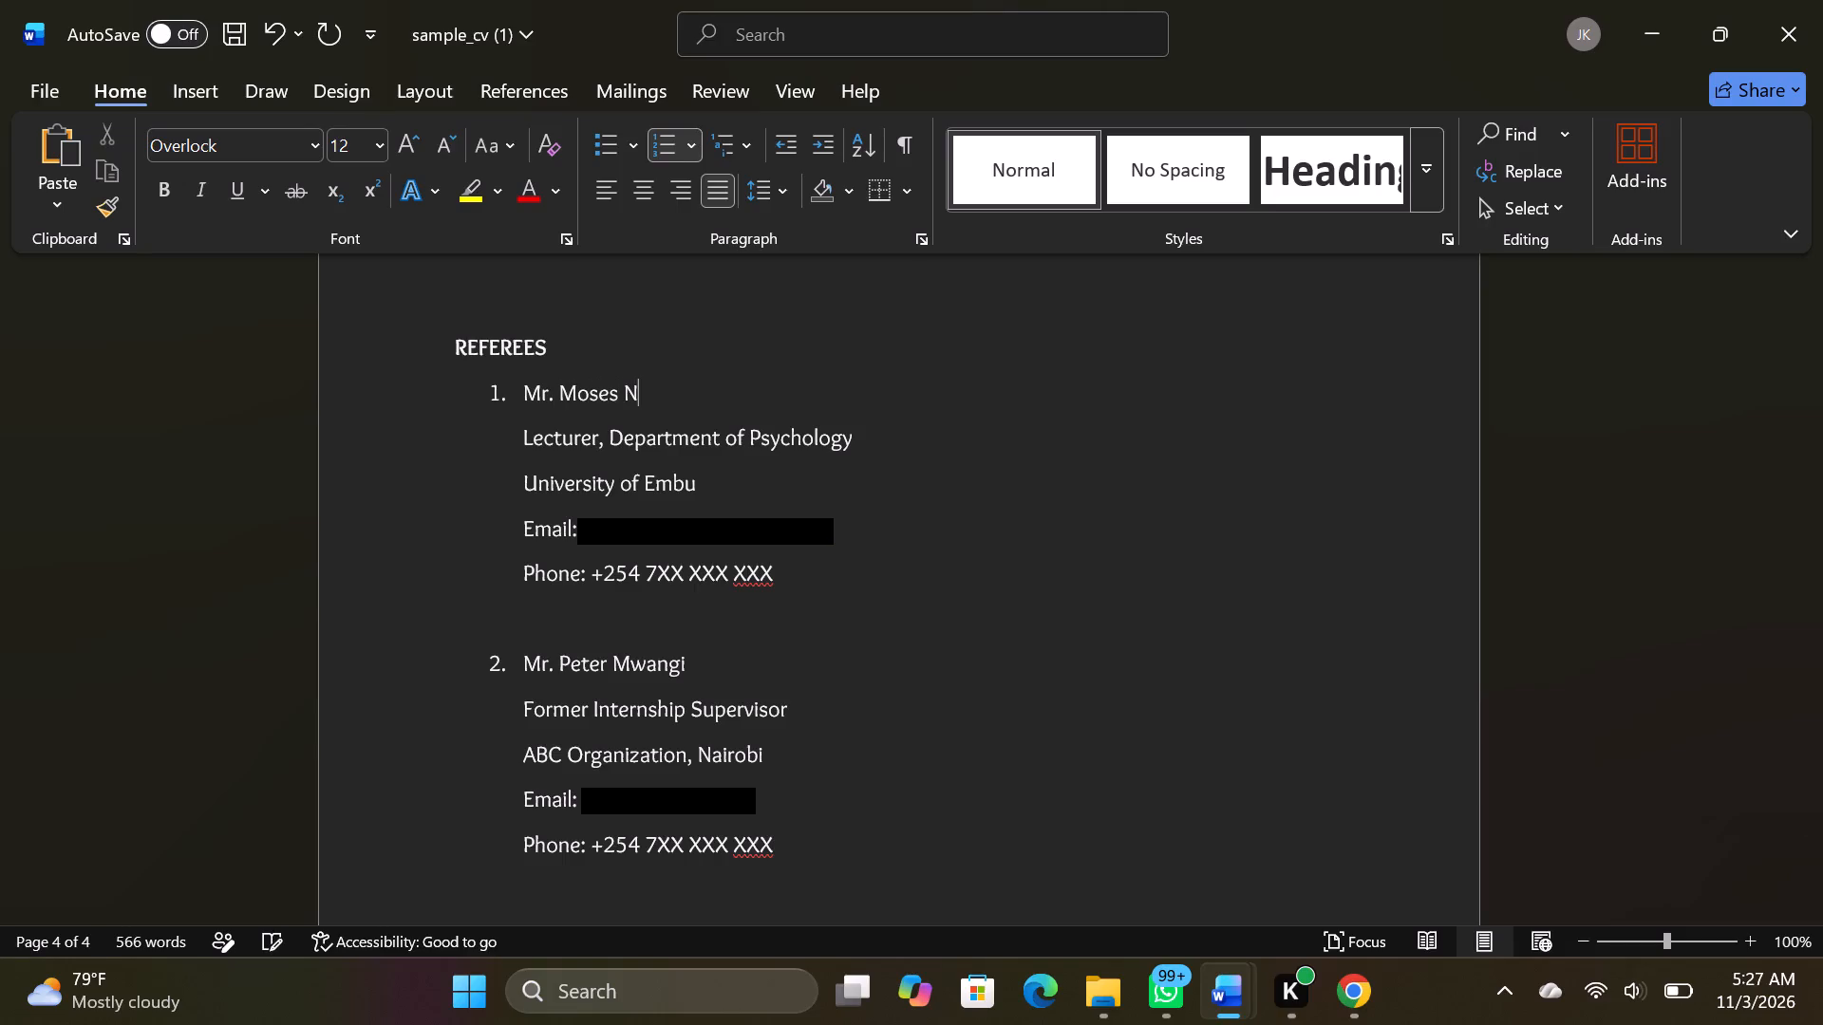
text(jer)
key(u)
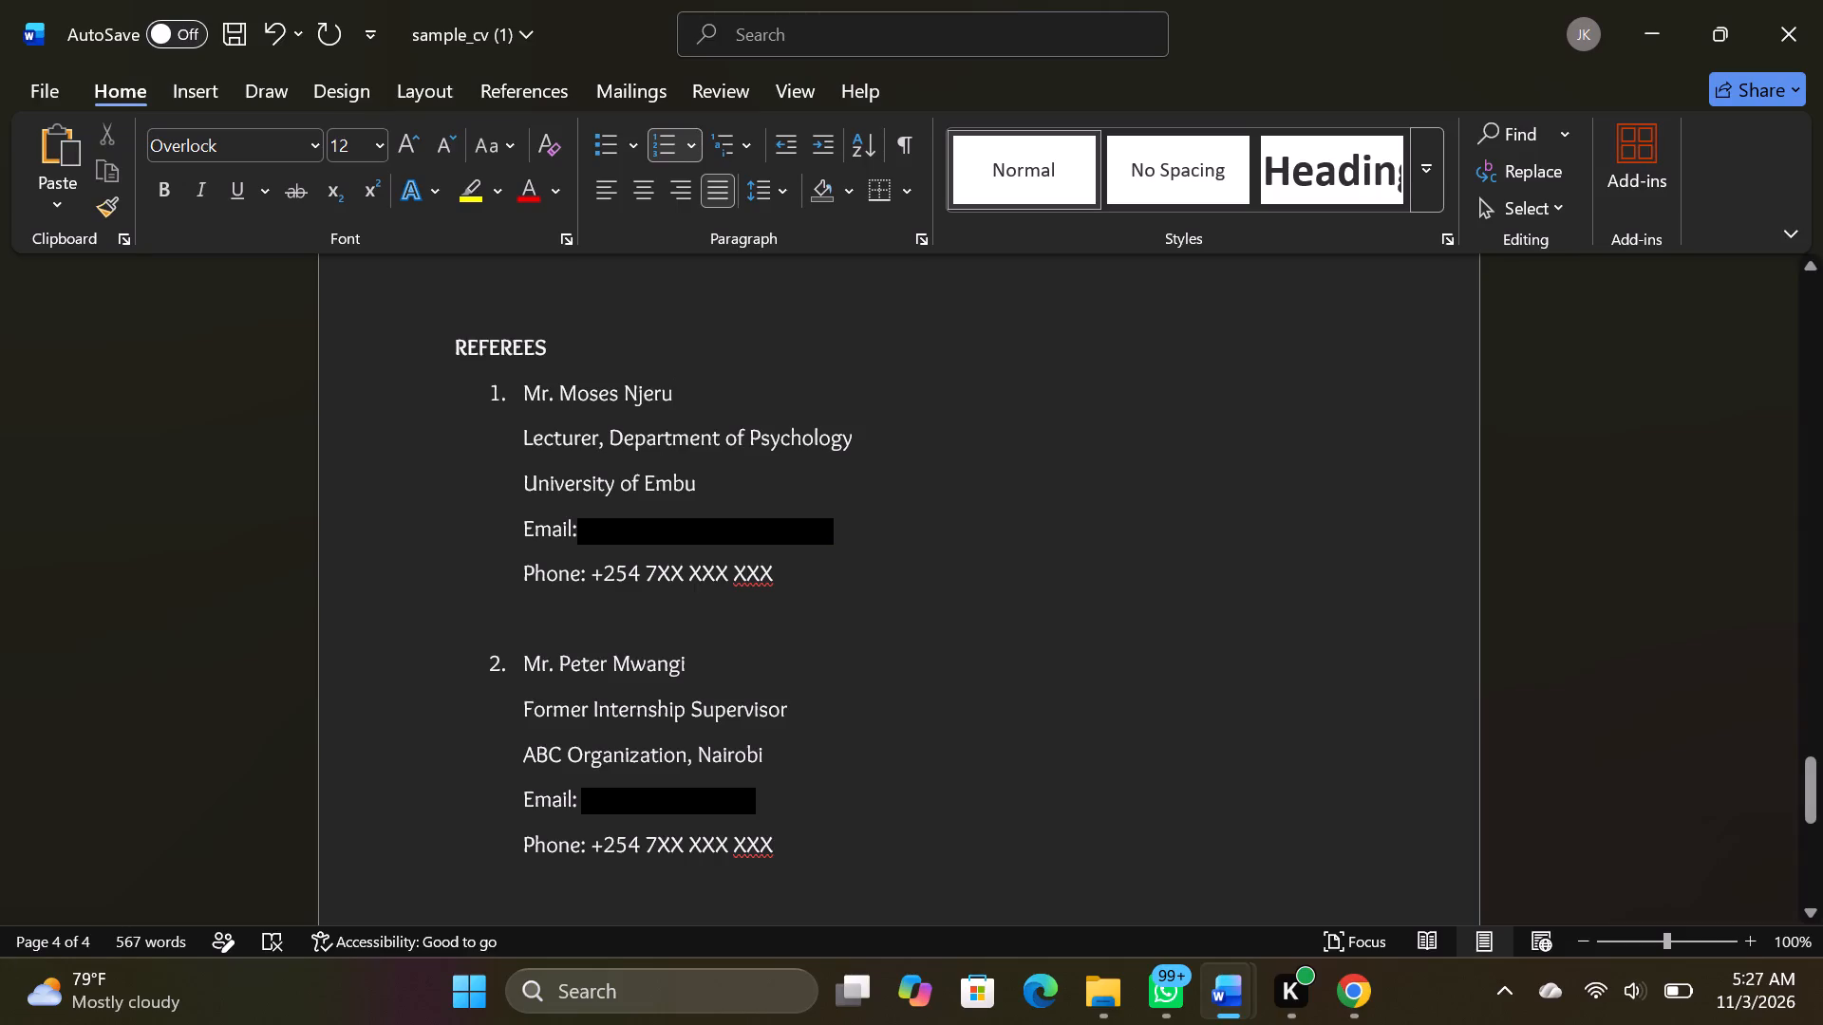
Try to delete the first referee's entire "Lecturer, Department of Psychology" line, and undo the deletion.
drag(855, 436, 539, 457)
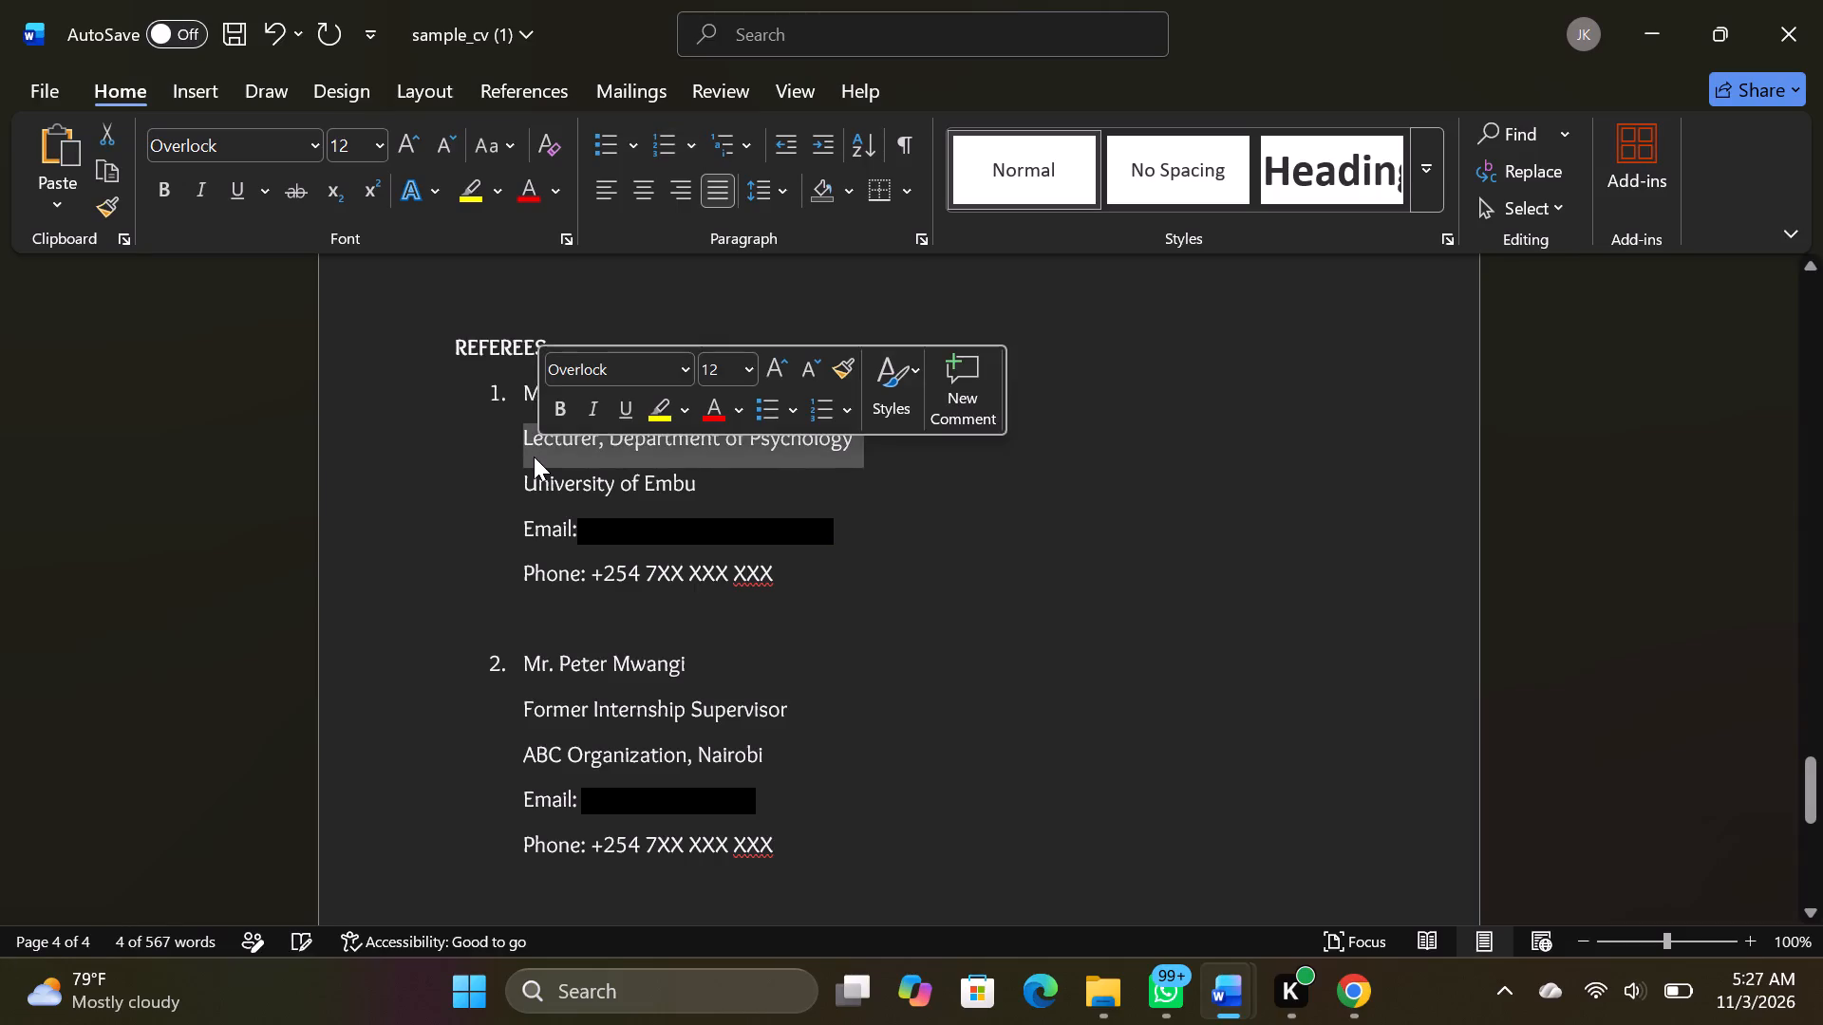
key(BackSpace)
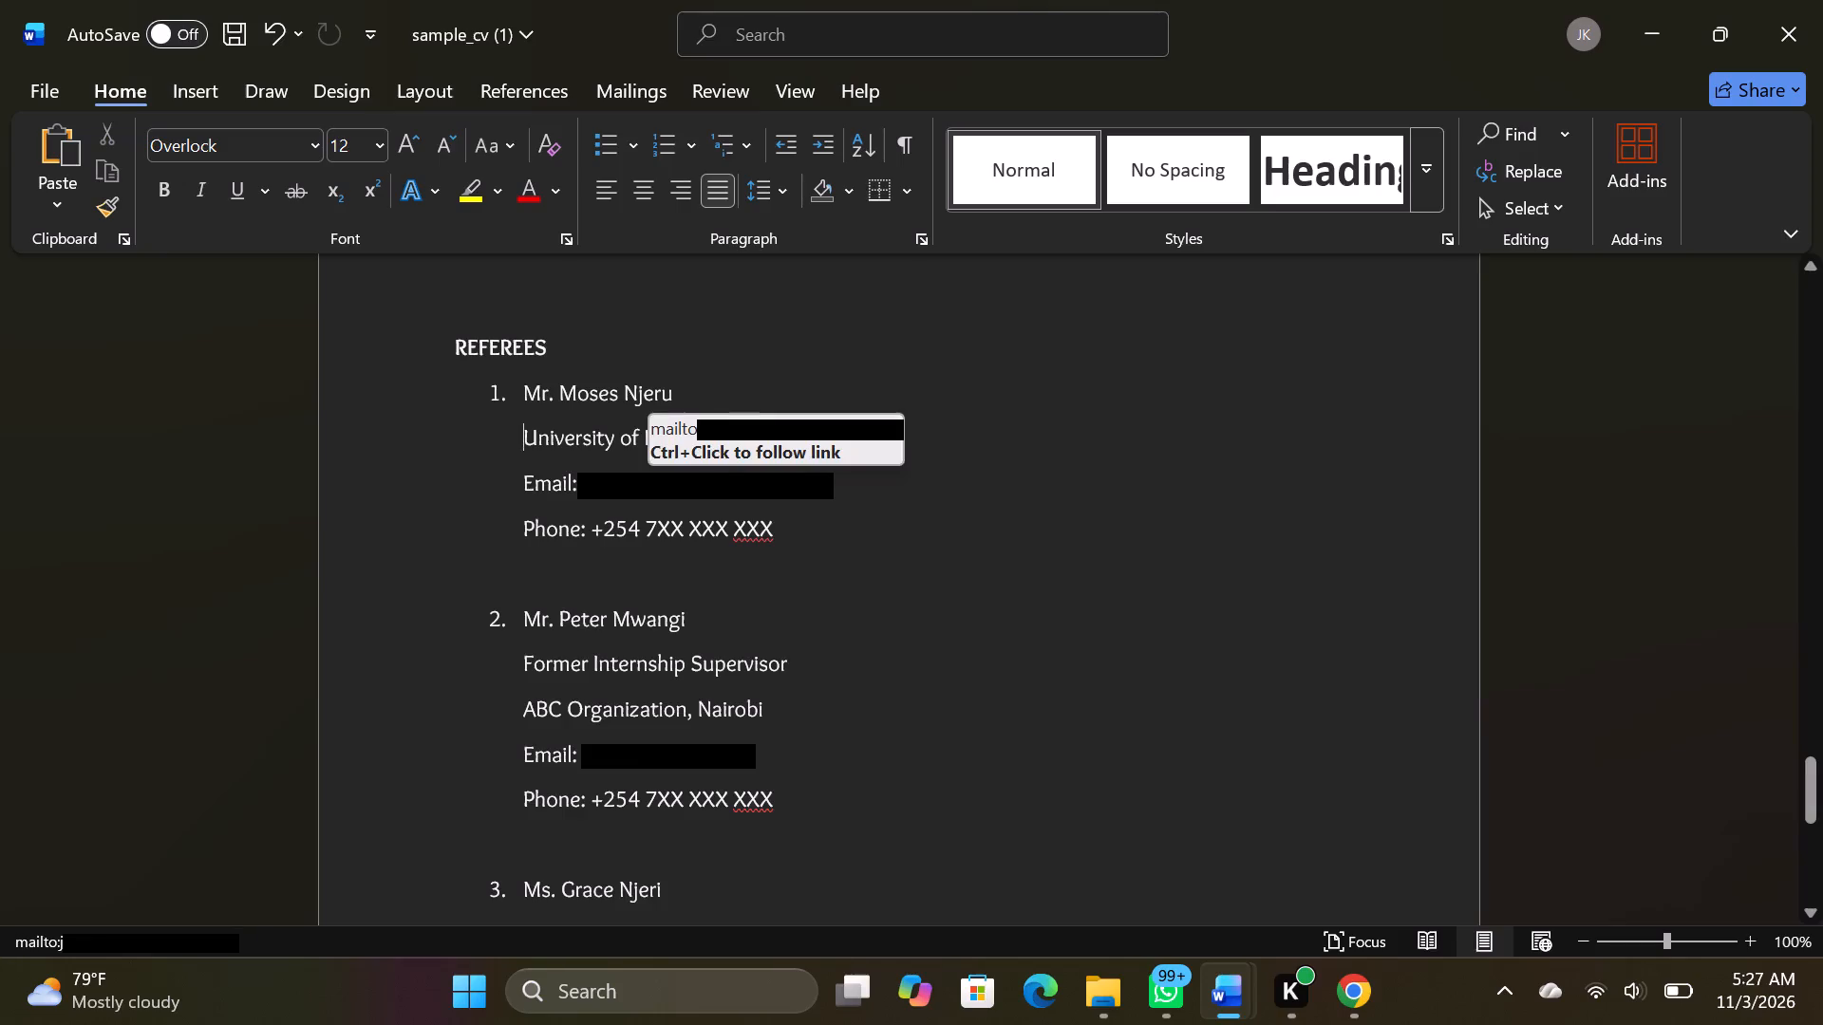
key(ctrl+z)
Remove "Department of Psychology" from the first referee's position line, keeping "Lecturer,".
click(614, 447)
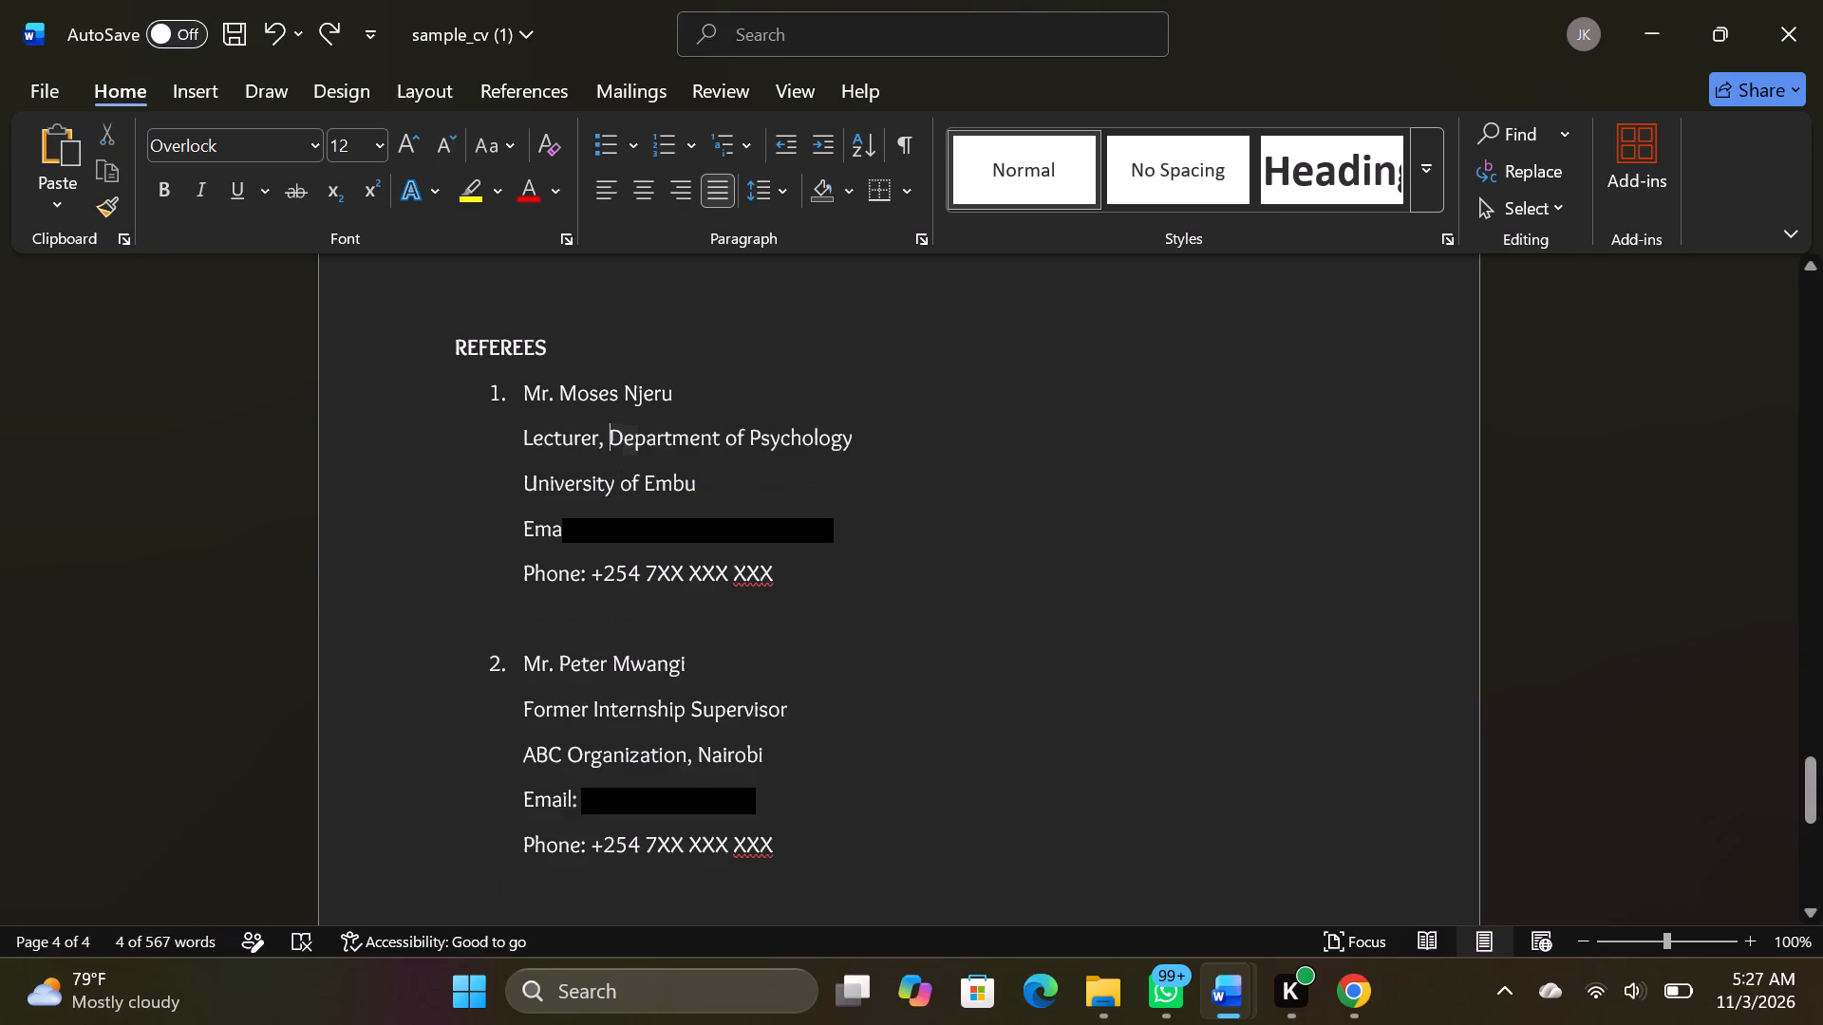
drag(610, 432, 823, 450)
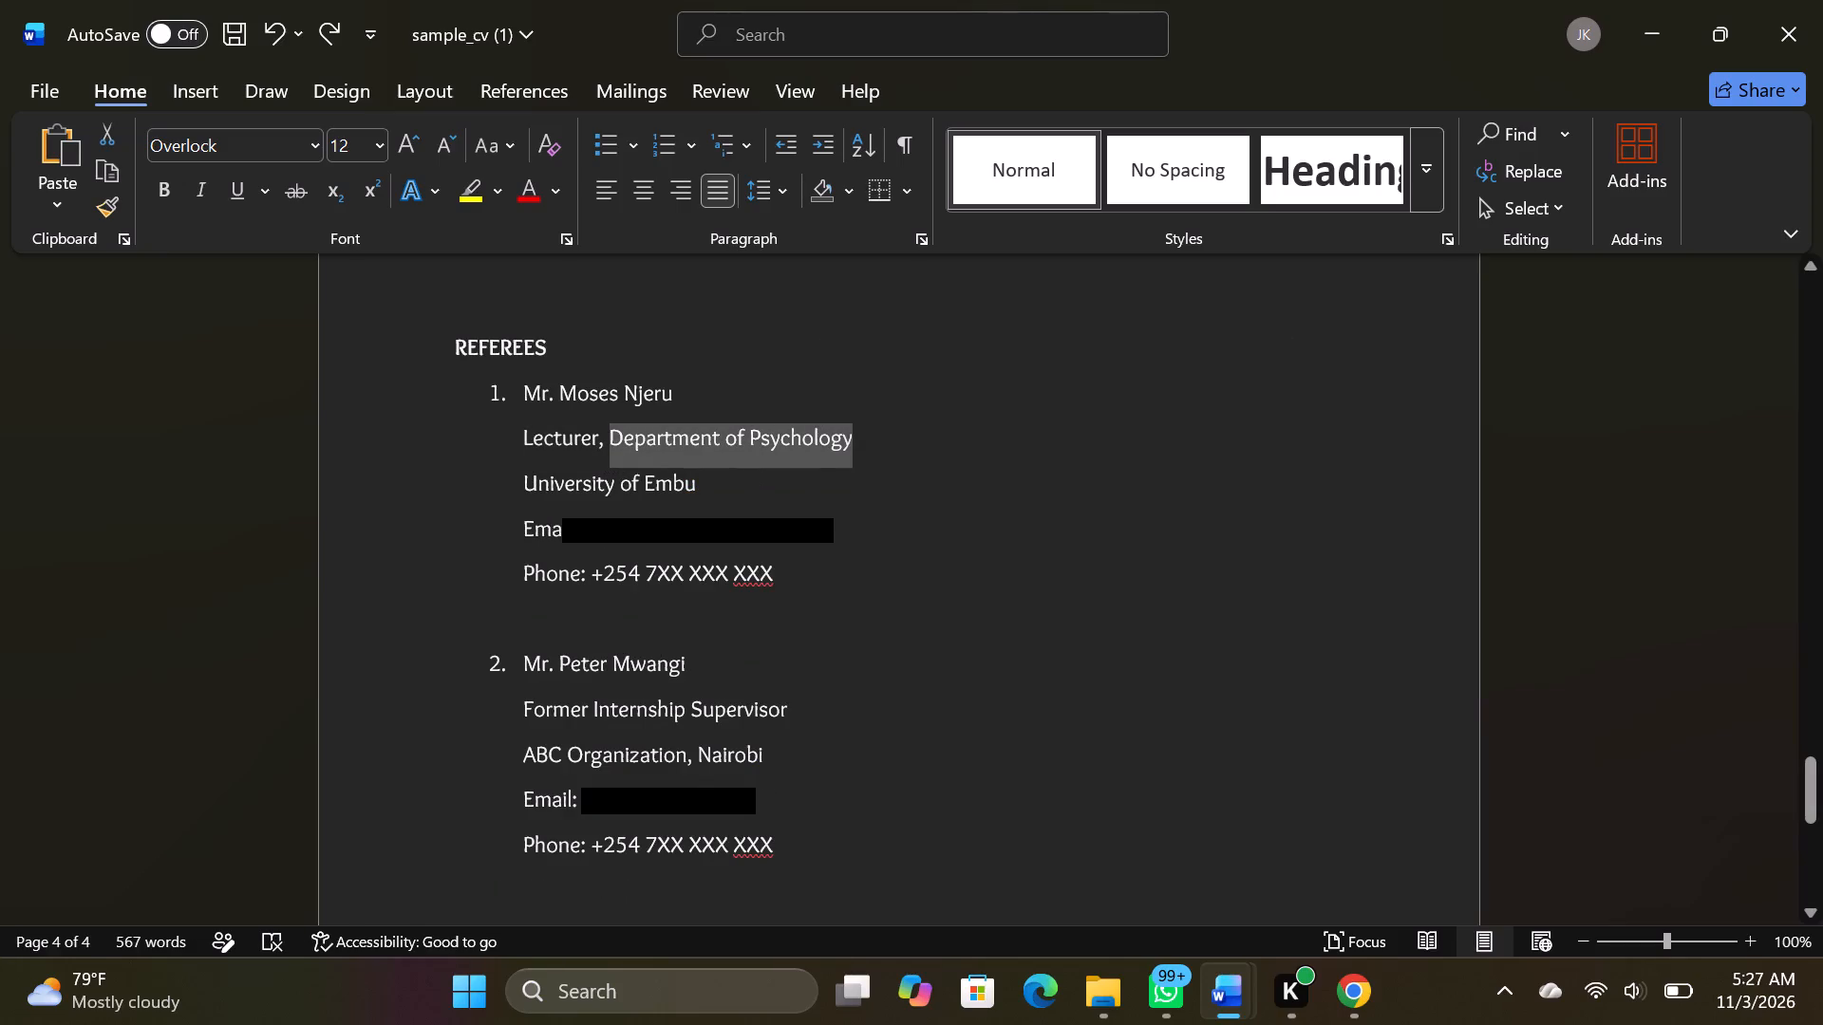
key(BackSpace)
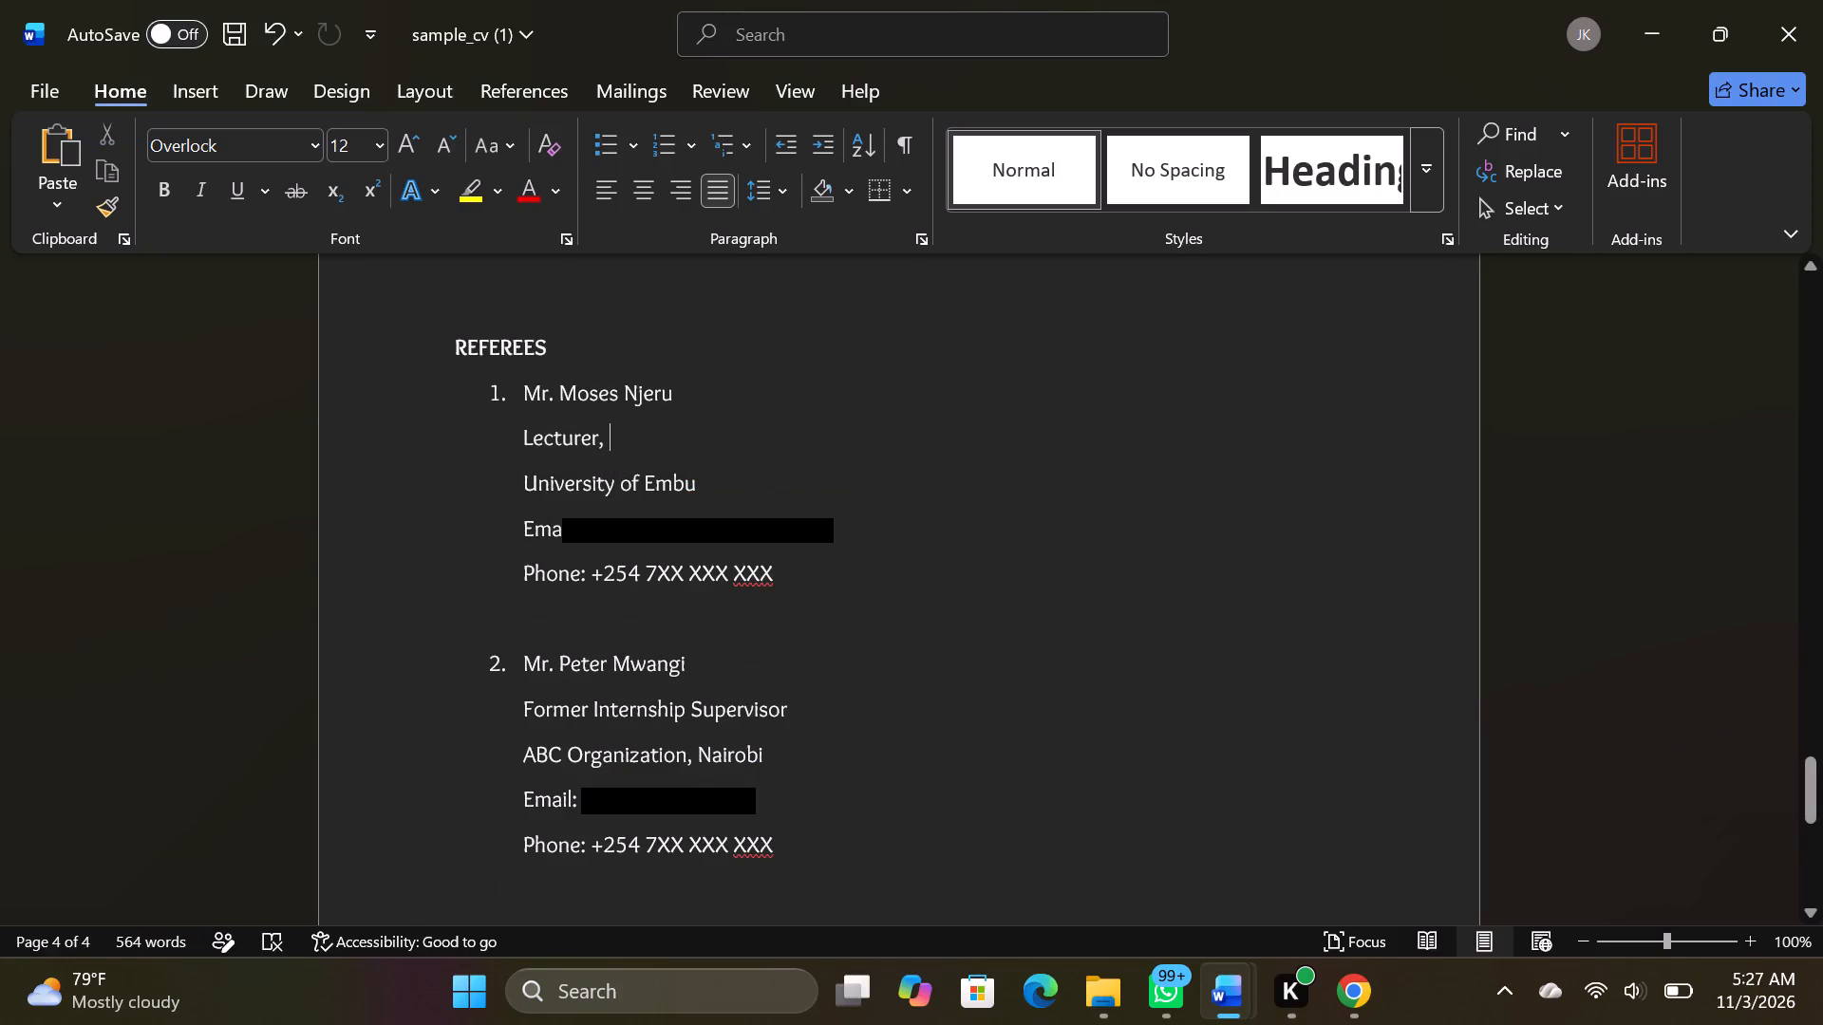
Complete the first referee's title line by adding "Deputy Kangaru Girls" after "Lecturer,".
text(puty)
key(space)
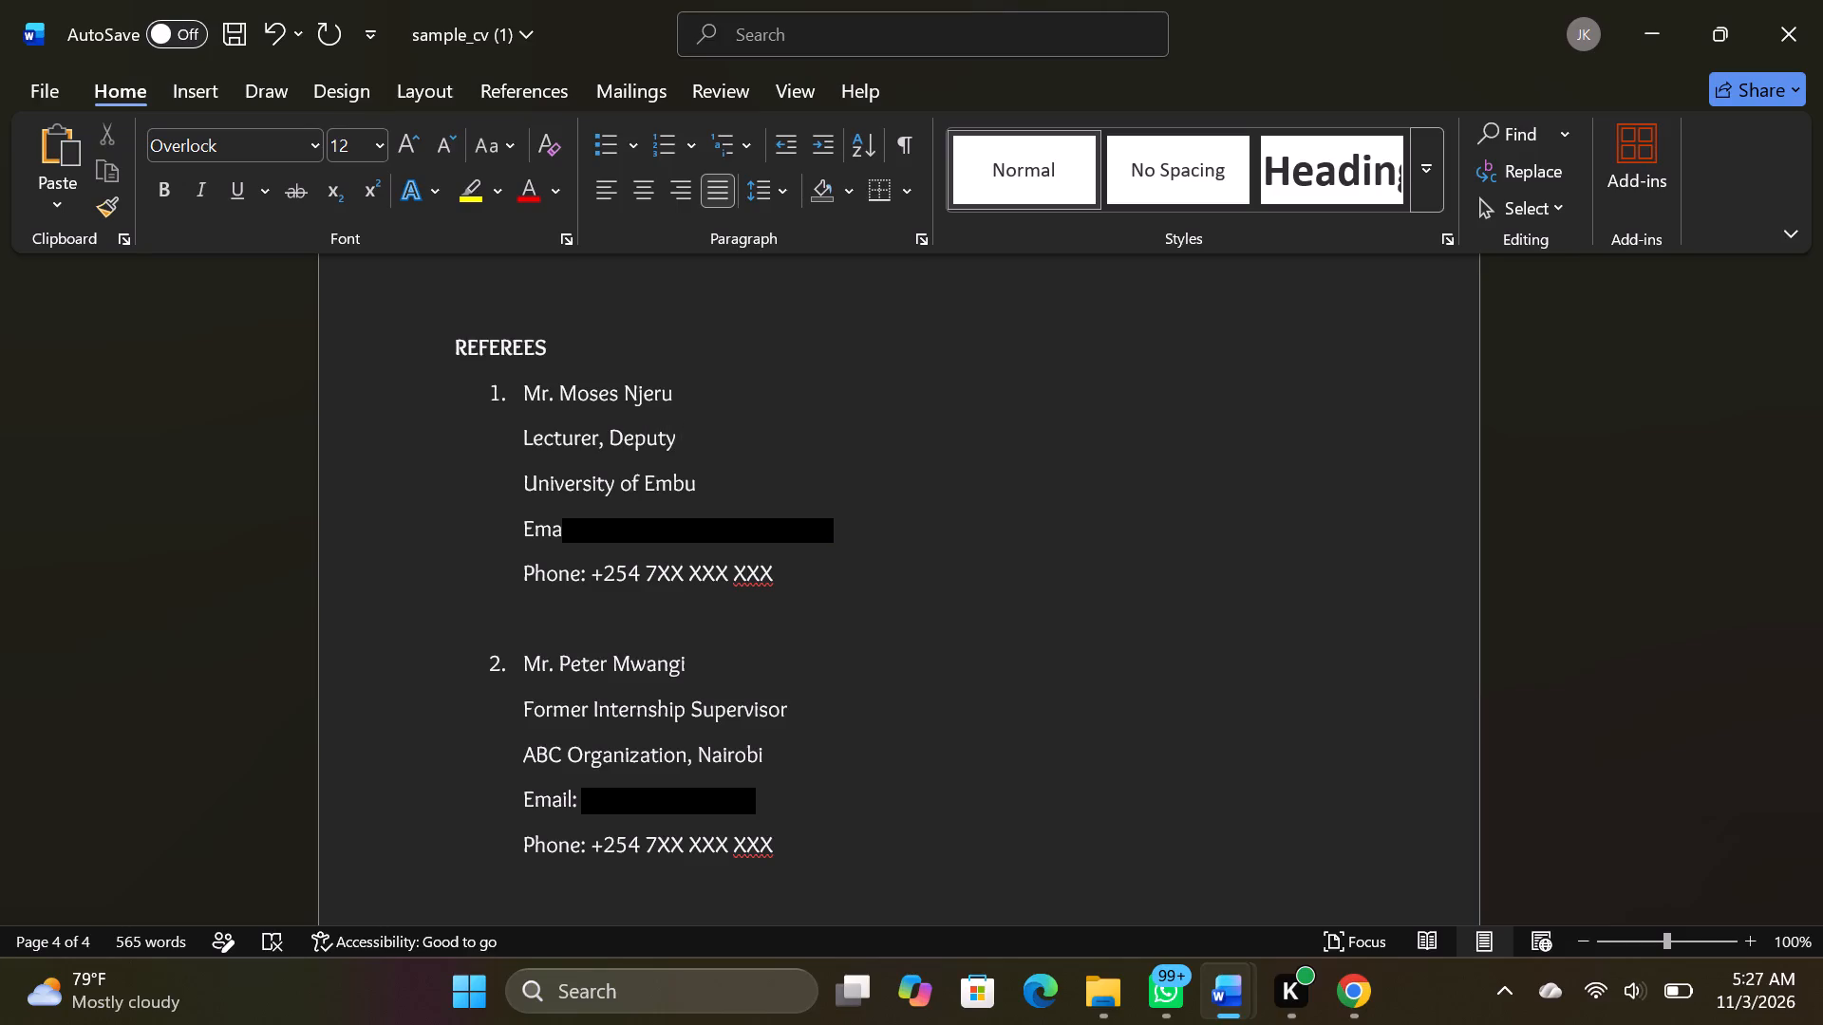
text(angaru)
key(space)
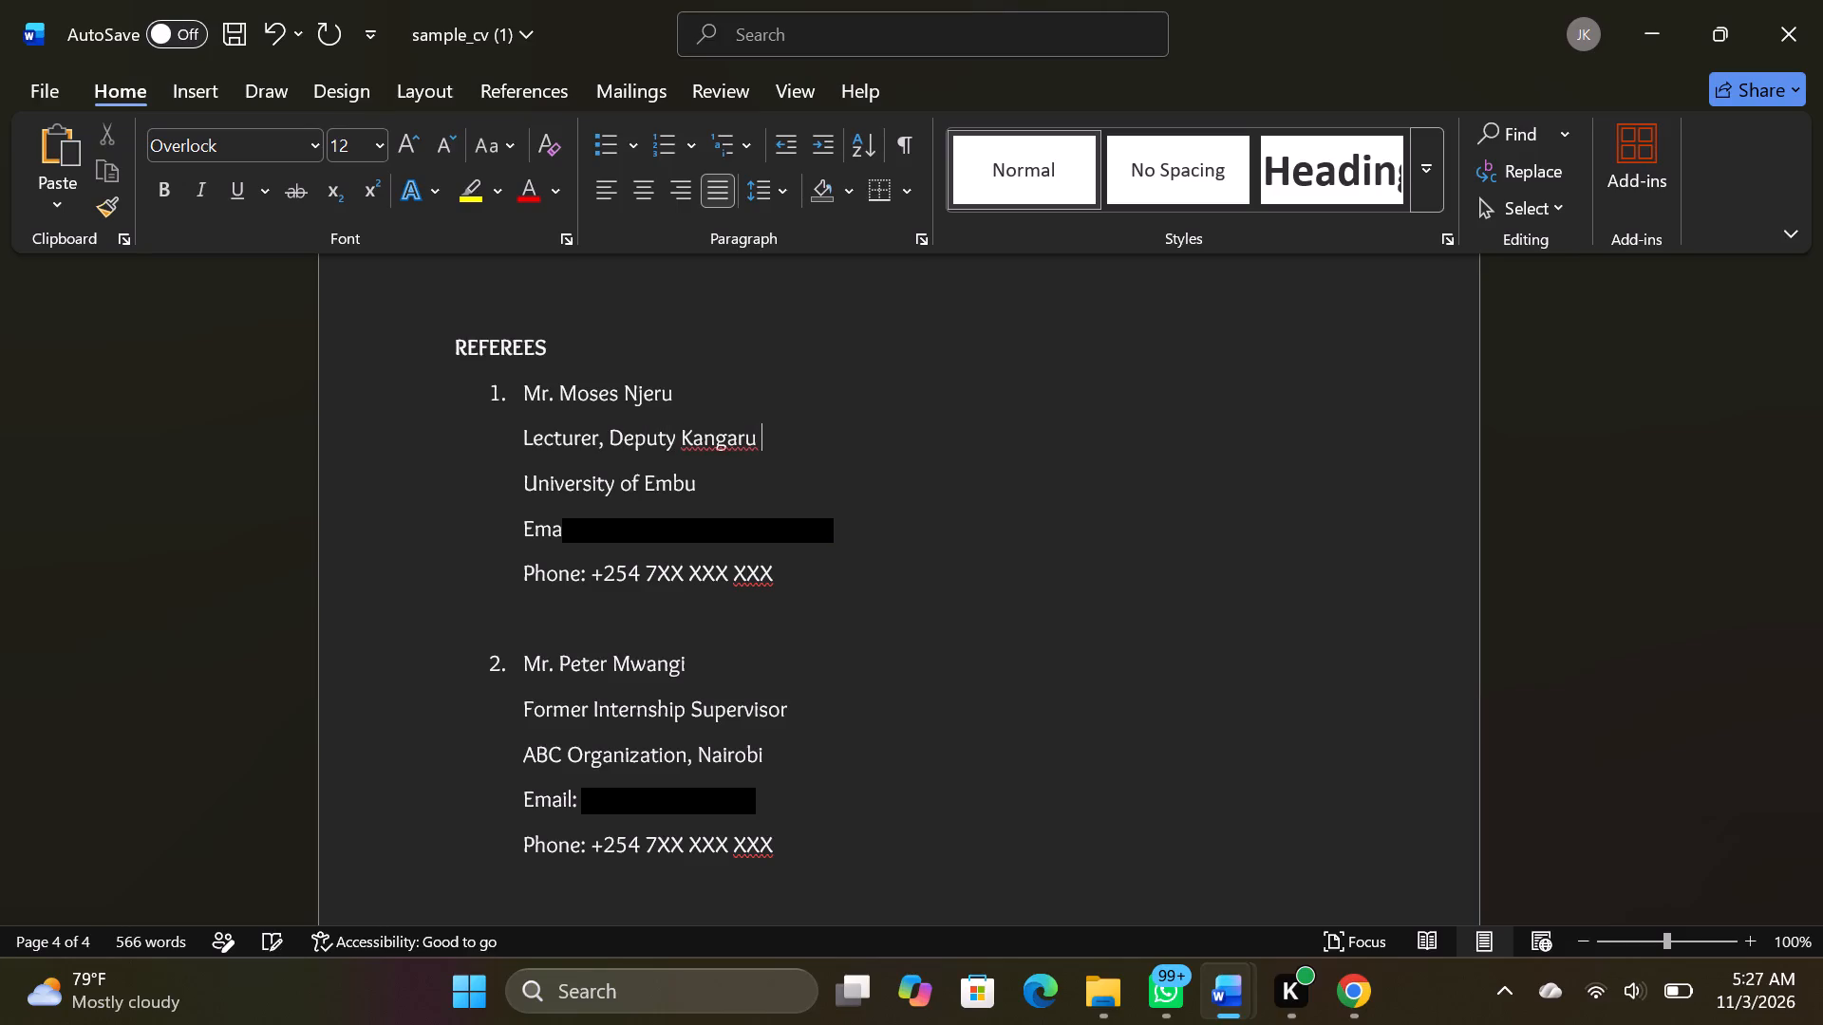
text(irls)
Replace "Lecturer" with "Teacher" in the first referee's title line.
click(598, 439)
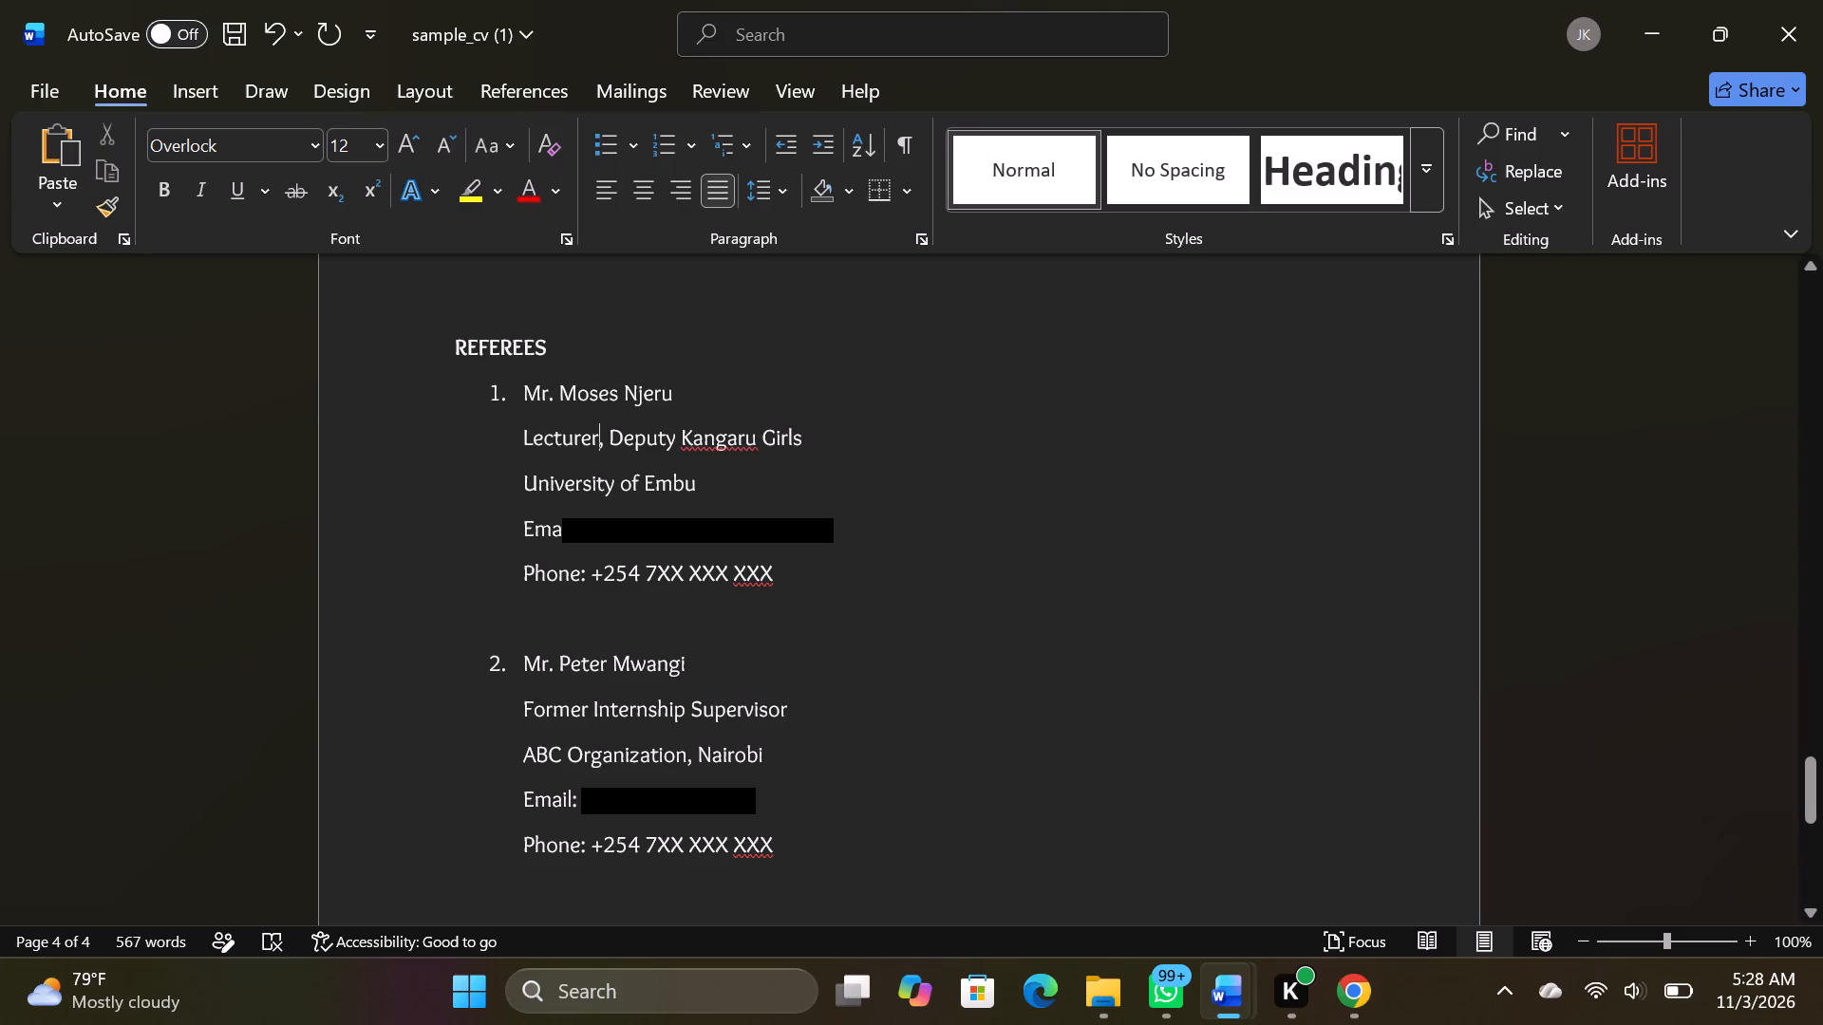
key(BackSpace)
key(BackSpace)
key(BackSpace)
key(BackSpace)
key(BackSpace)
key(BackSpace)
key(BackSpace)
key(BackSpace)
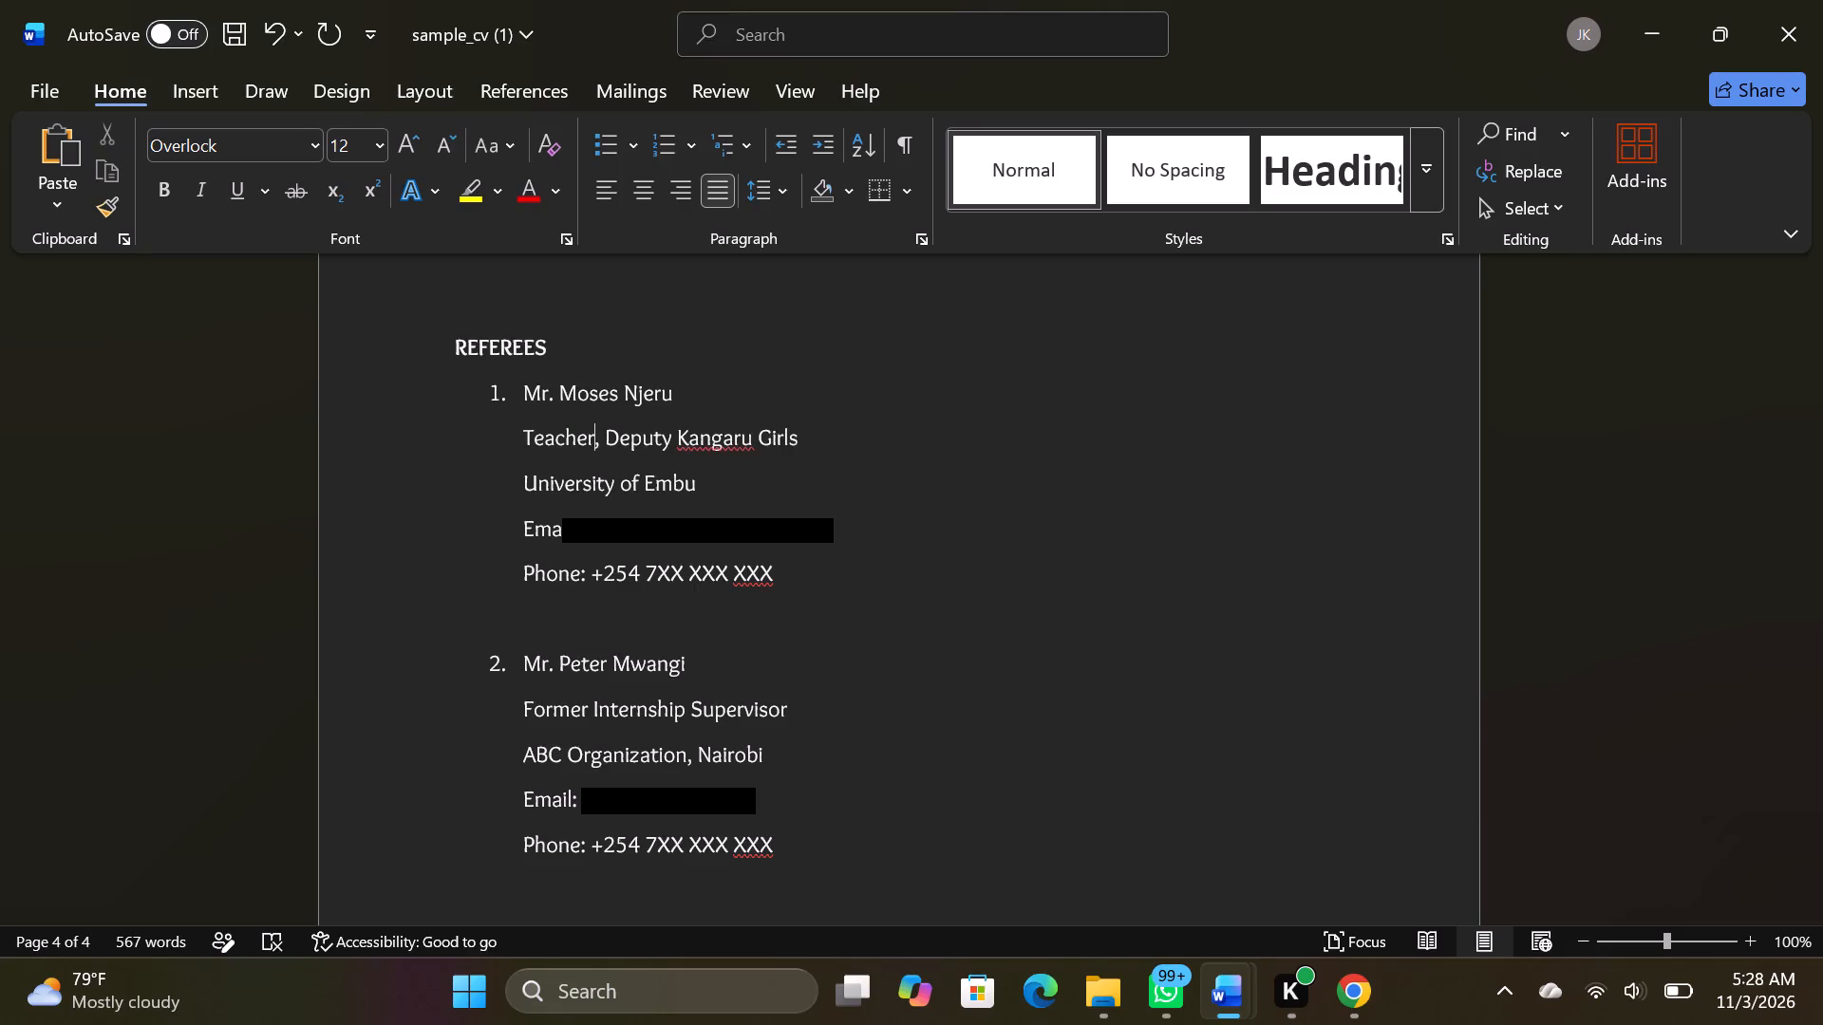
Remove the word "Deputy" from the first referee's title line, keeping one space before "Kangaru Girls".
click(676, 438)
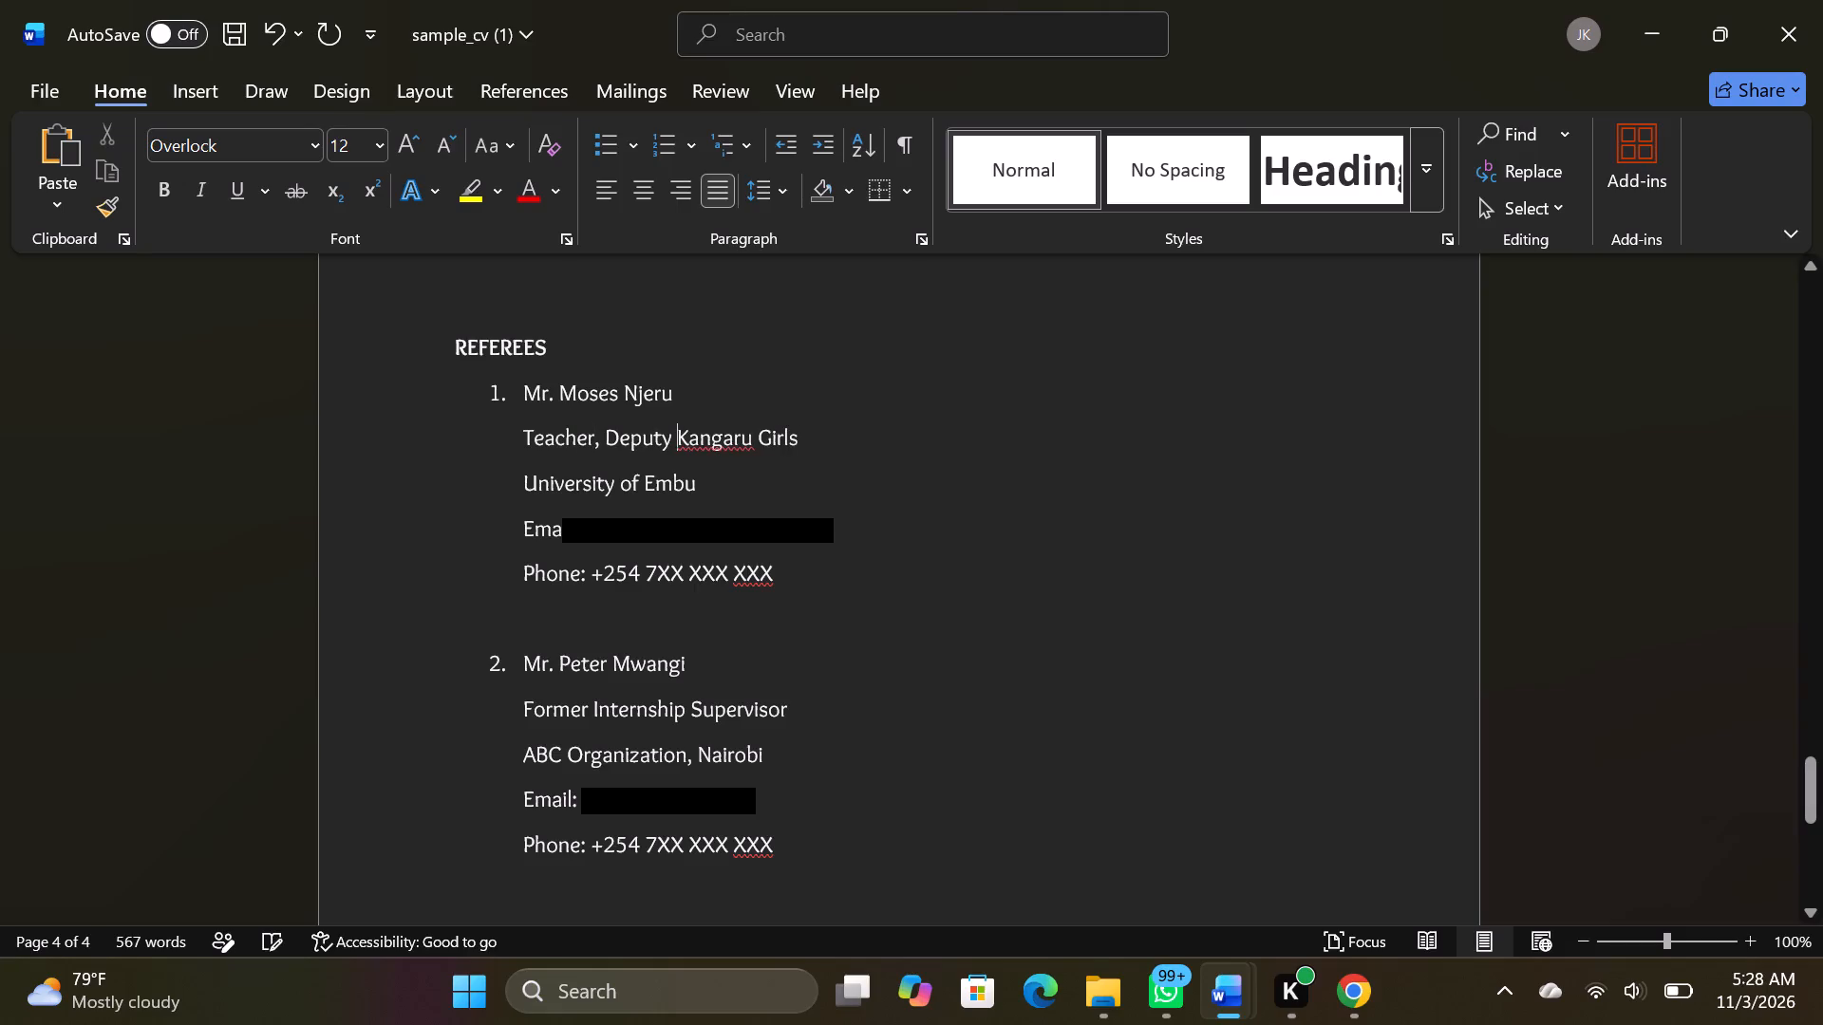
key(BackSpace)
key(BackSpace)
key(BackSpace)
key(BackSpace)
key(BackSpace)
key(BackSpace)
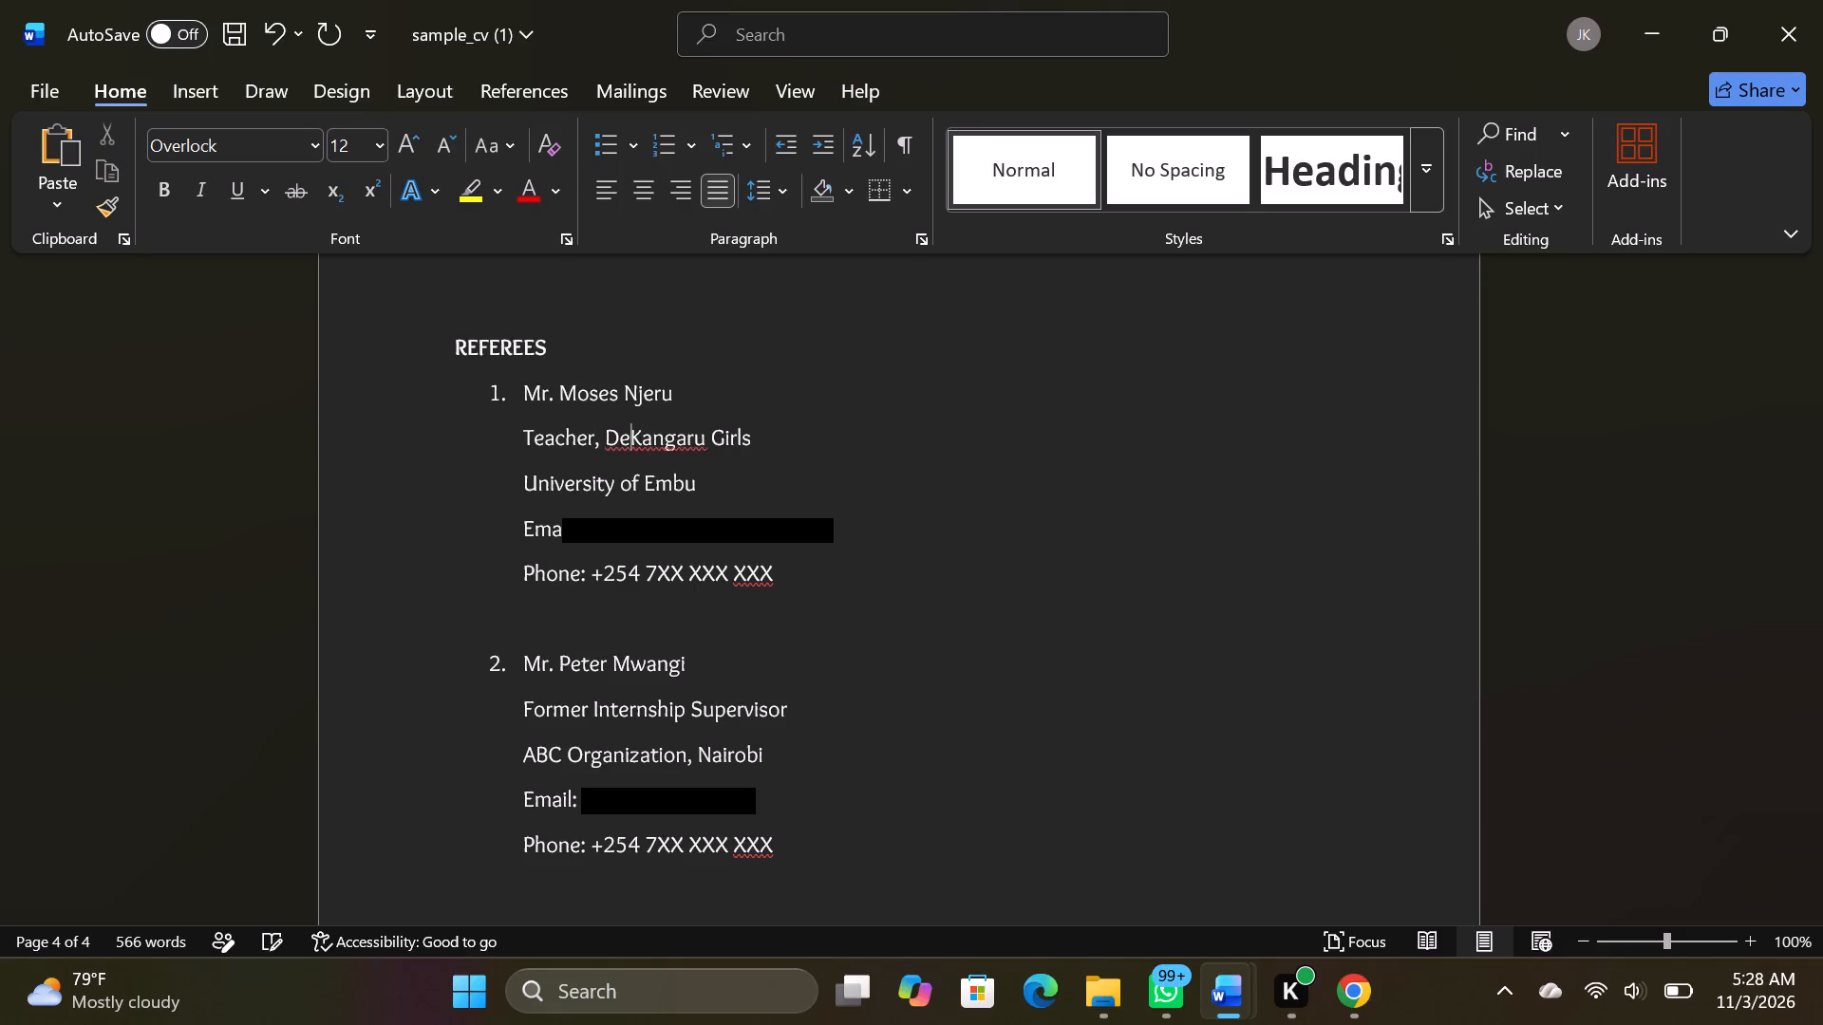
key(BackSpace)
key(BackSpace)
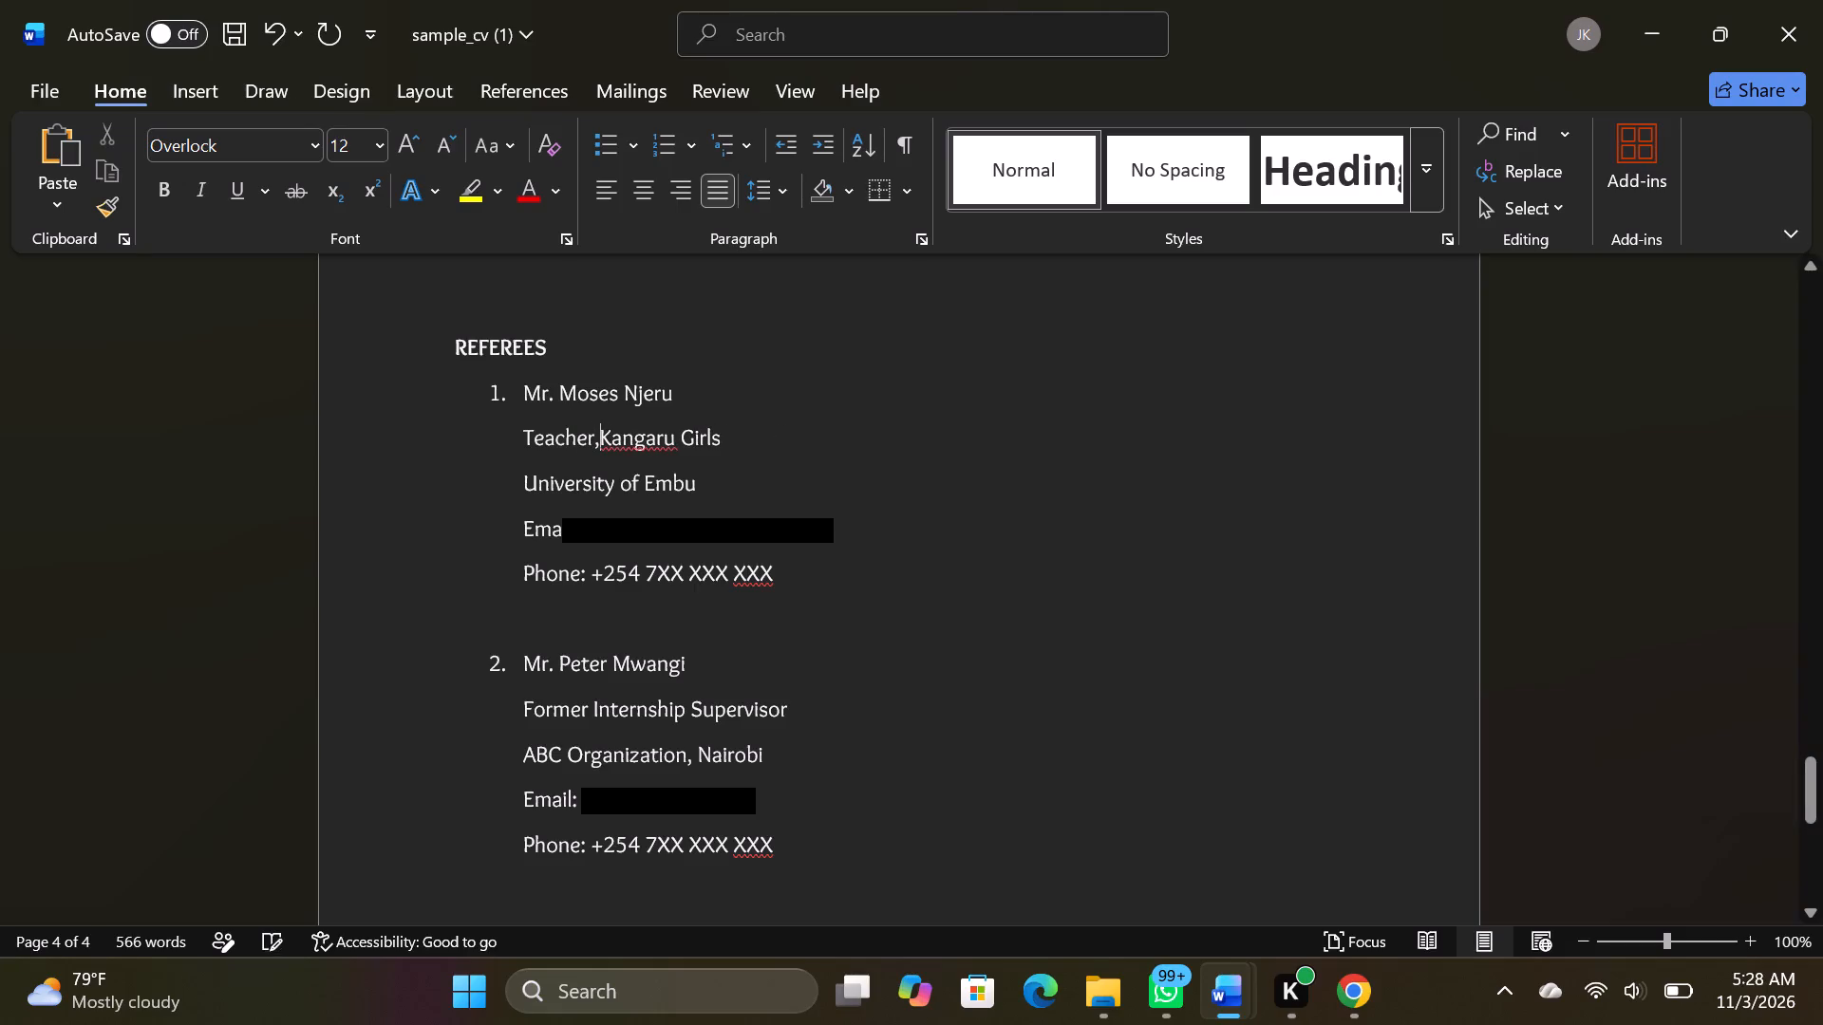
key(space)
Copy ", Kangaru Girls" from the first referee's title line and paste it into the institution line, deleting "University of Embu" except "Uni".
drag(602, 434, 726, 440)
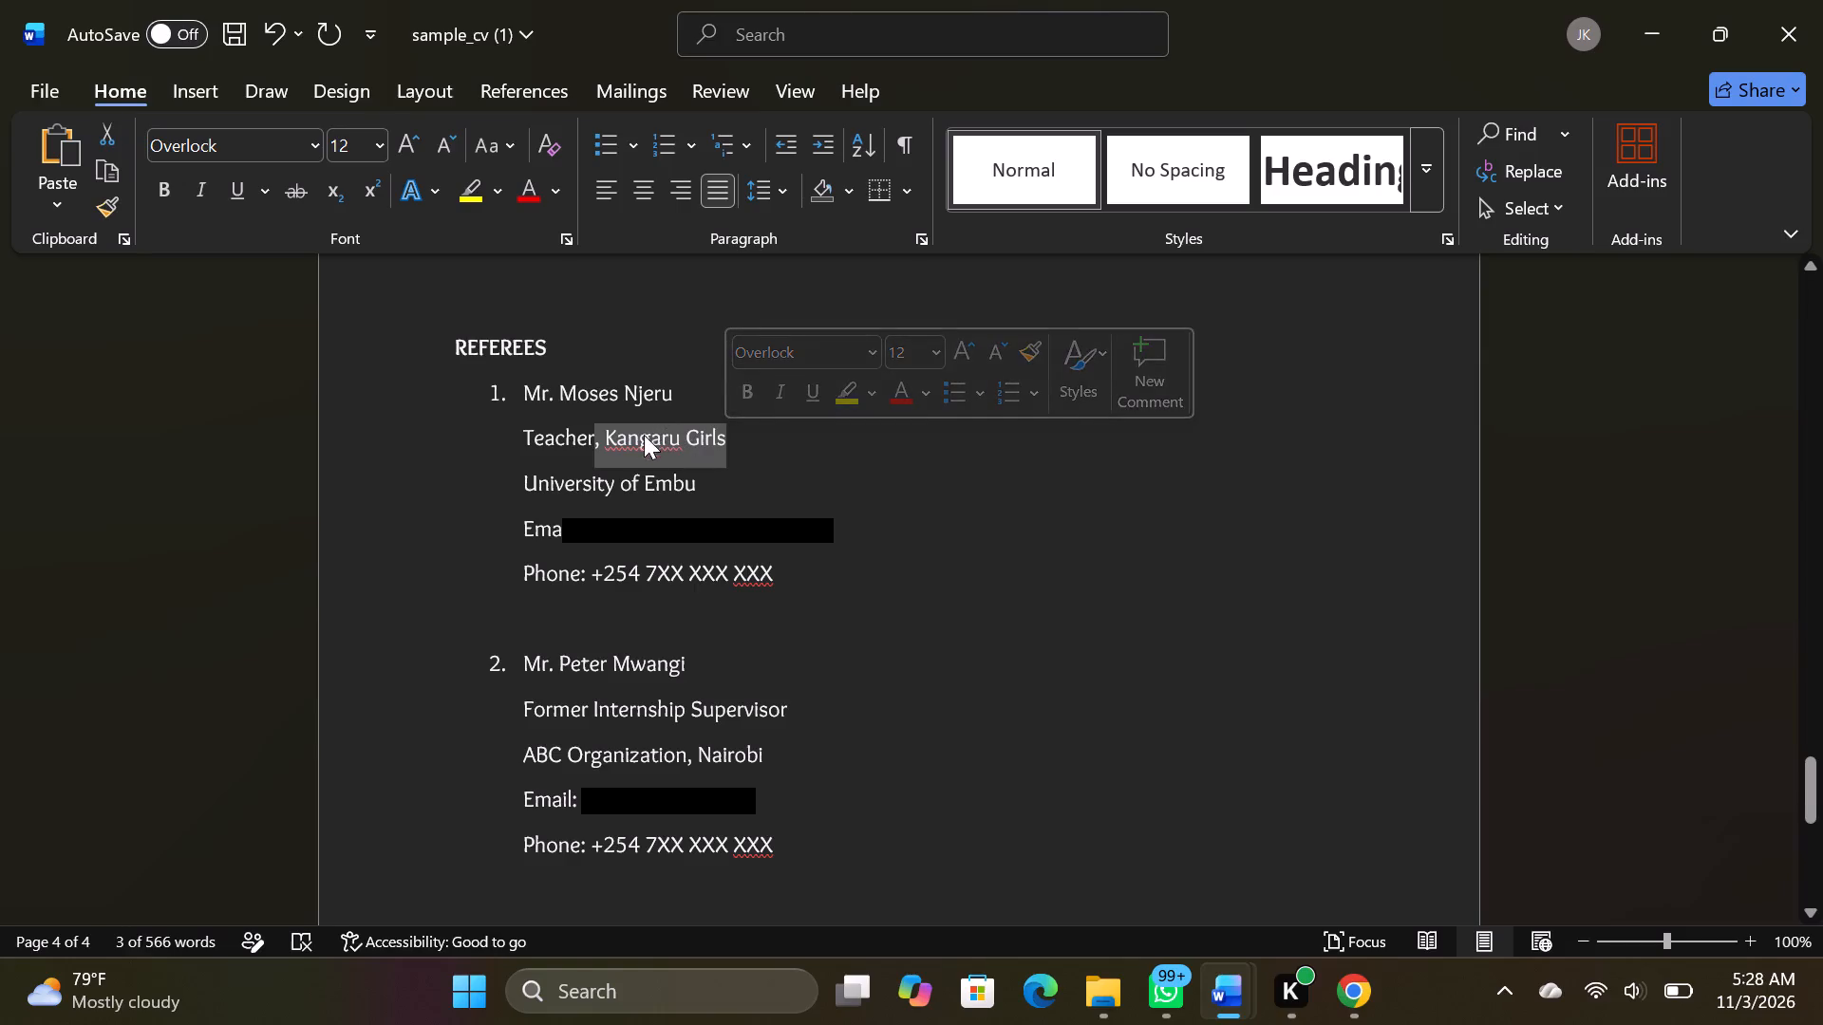
right_click(642, 437)
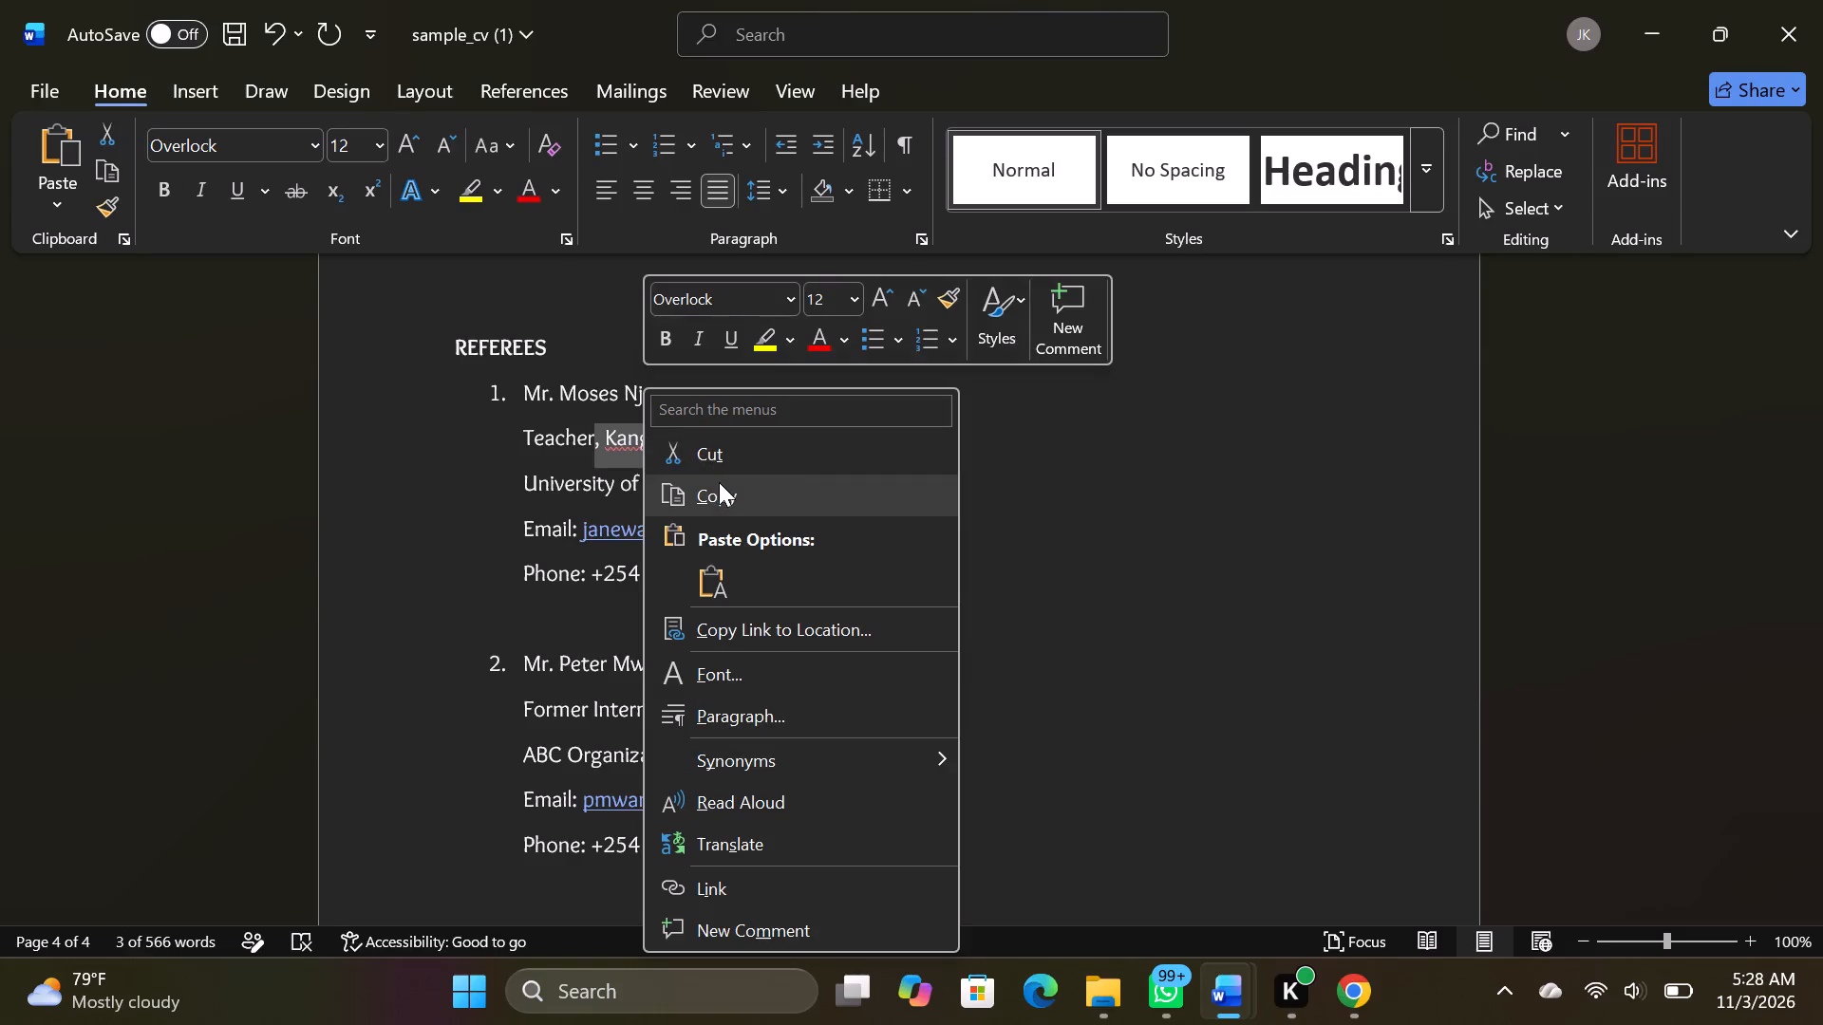
click(719, 482)
click(714, 482)
drag(710, 480, 541, 491)
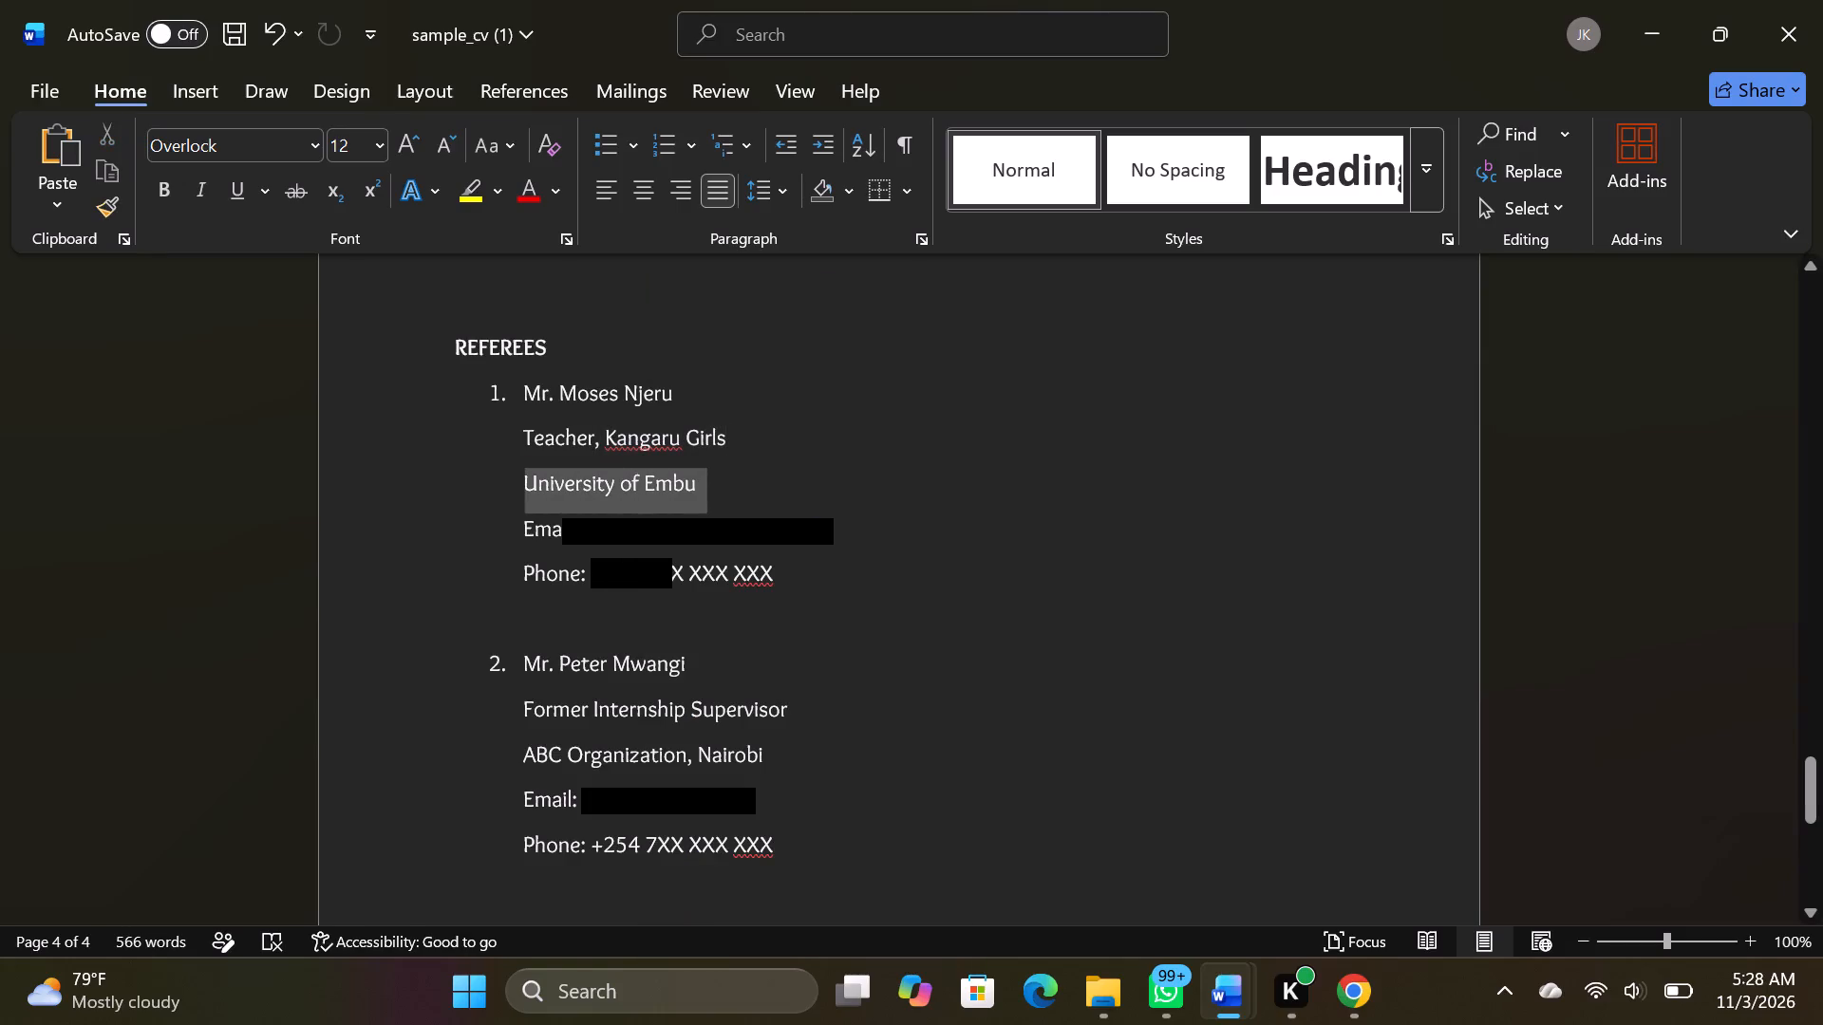
drag(541, 491, 553, 495)
click(593, 496)
click(558, 481)
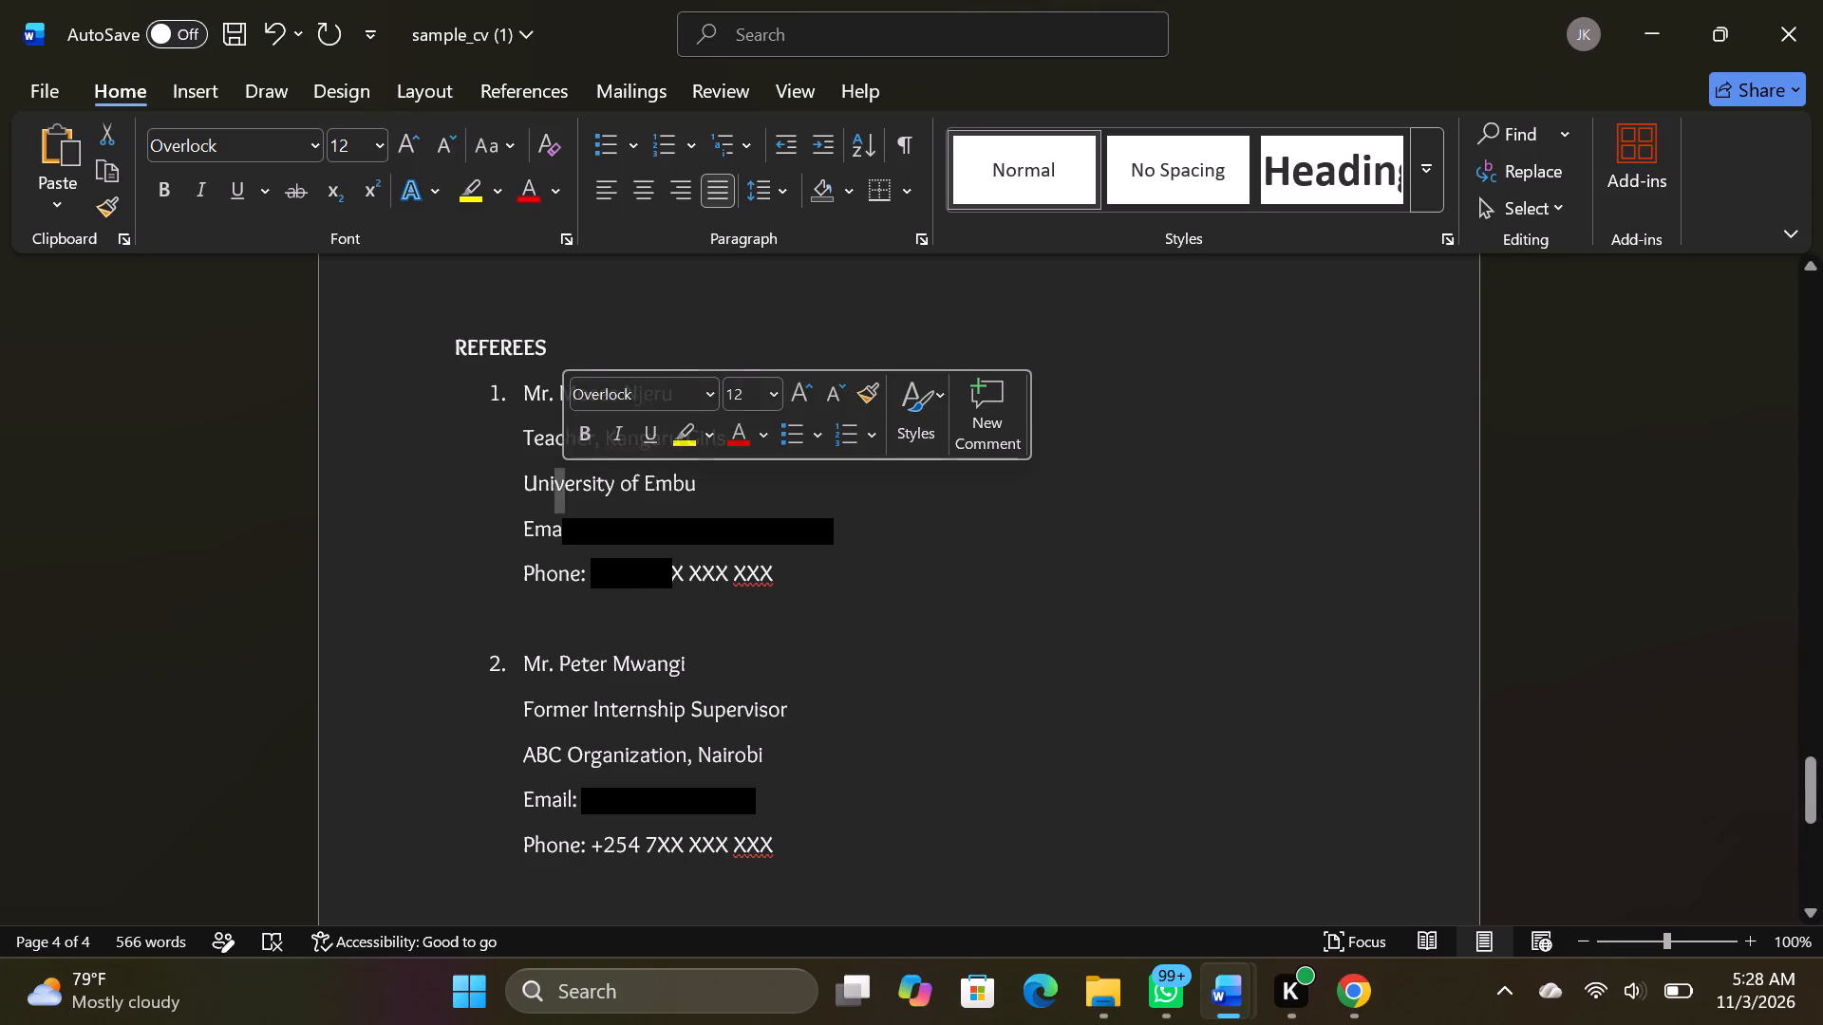
click(704, 489)
drag(705, 489, 603, 493)
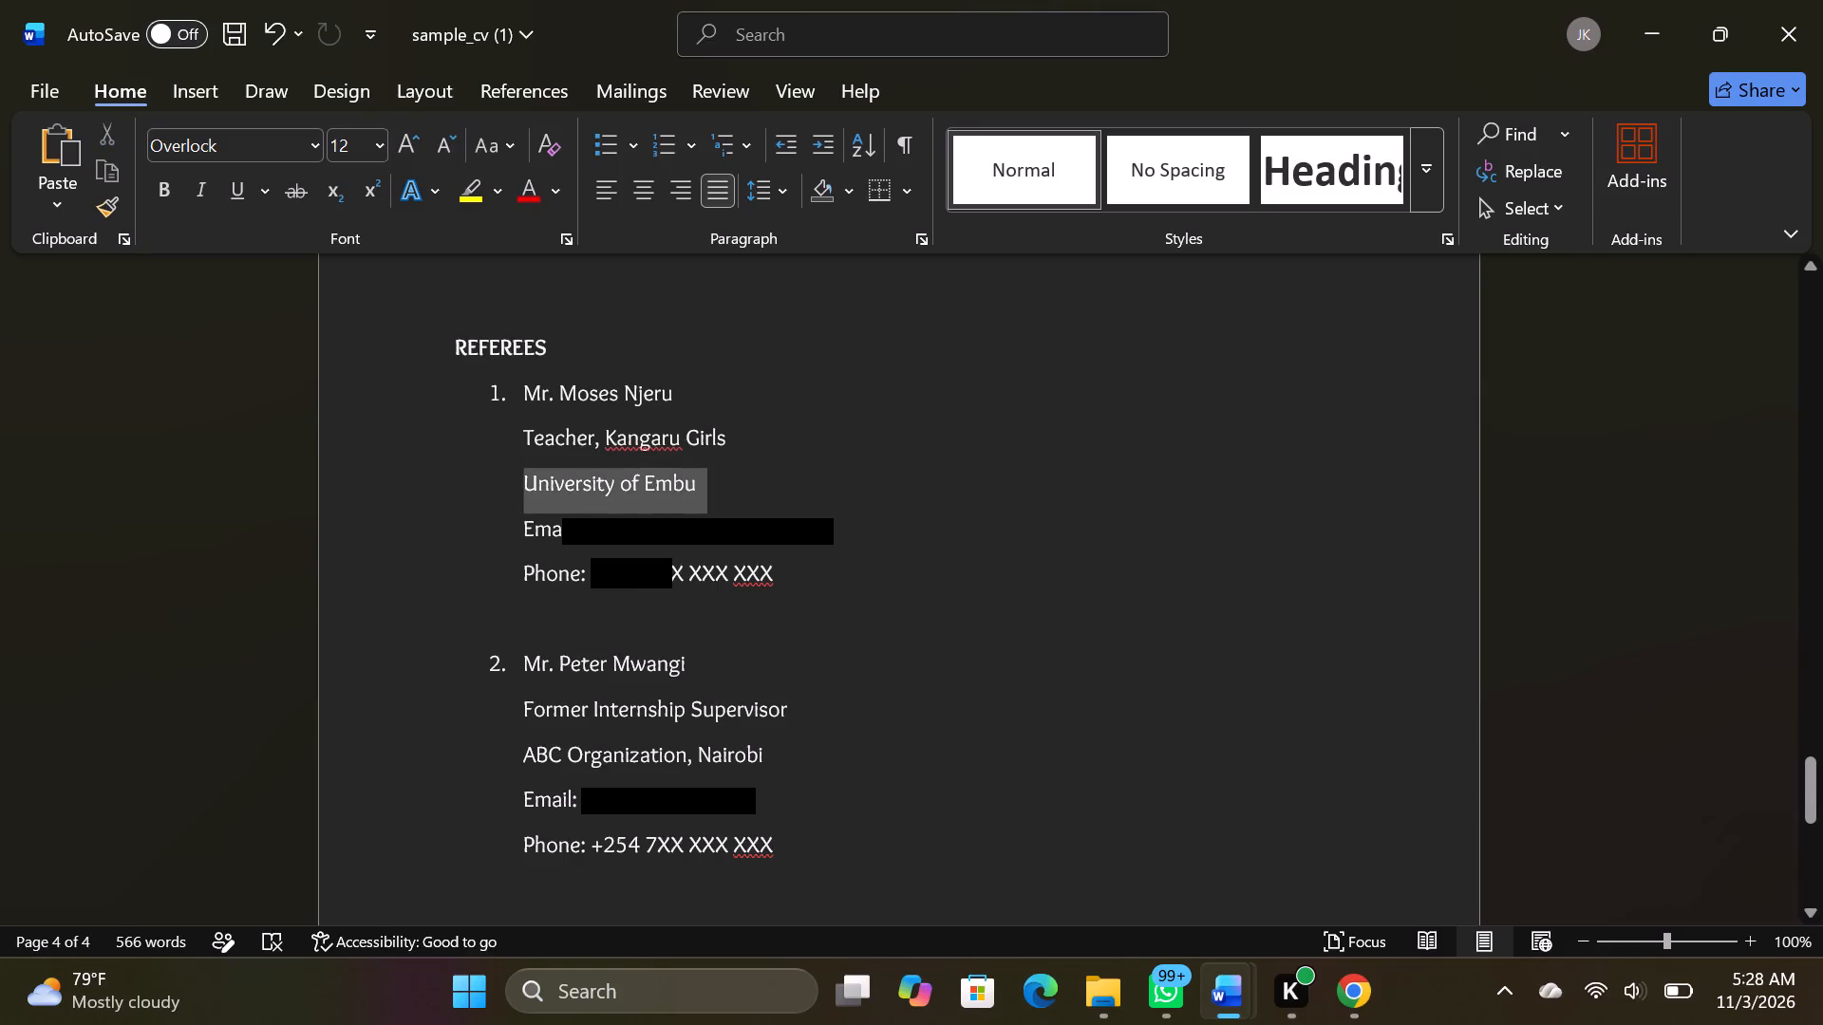
drag(603, 493, 634, 490)
key(BackSpace)
key(BackSpace)
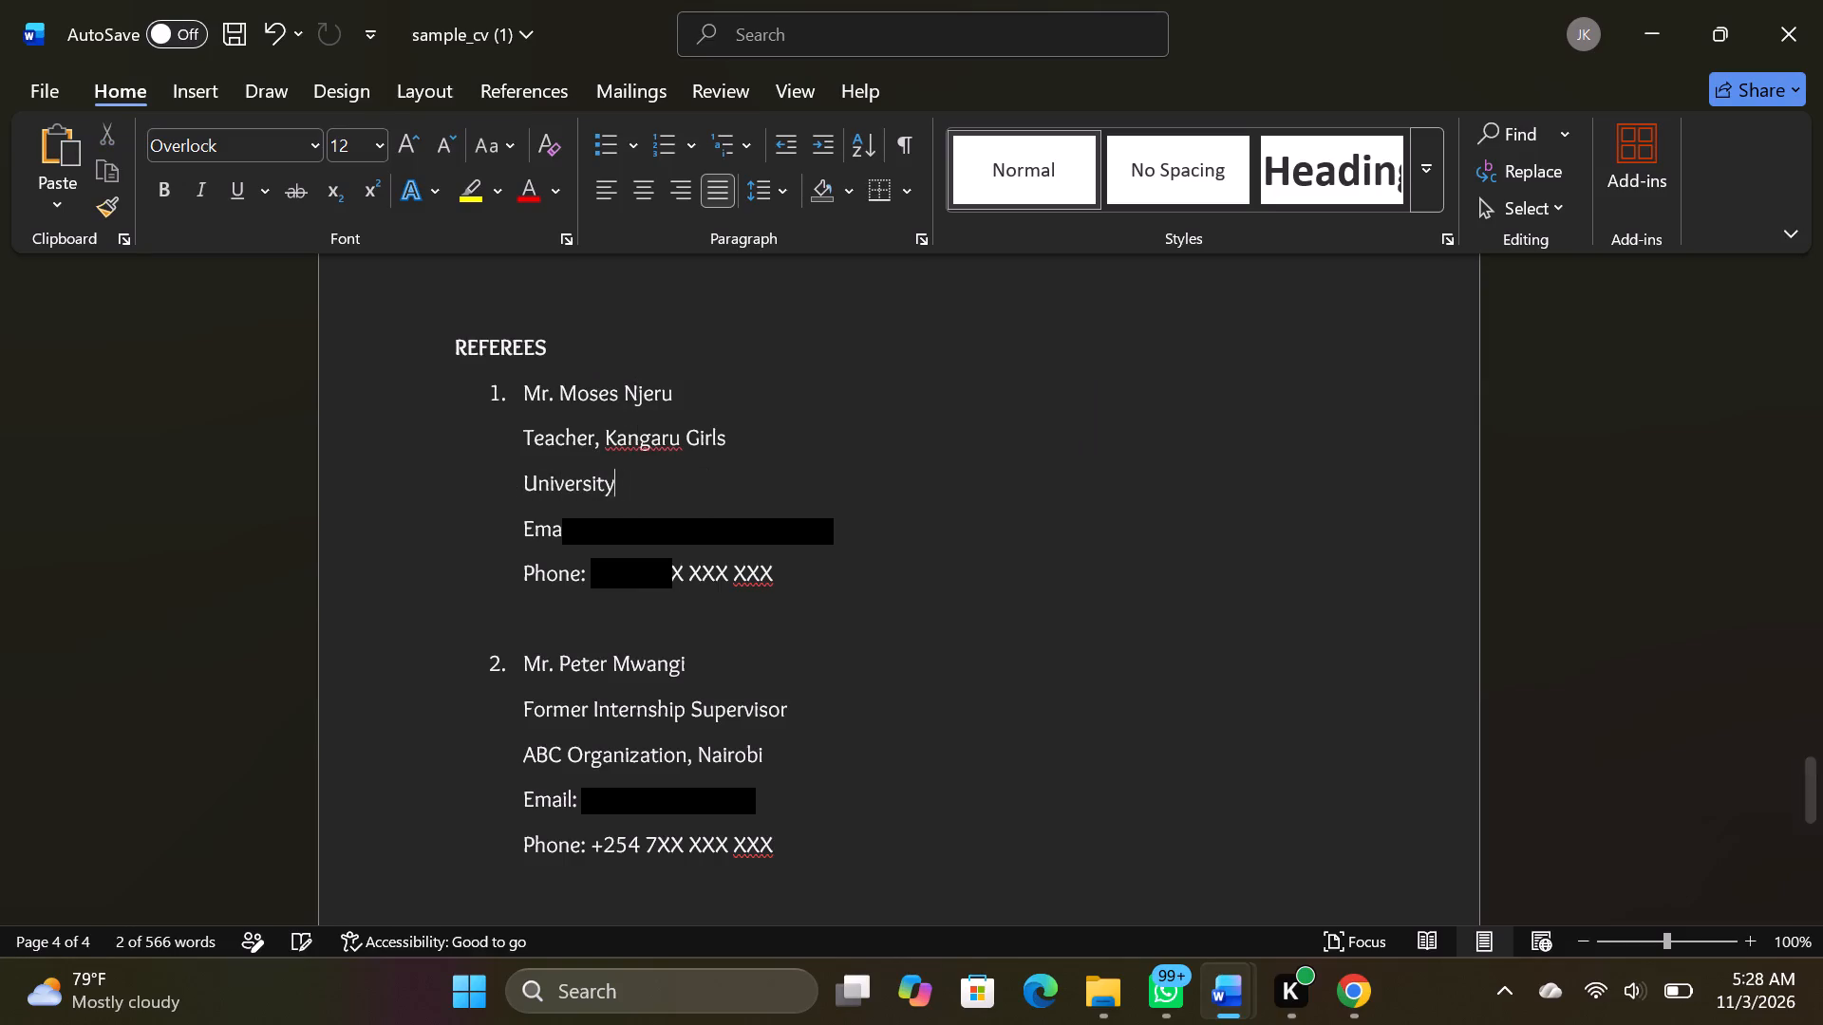
key(BackSpace)
key(BackSpace)
key(BackSpace)
key(BackSpace)
key(BackSpace)
key(BackSpace)
key(BackSpace)
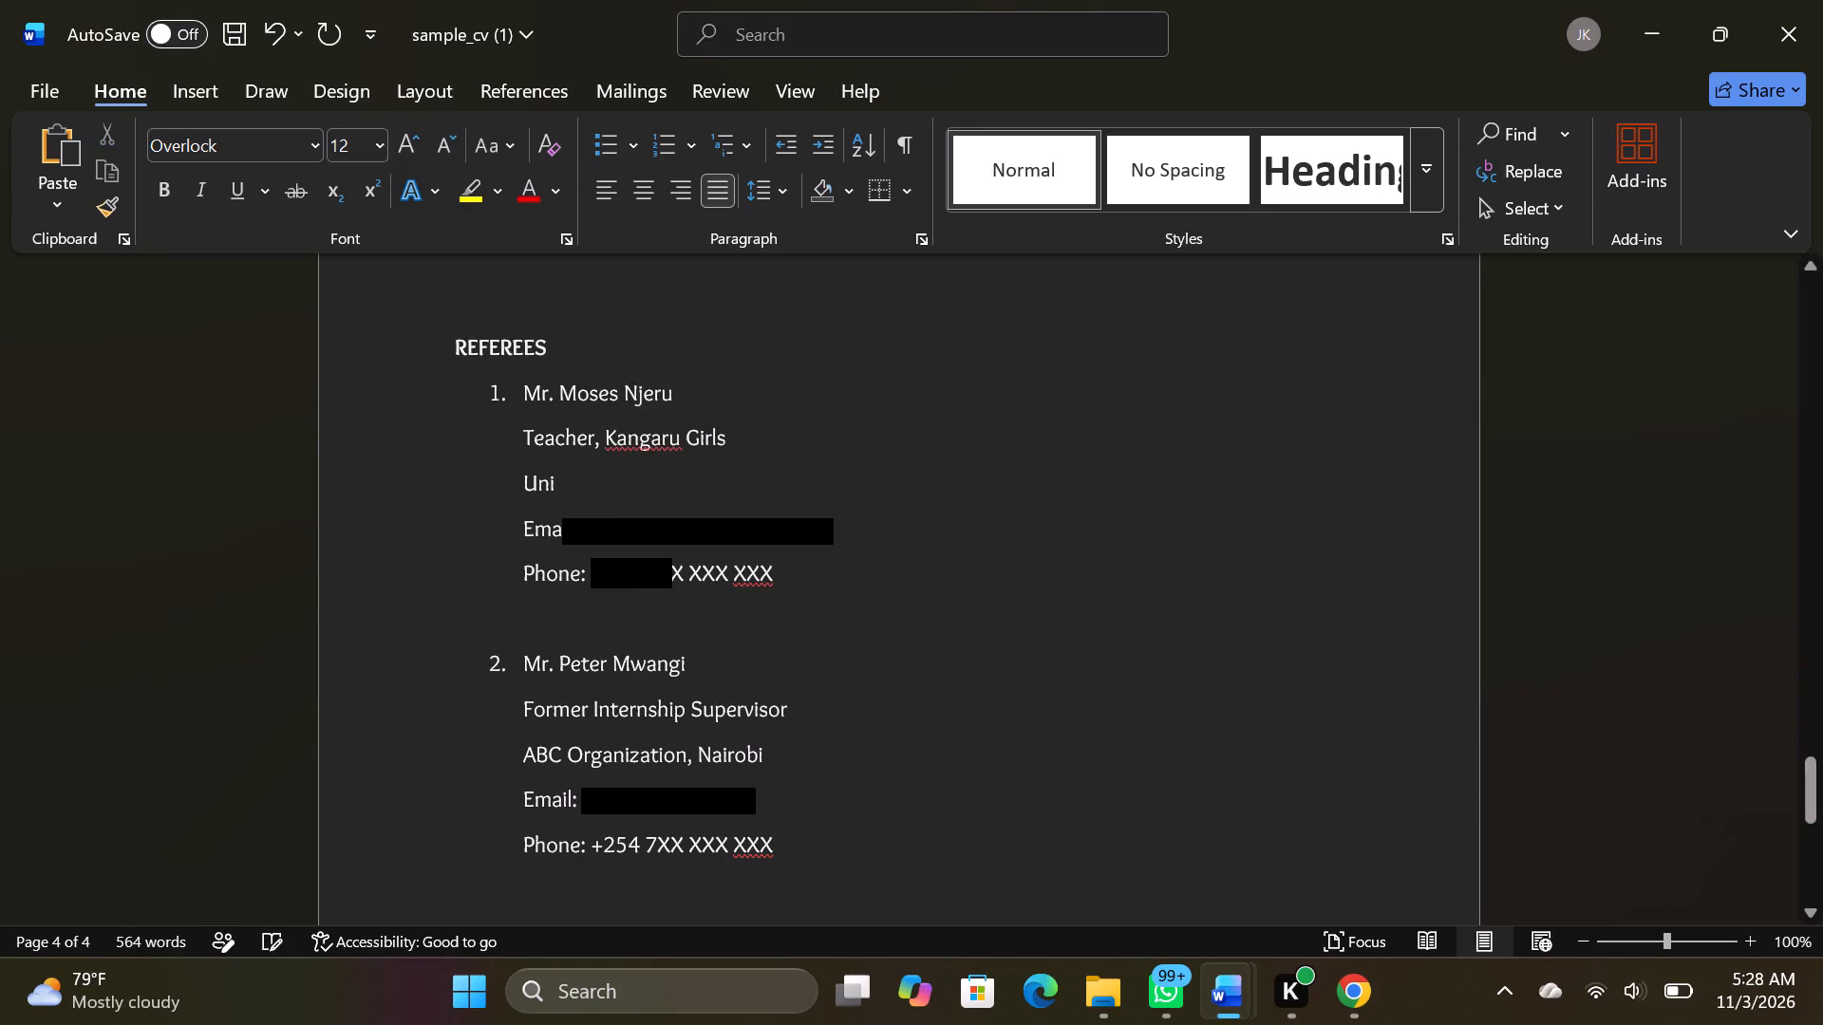
key(space)
key(ctrl+v)
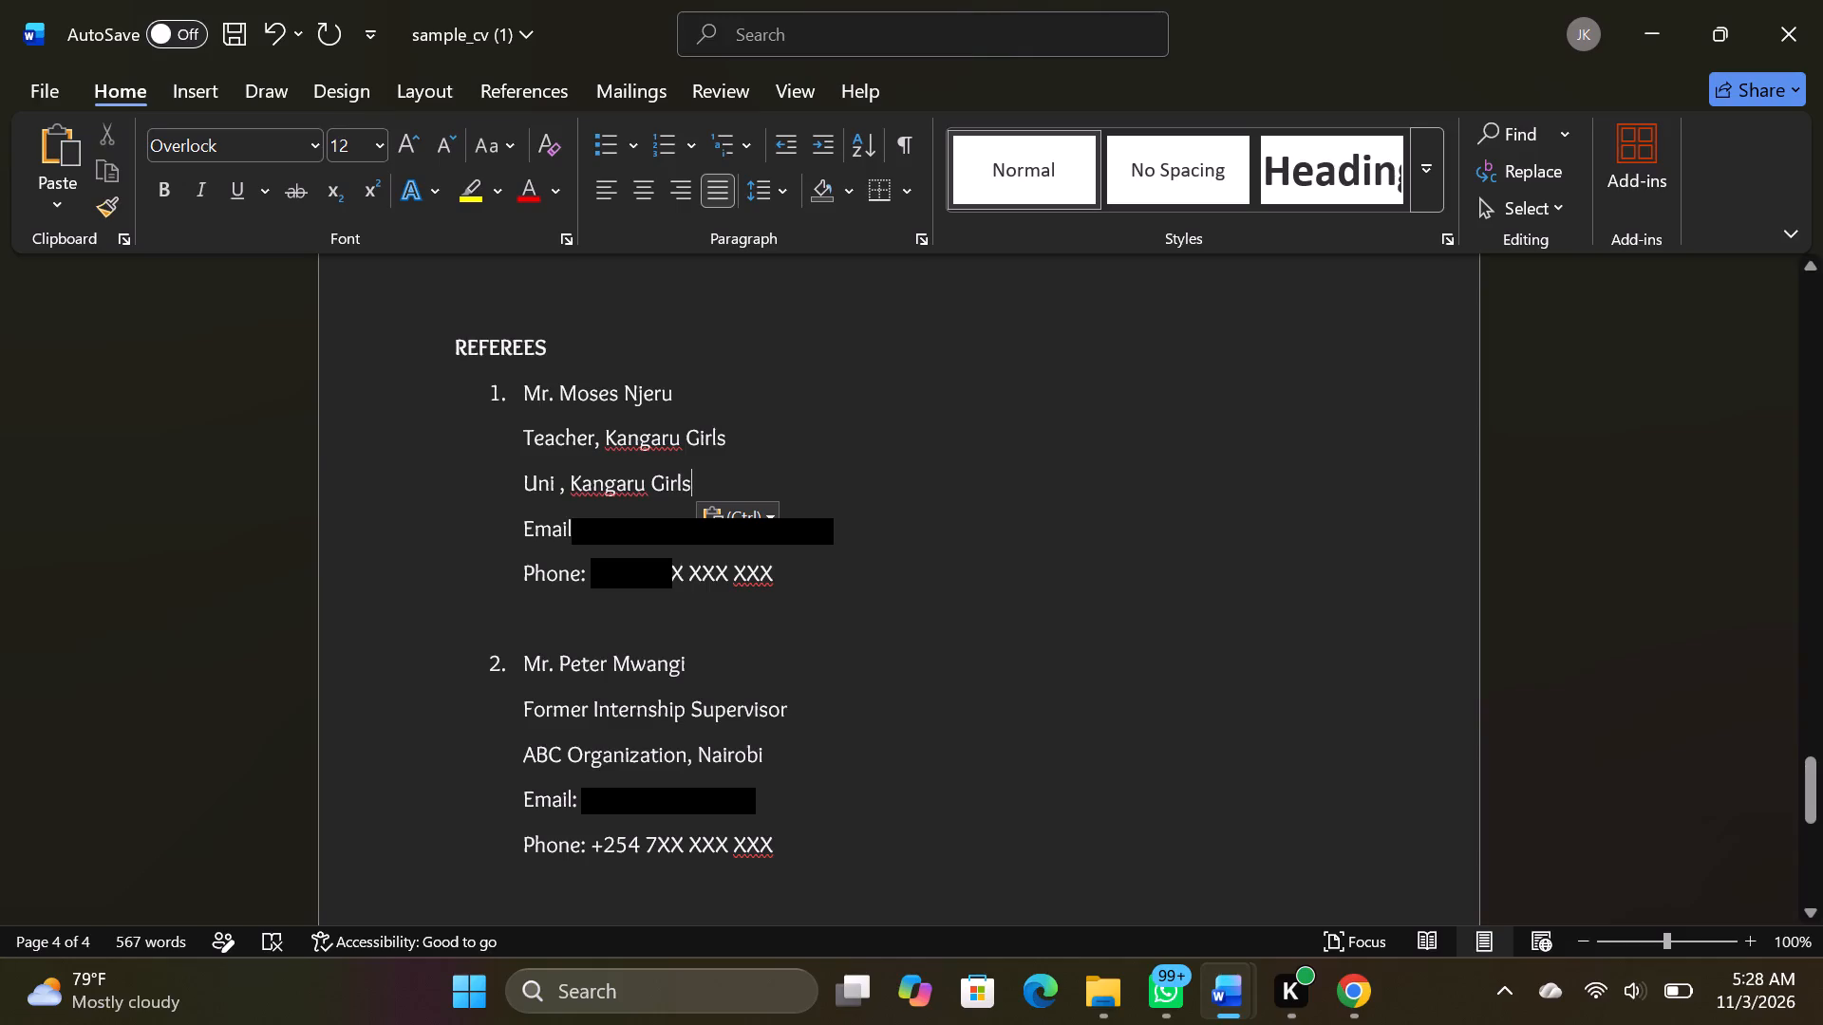
Remove the leftover "Uni" and comma so the first referee's institution line reads only "Kangaru Girls".
click(569, 486)
key(BackSpace)
key(BackSpace)
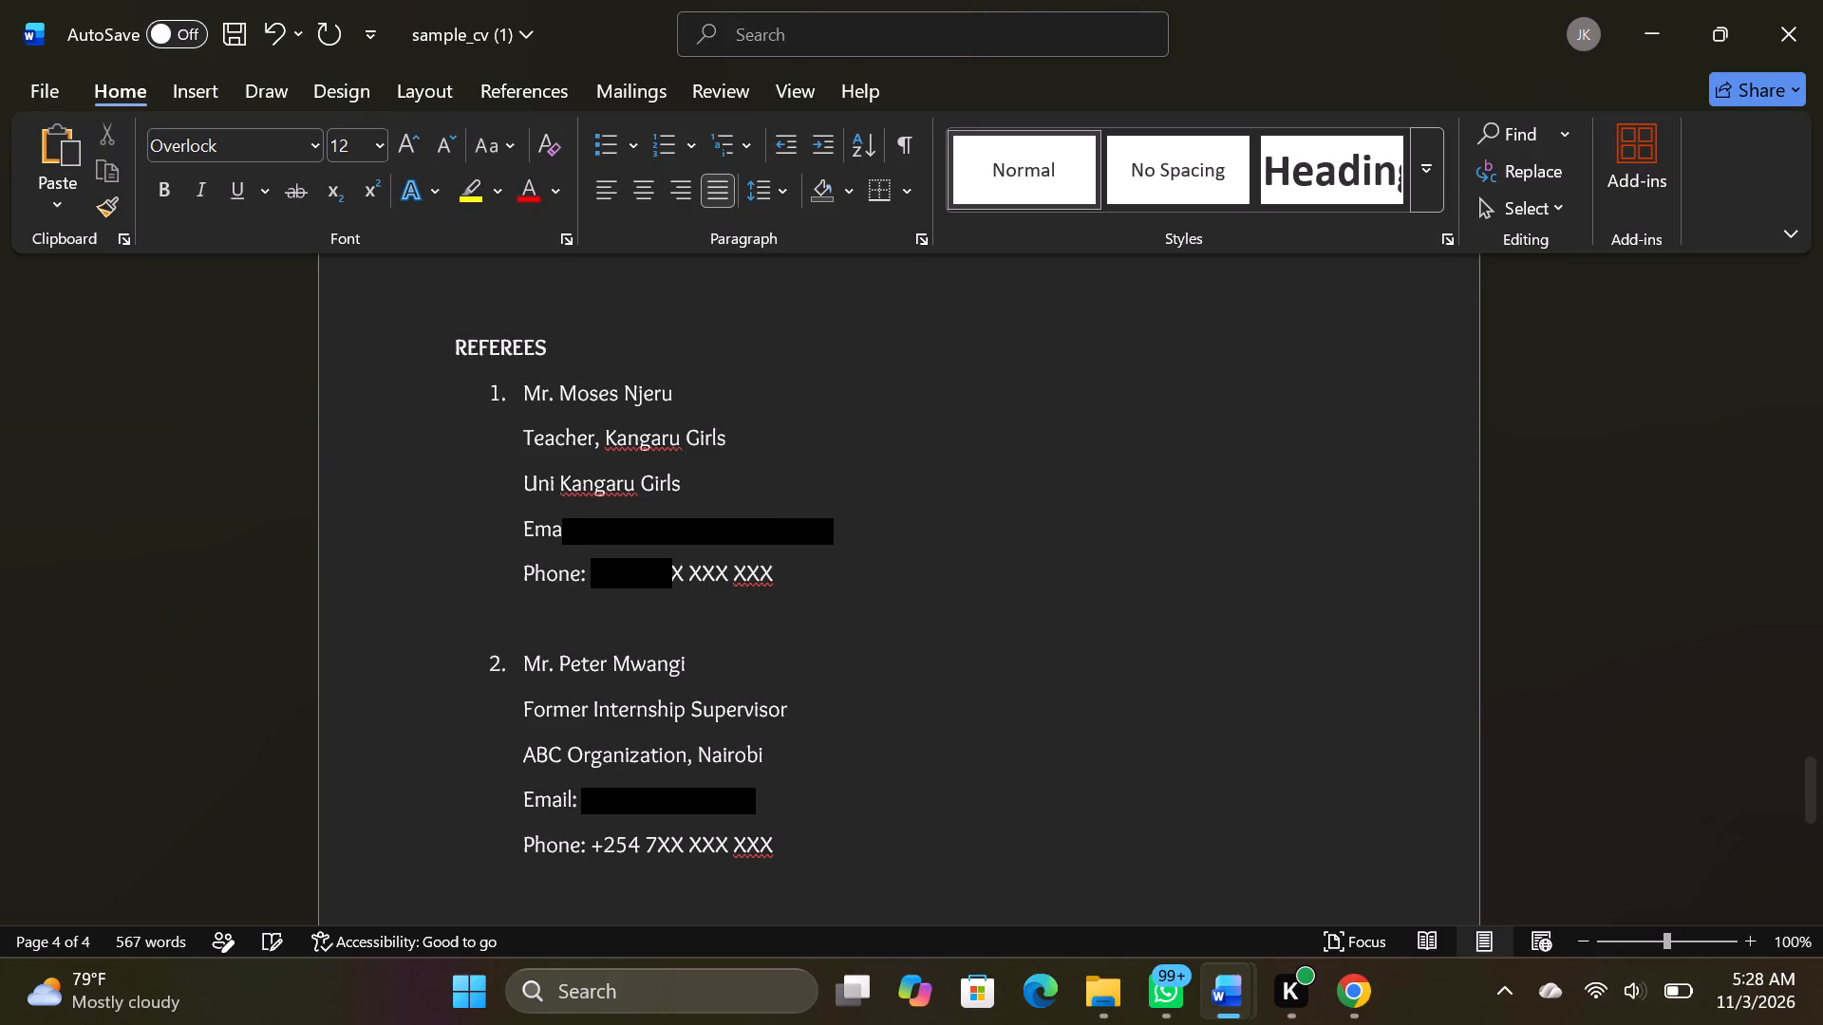
key(BackSpace)
key(BackSpace)
key(BackSpace)
key(BackSpace)
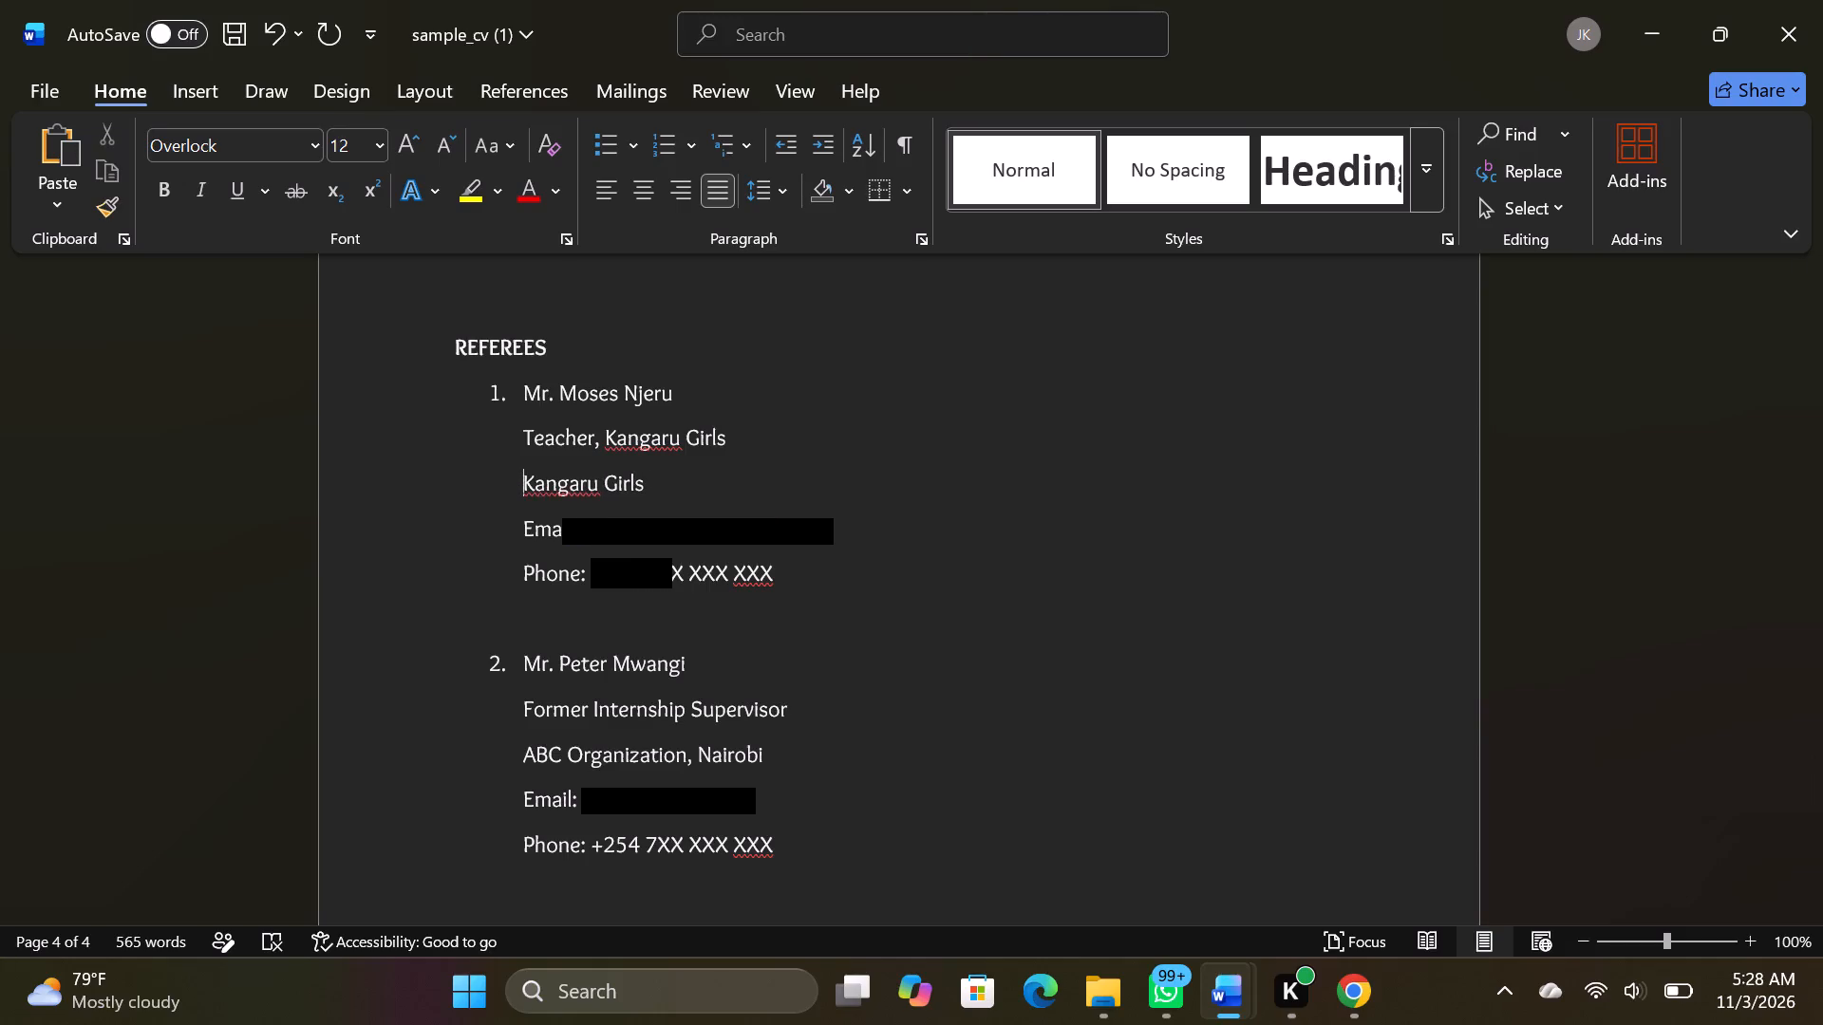
Delete the duplicate "Kangaru Girls" from the first referee's title line, leaving "Teacher,".
drag(604, 434, 720, 438)
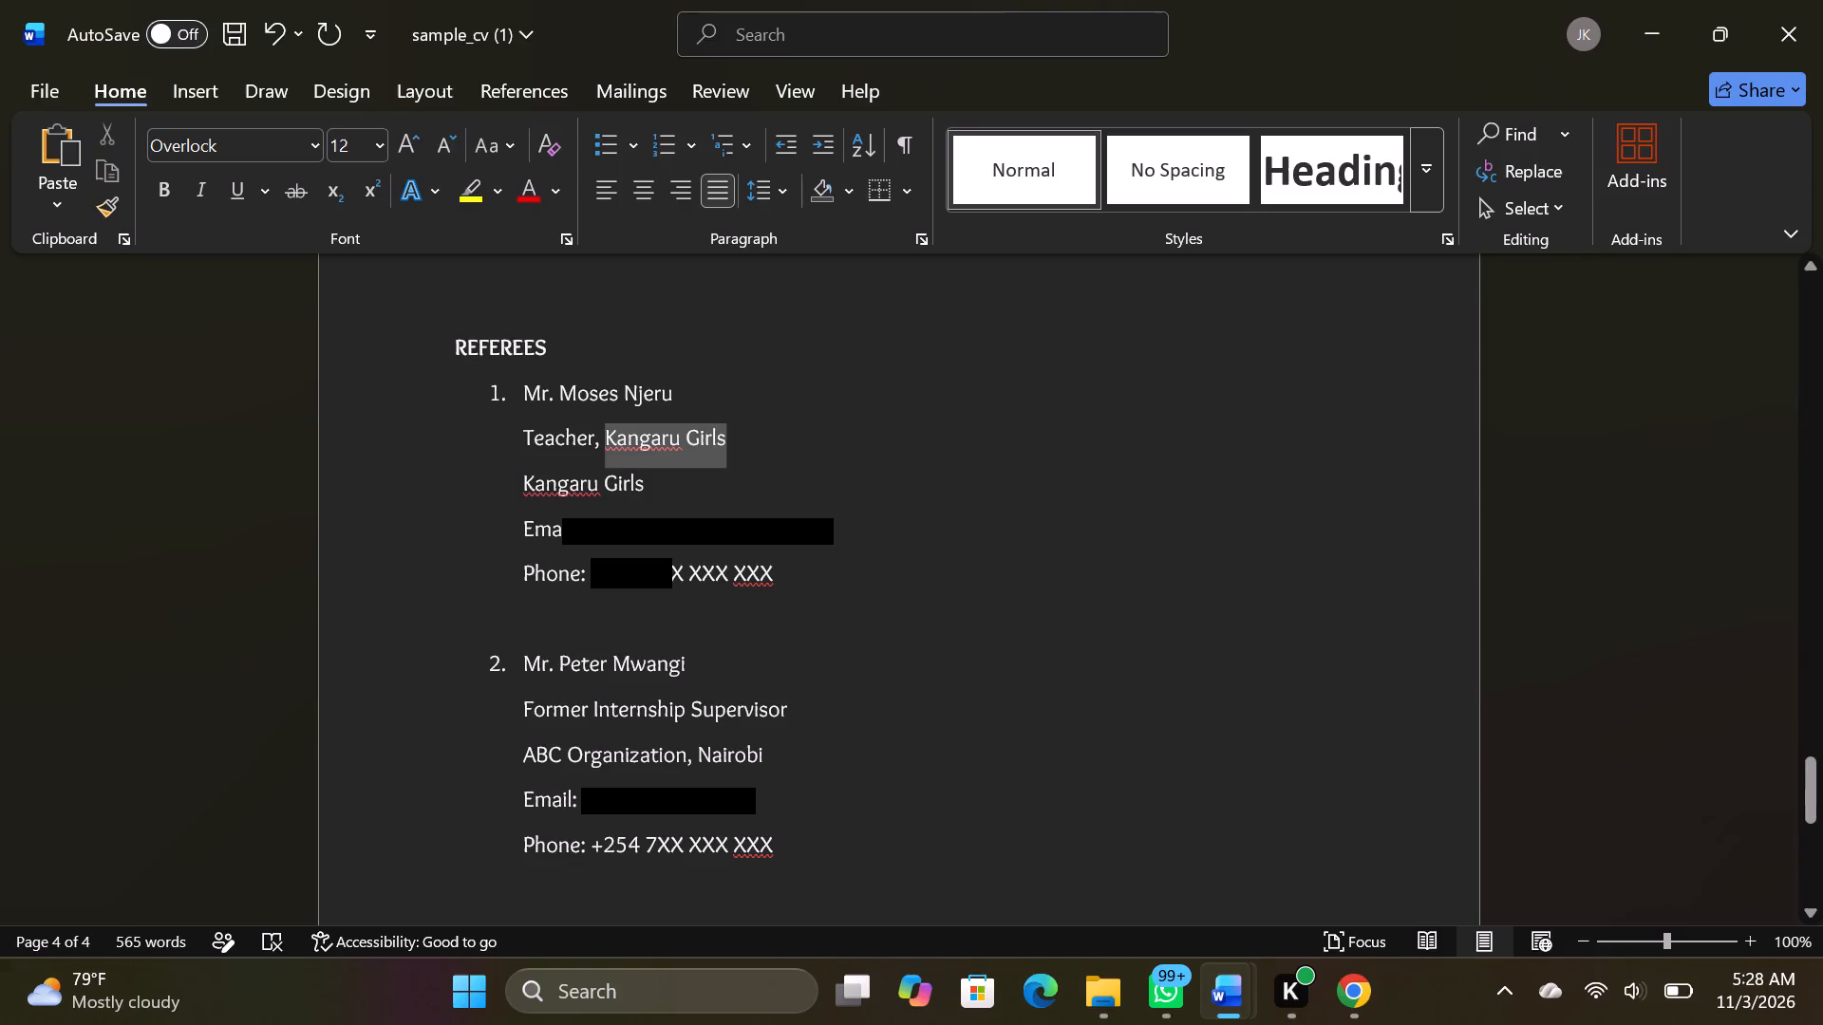
drag(720, 438, 728, 439)
key(BackSpace)
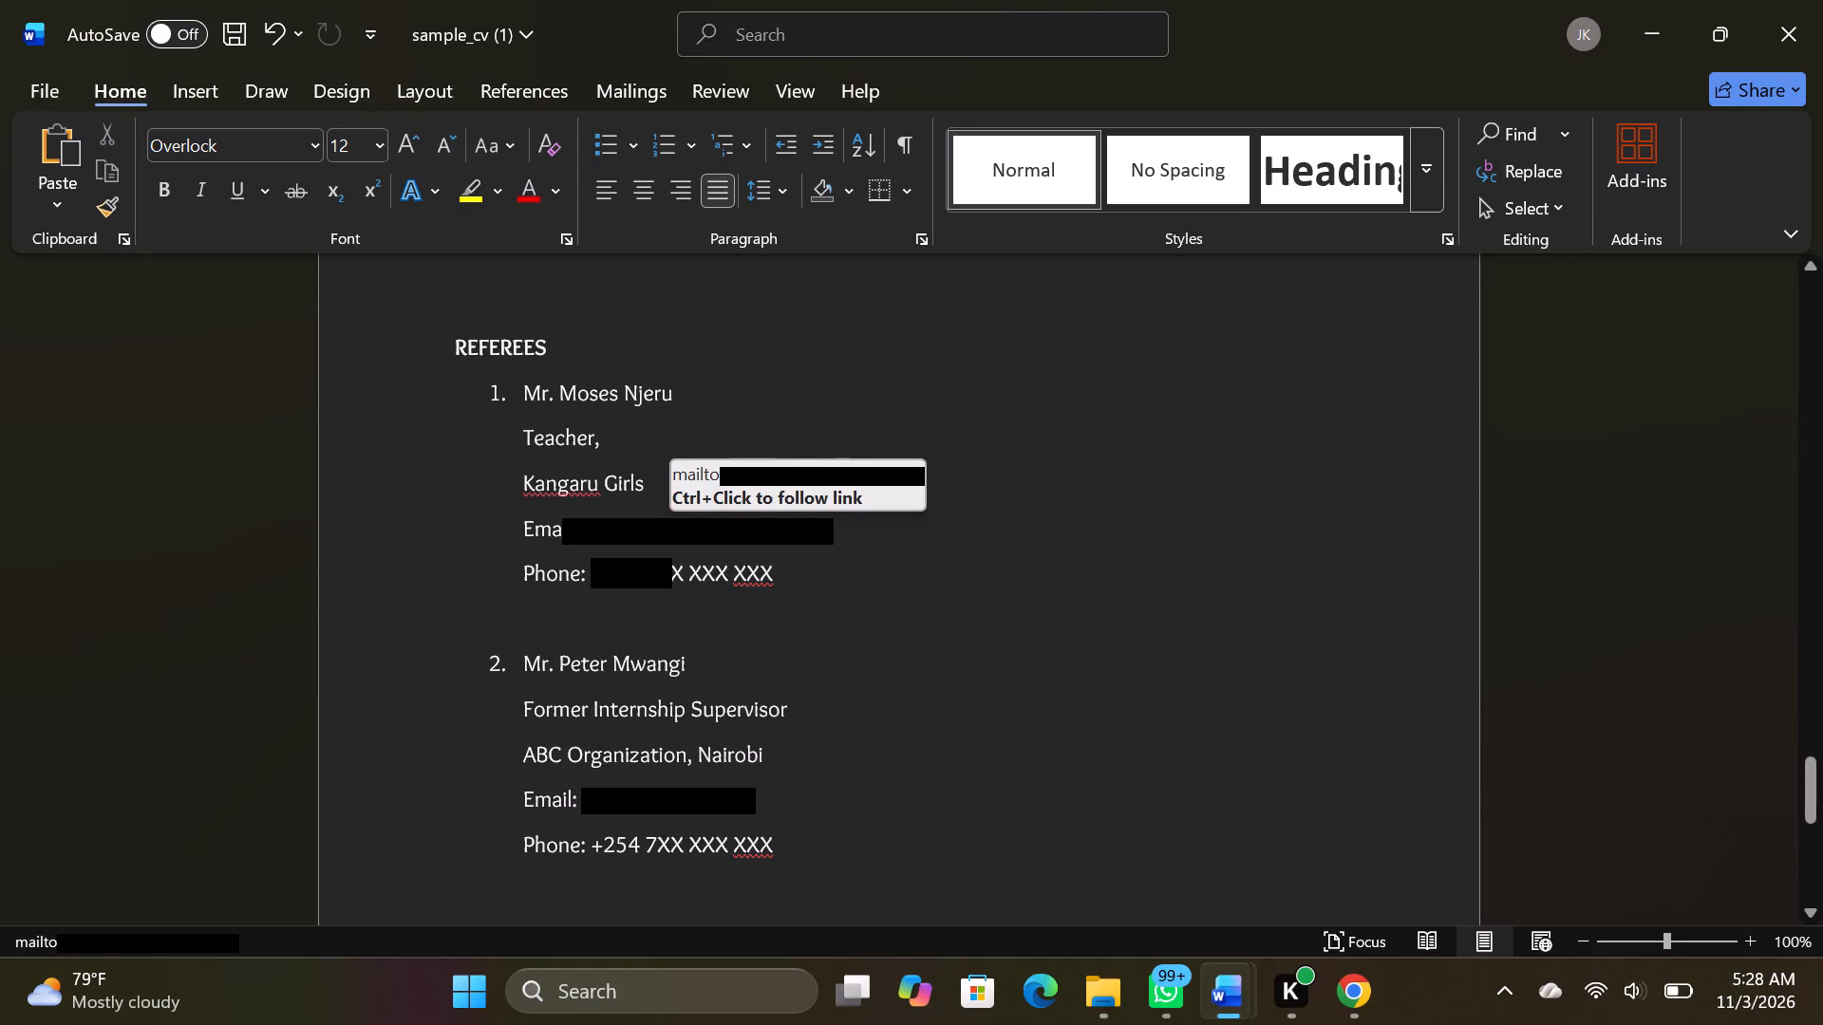
Select the first referee's email address after the "Email:" label.
drag(838, 531, 655, 524)
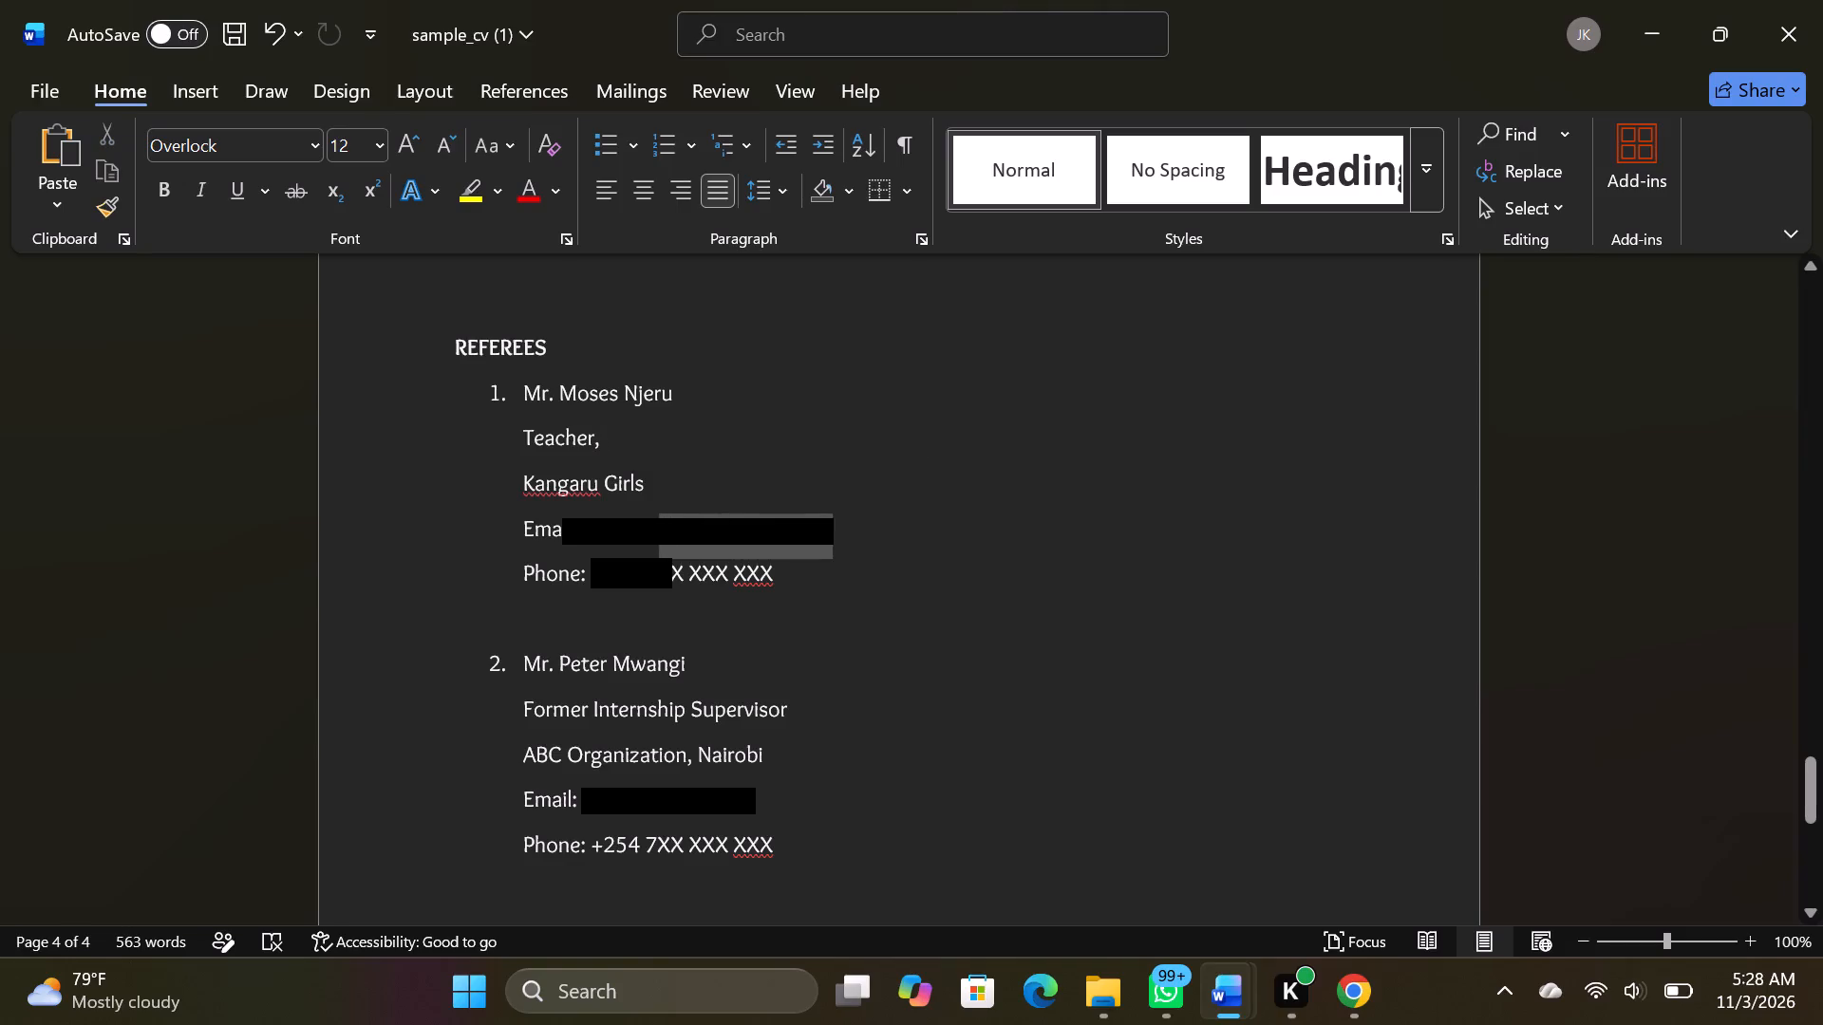
drag(655, 524, 614, 522)
drag(614, 522, 580, 522)
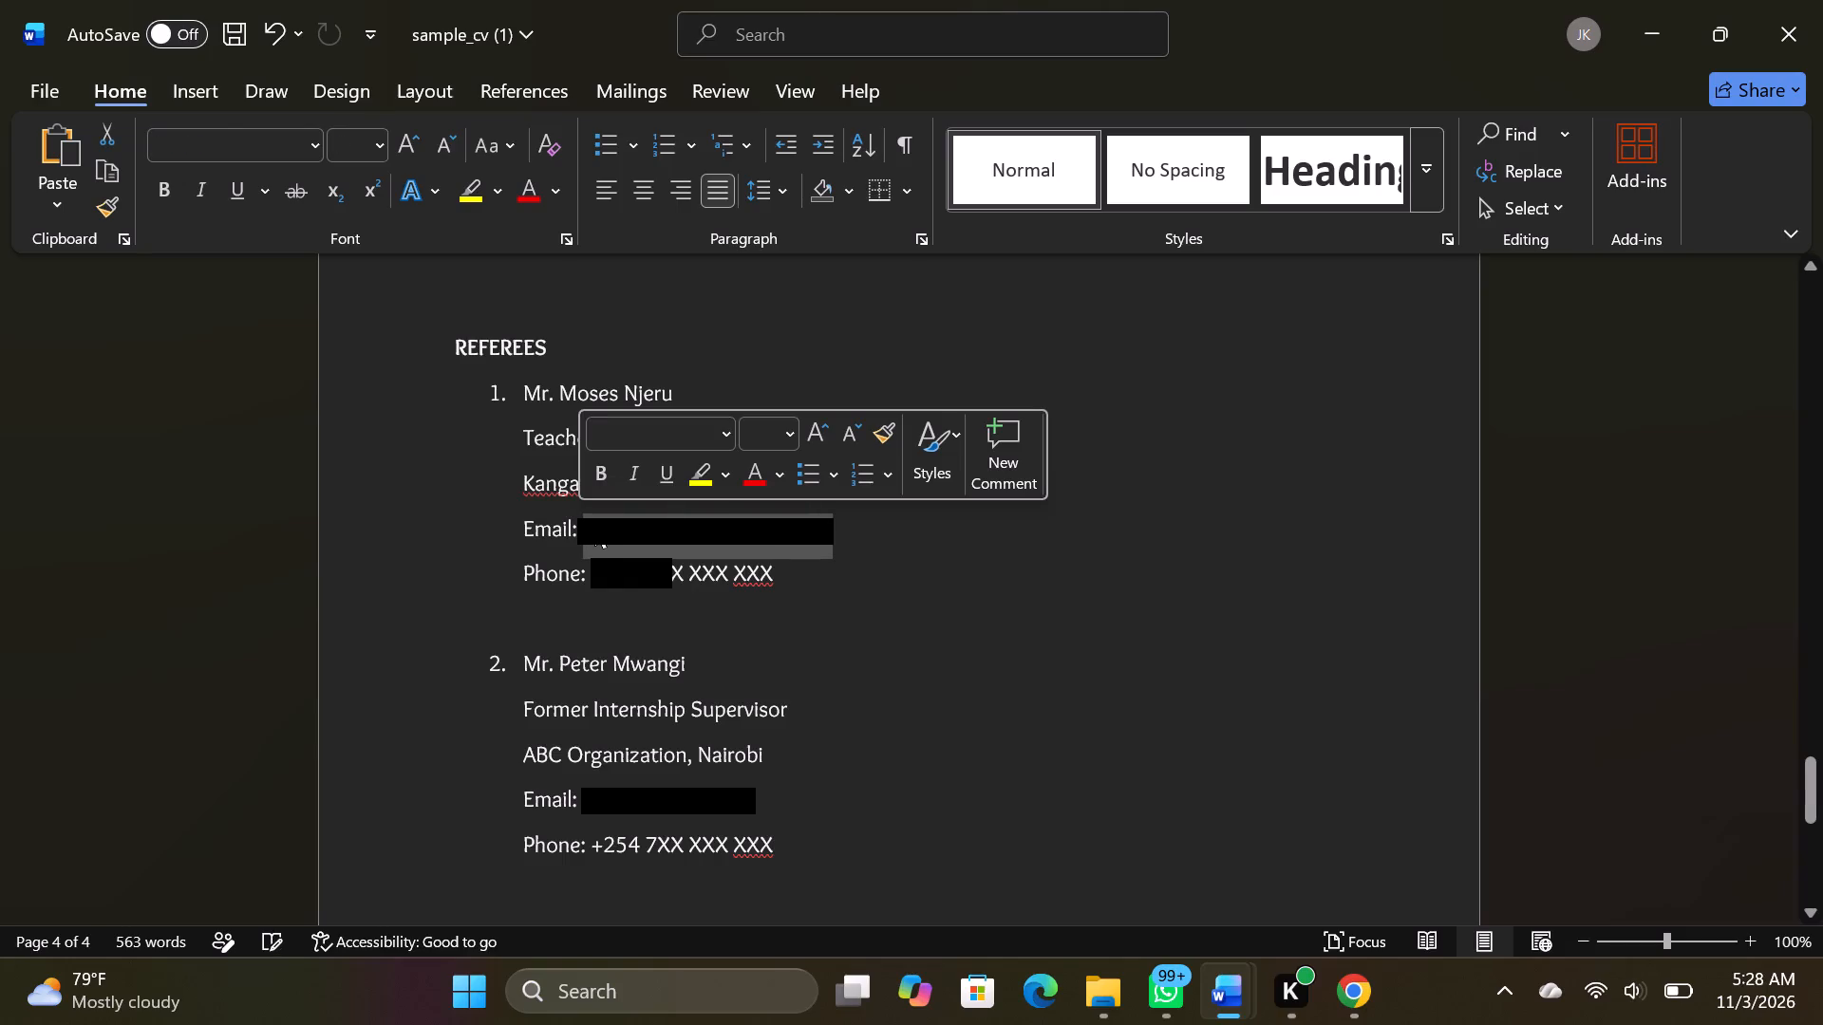
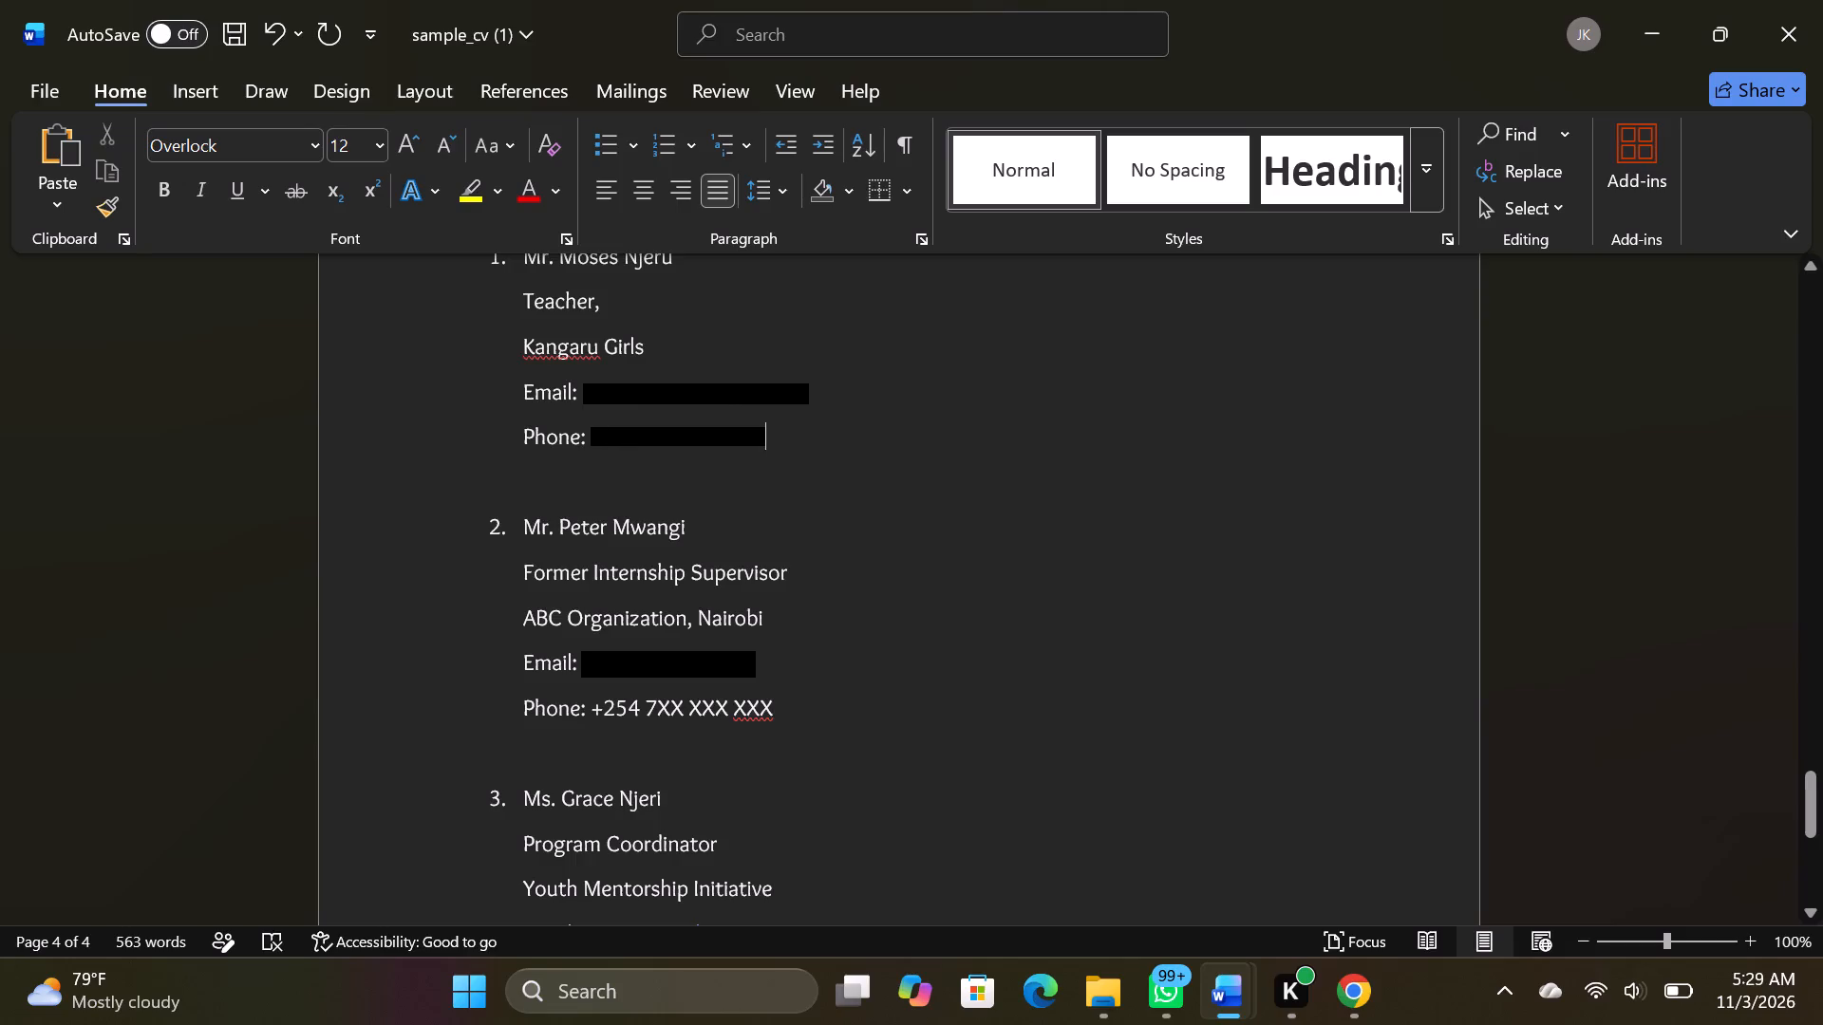
Delete the placeholder characters "X XXX XXX" from the end of the second referee's phone number.
scroll(724, 628, down, 2)
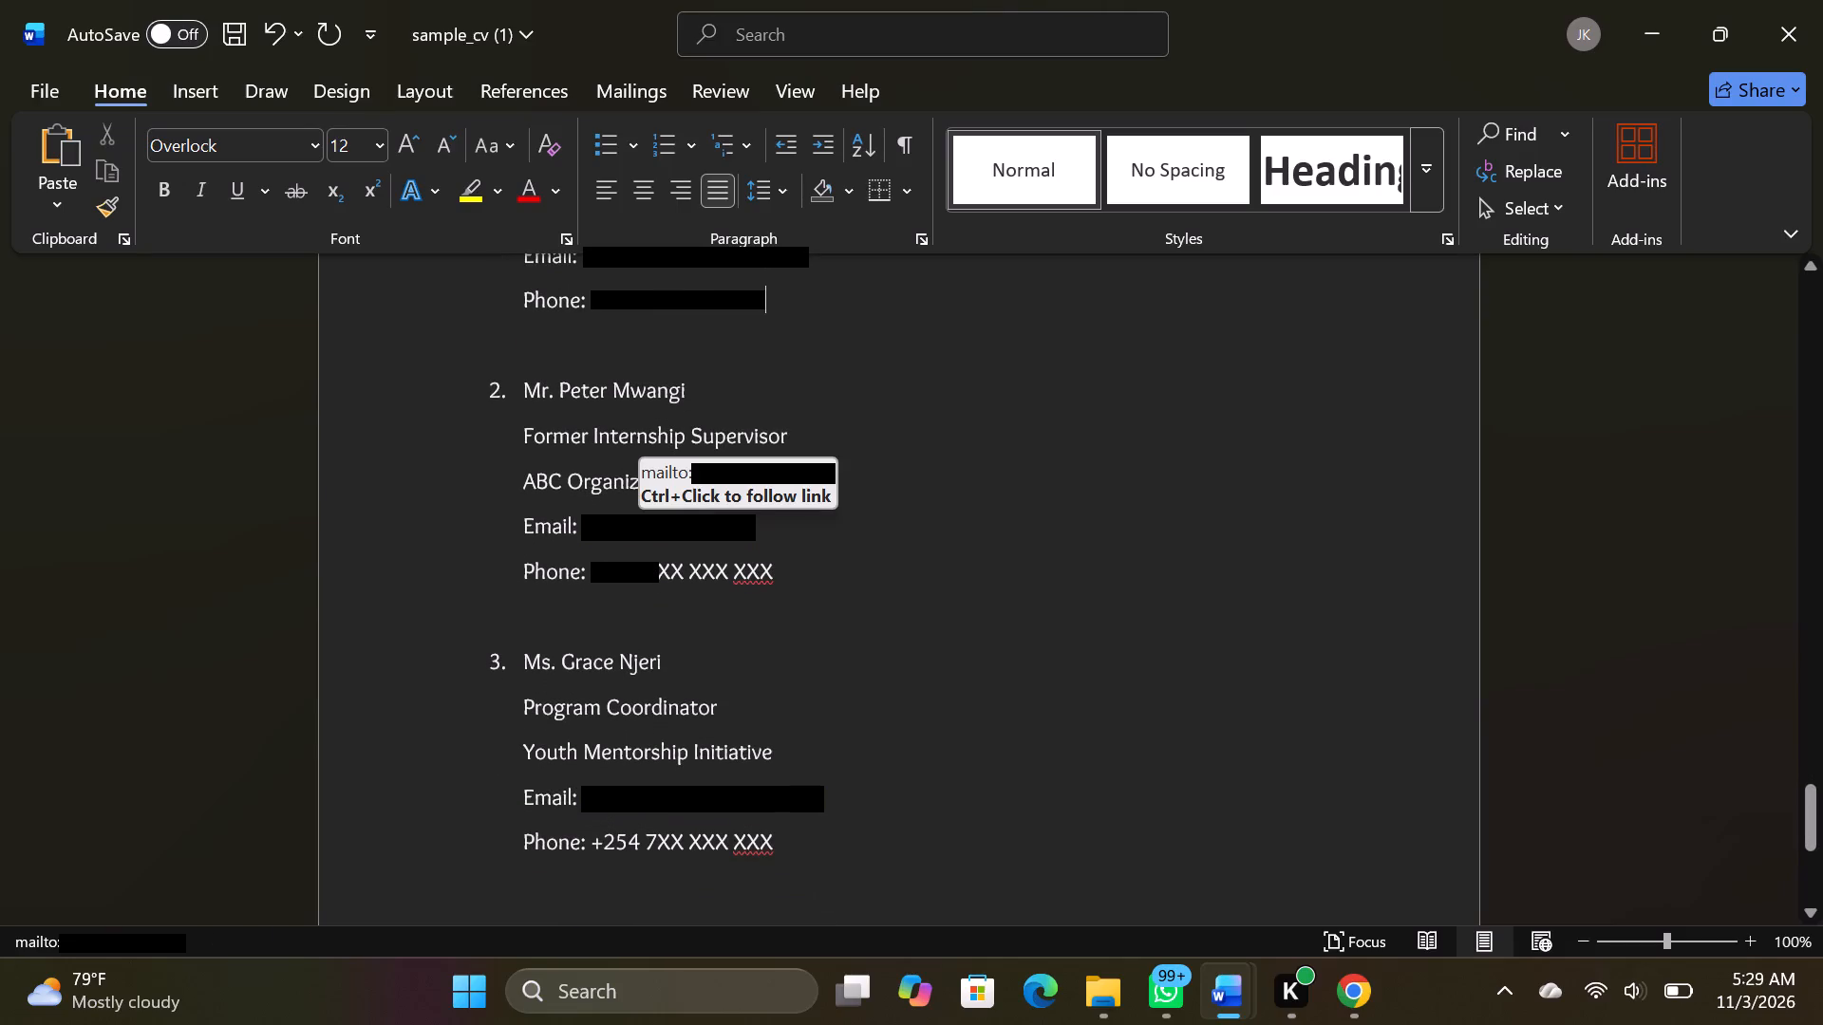
drag(775, 577, 689, 574)
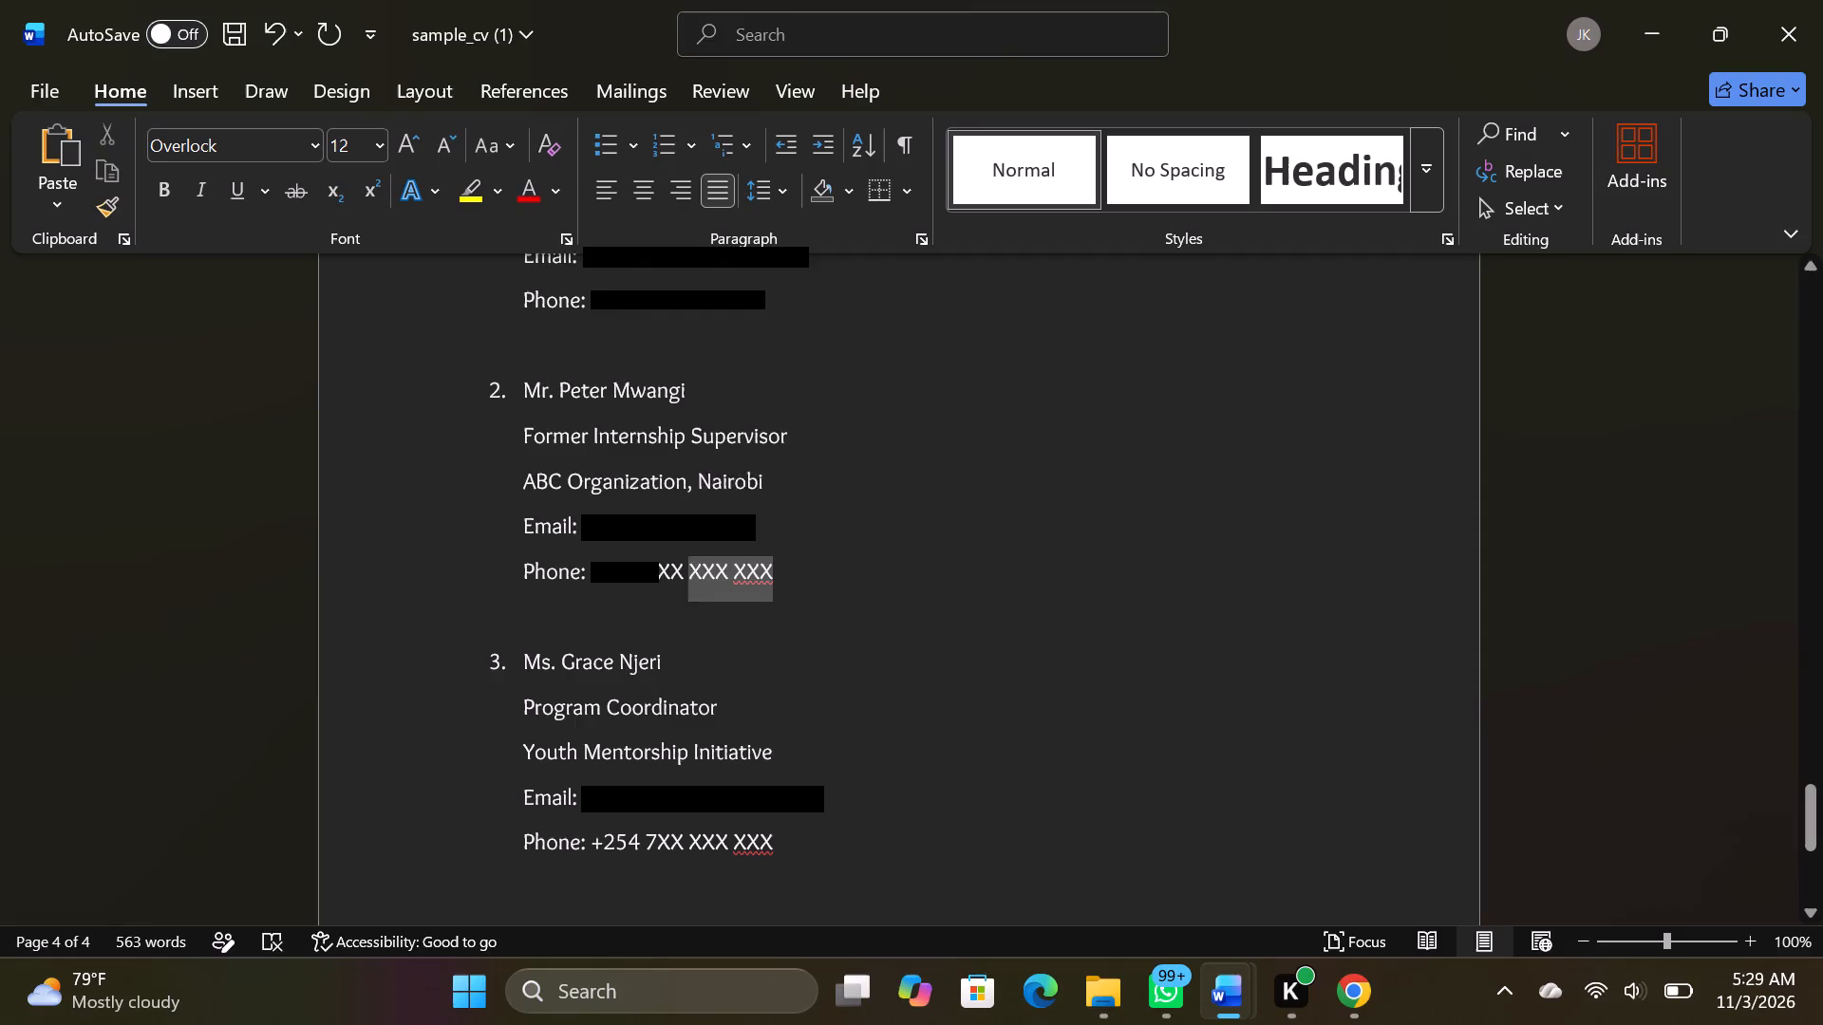
drag(689, 574, 690, 574)
key(BackSpace)
key(BackSpace)
key(BackSpace)
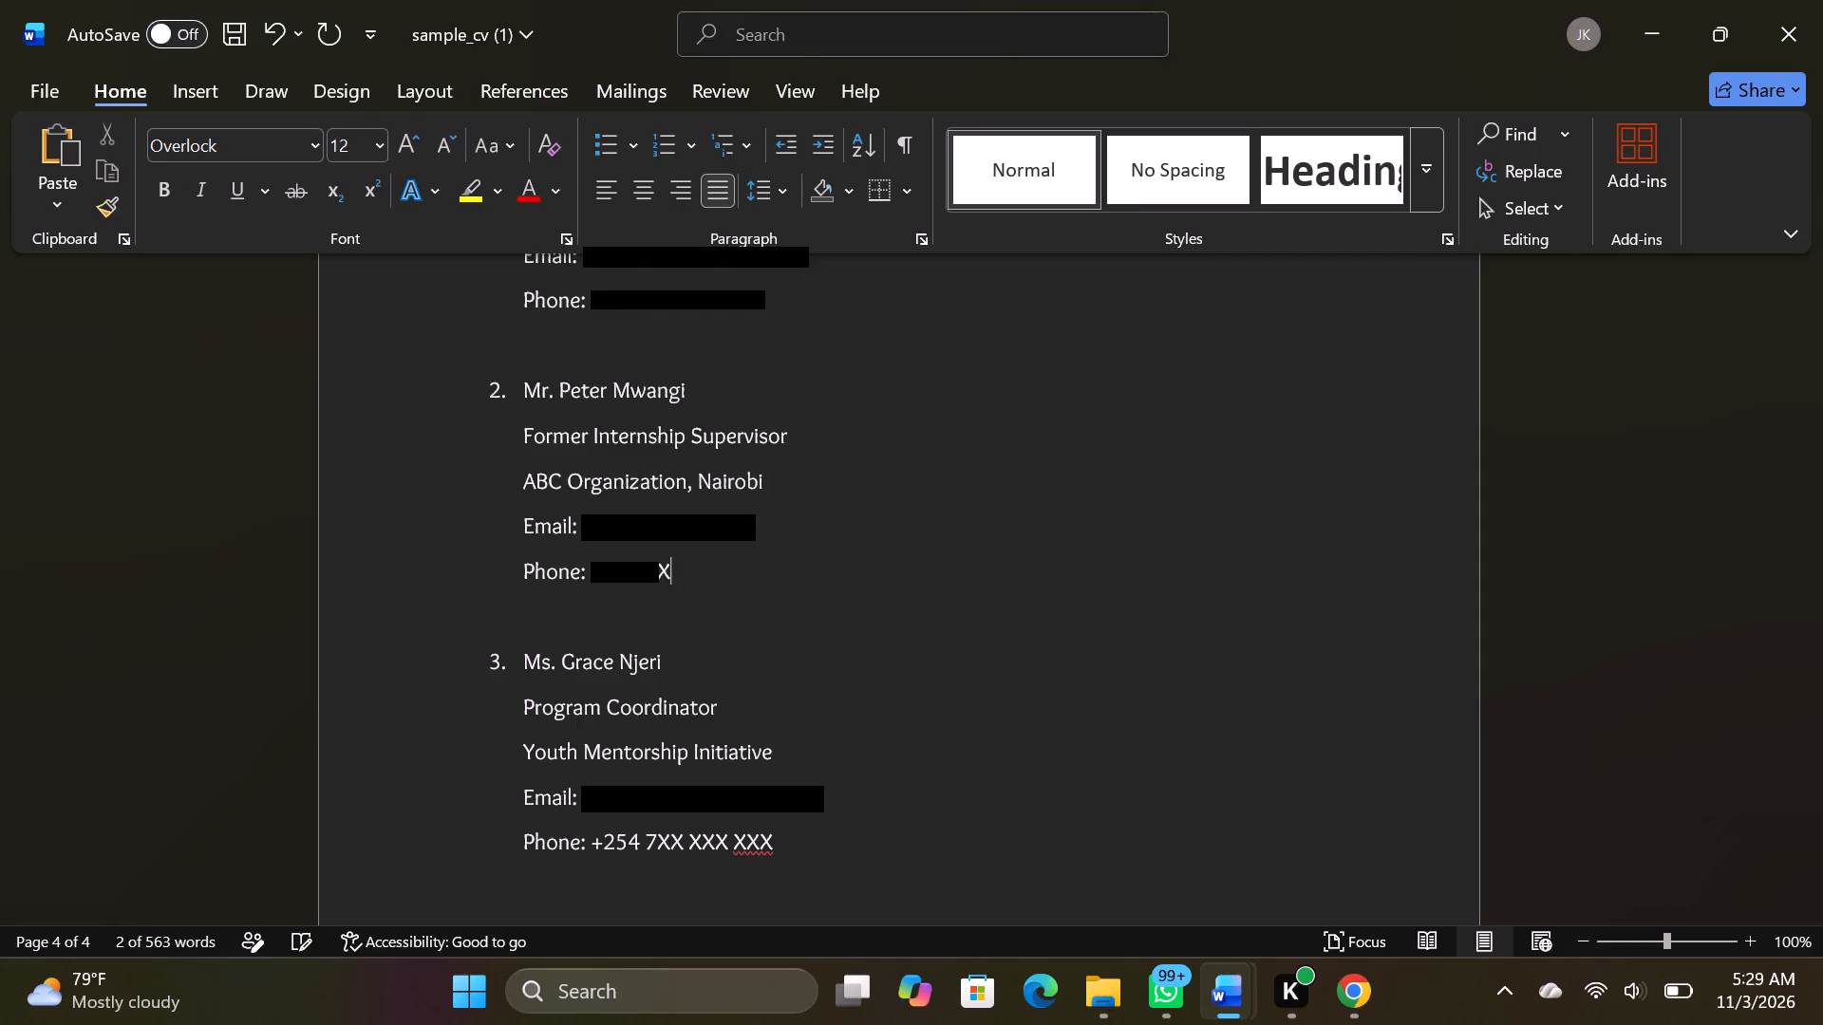
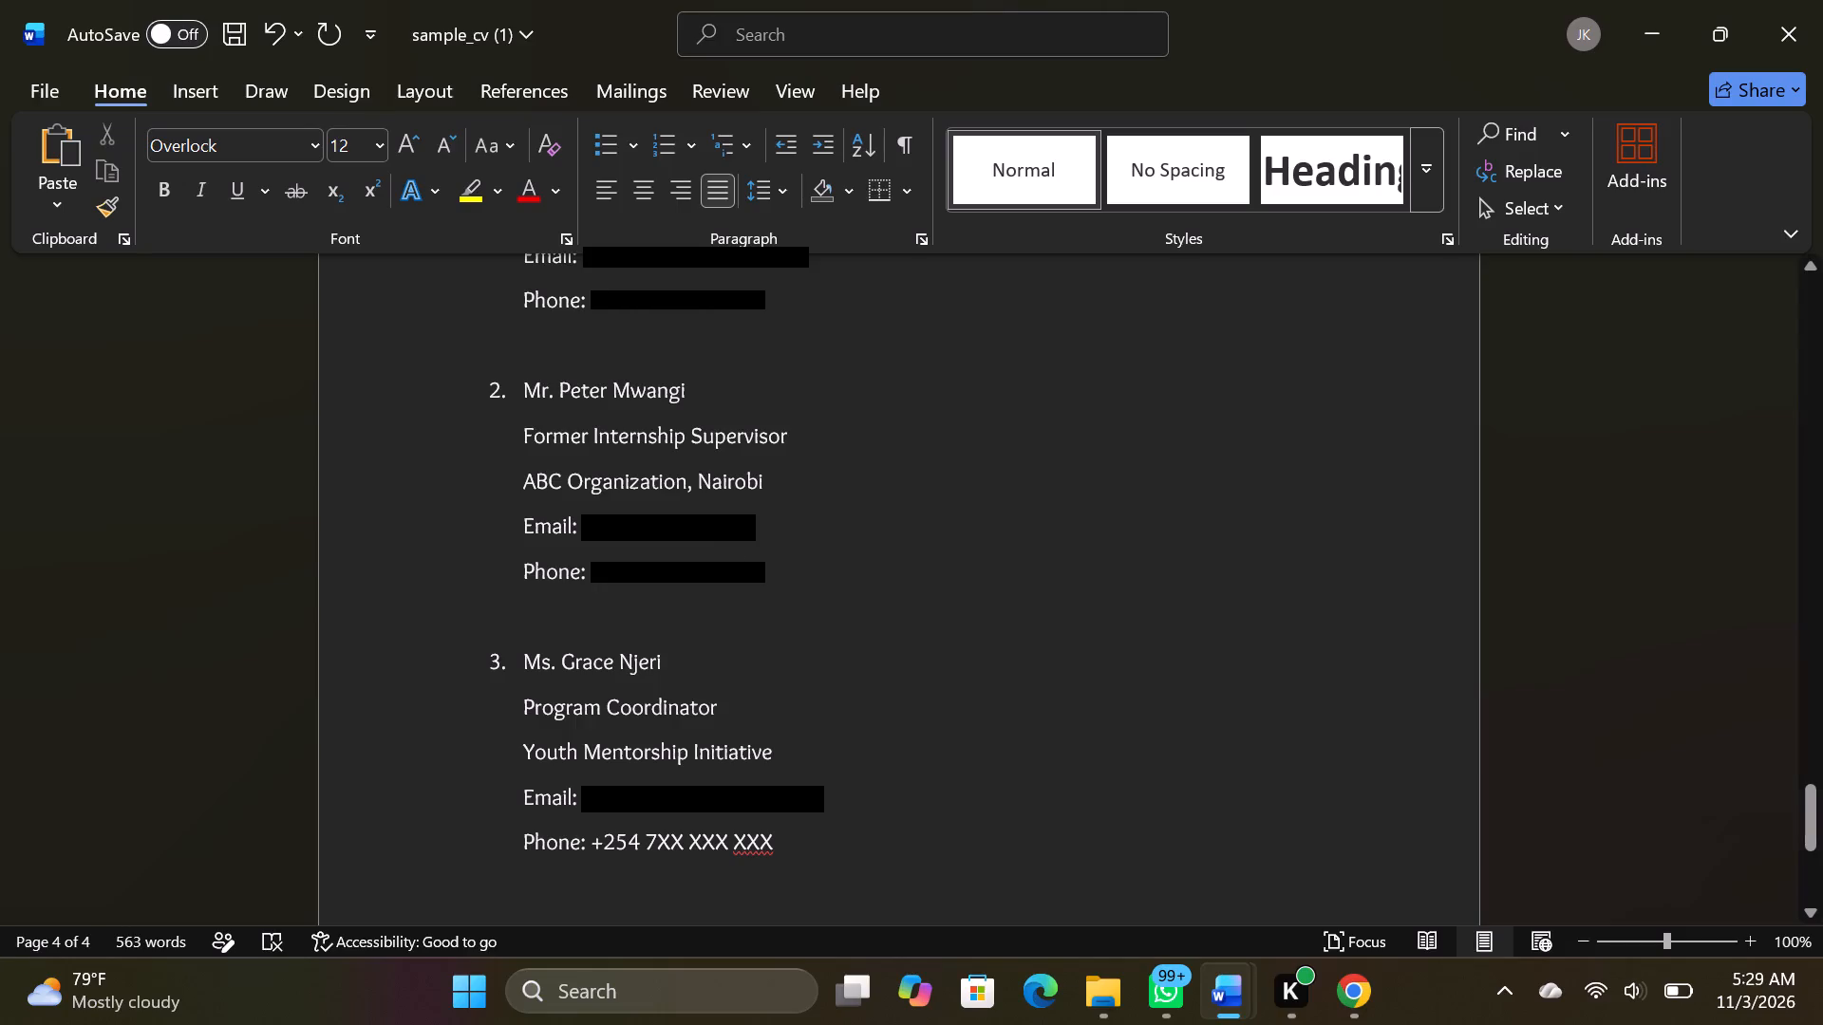
Correct the digit grouping in the second referee's phone number, adding a space before its last group of digits.
key(BackSpace)
click(724, 568)
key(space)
Select the final placeholder group "XXX" in the third referee's phone number.
scroll(675, 691, down, 3)
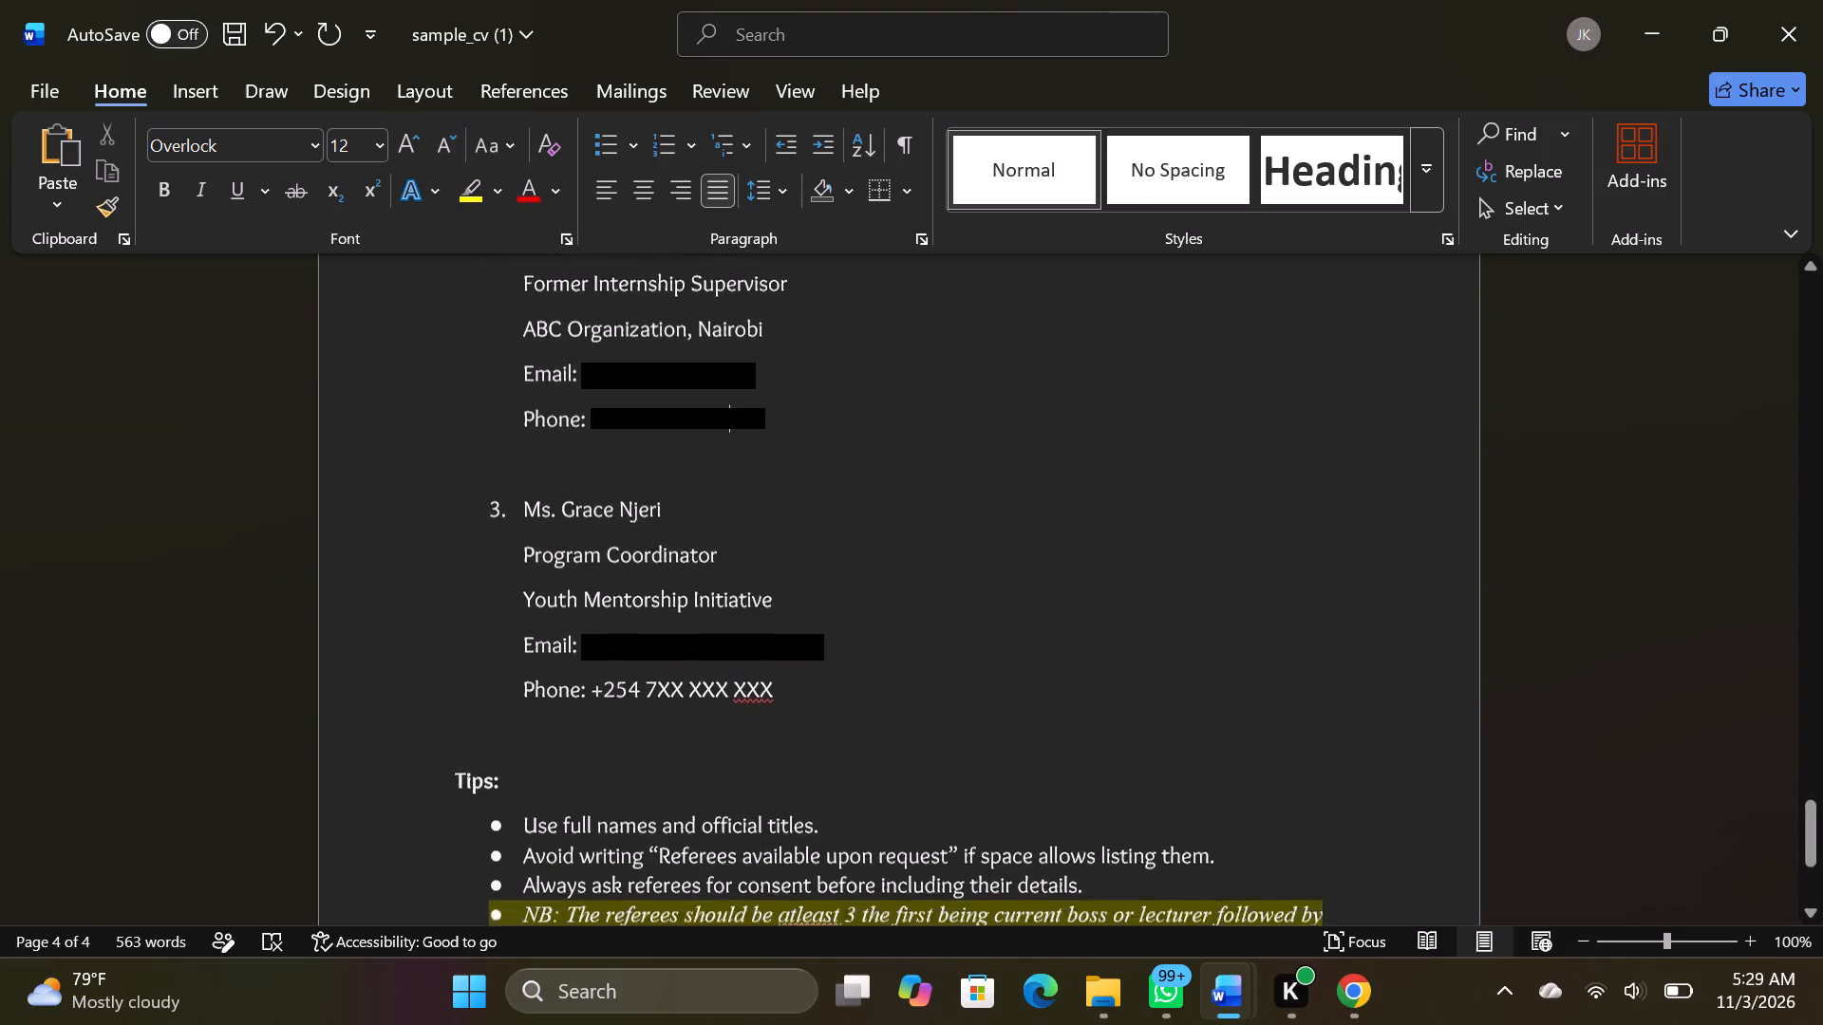
scroll(701, 641, up, 1)
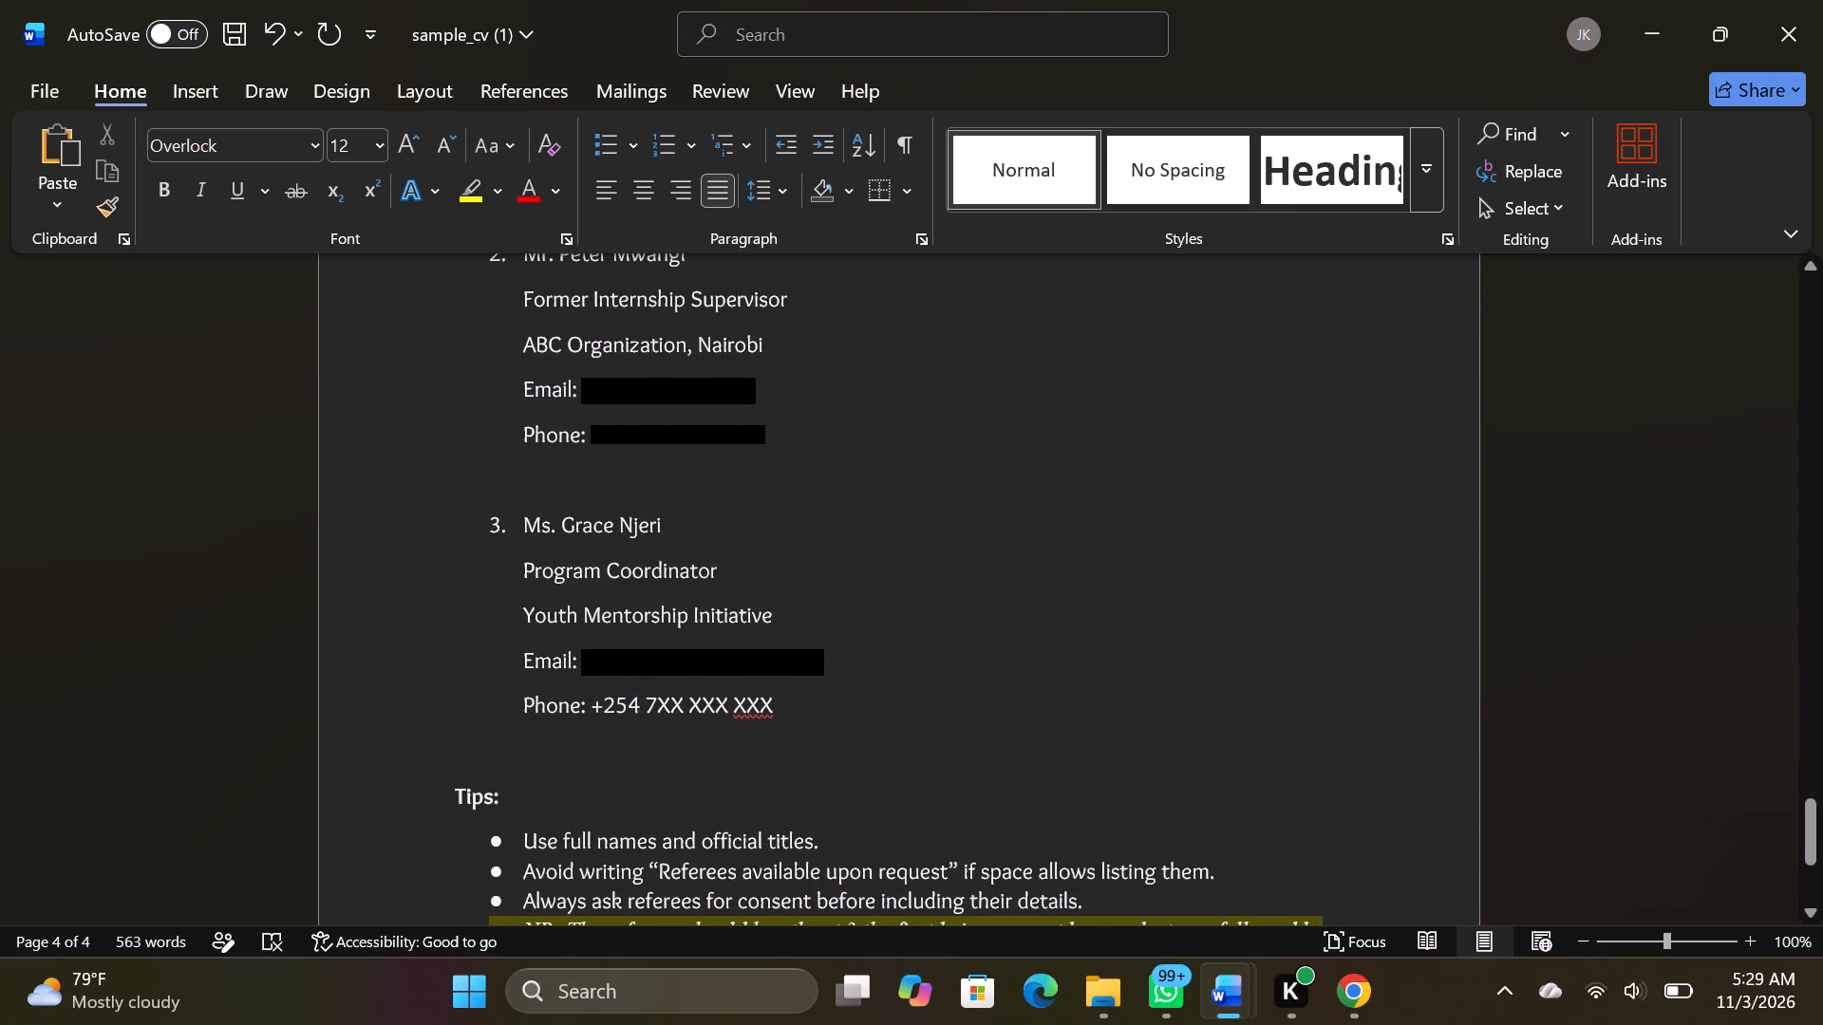
scroll(701, 641, up, 1)
scroll(701, 641, down, 2)
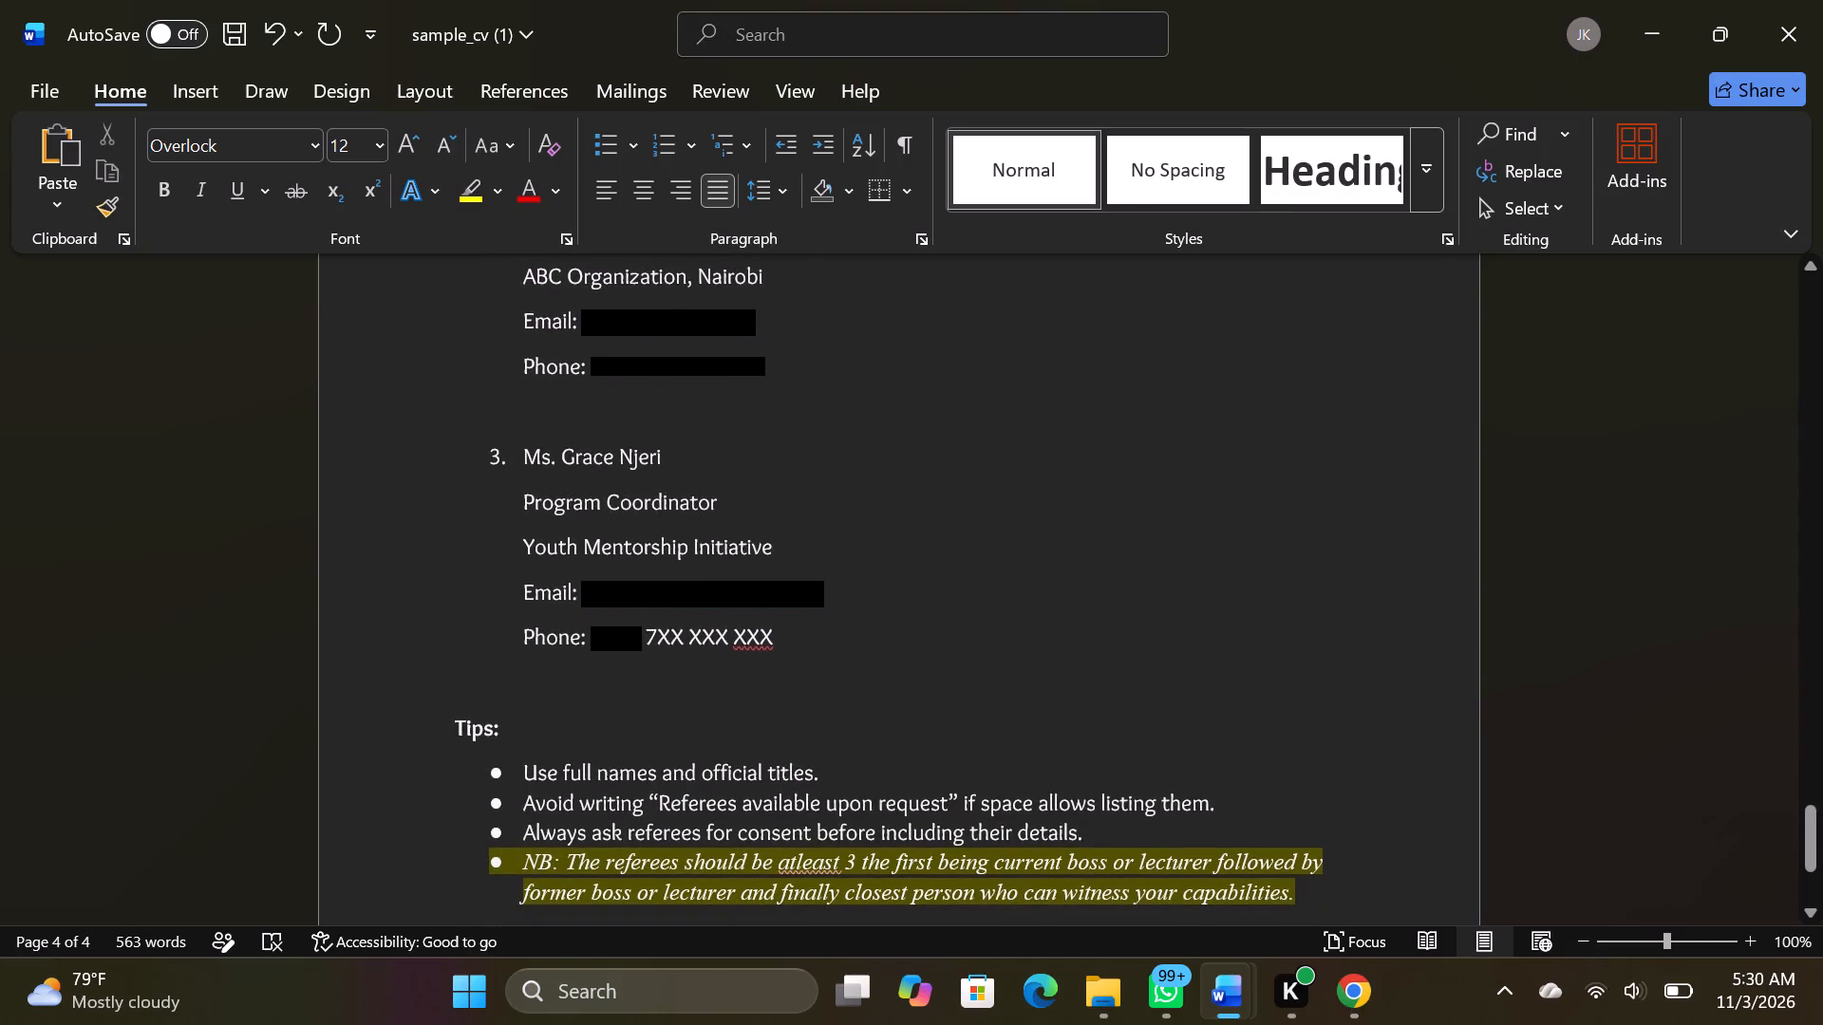
drag(773, 636, 717, 635)
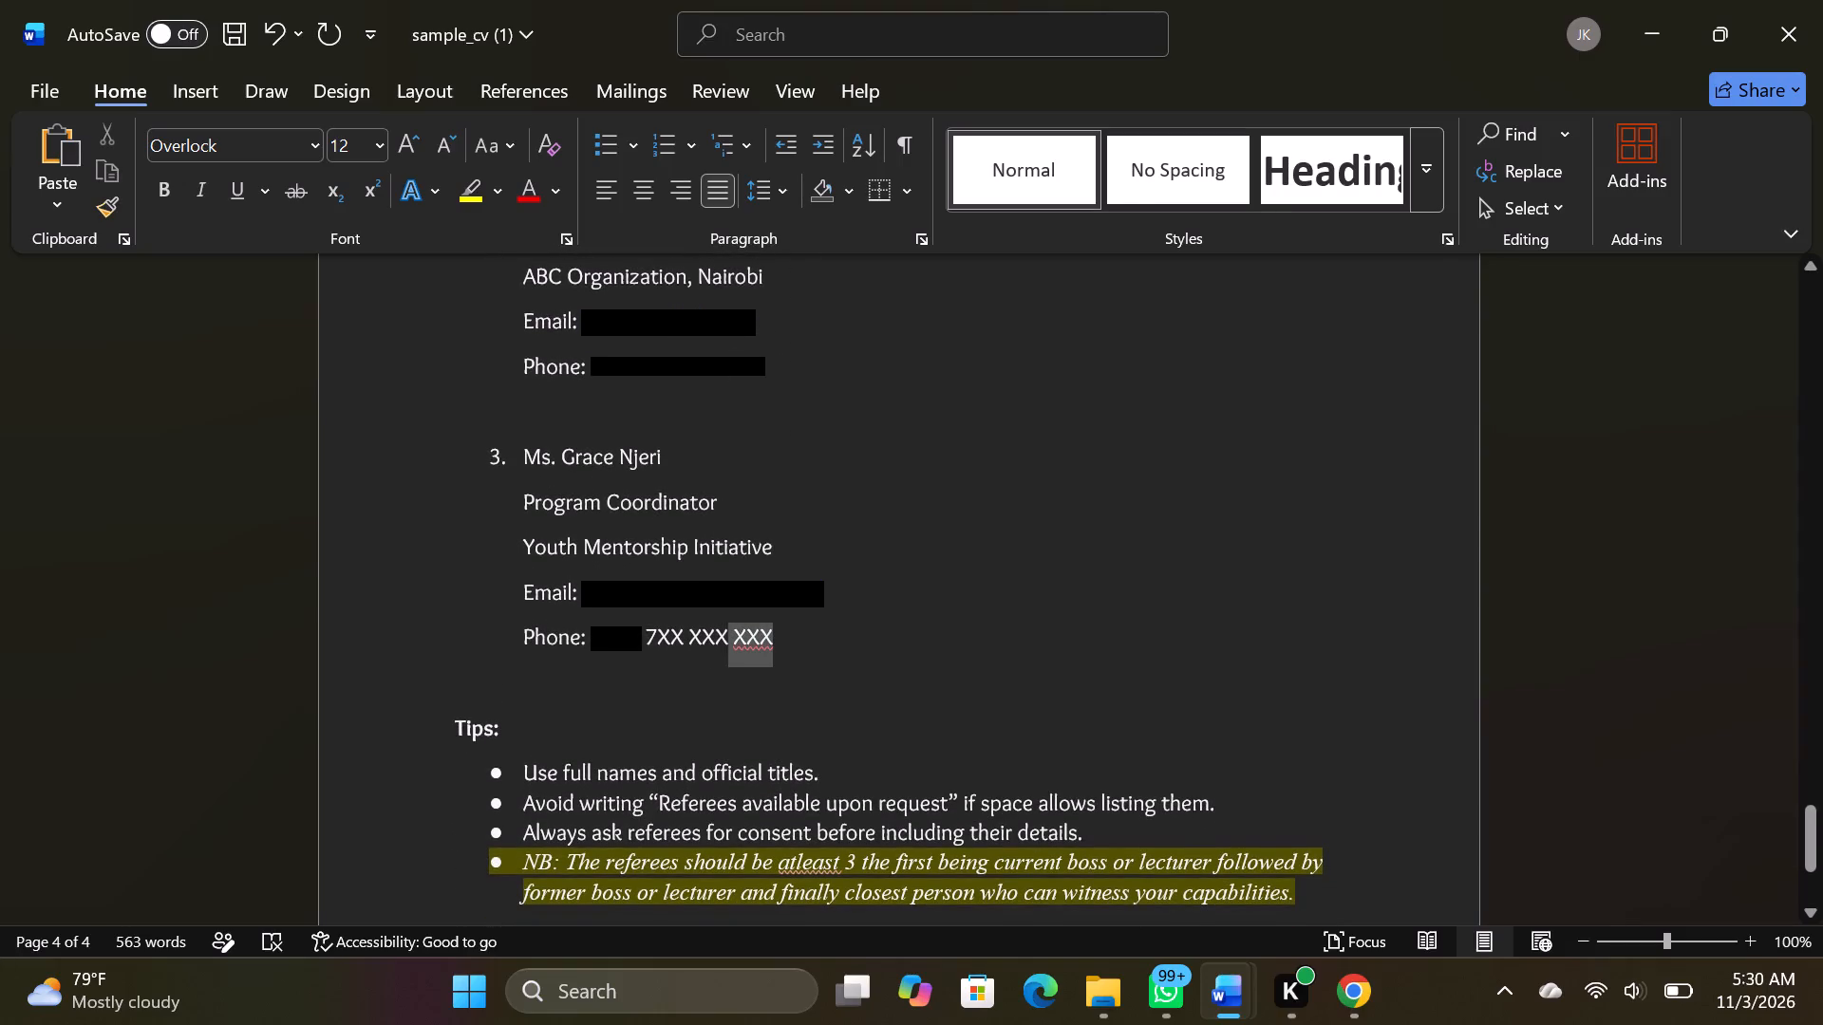
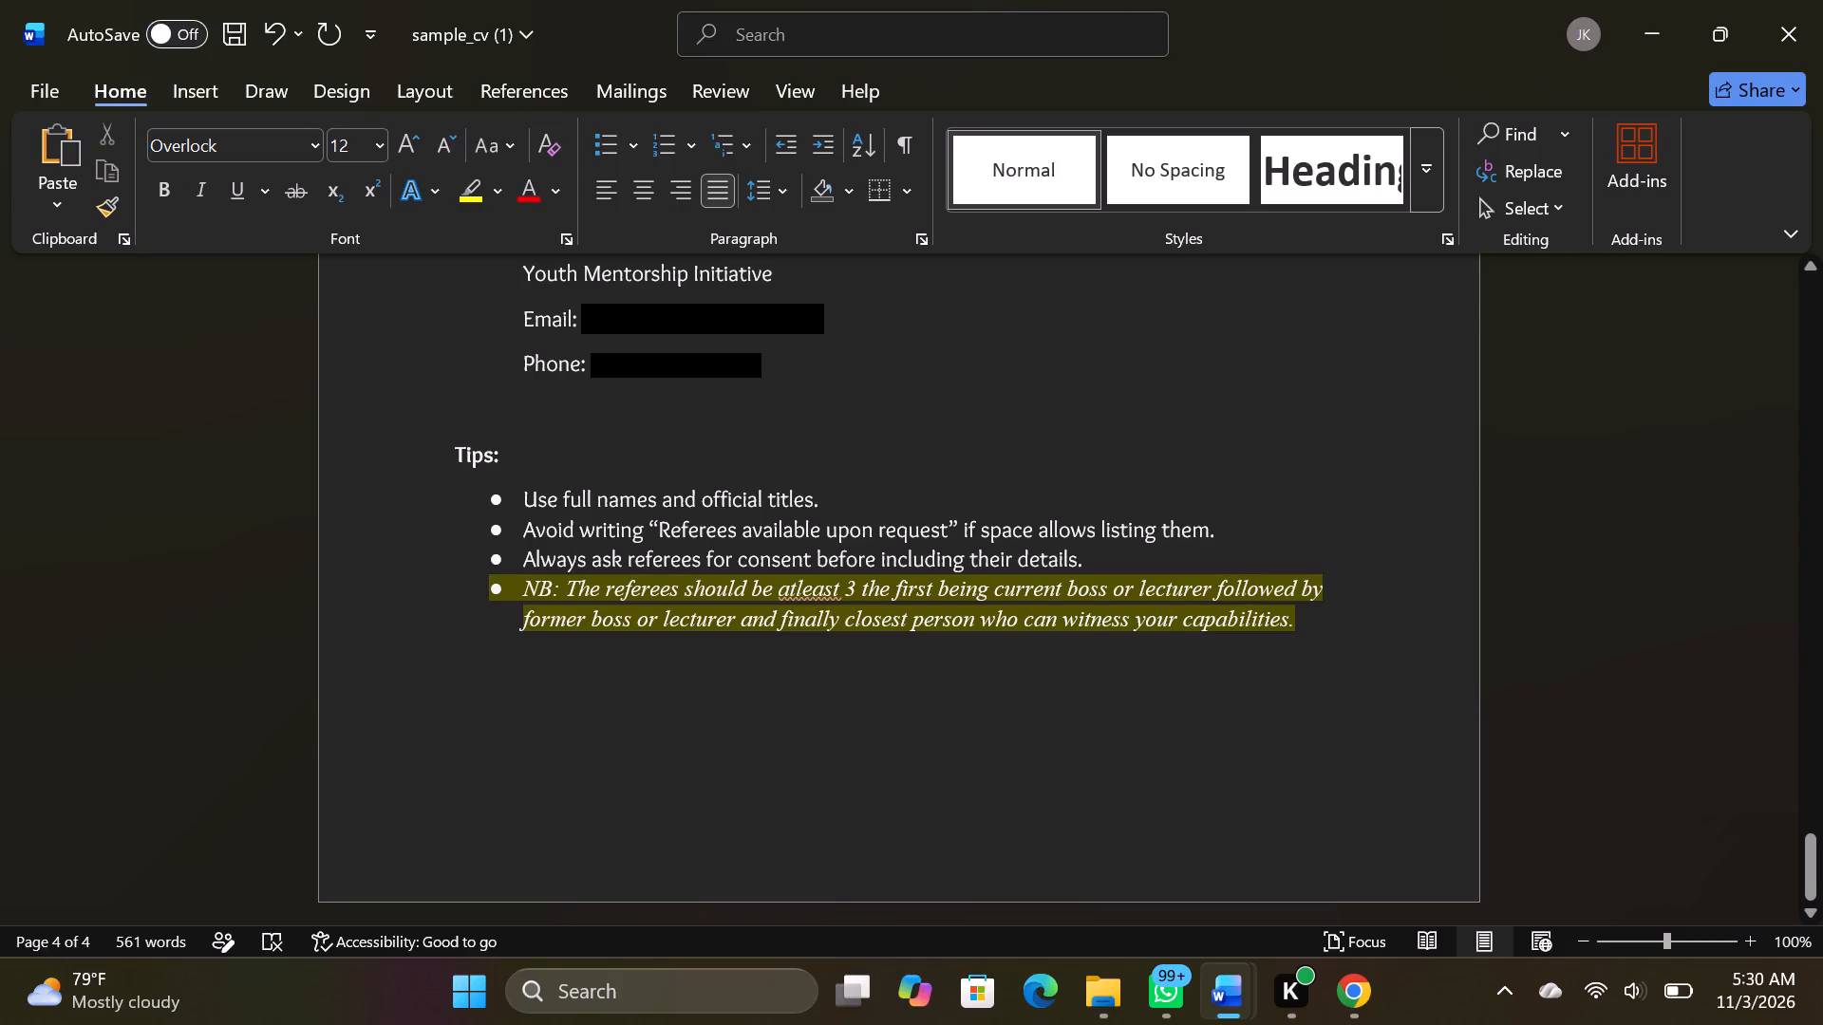
Delete the "Tips:" heading and its bulleted guidance, including the highlighted NB note, below the referees' contact details.
drag(457, 446, 1229, 648)
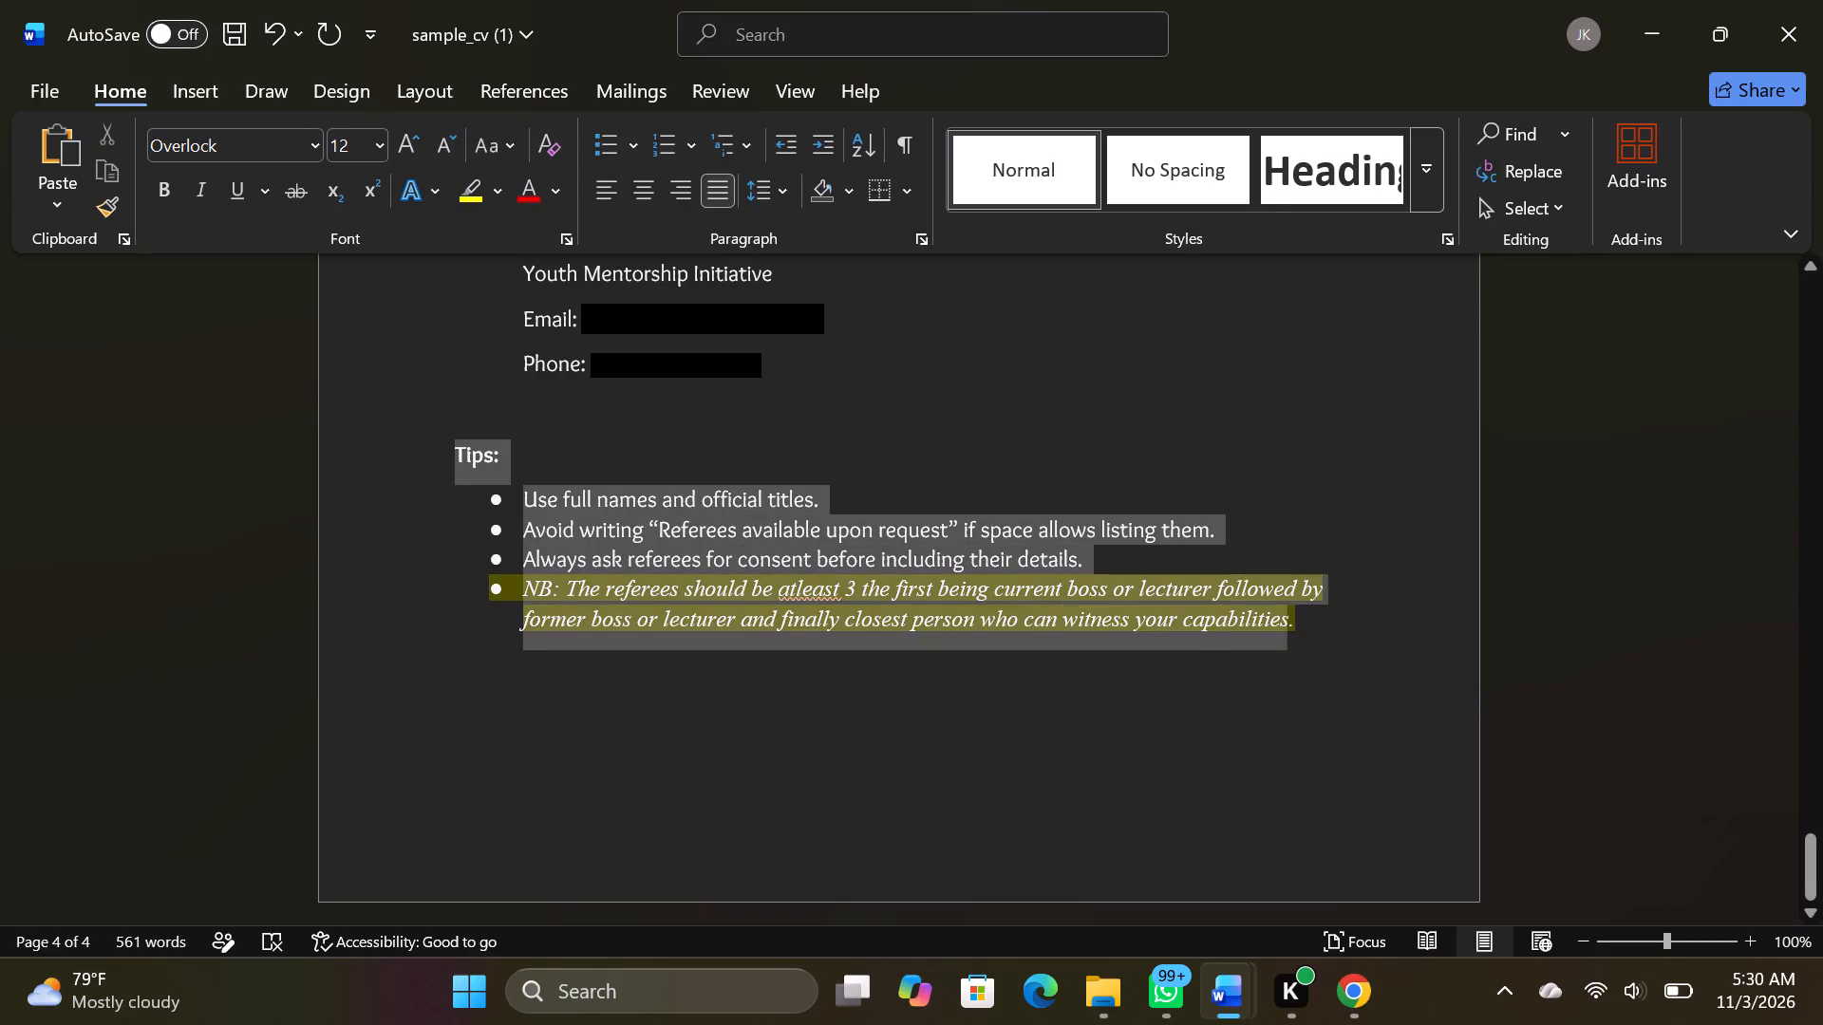
drag(1229, 648, 1231, 650)
key(BackSpace)
key(BackSpace)
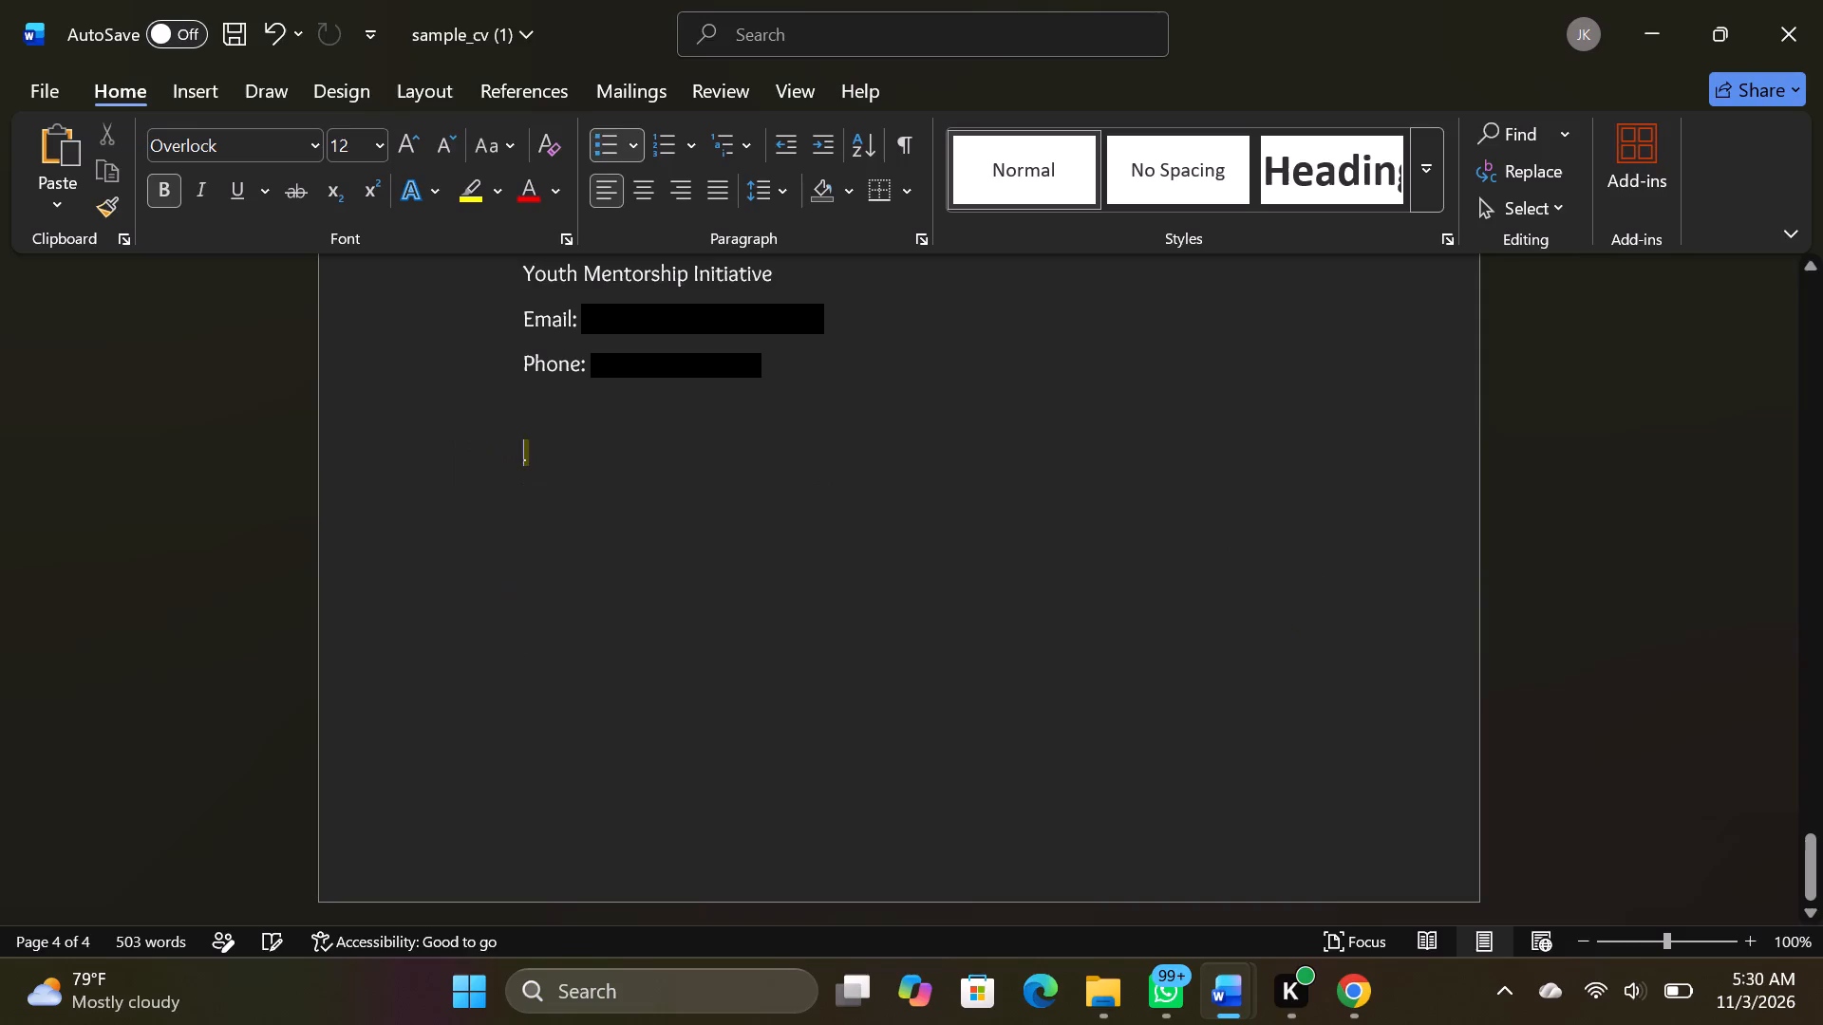
Delete the leftover character and blank lines below the third referee's phone number.
key(BackSpace)
key(BackSpace)
key(BackSpace)
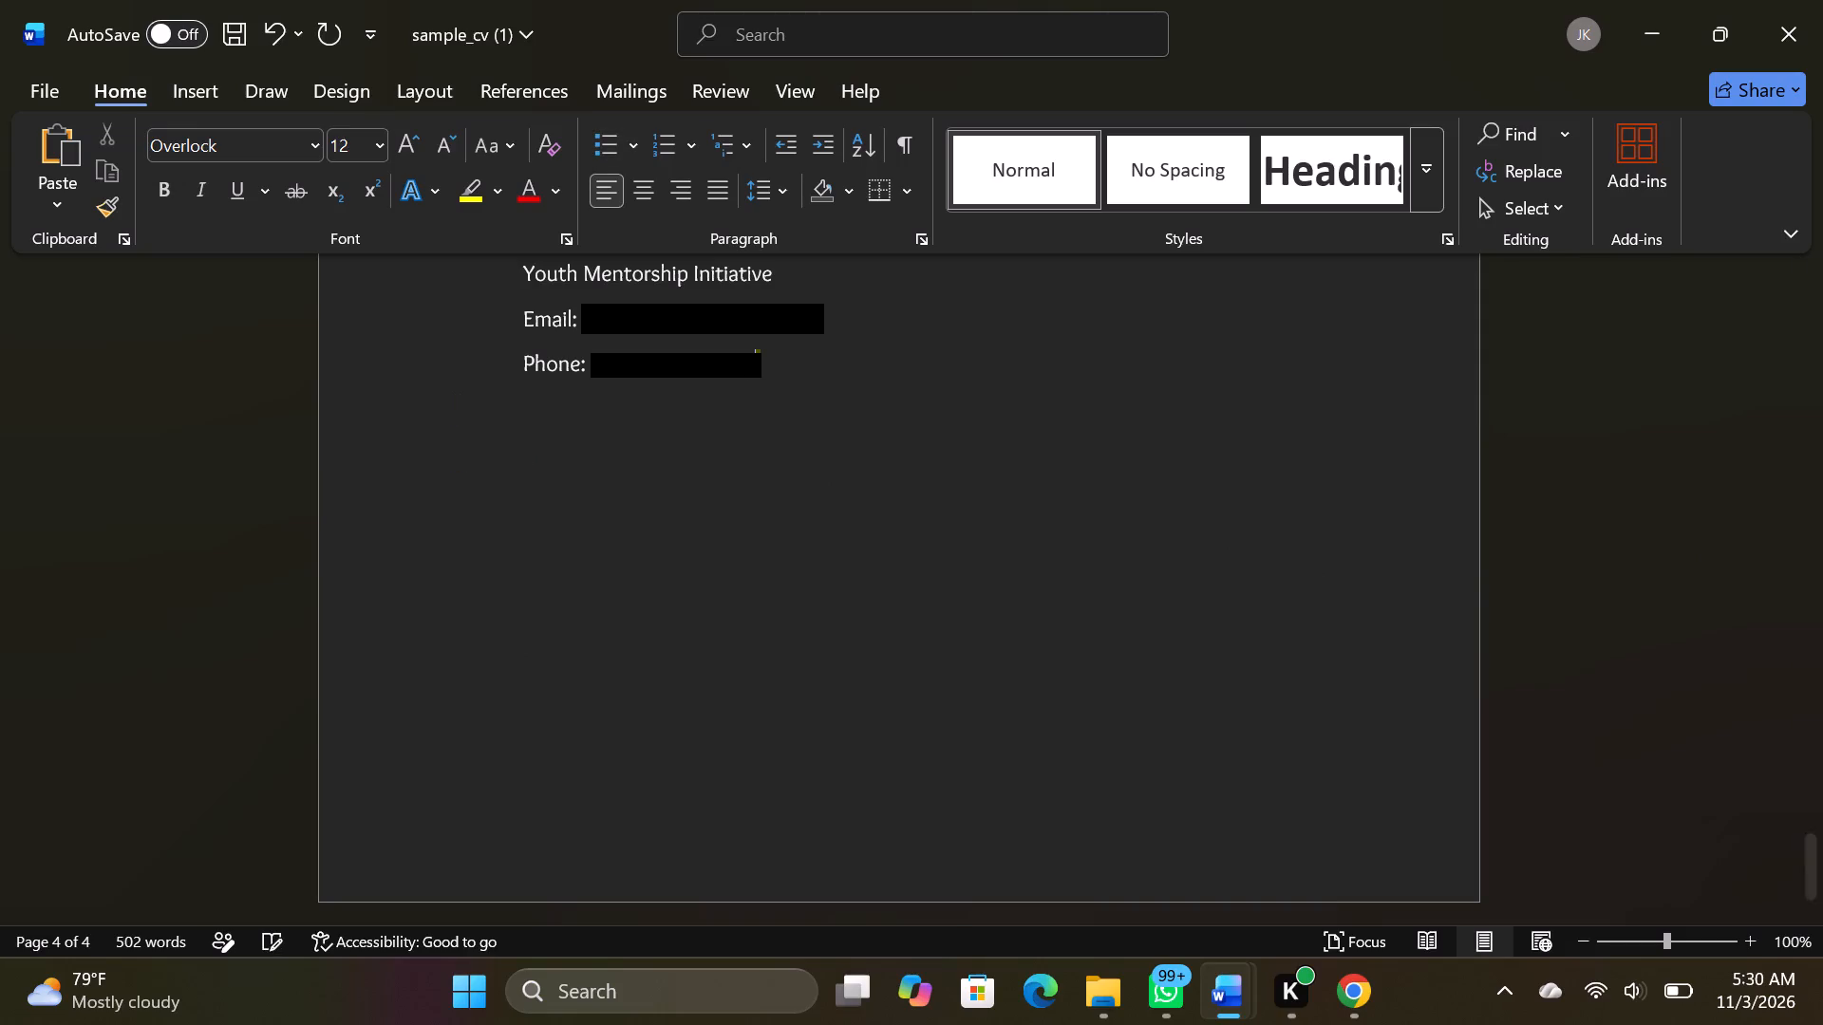
Look back through the CV from the referees section up to the header on the first page.
scroll(807, 550, up, 10)
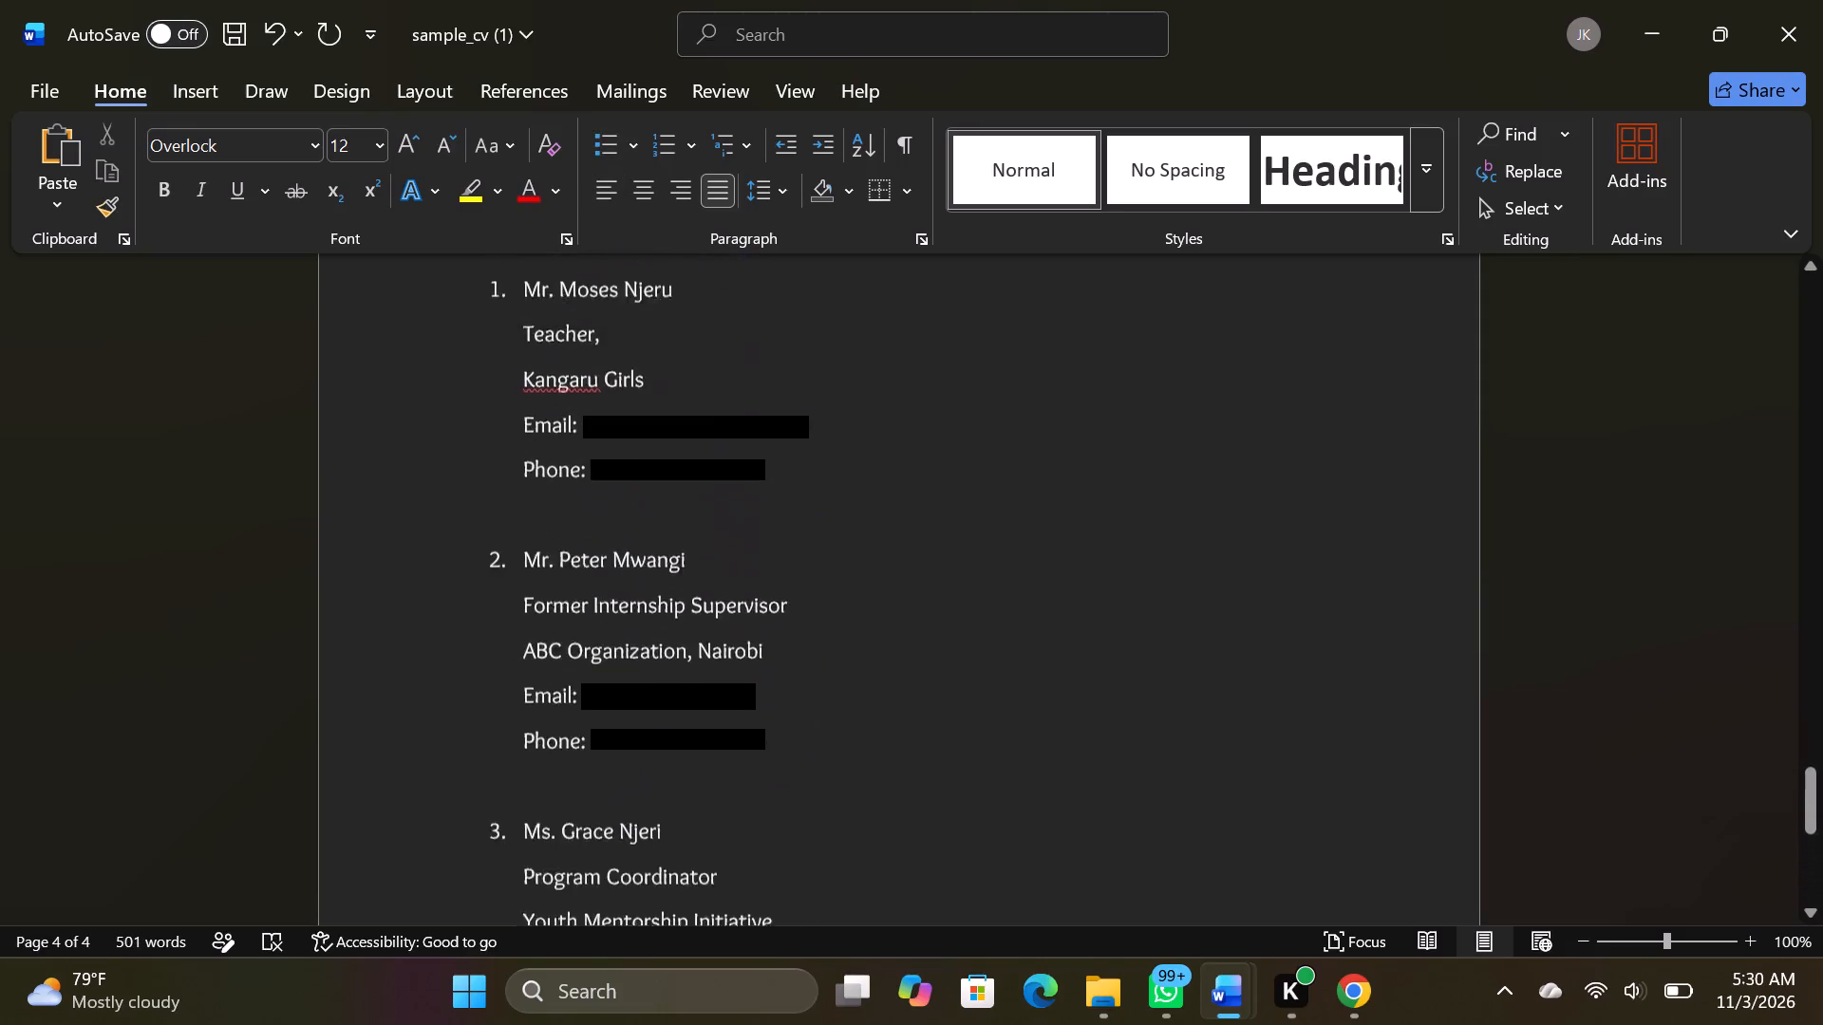
scroll(808, 536, down, 19)
scroll(799, 505, up, 11)
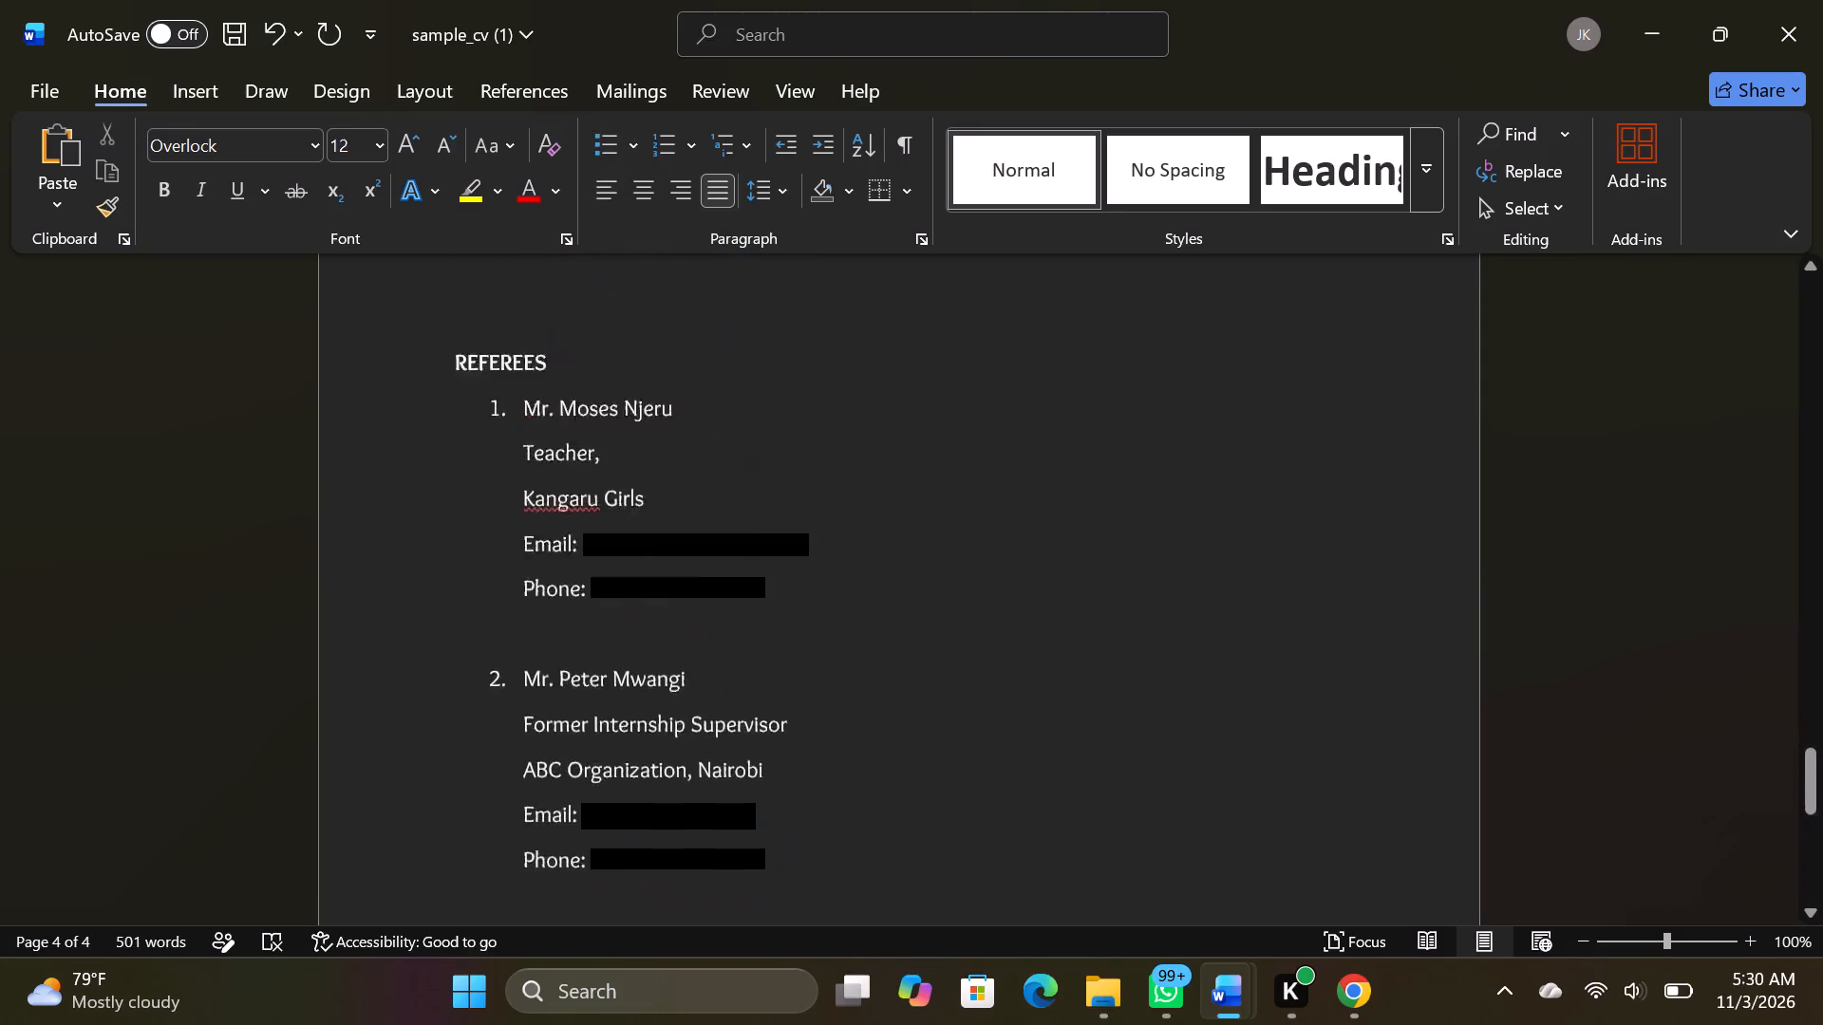
scroll(806, 502, up, 12)
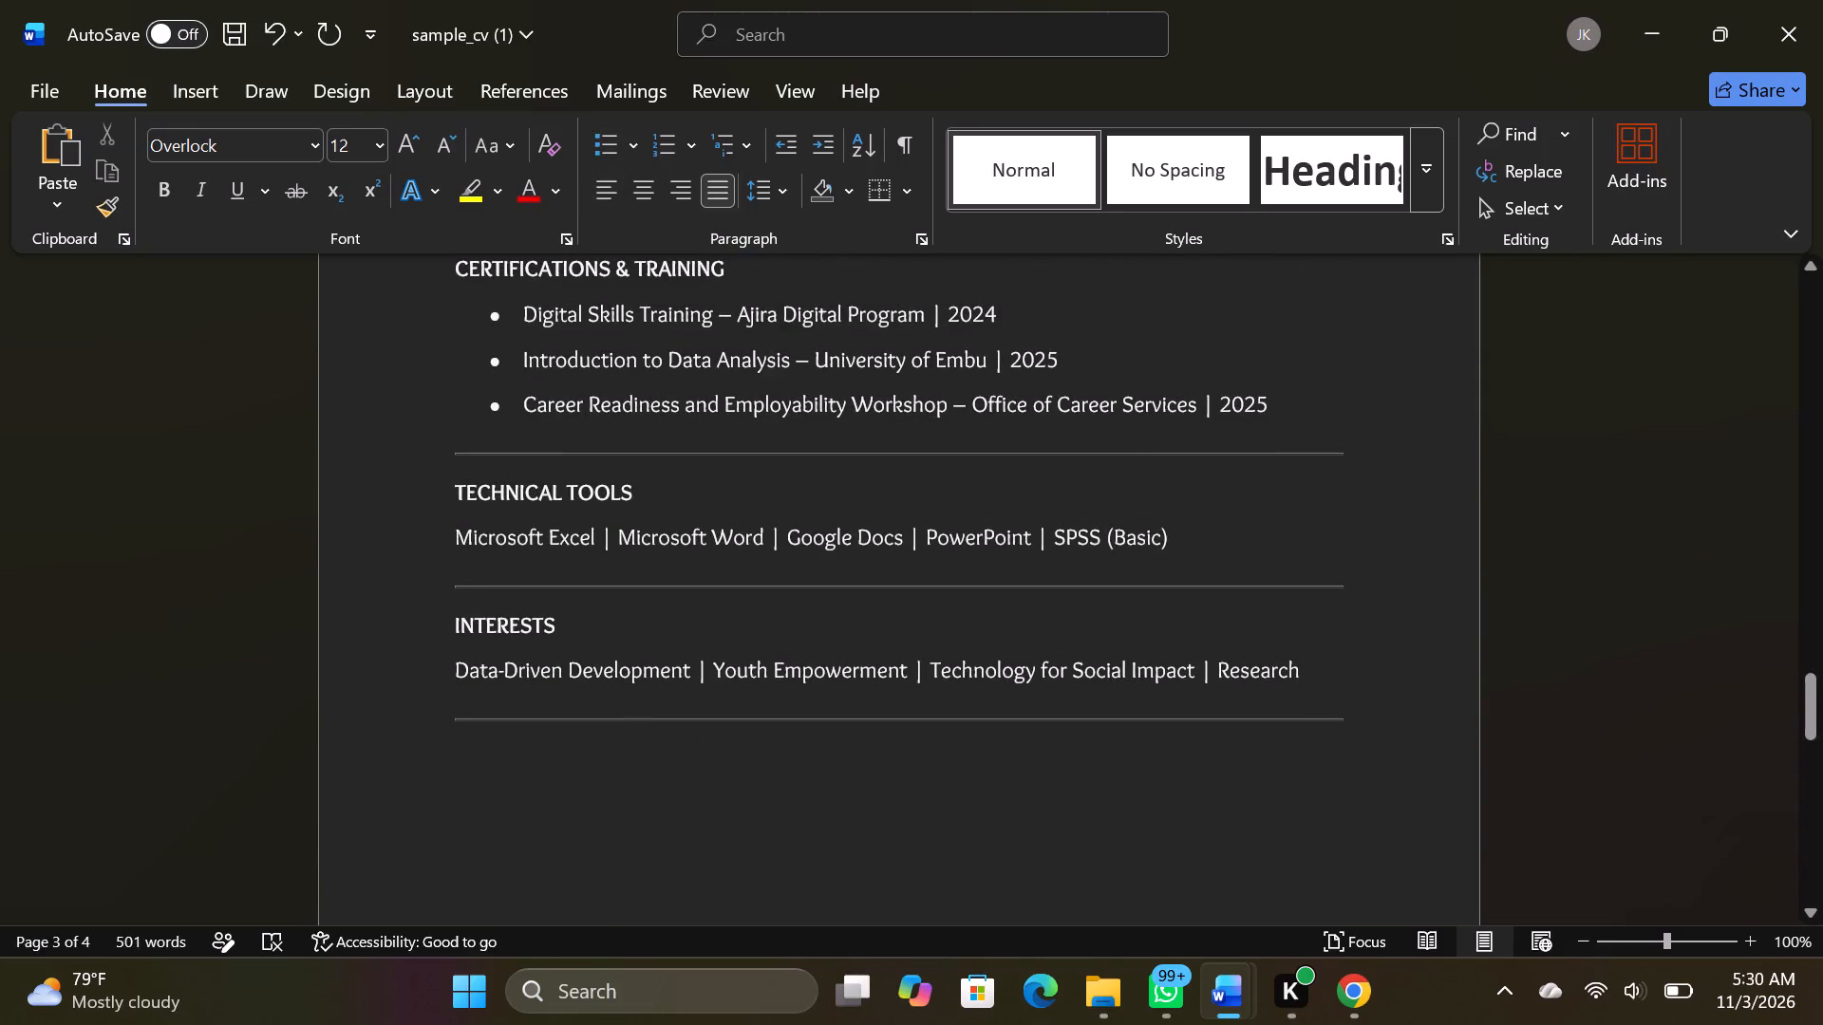
scroll(1264, 587, up, 20)
scroll(1264, 587, up, 3)
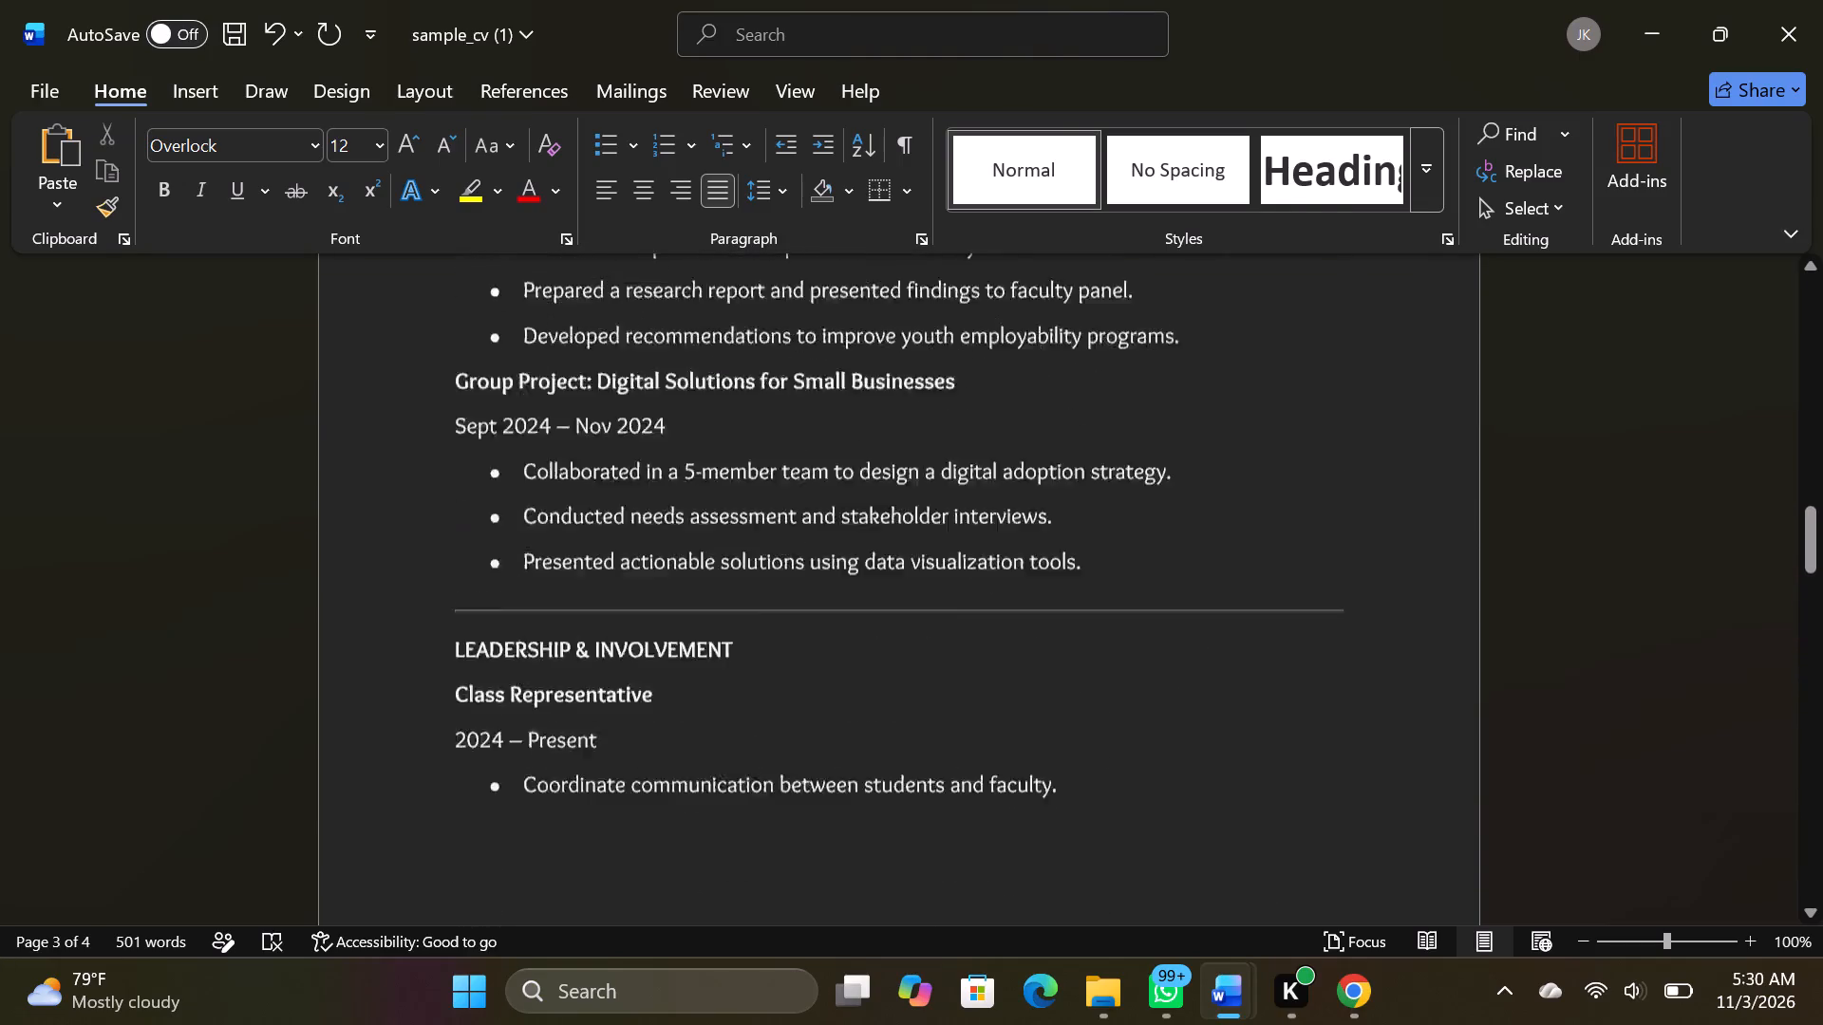
scroll(1056, 587, up, 20)
scroll(1056, 587, up, 13)
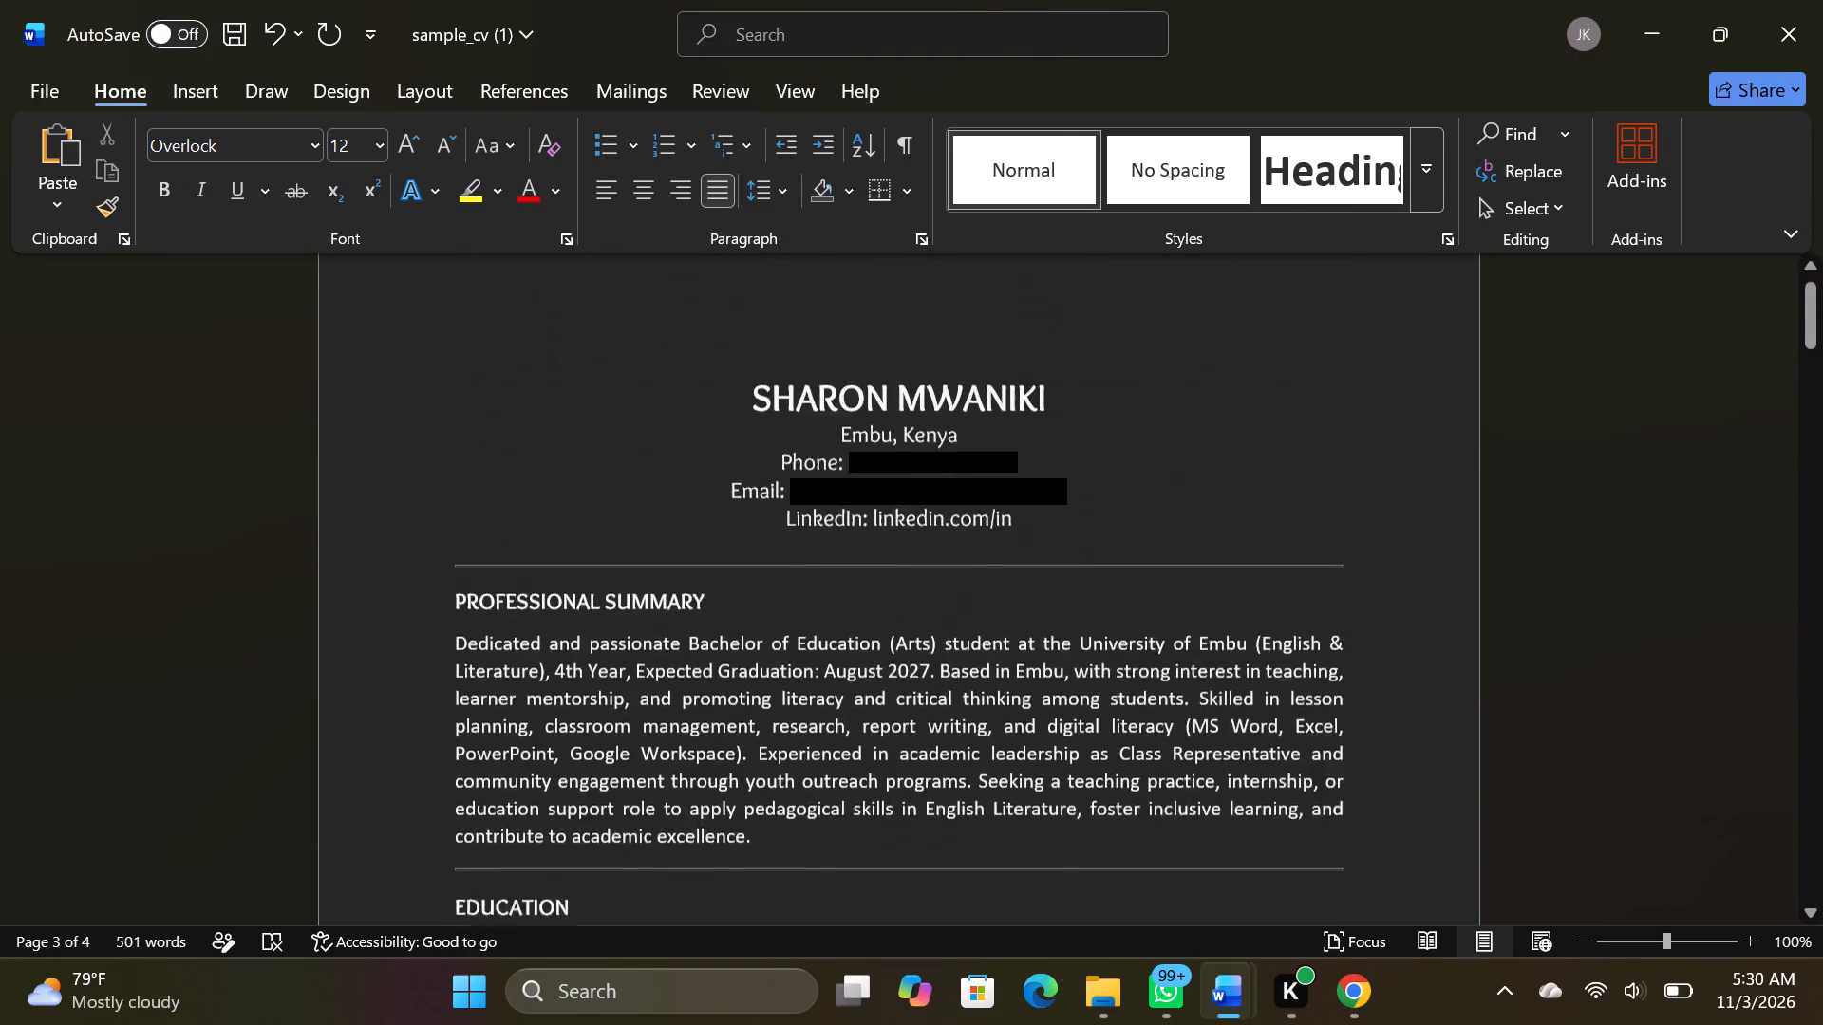
scroll(1030, 583, up, 7)
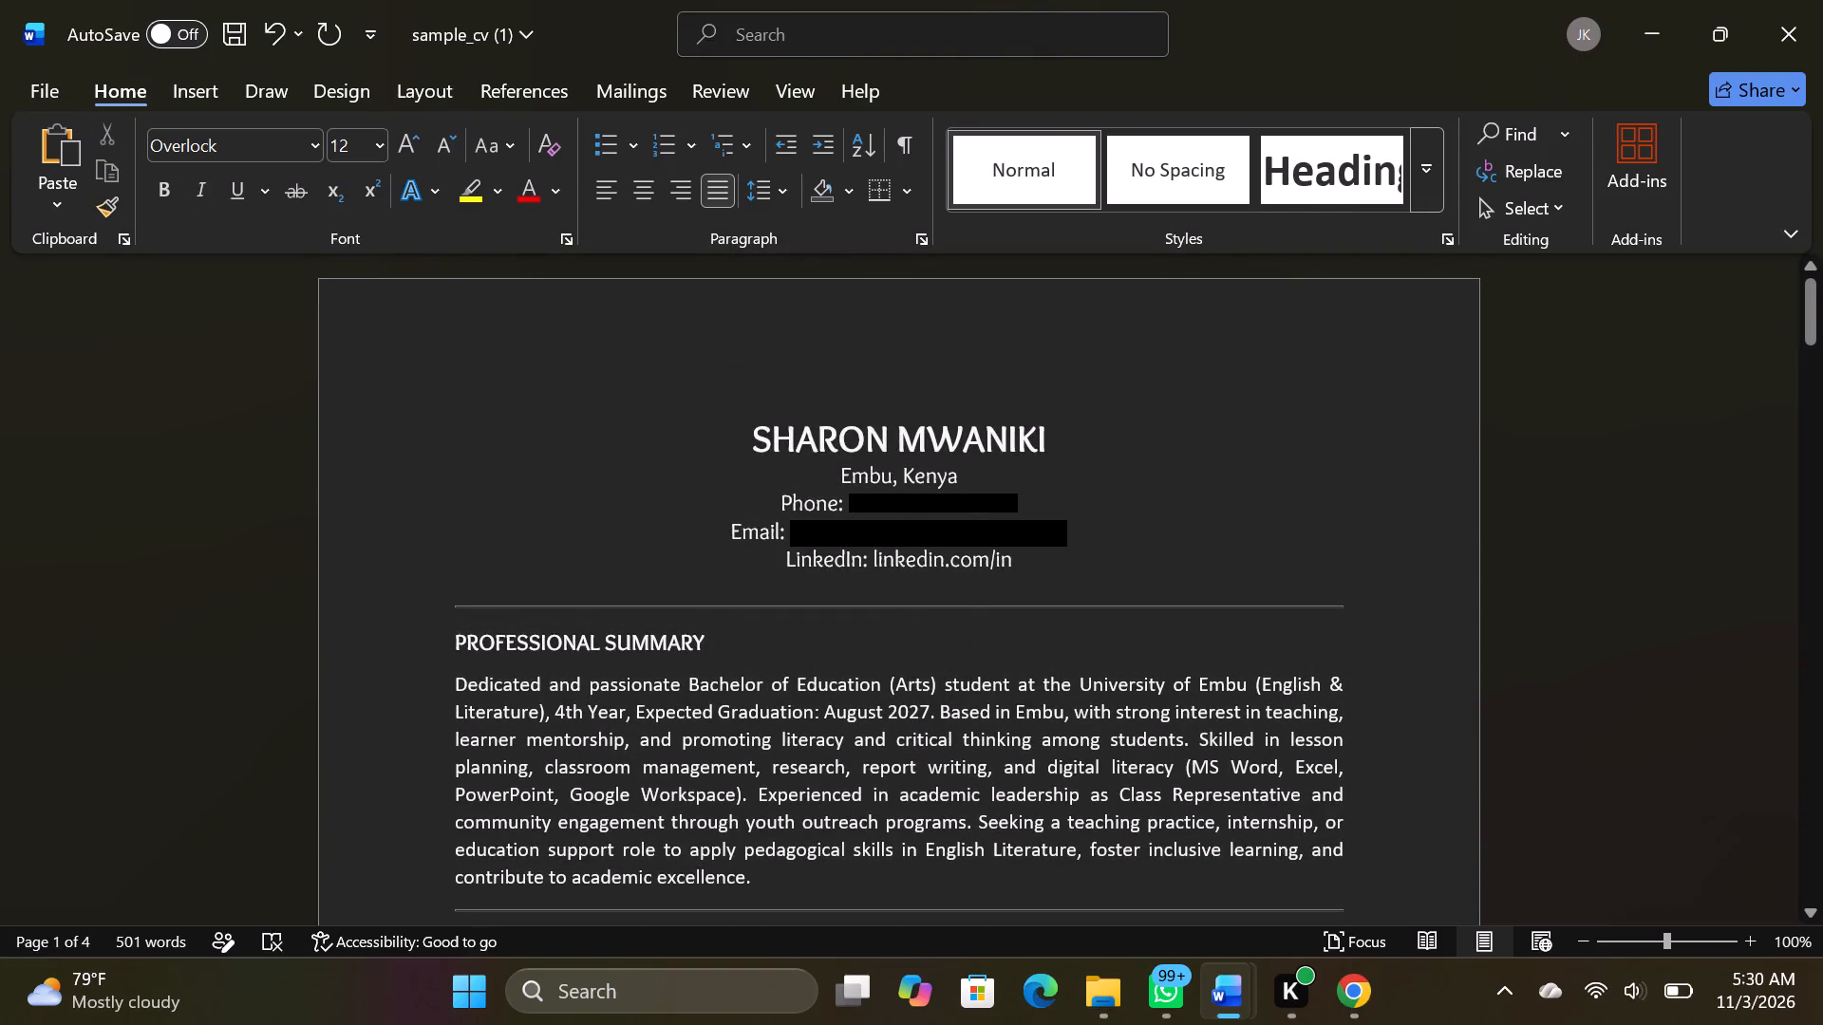
Save the edited CV.
key(ctrl+s)
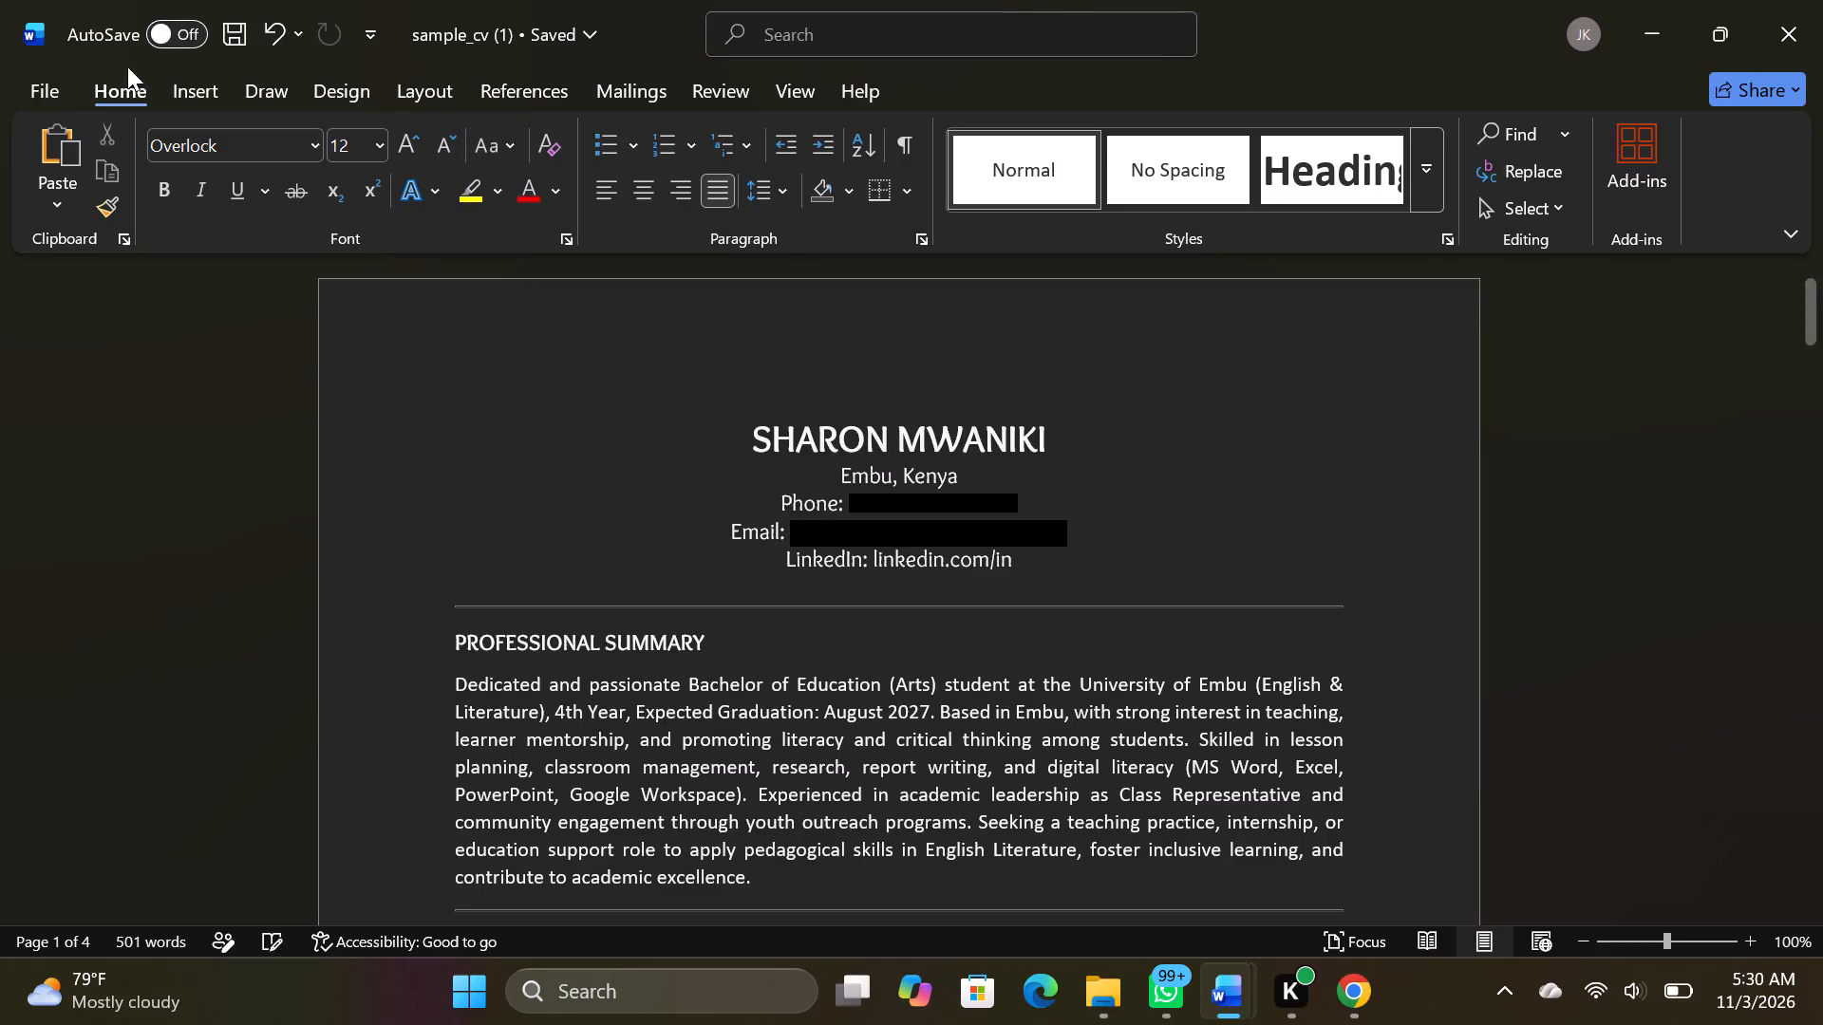
Save a copy of the CV as a Word document in Downloads, named with the student's full name.
click(55, 83)
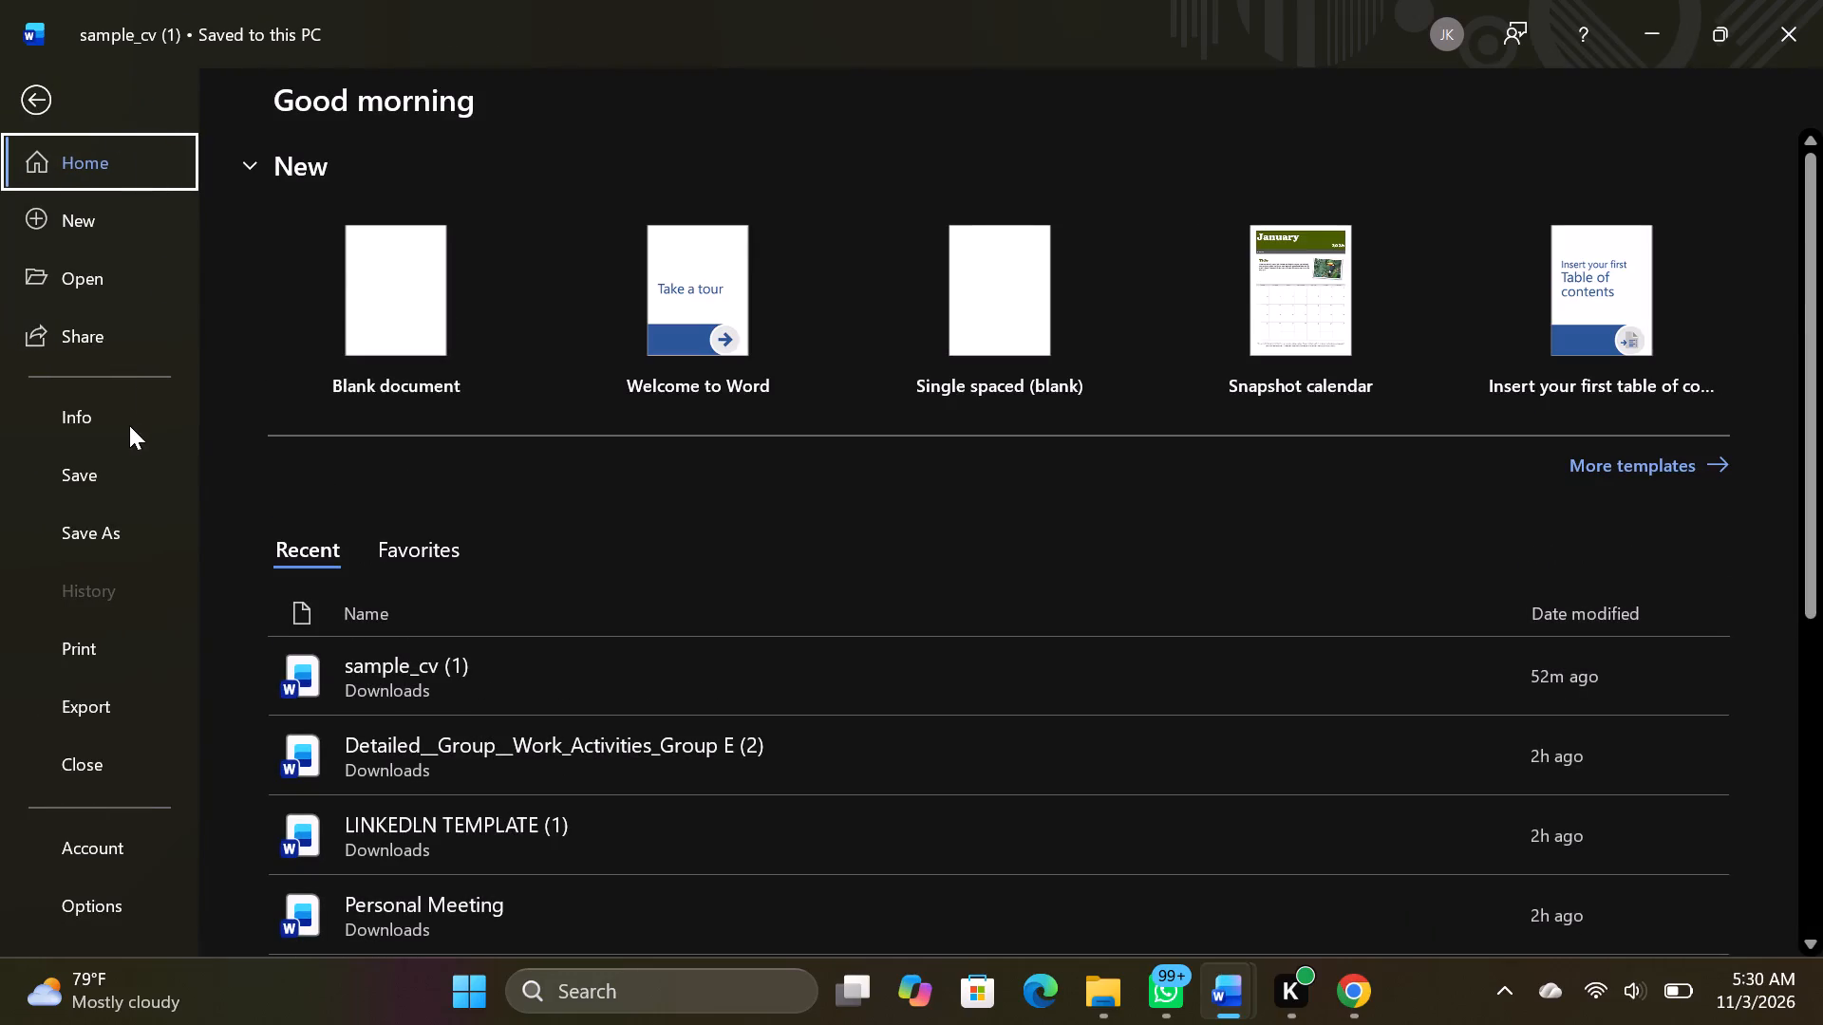
click(105, 531)
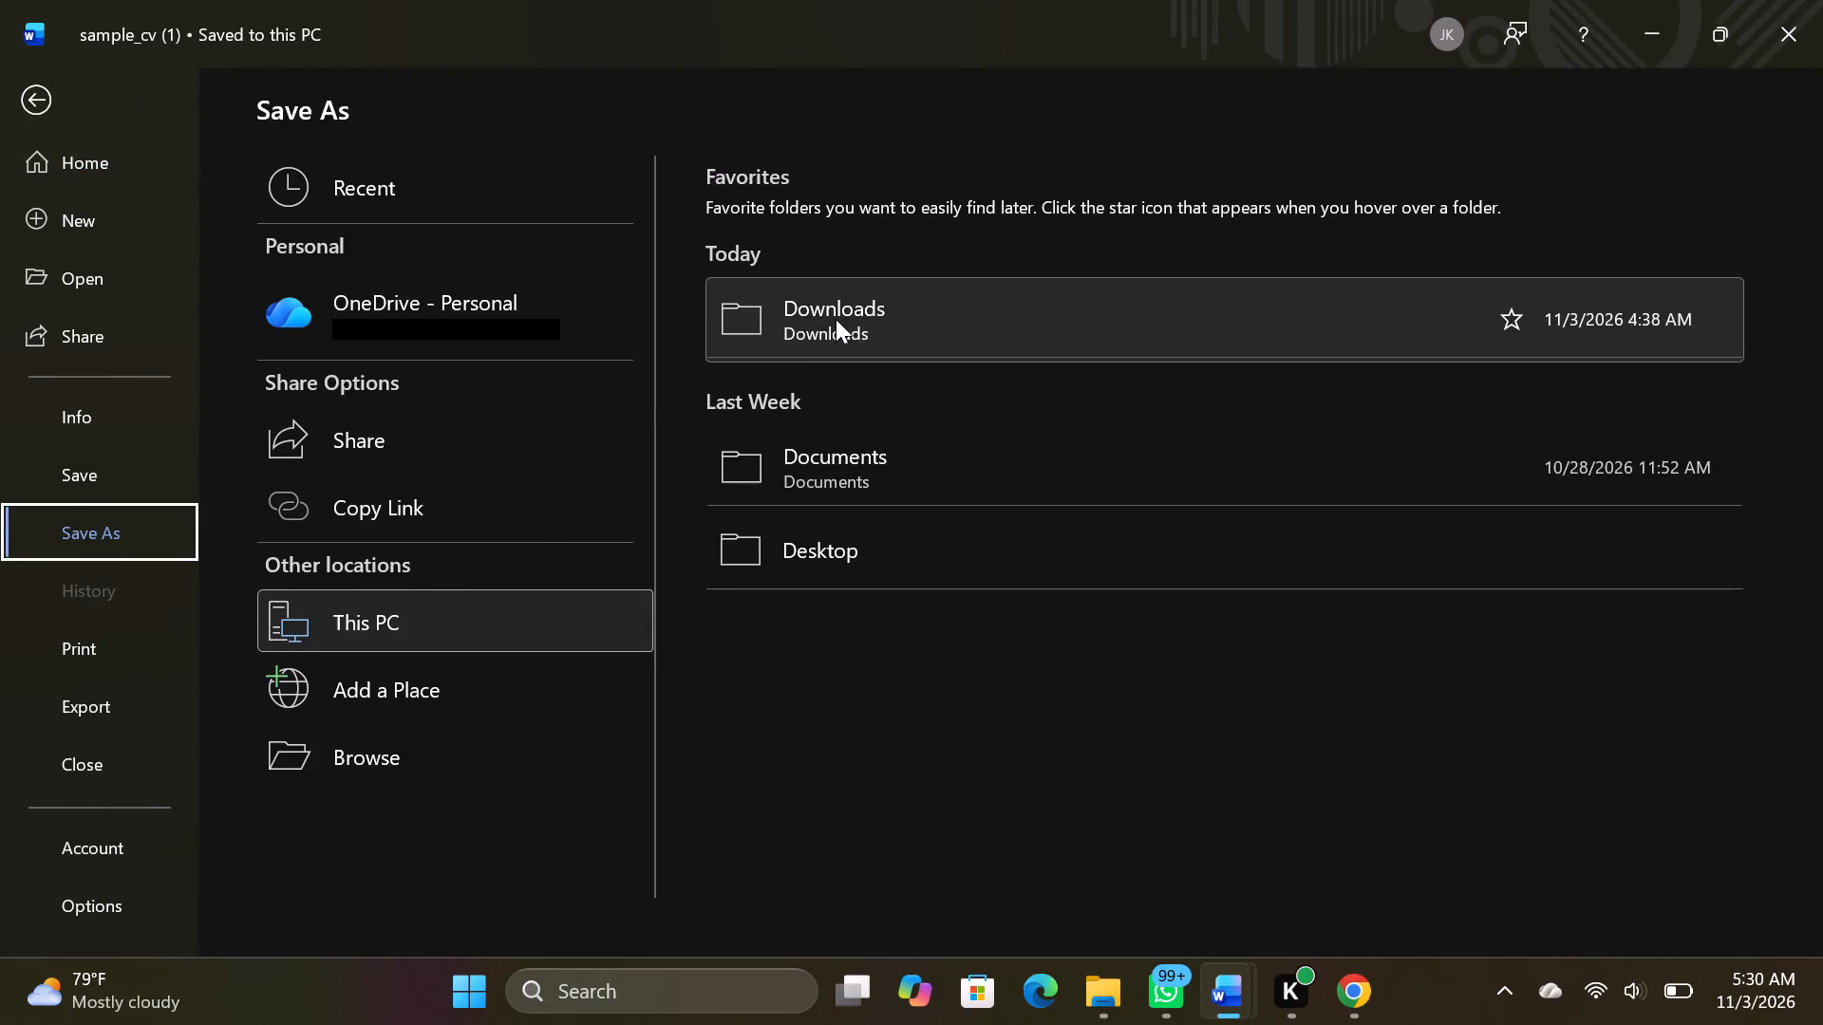
click(836, 319)
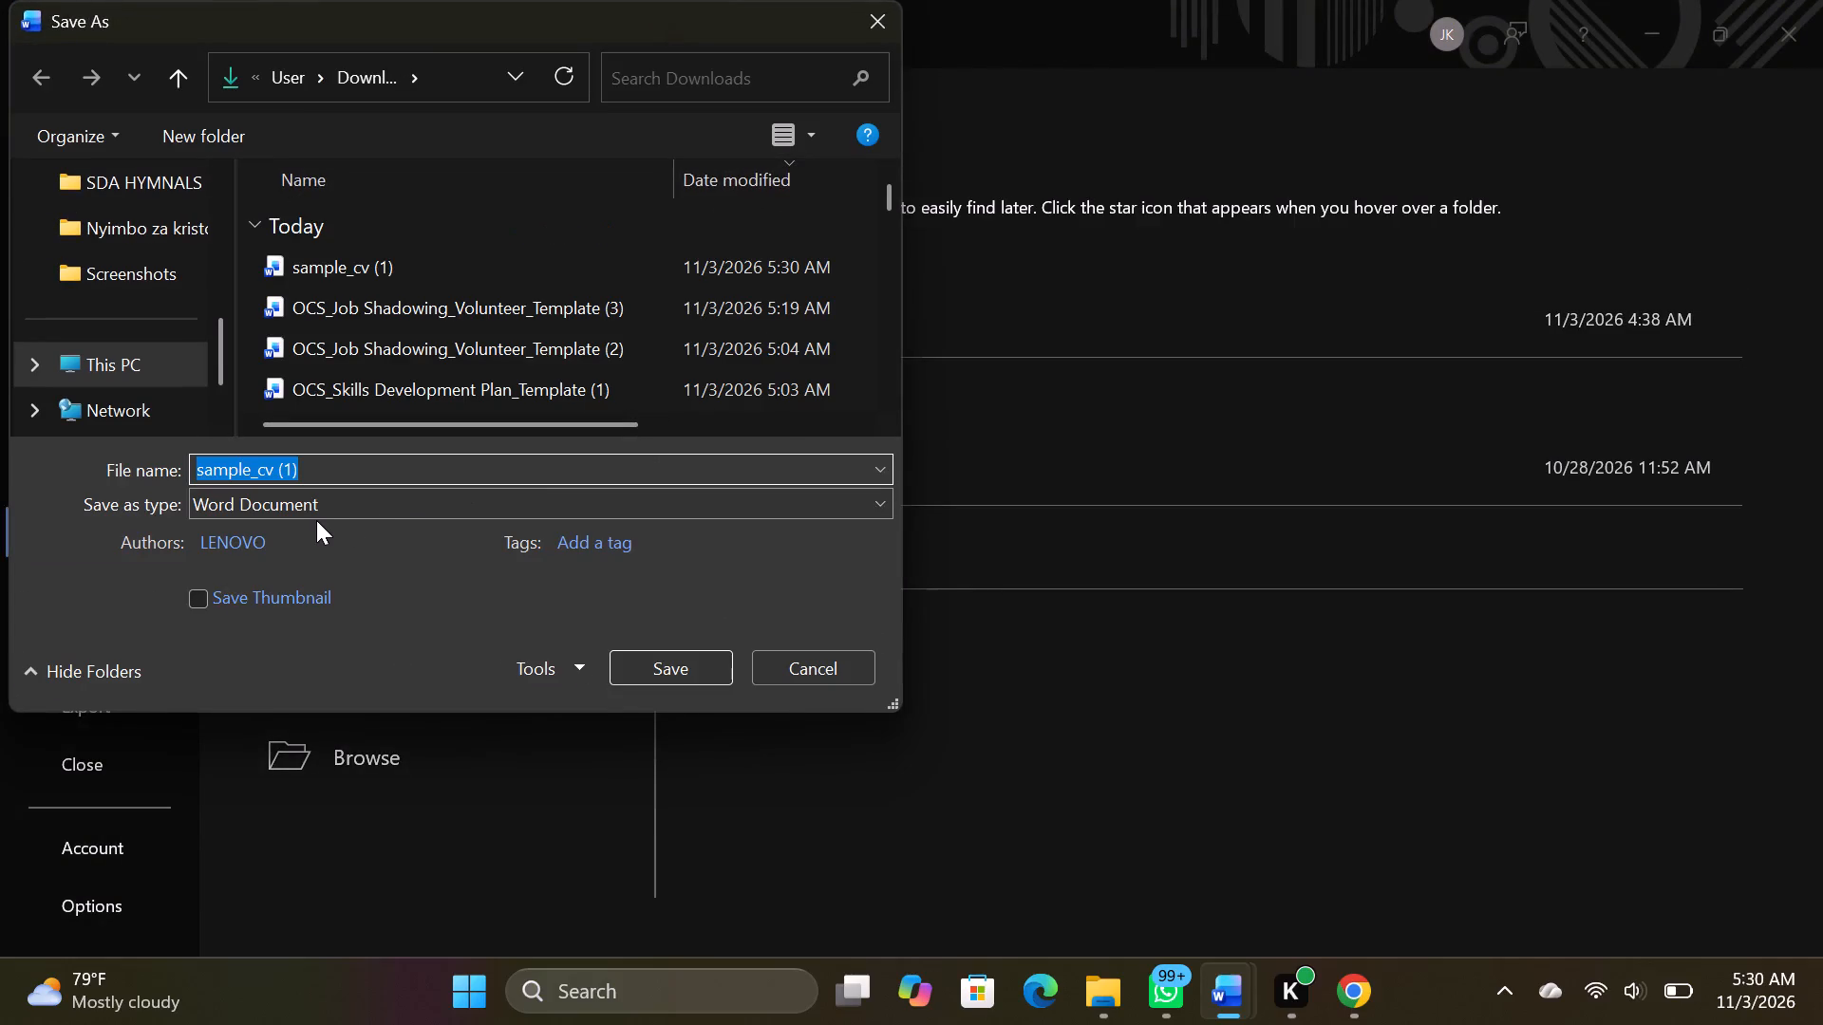
key(BackSpace)
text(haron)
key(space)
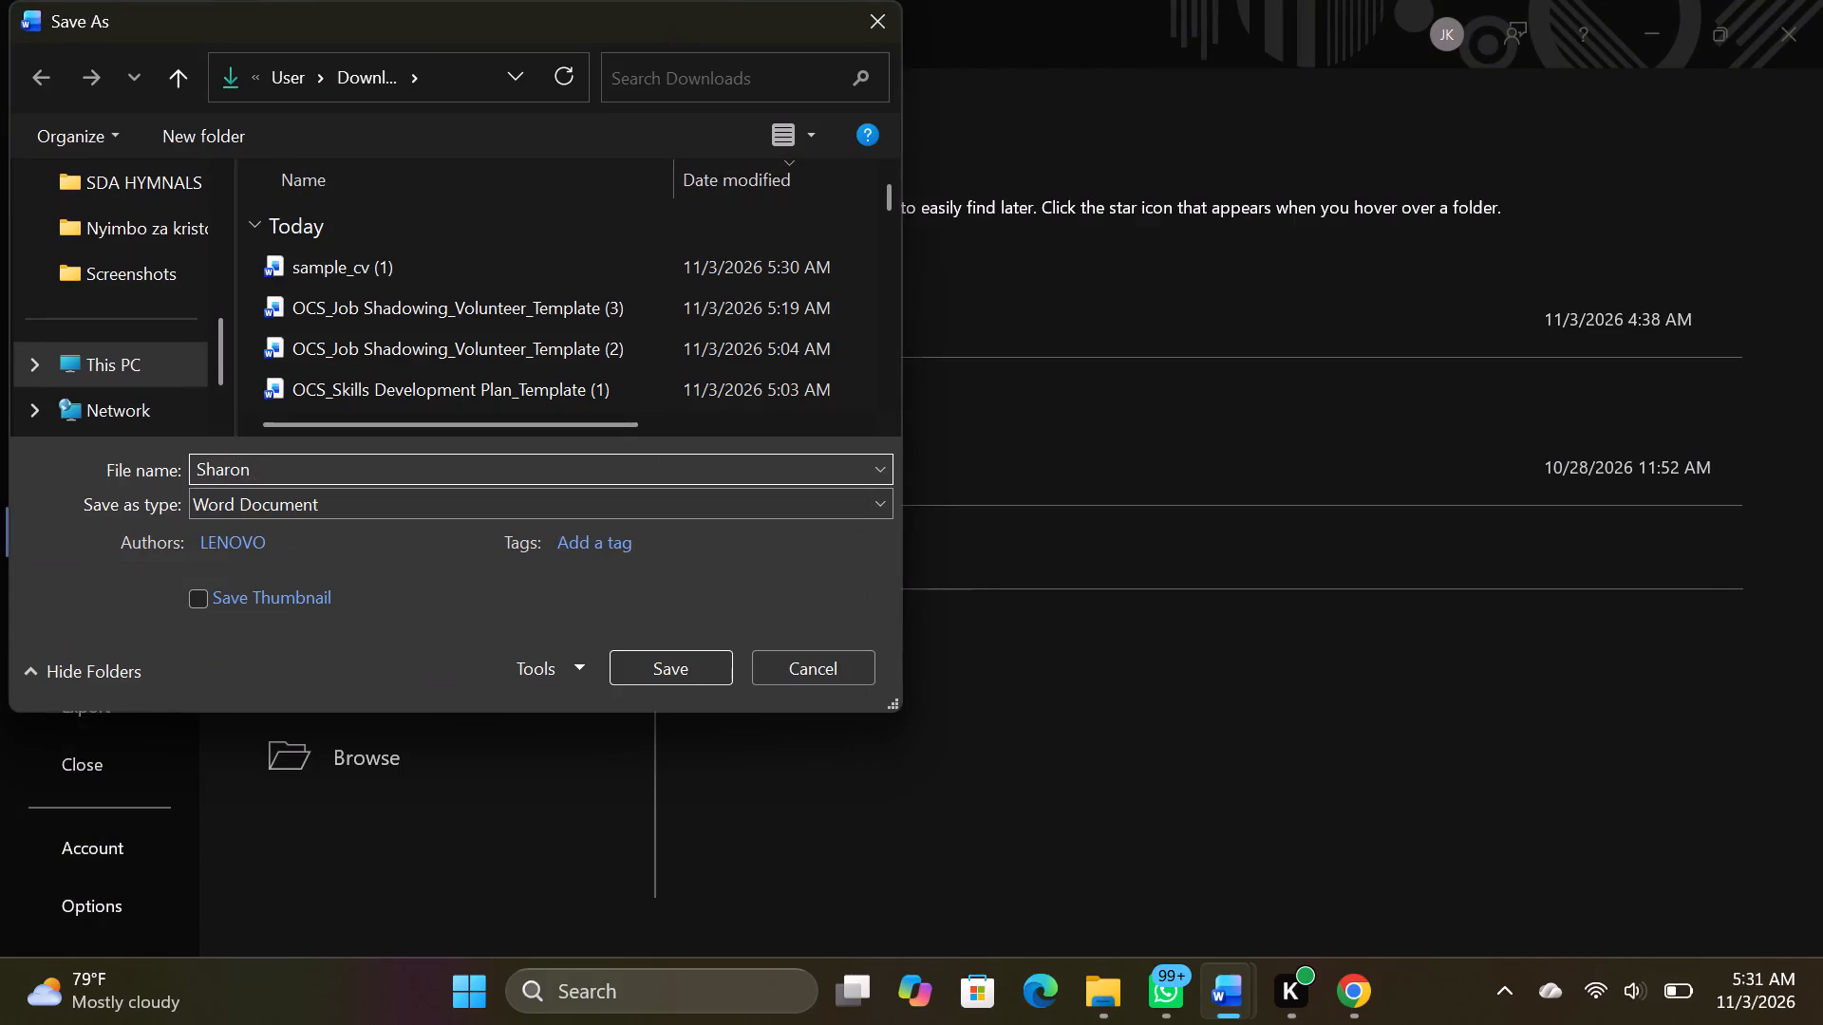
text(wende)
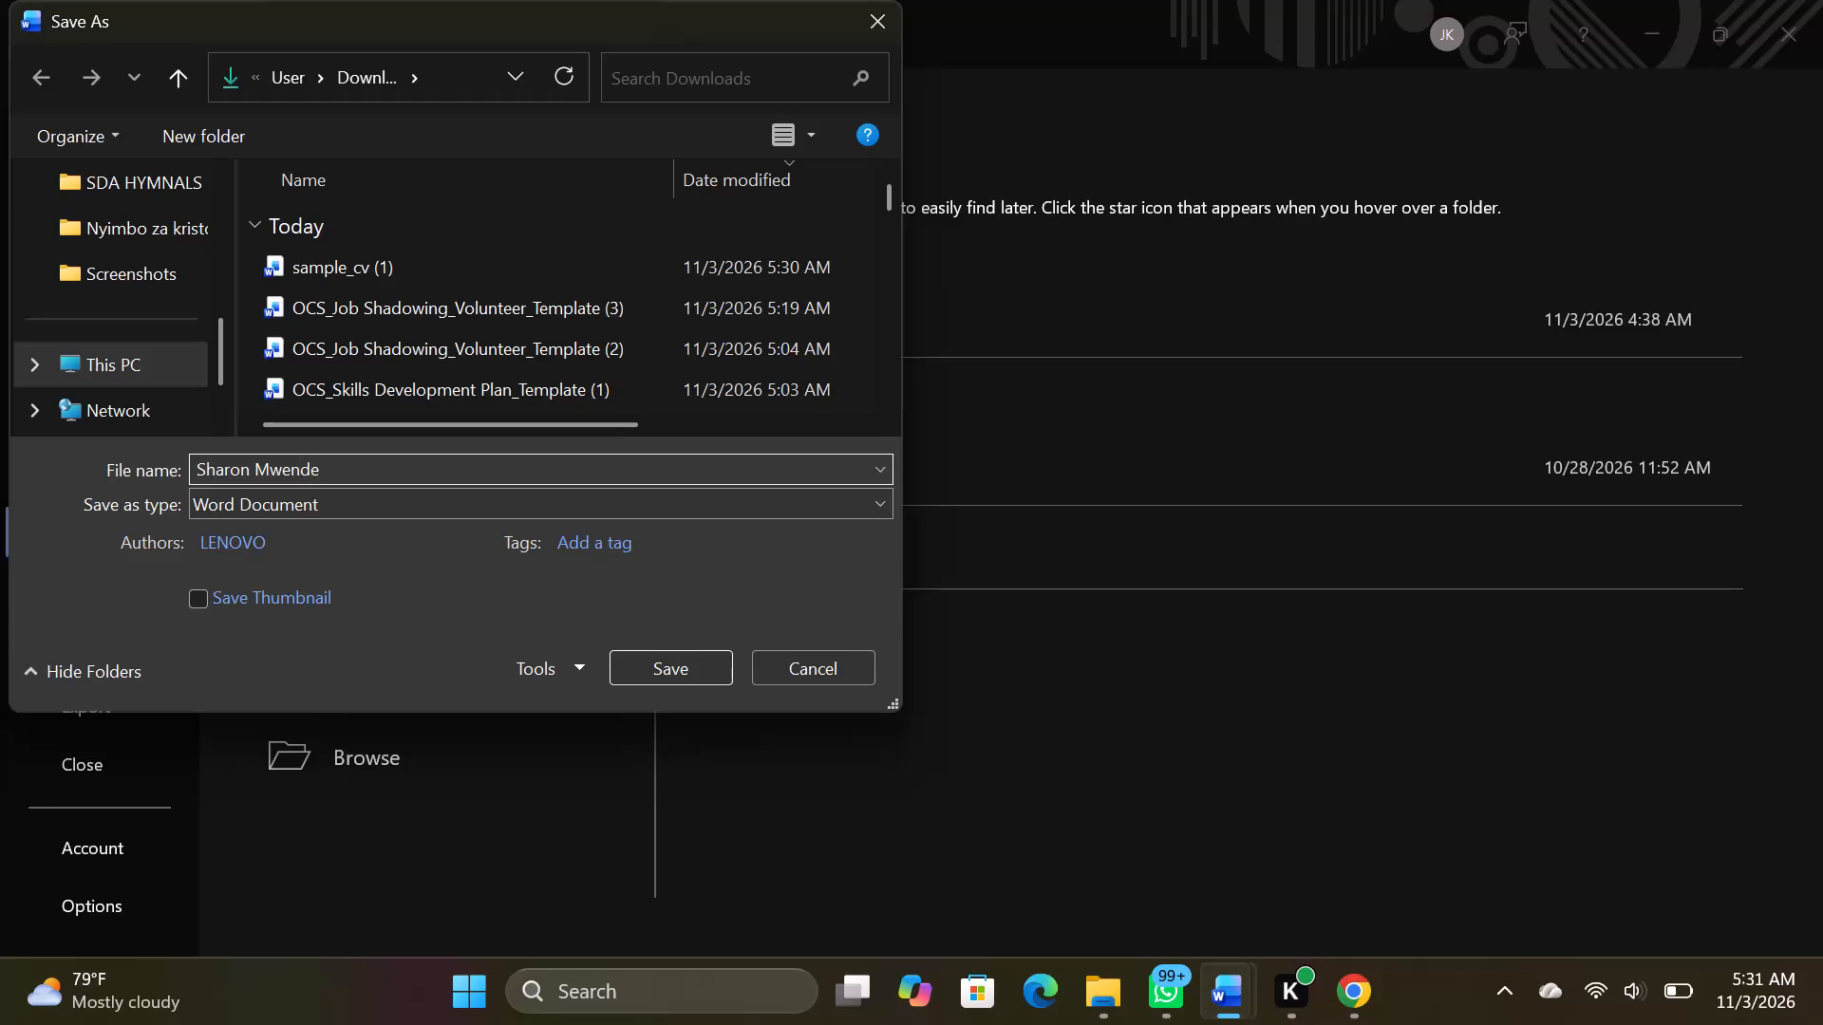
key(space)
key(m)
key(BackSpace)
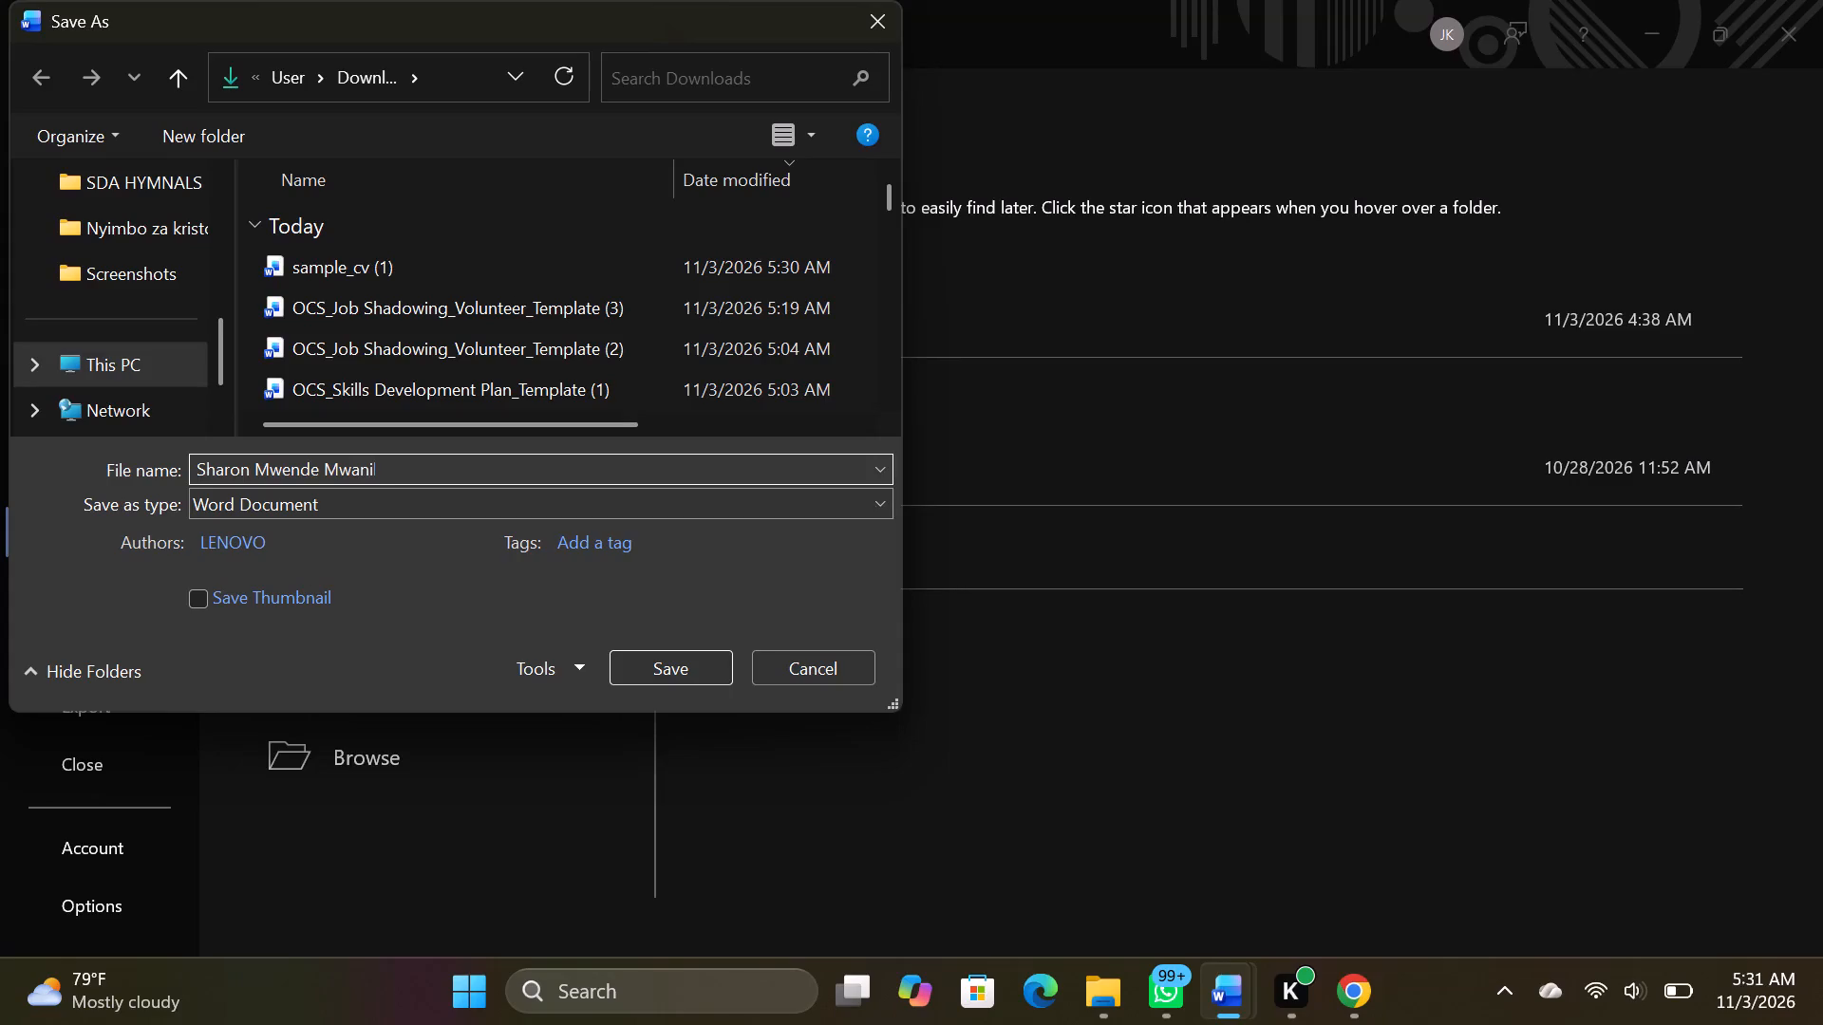
click(691, 650)
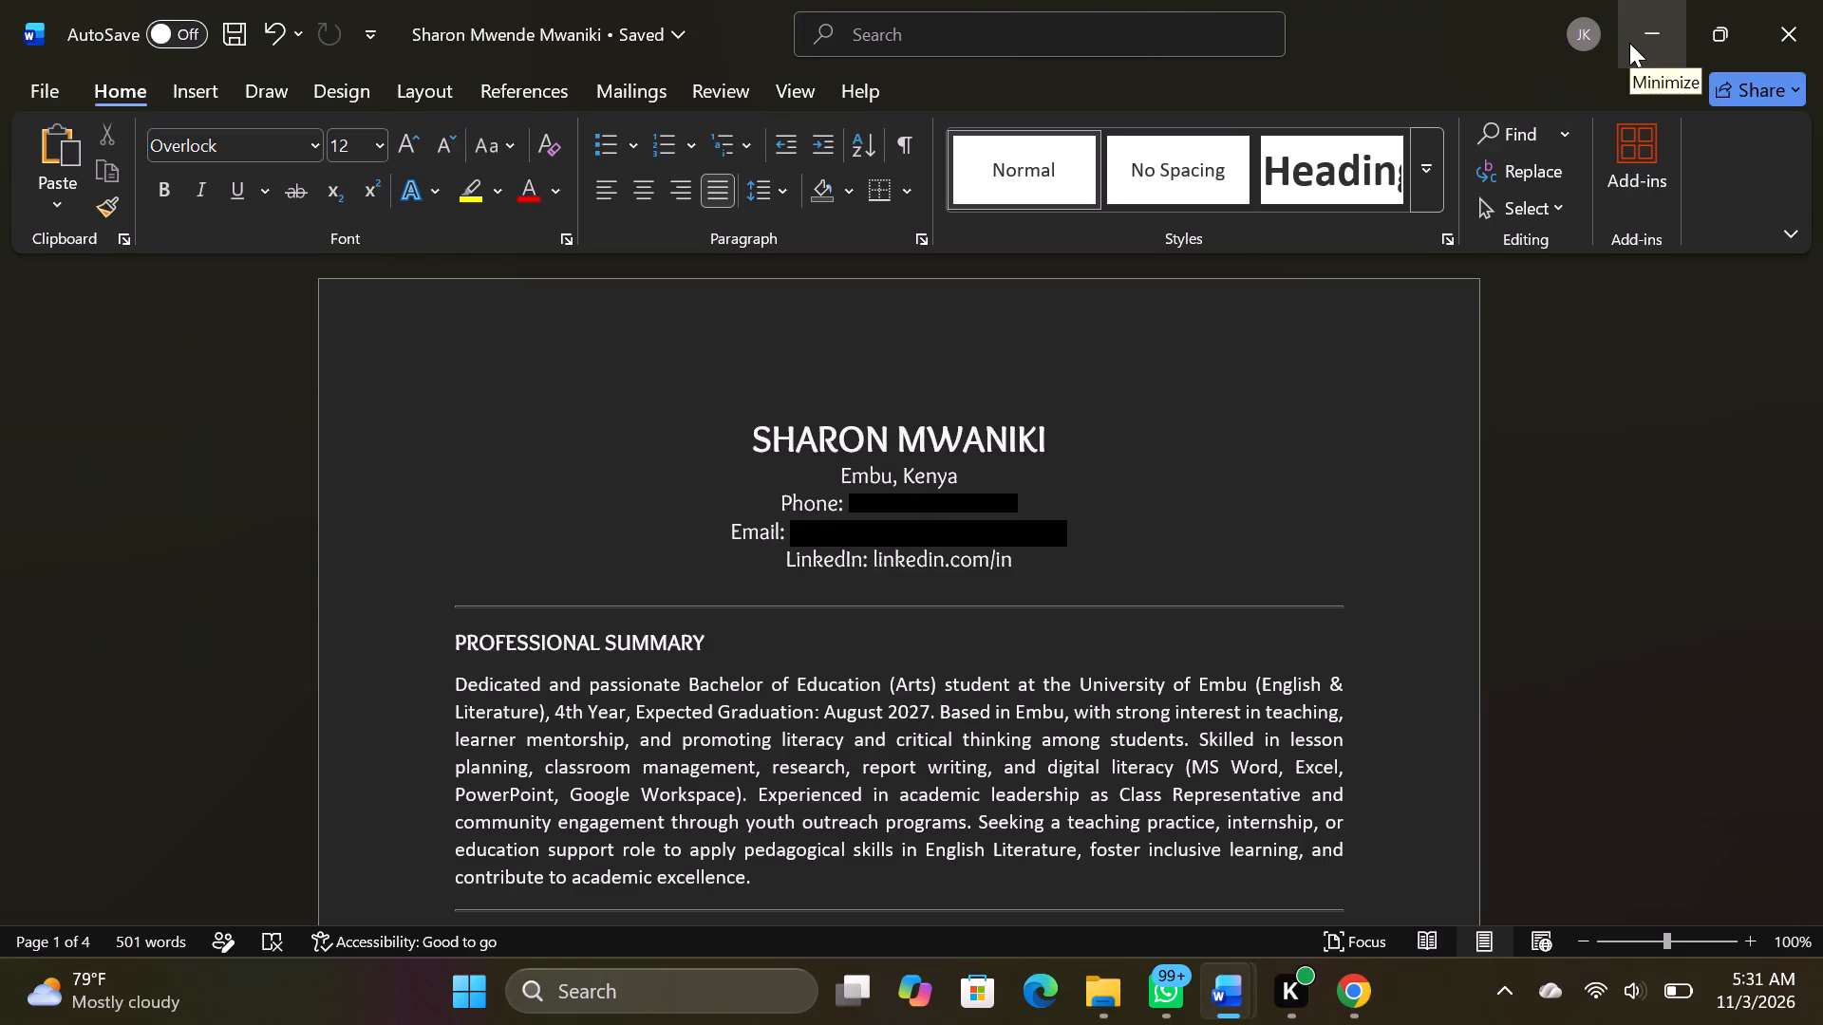
Export the CV as a PDF in Downloads, keeping the document's file name and the standard publishing quality.
click(47, 89)
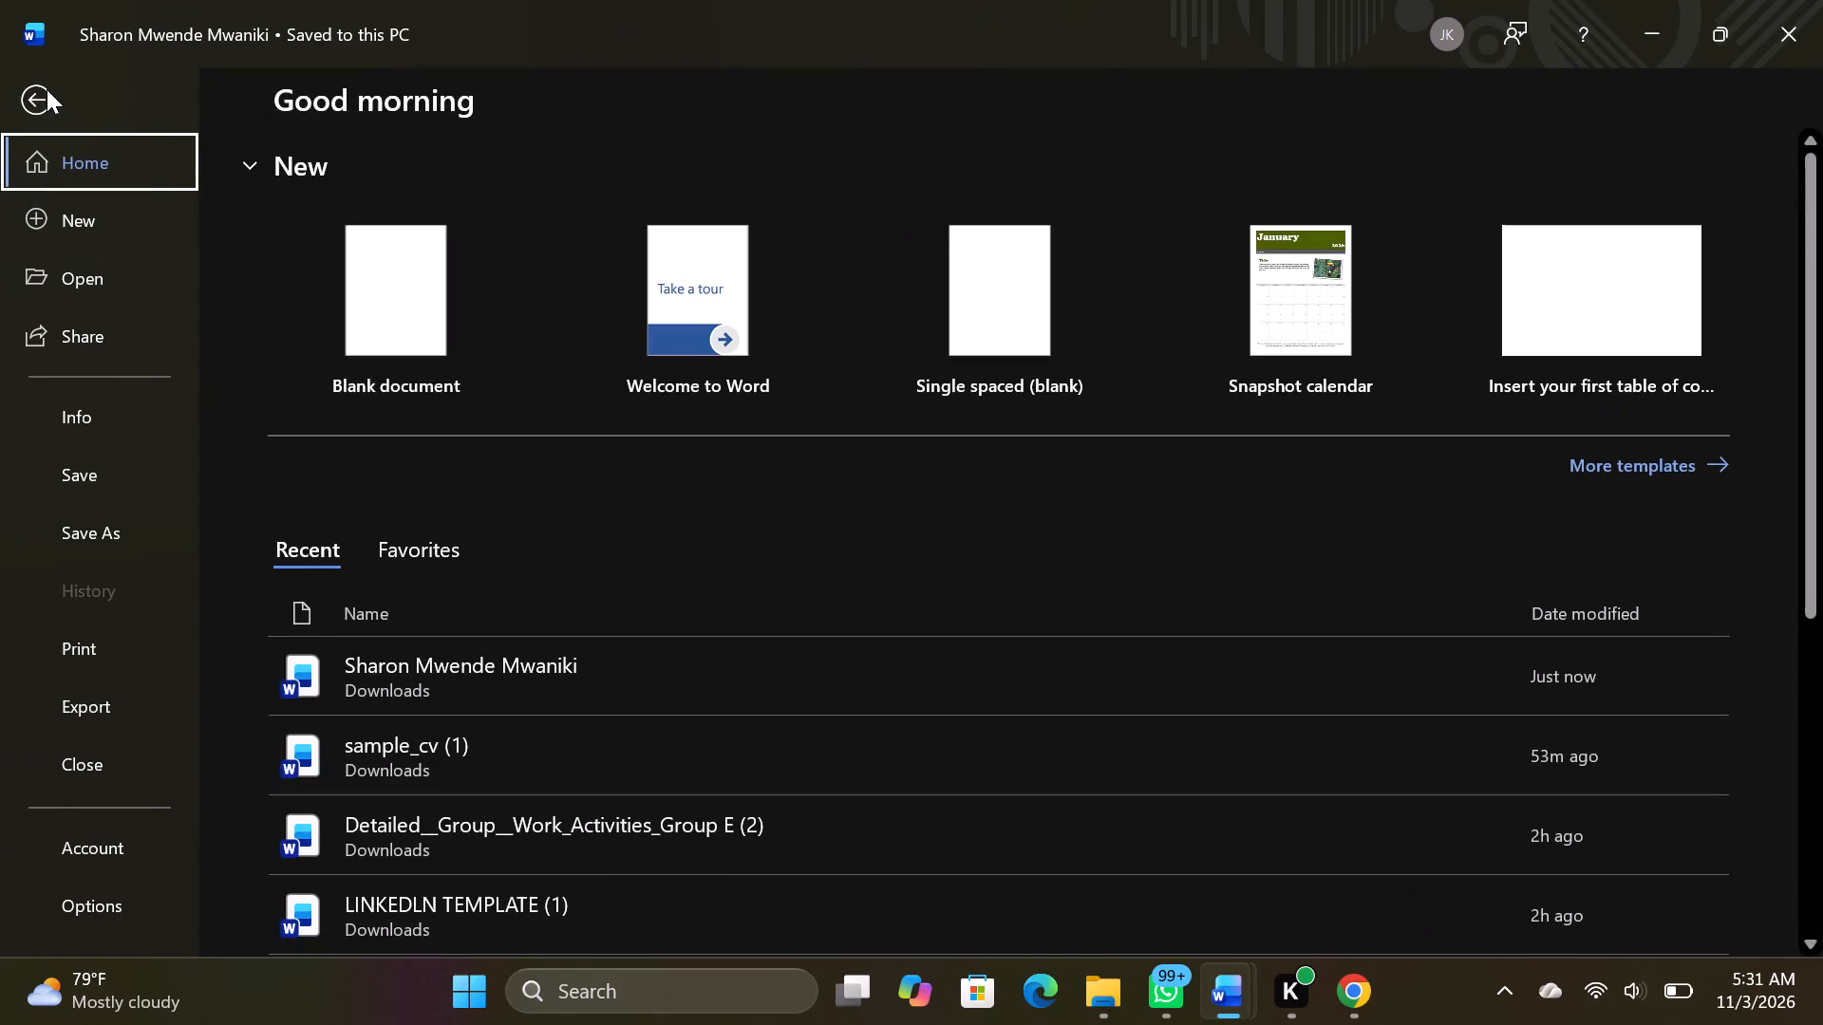
click(367, 676)
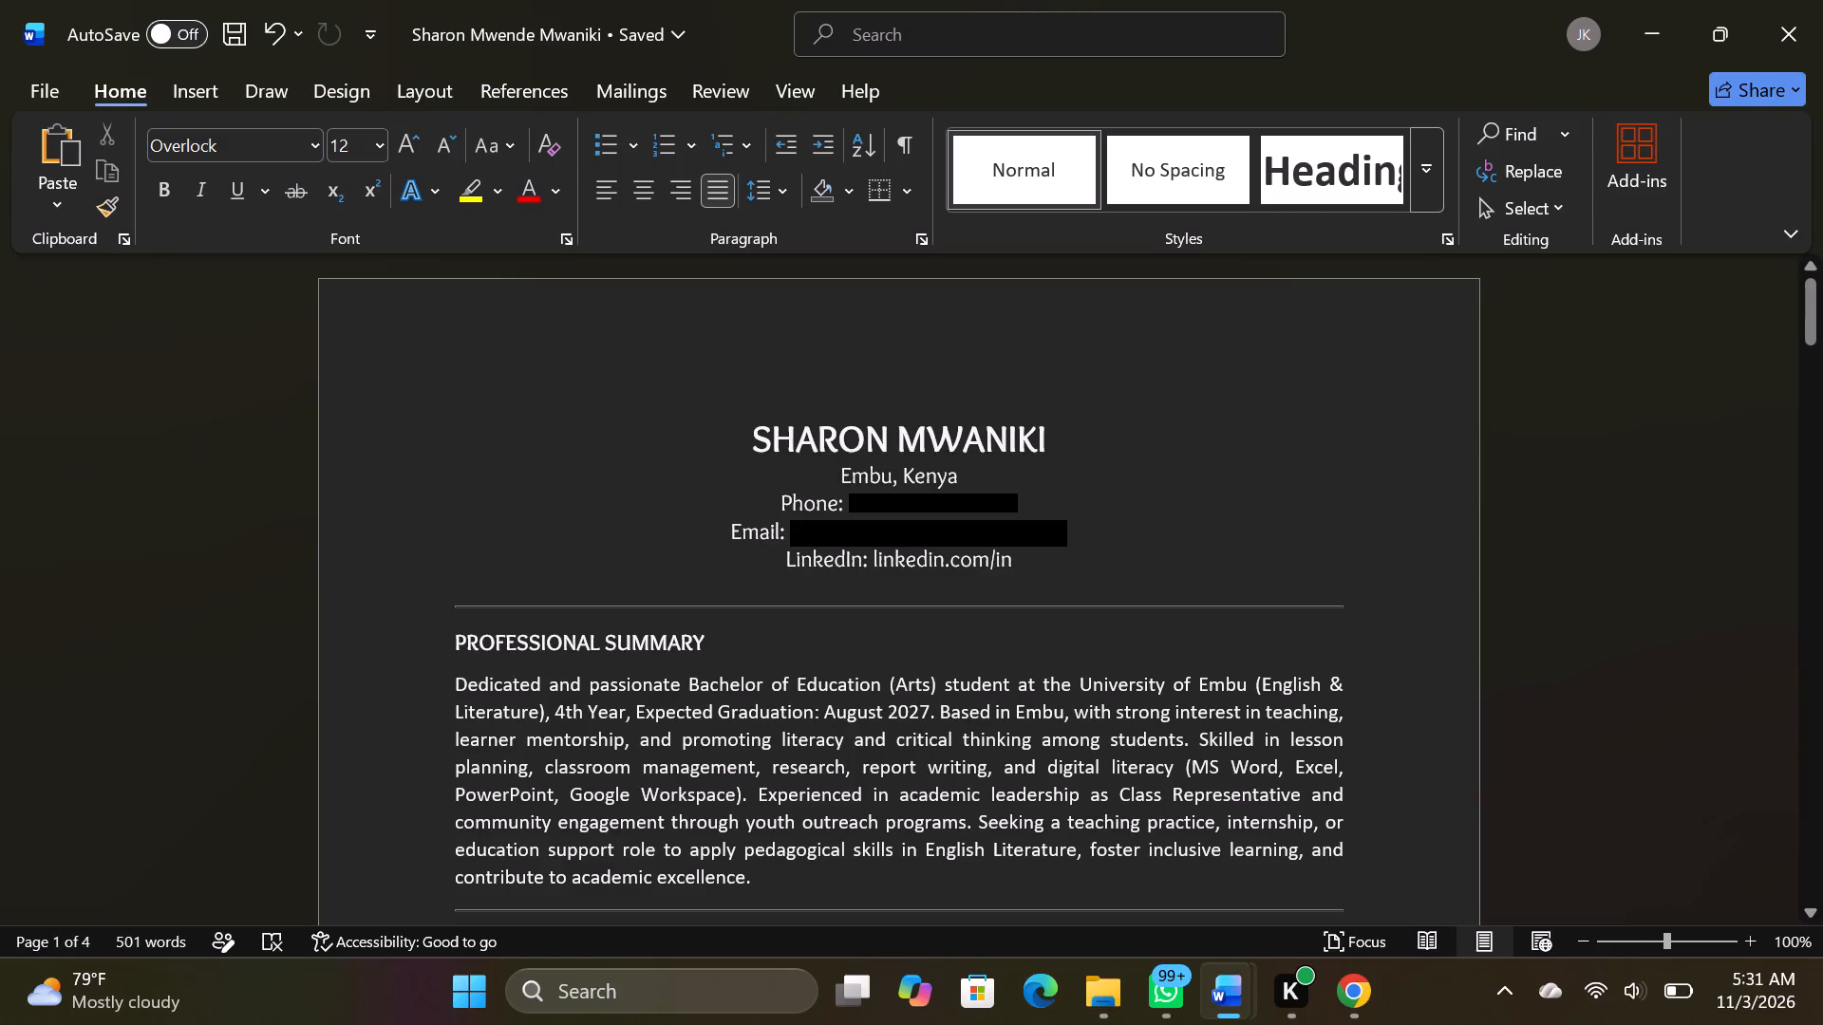
click(39, 90)
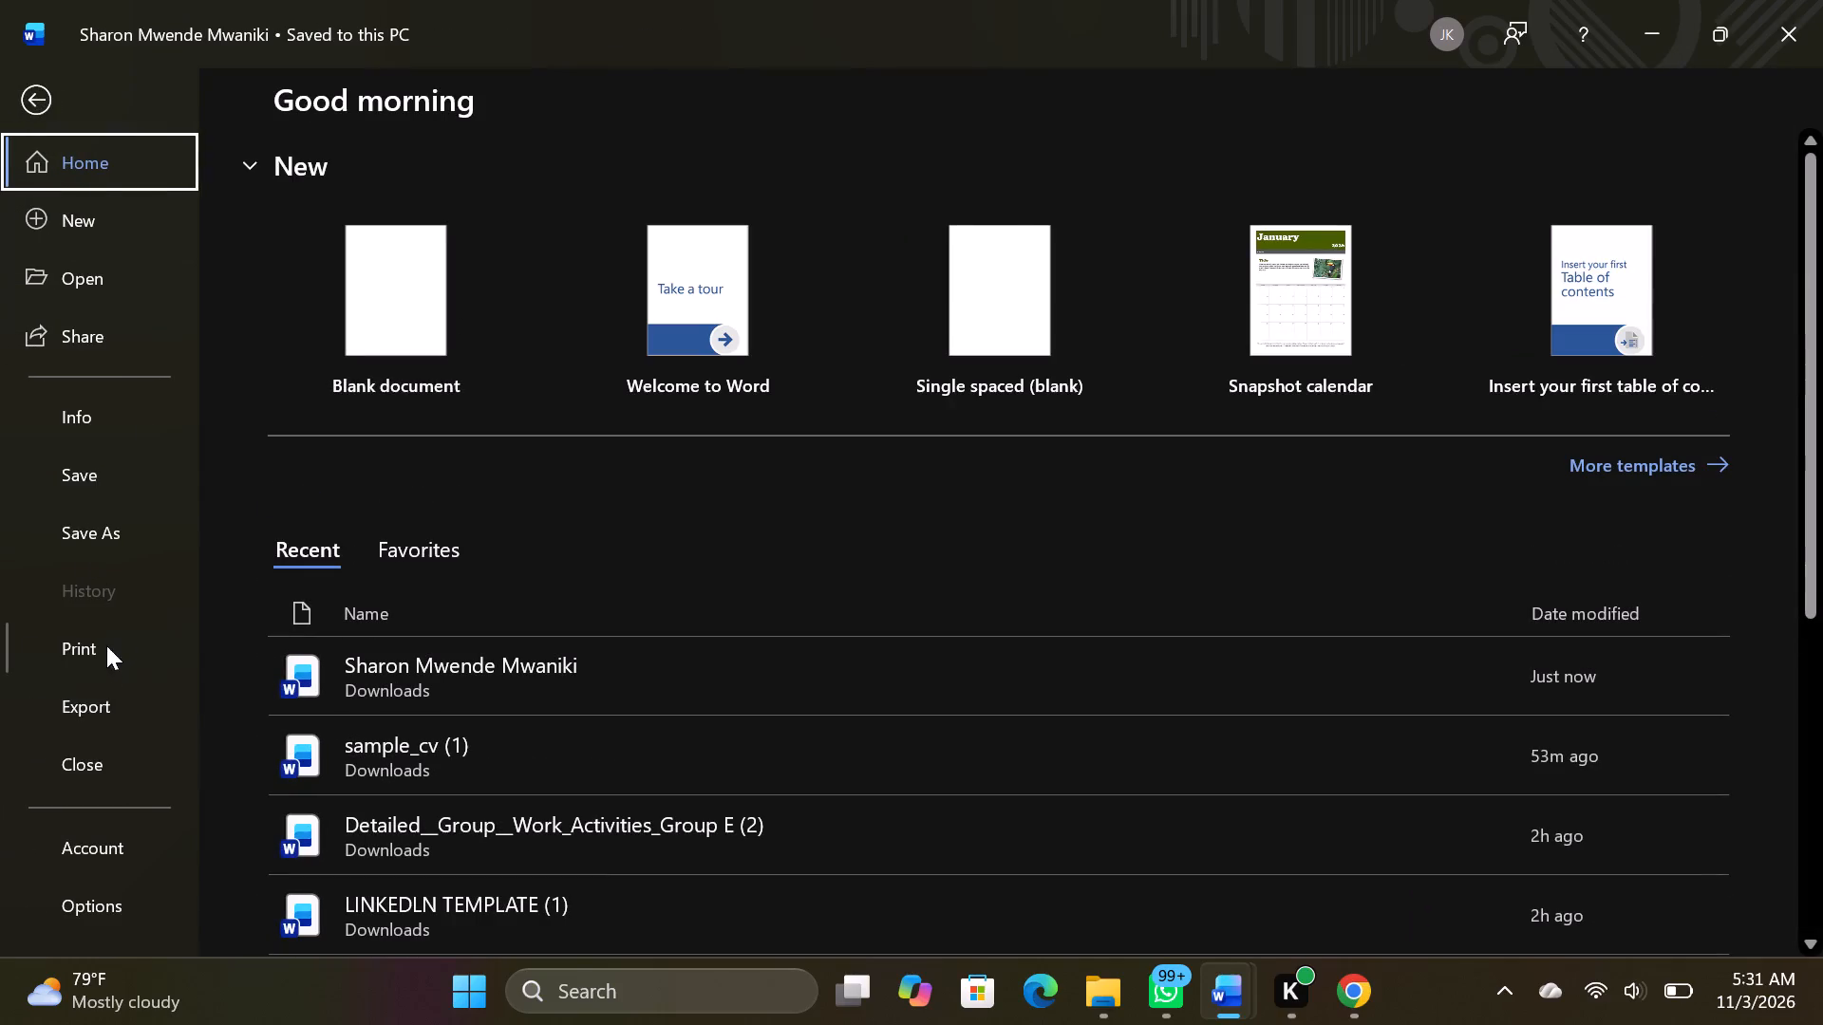
click(105, 704)
click(798, 403)
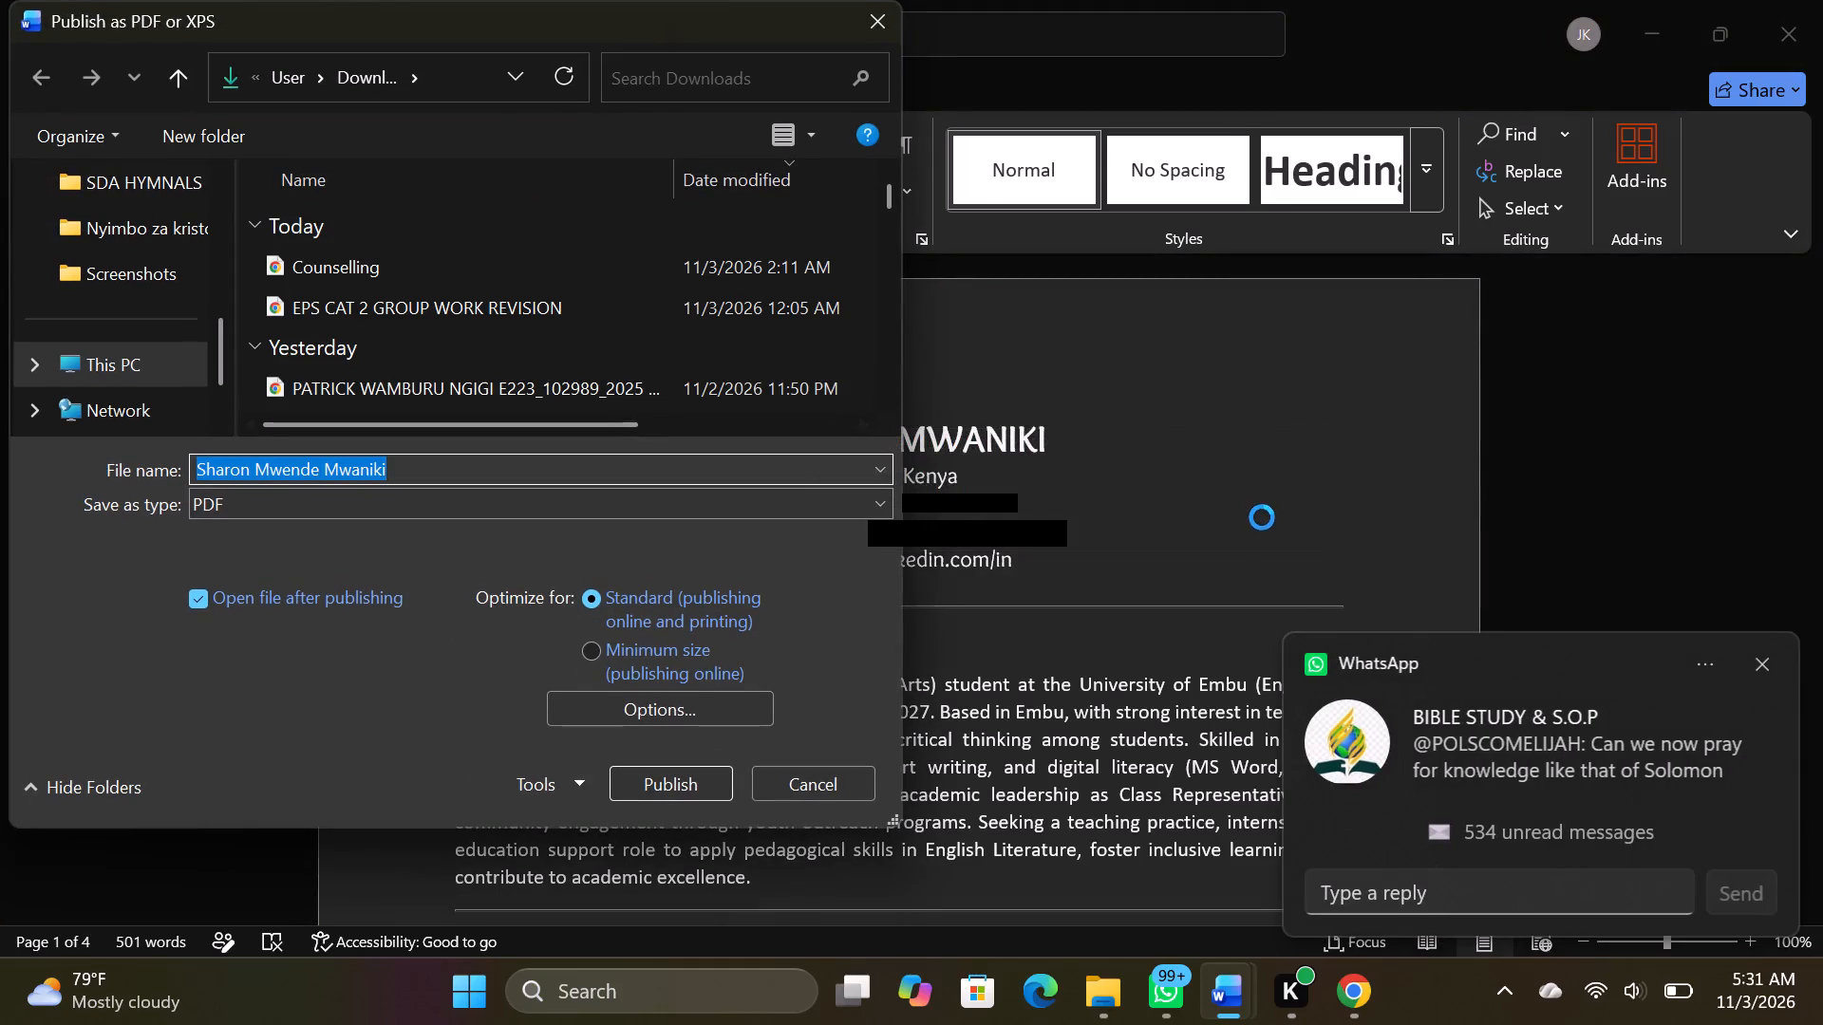
click(1763, 661)
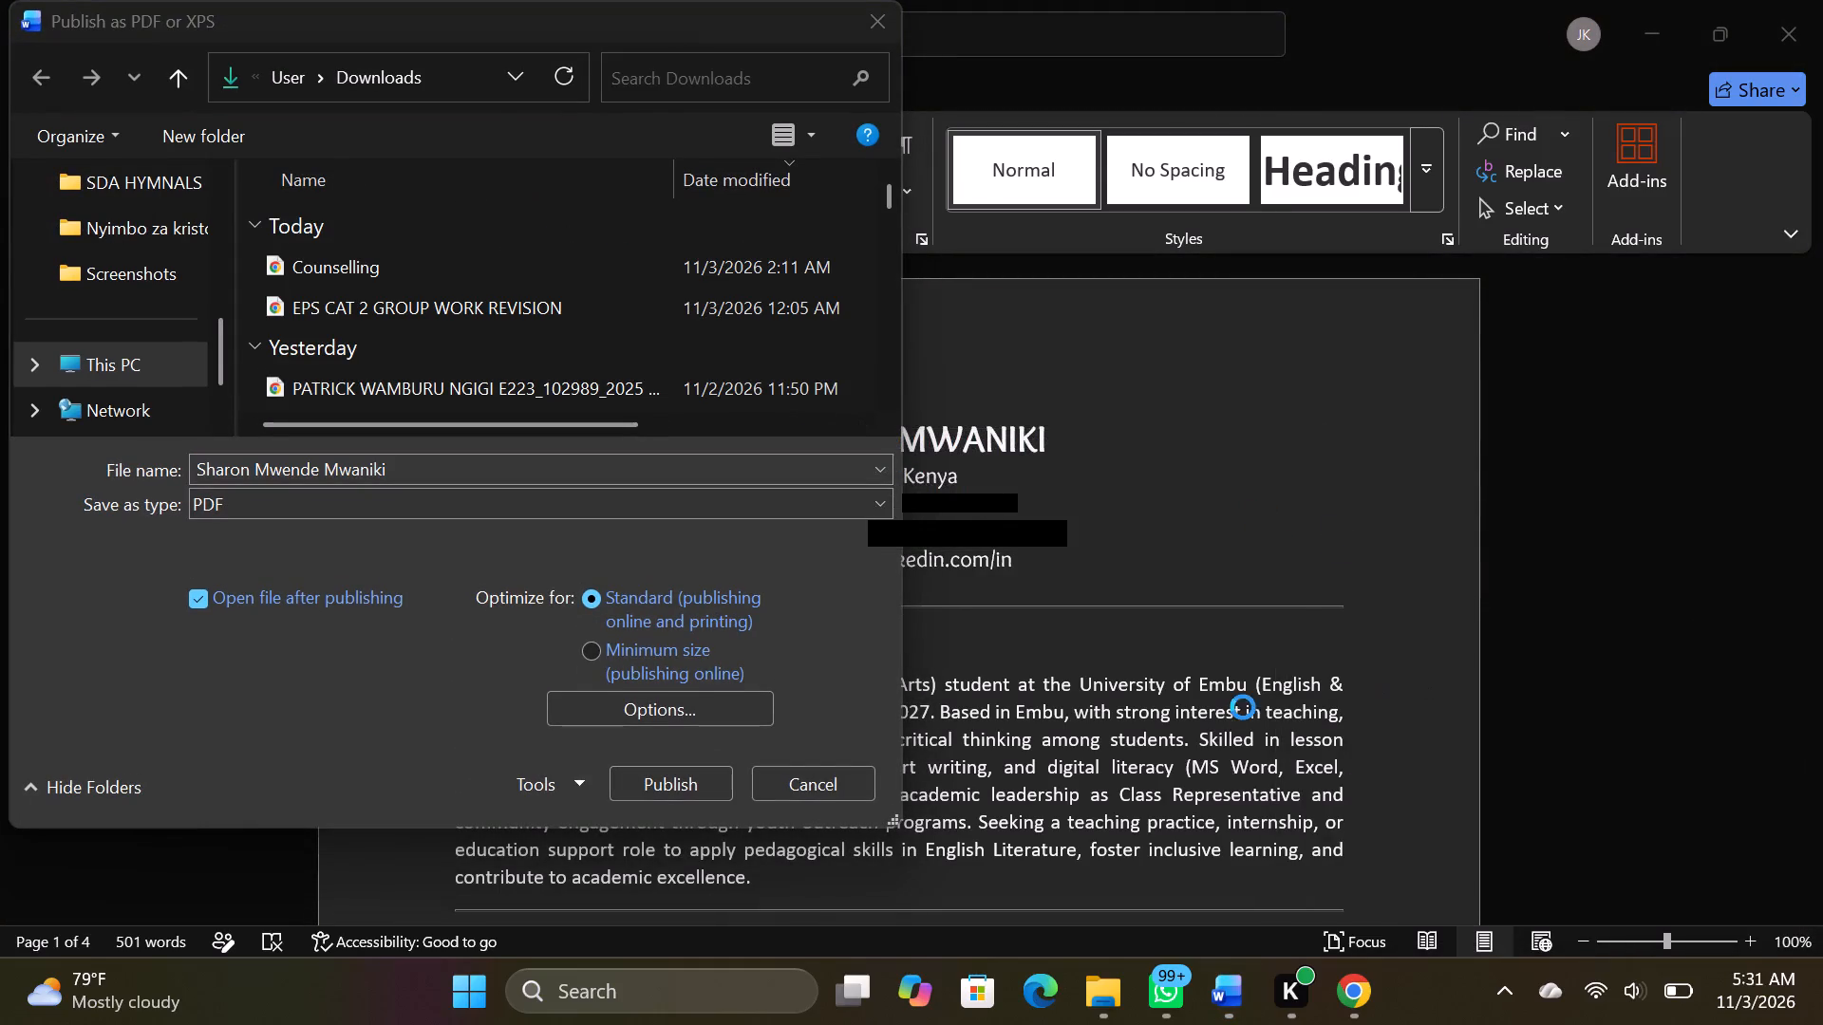
click(693, 782)
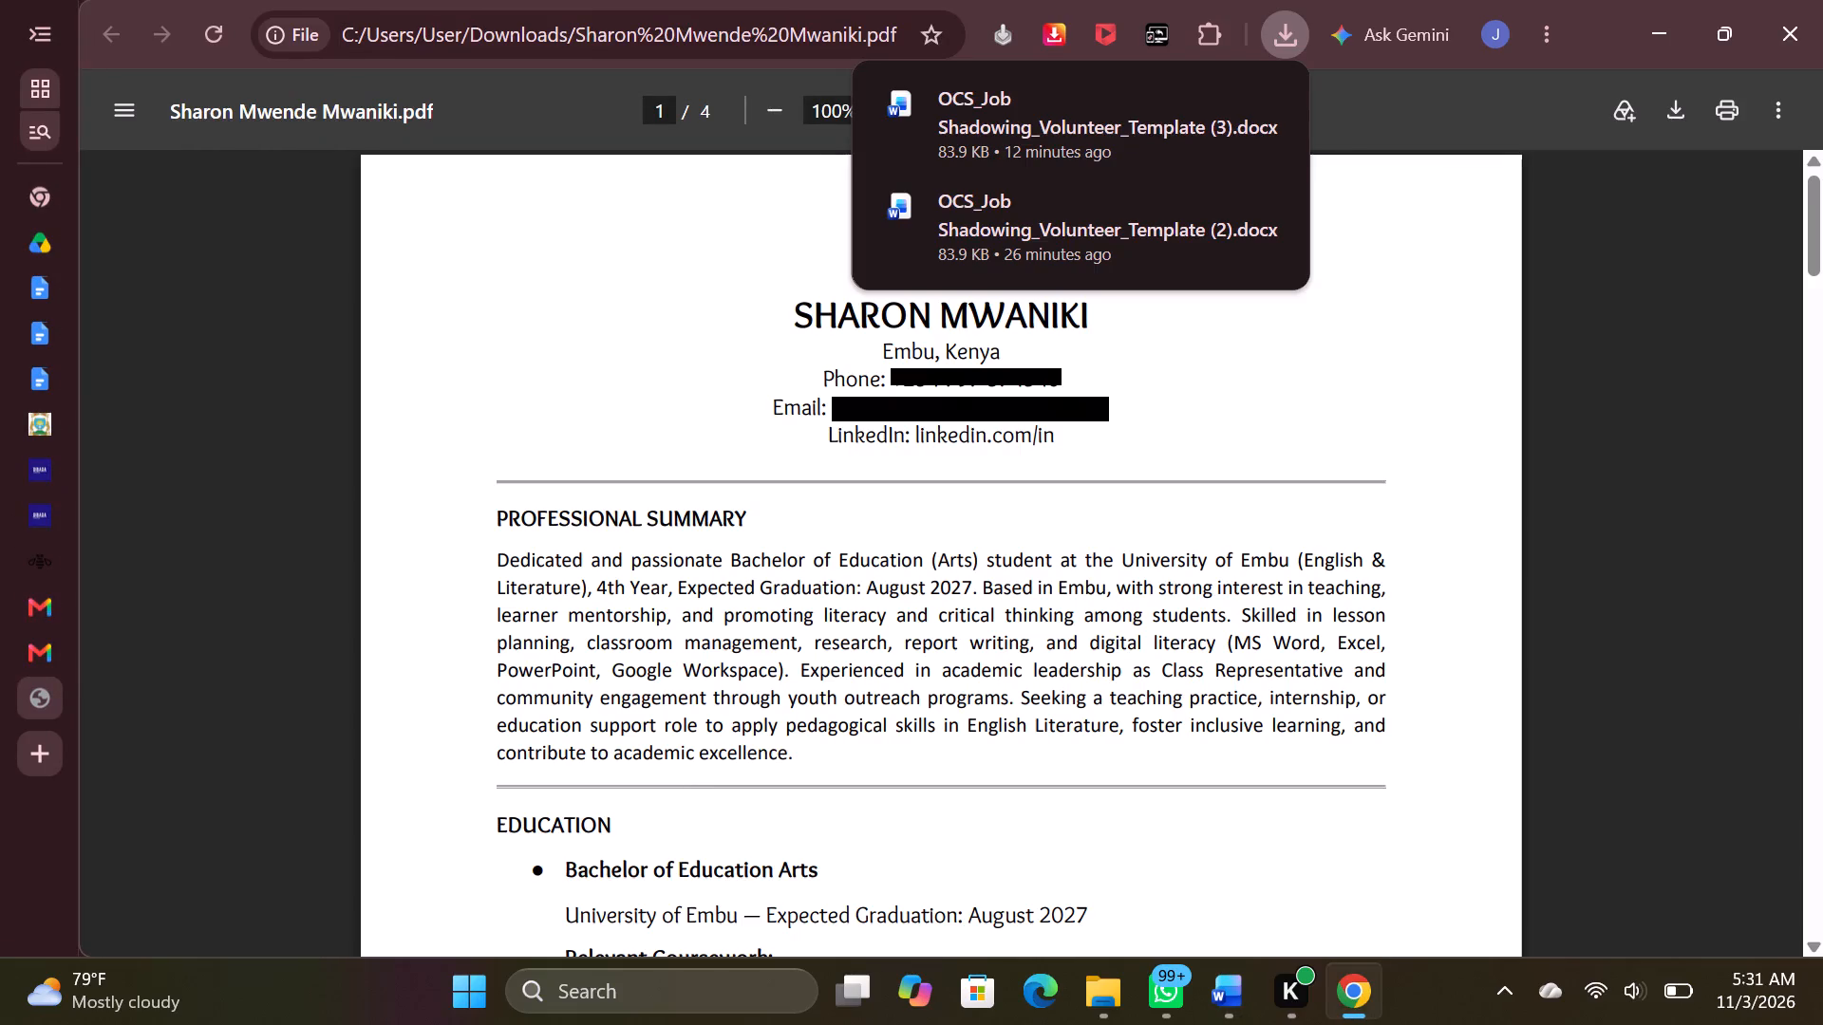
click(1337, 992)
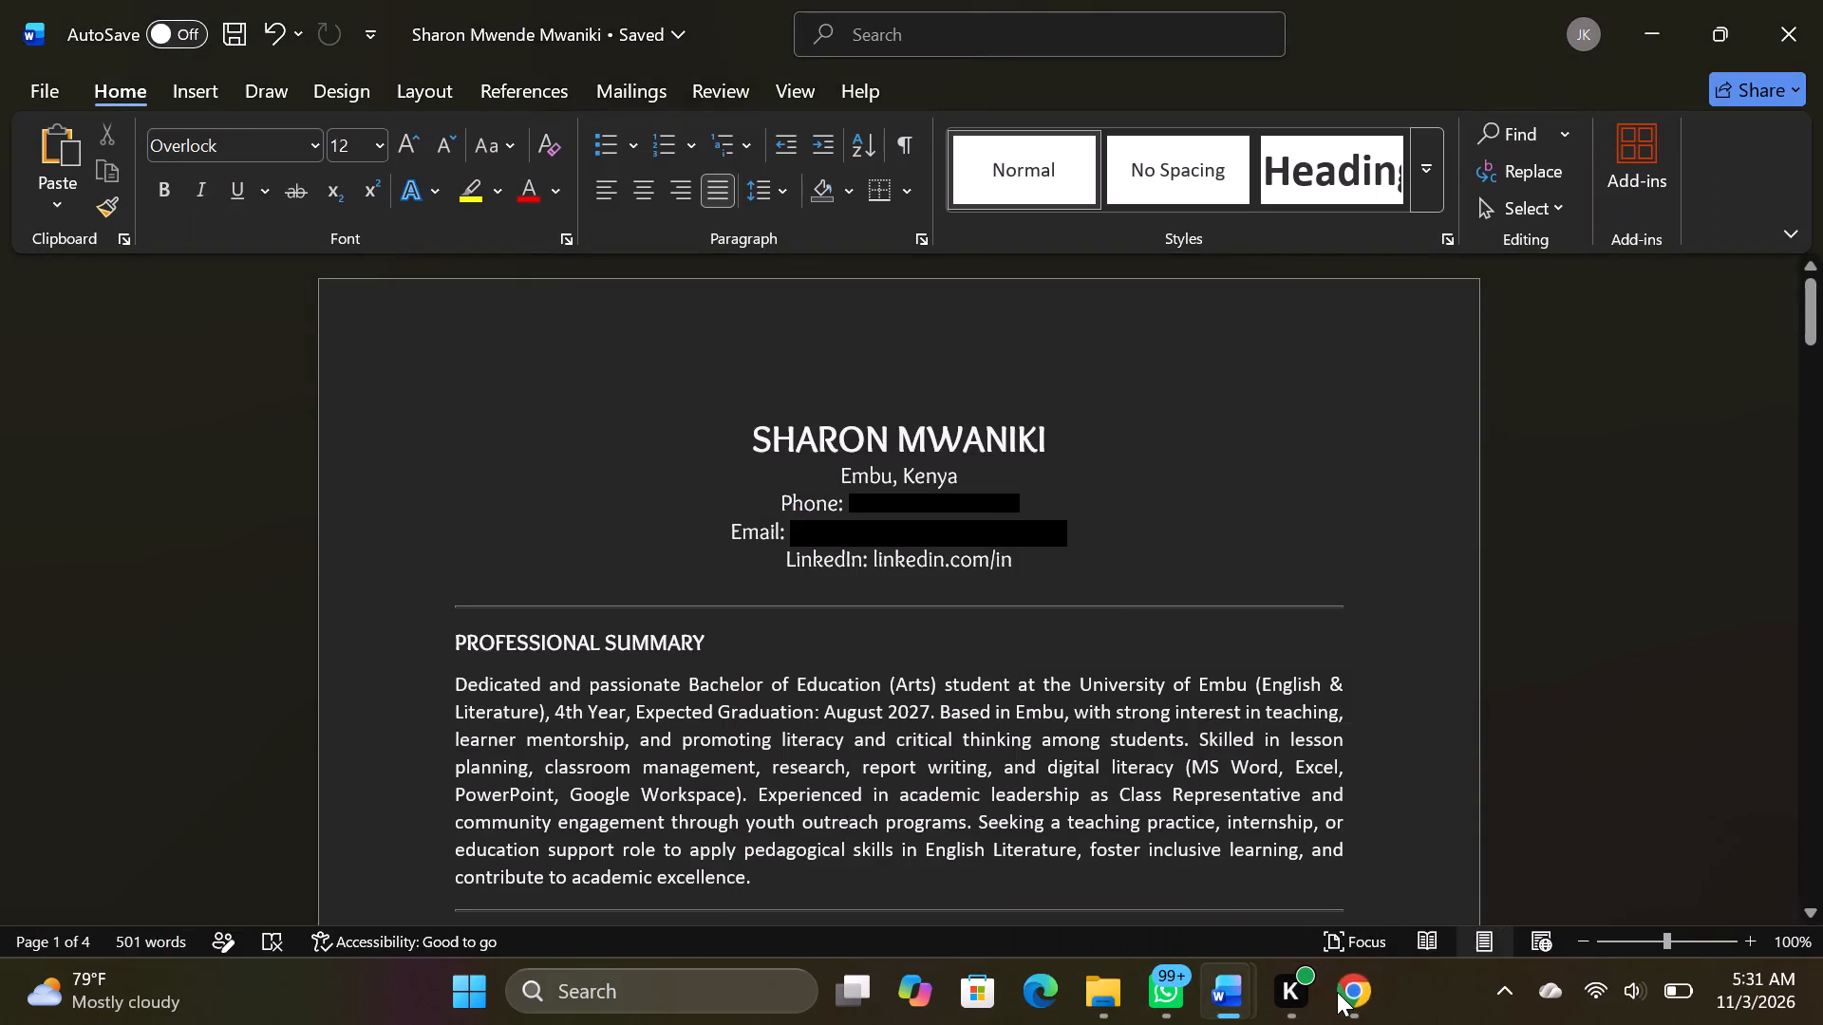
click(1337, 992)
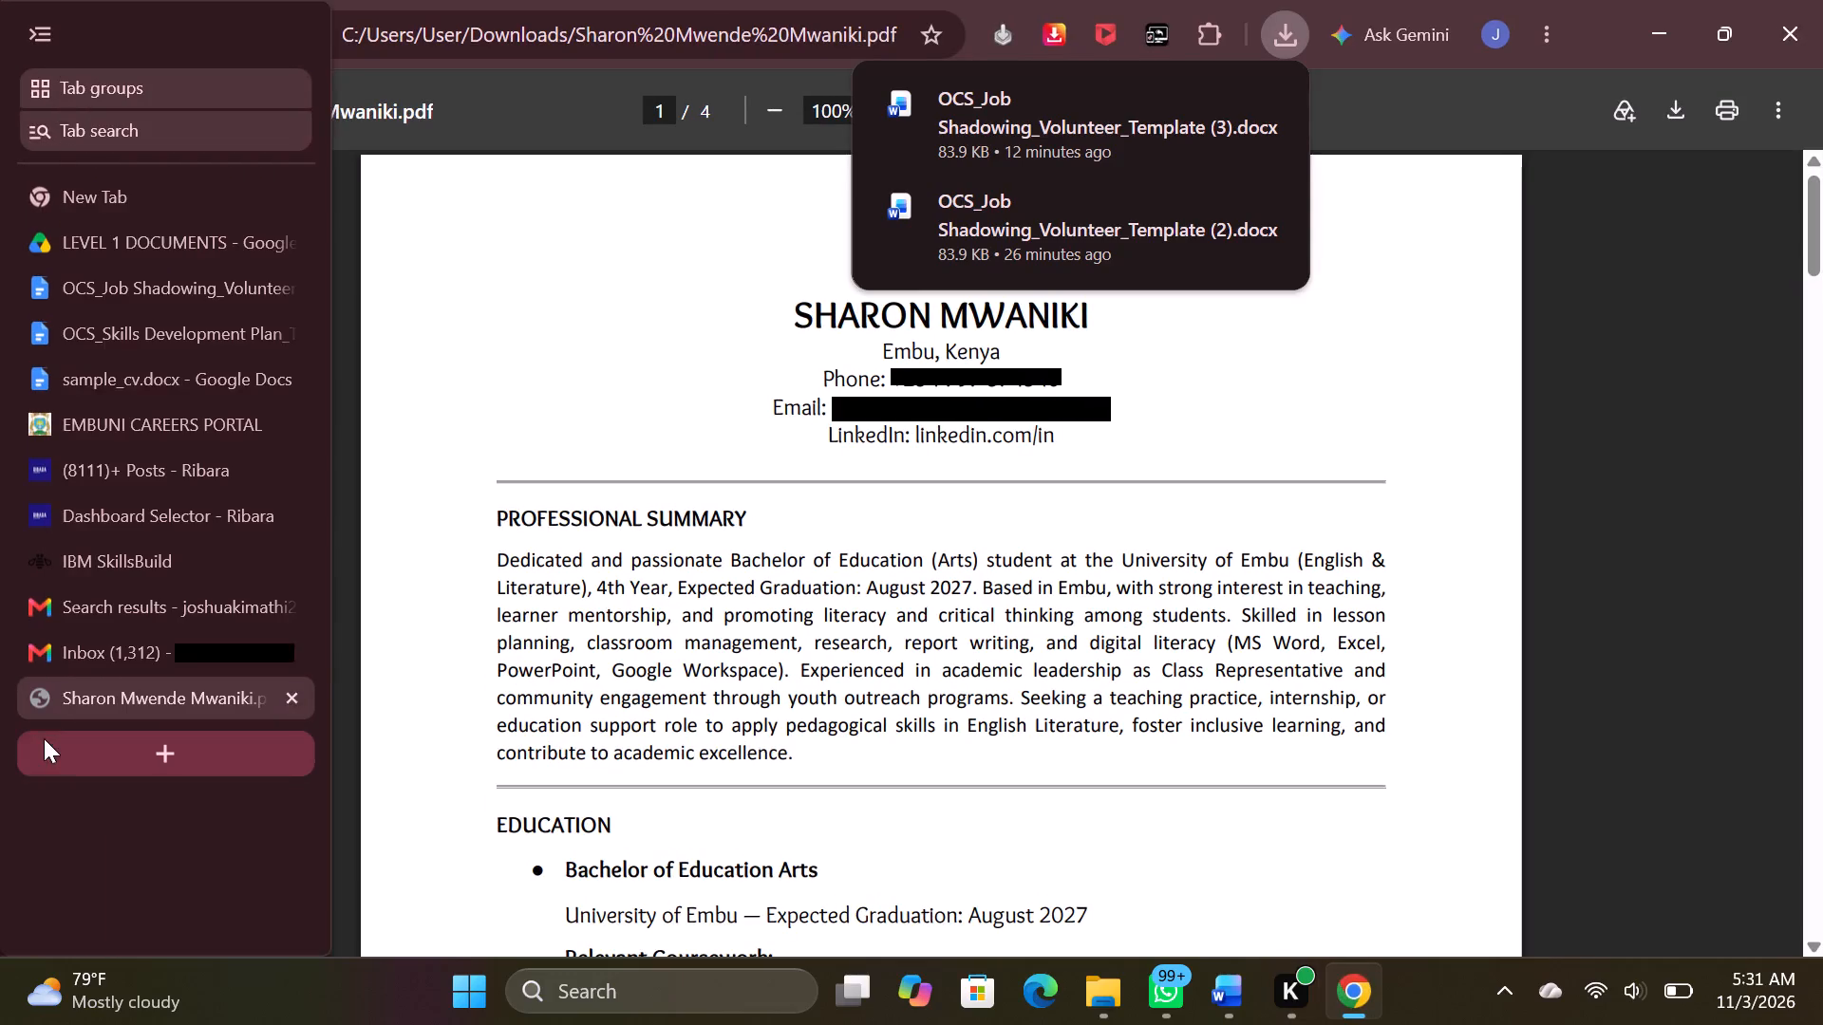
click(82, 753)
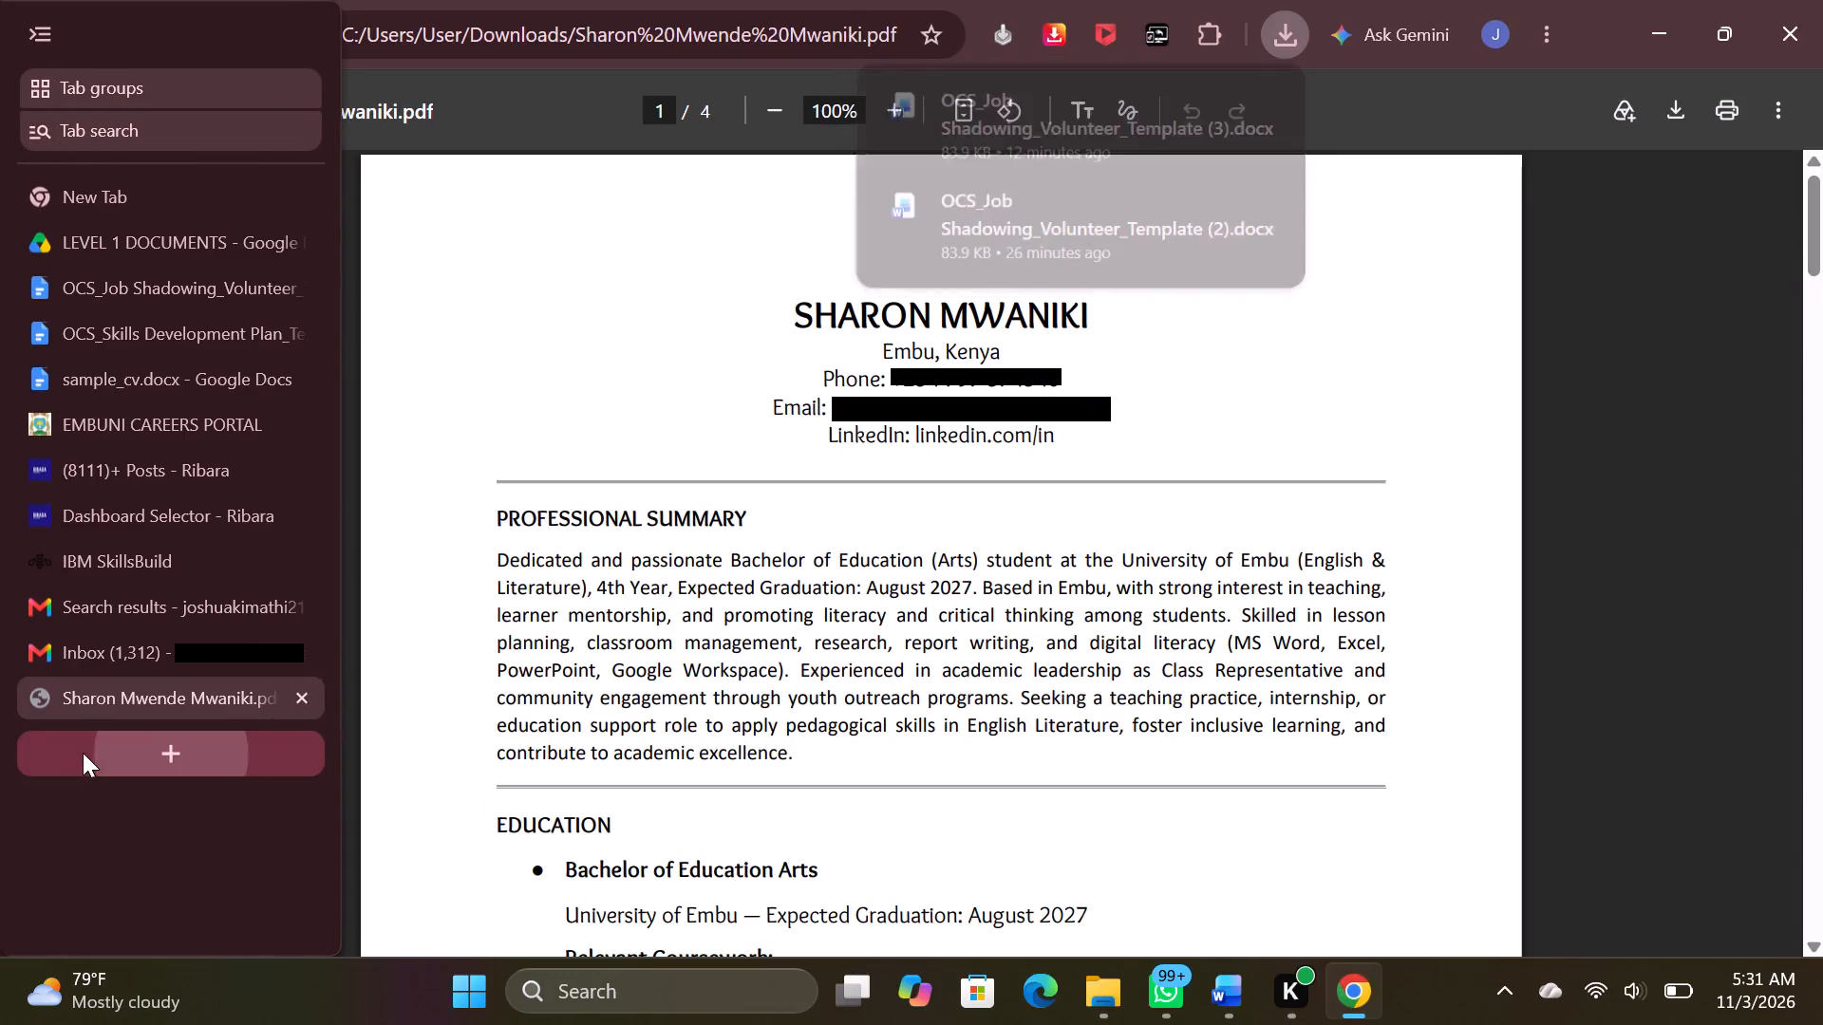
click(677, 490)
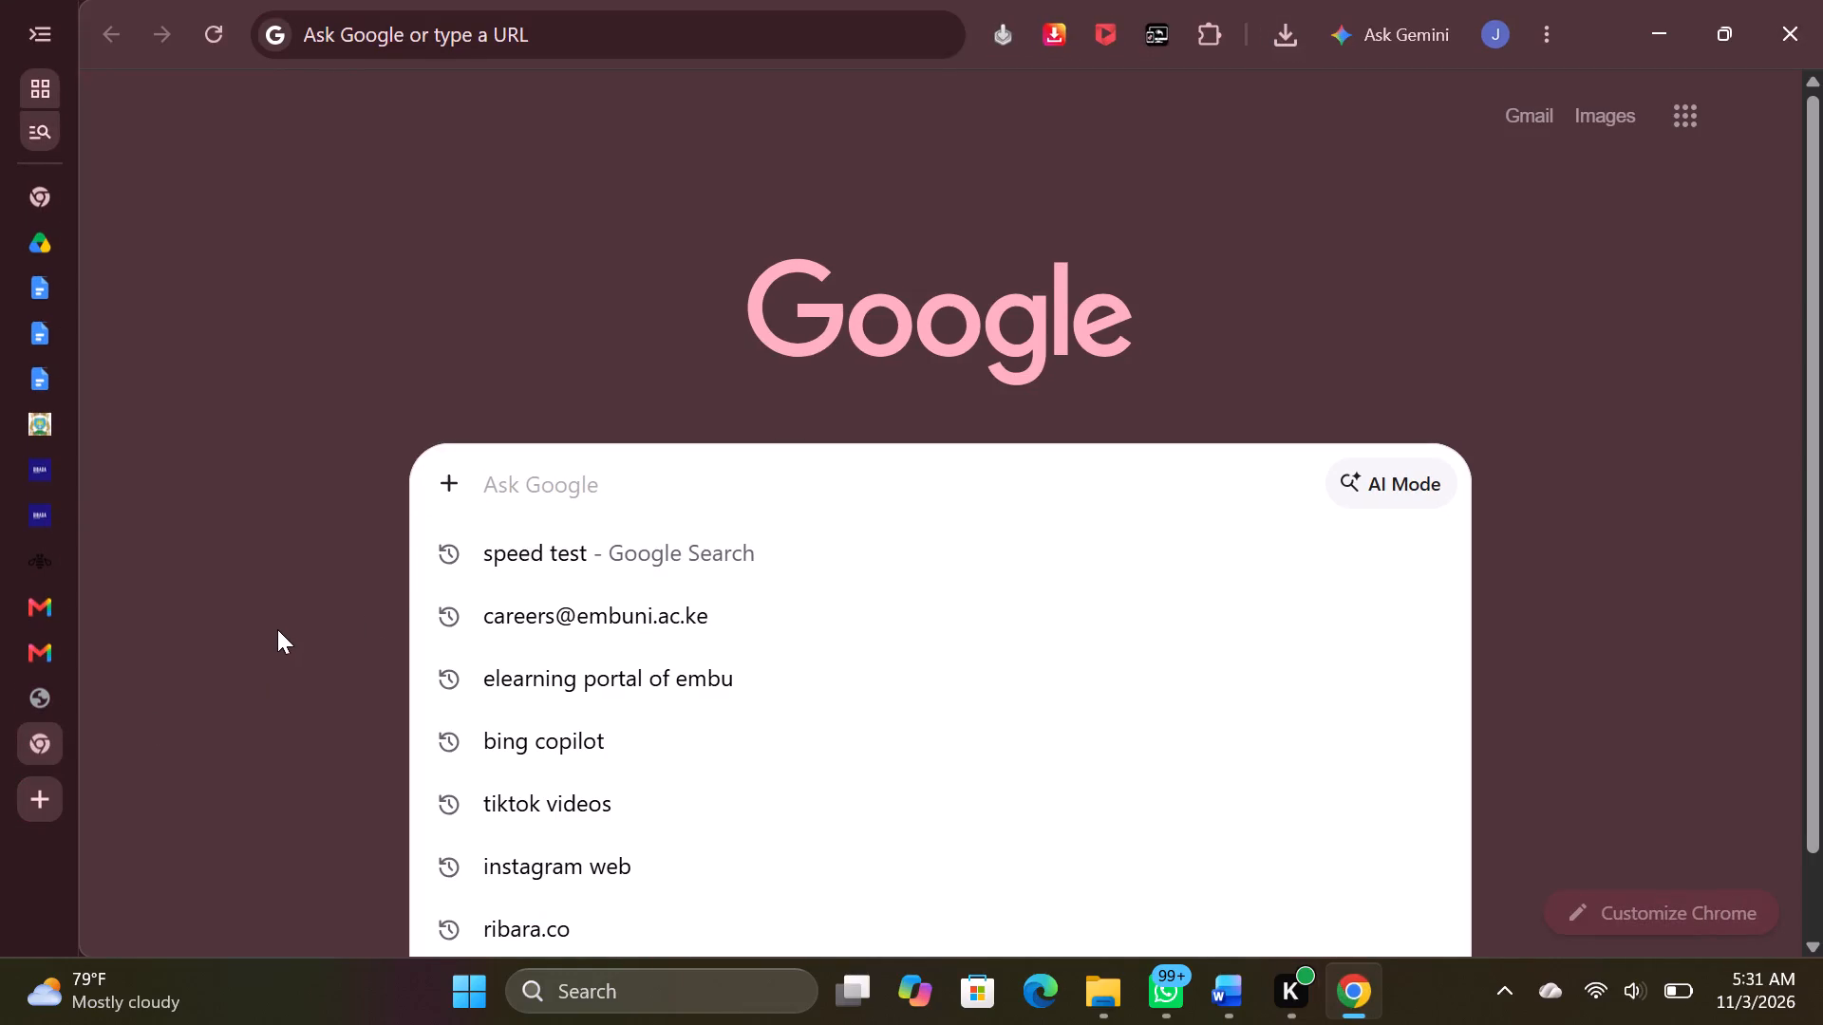
Browse the Documents and personal OneDrive folders in File Explorer.
click(1104, 973)
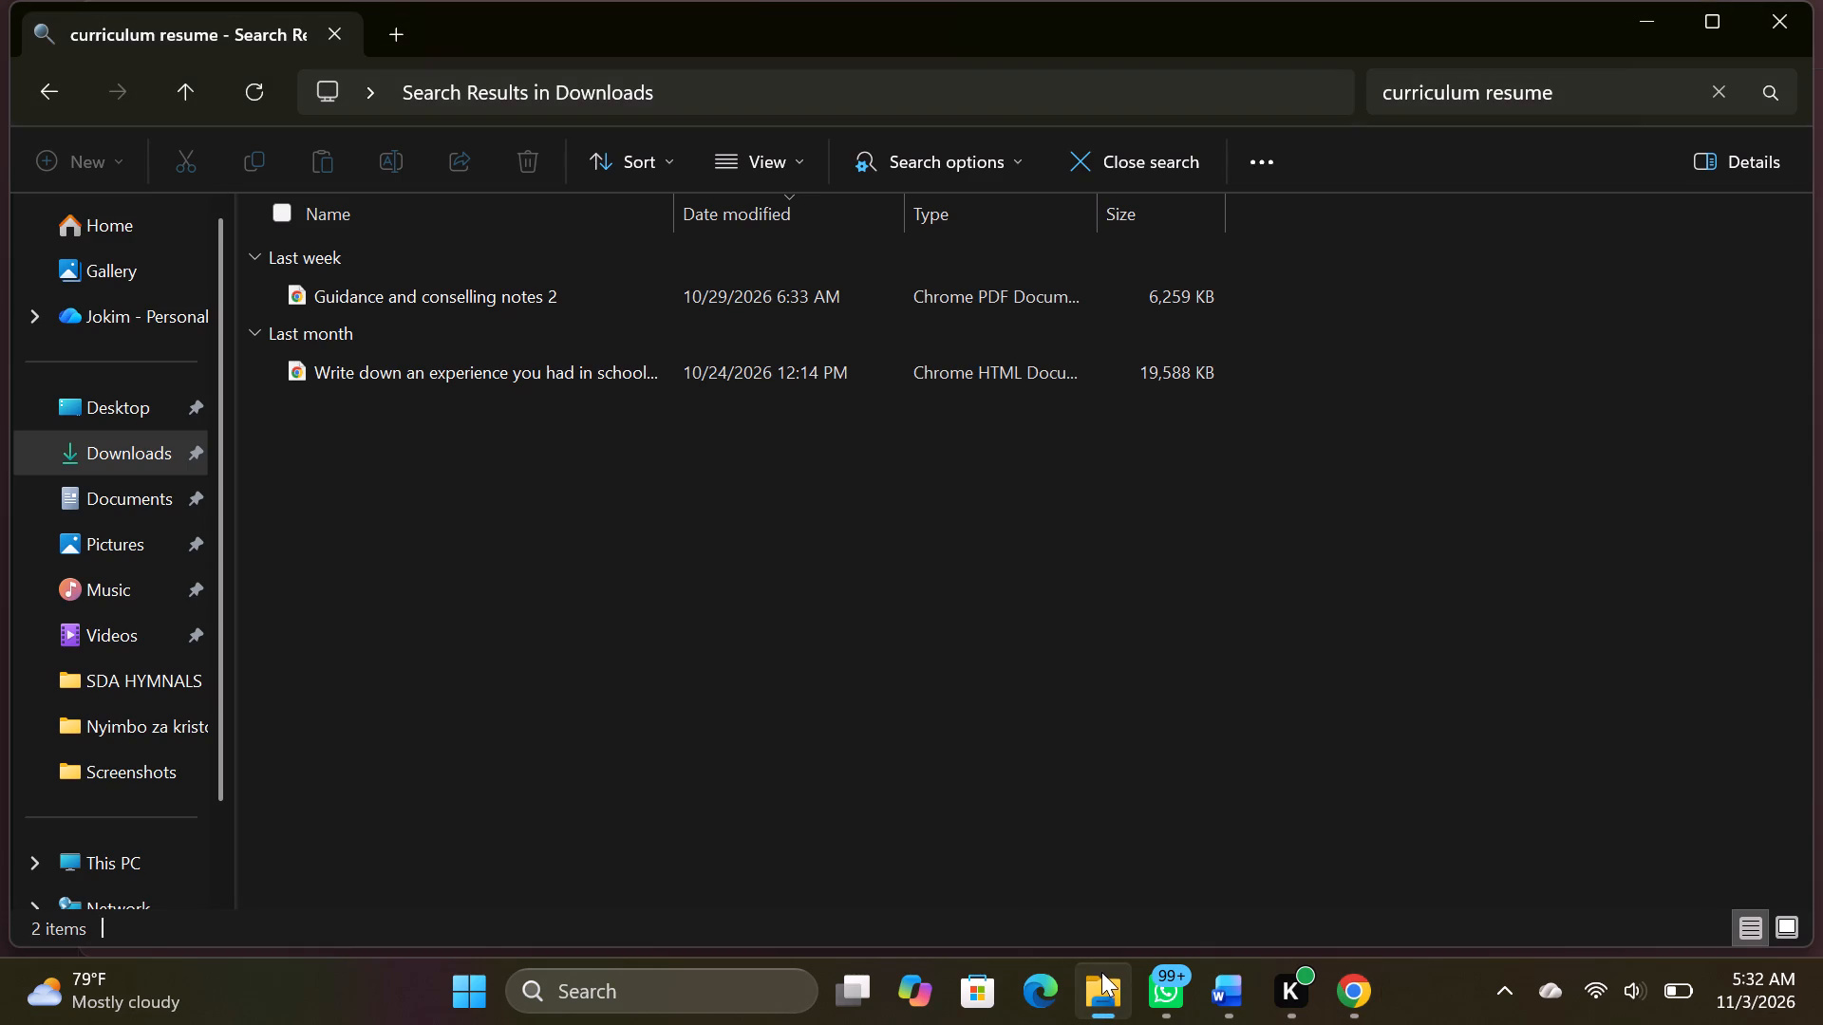
scroll(403, 367, up, 5)
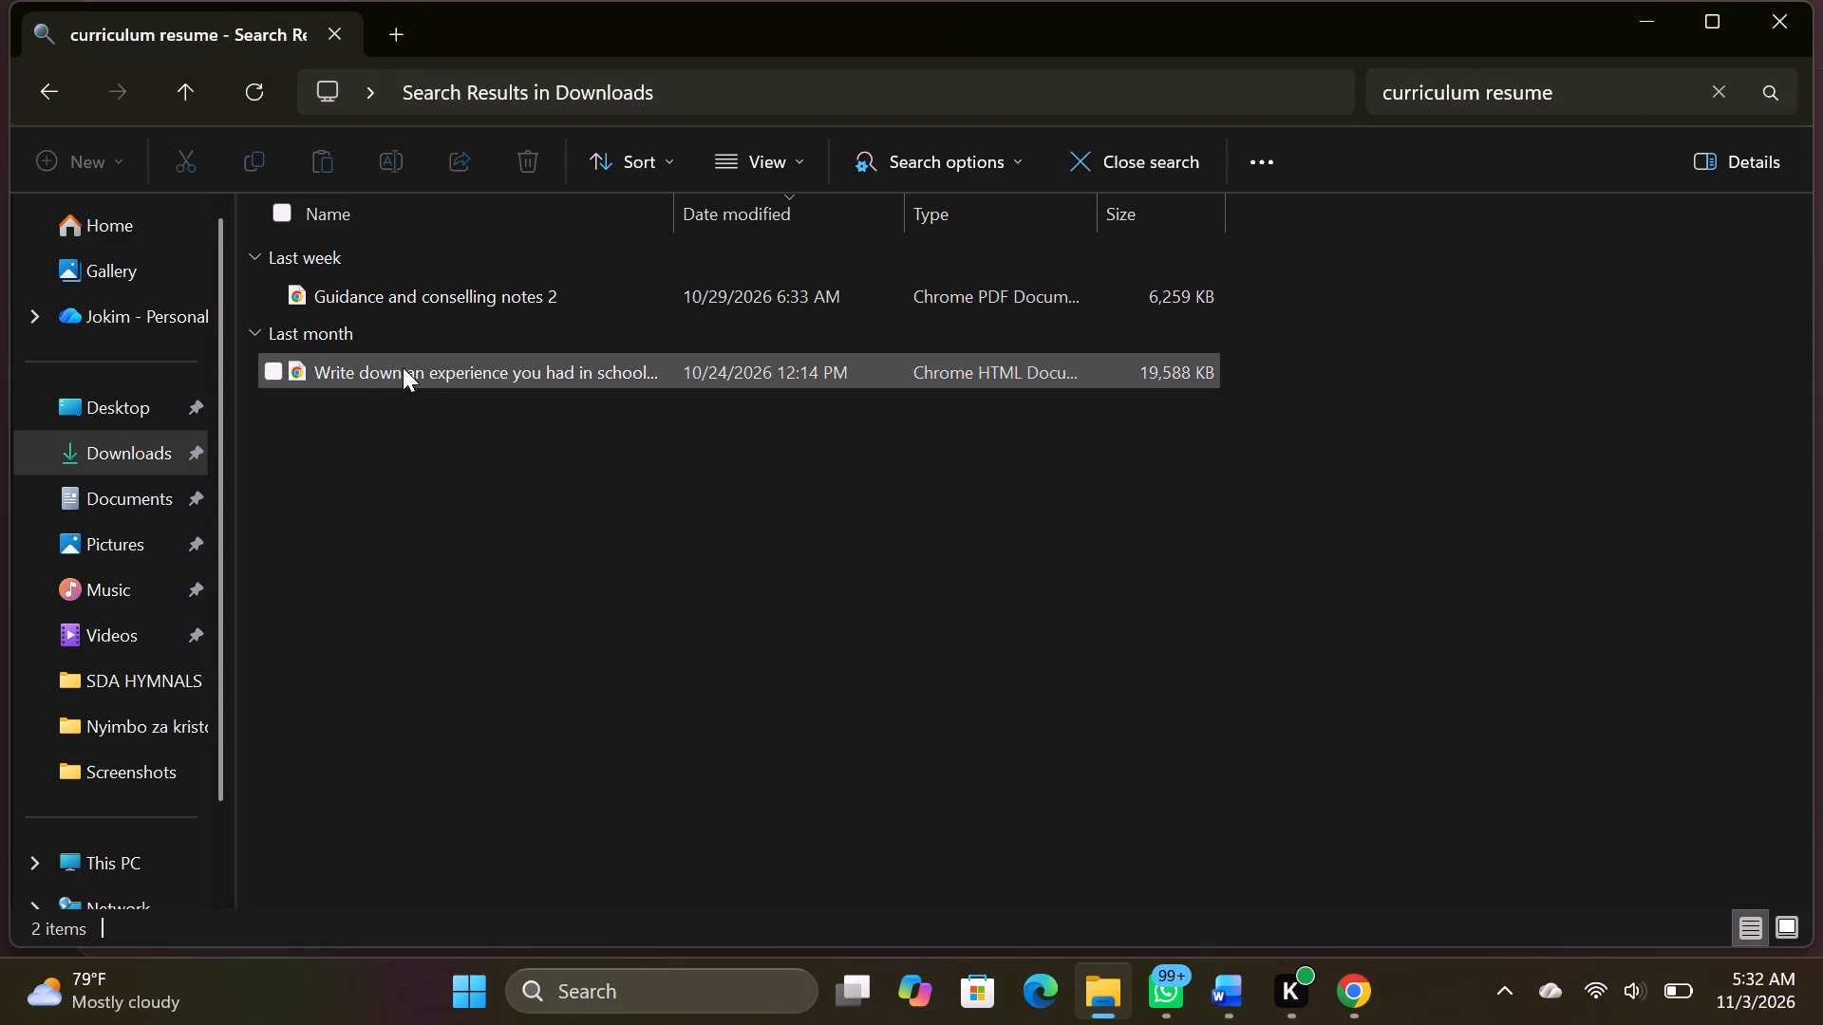
click(121, 494)
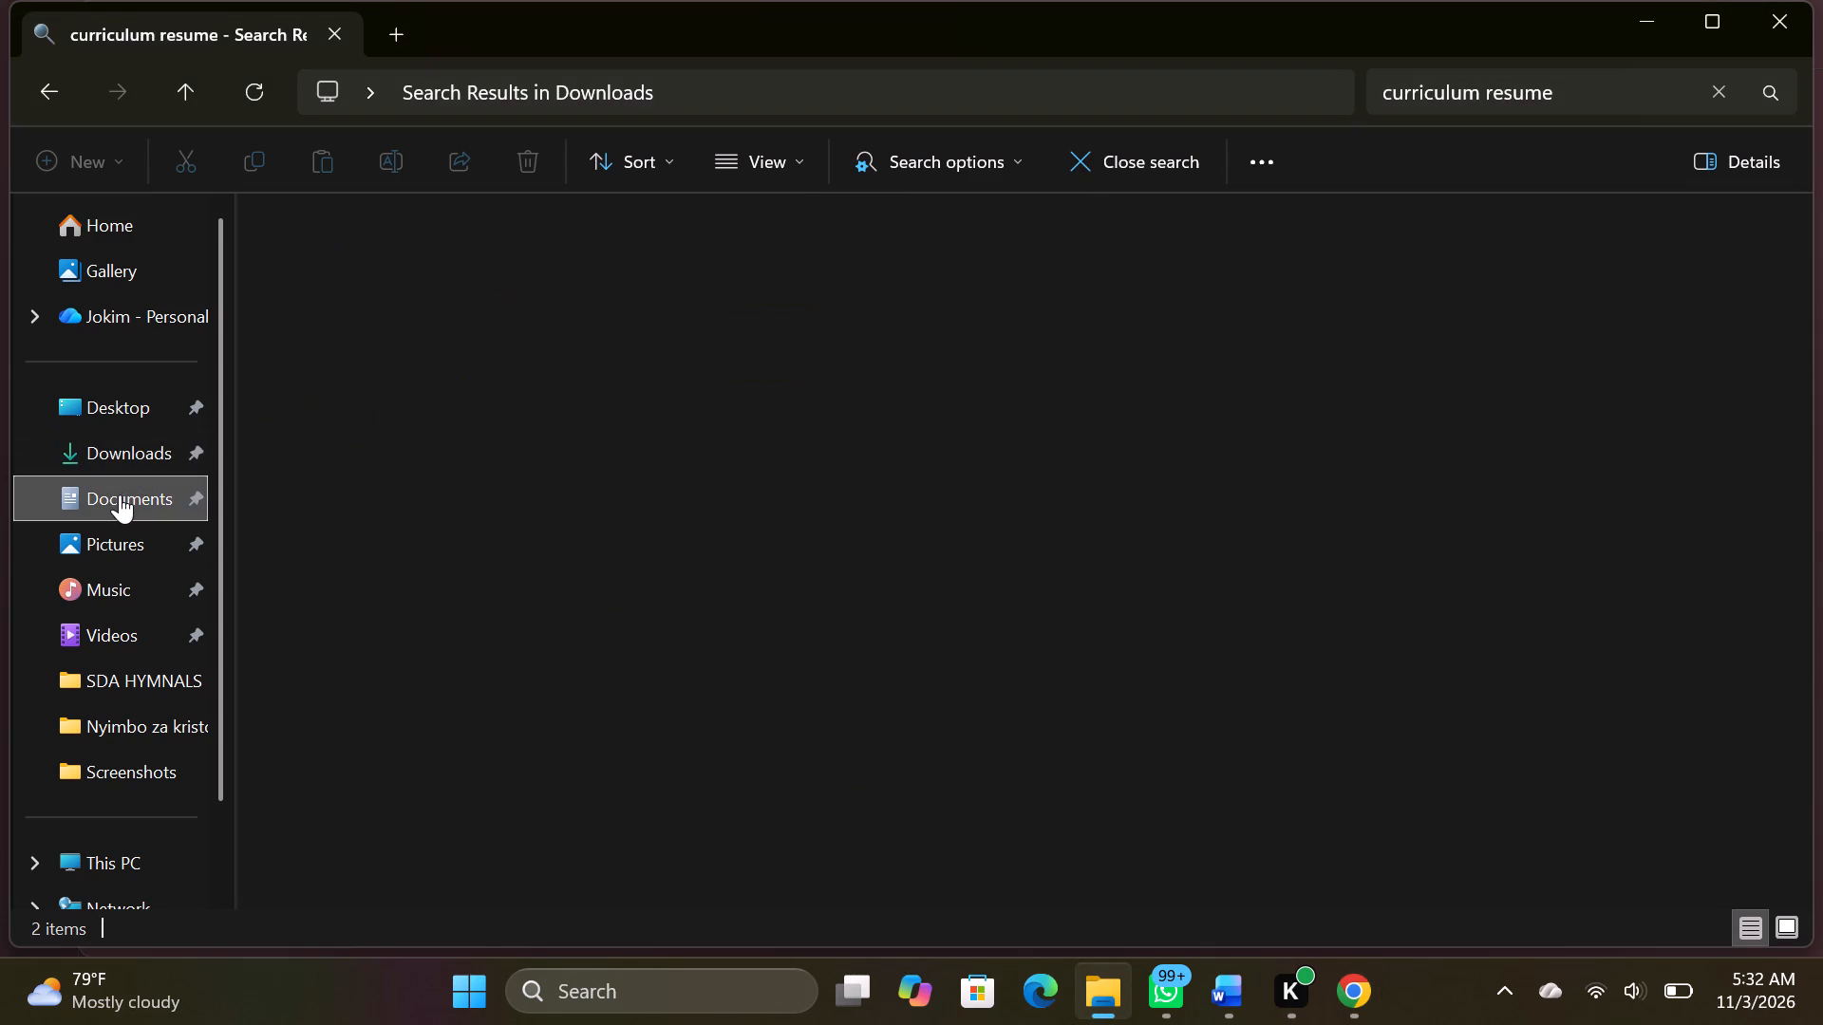
scroll(513, 423, up, 4)
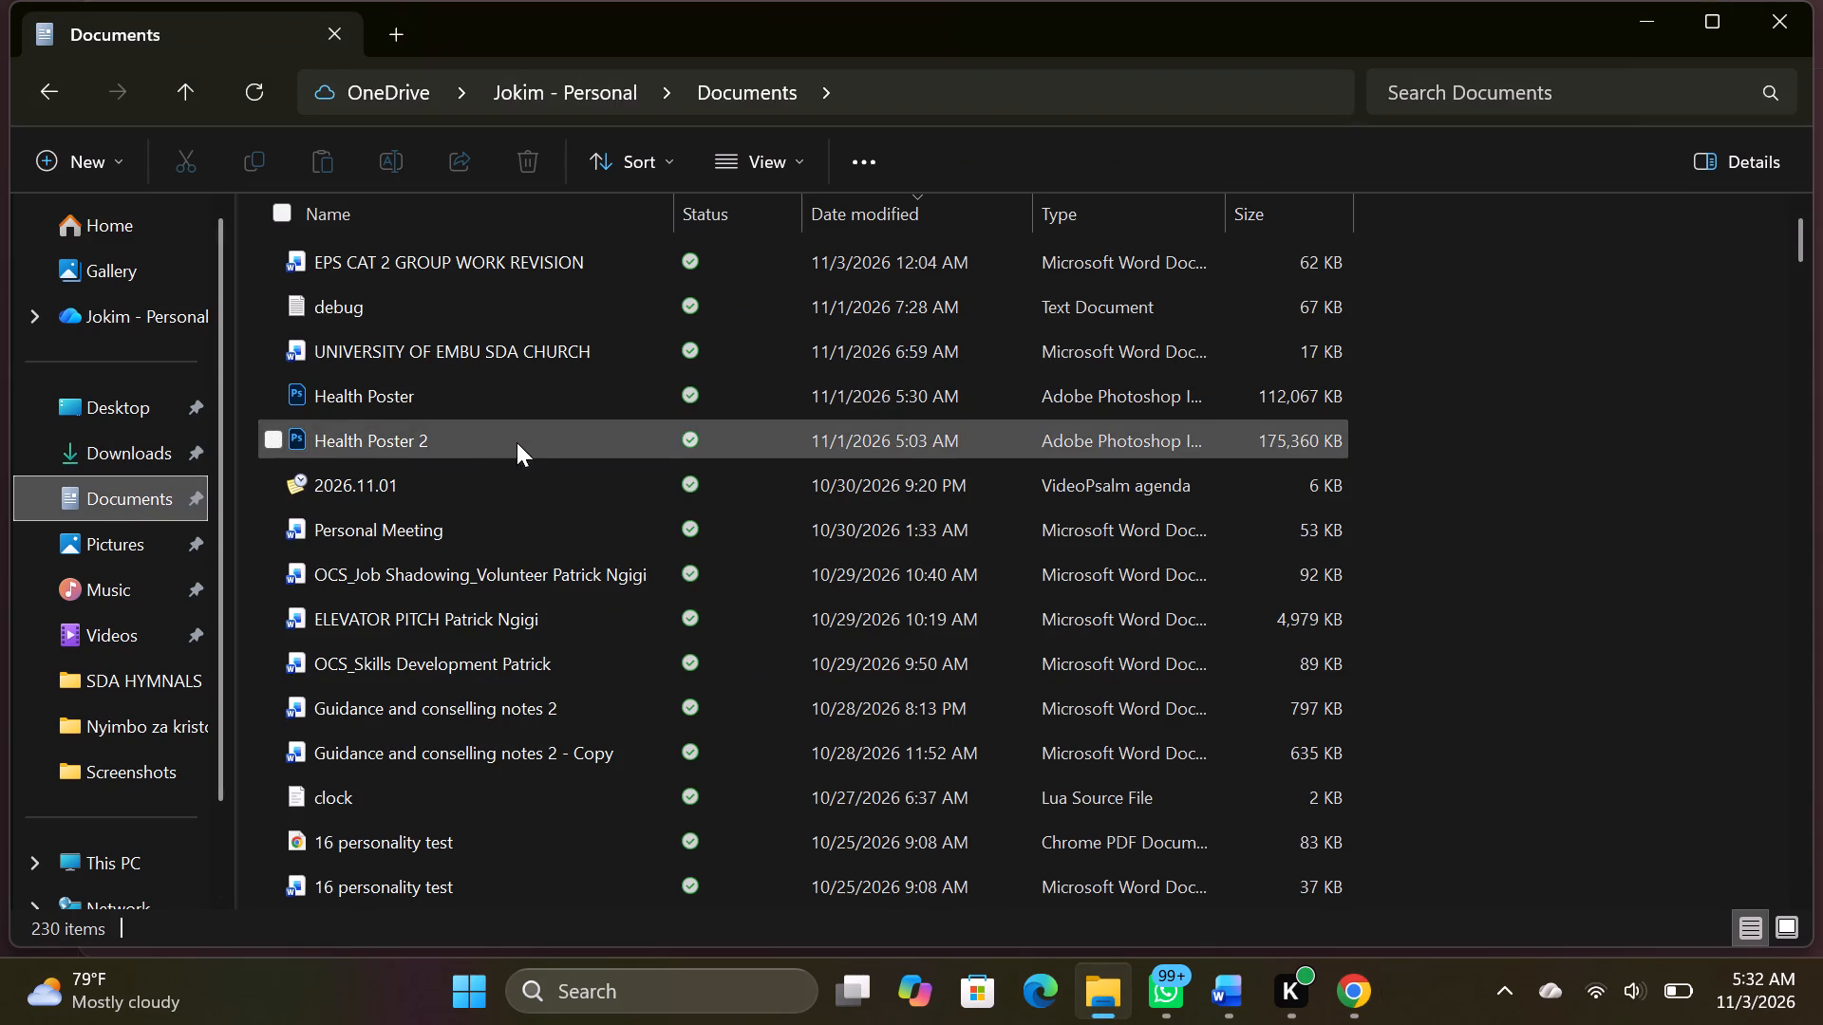
scroll(517, 442, up, 3)
click(87, 309)
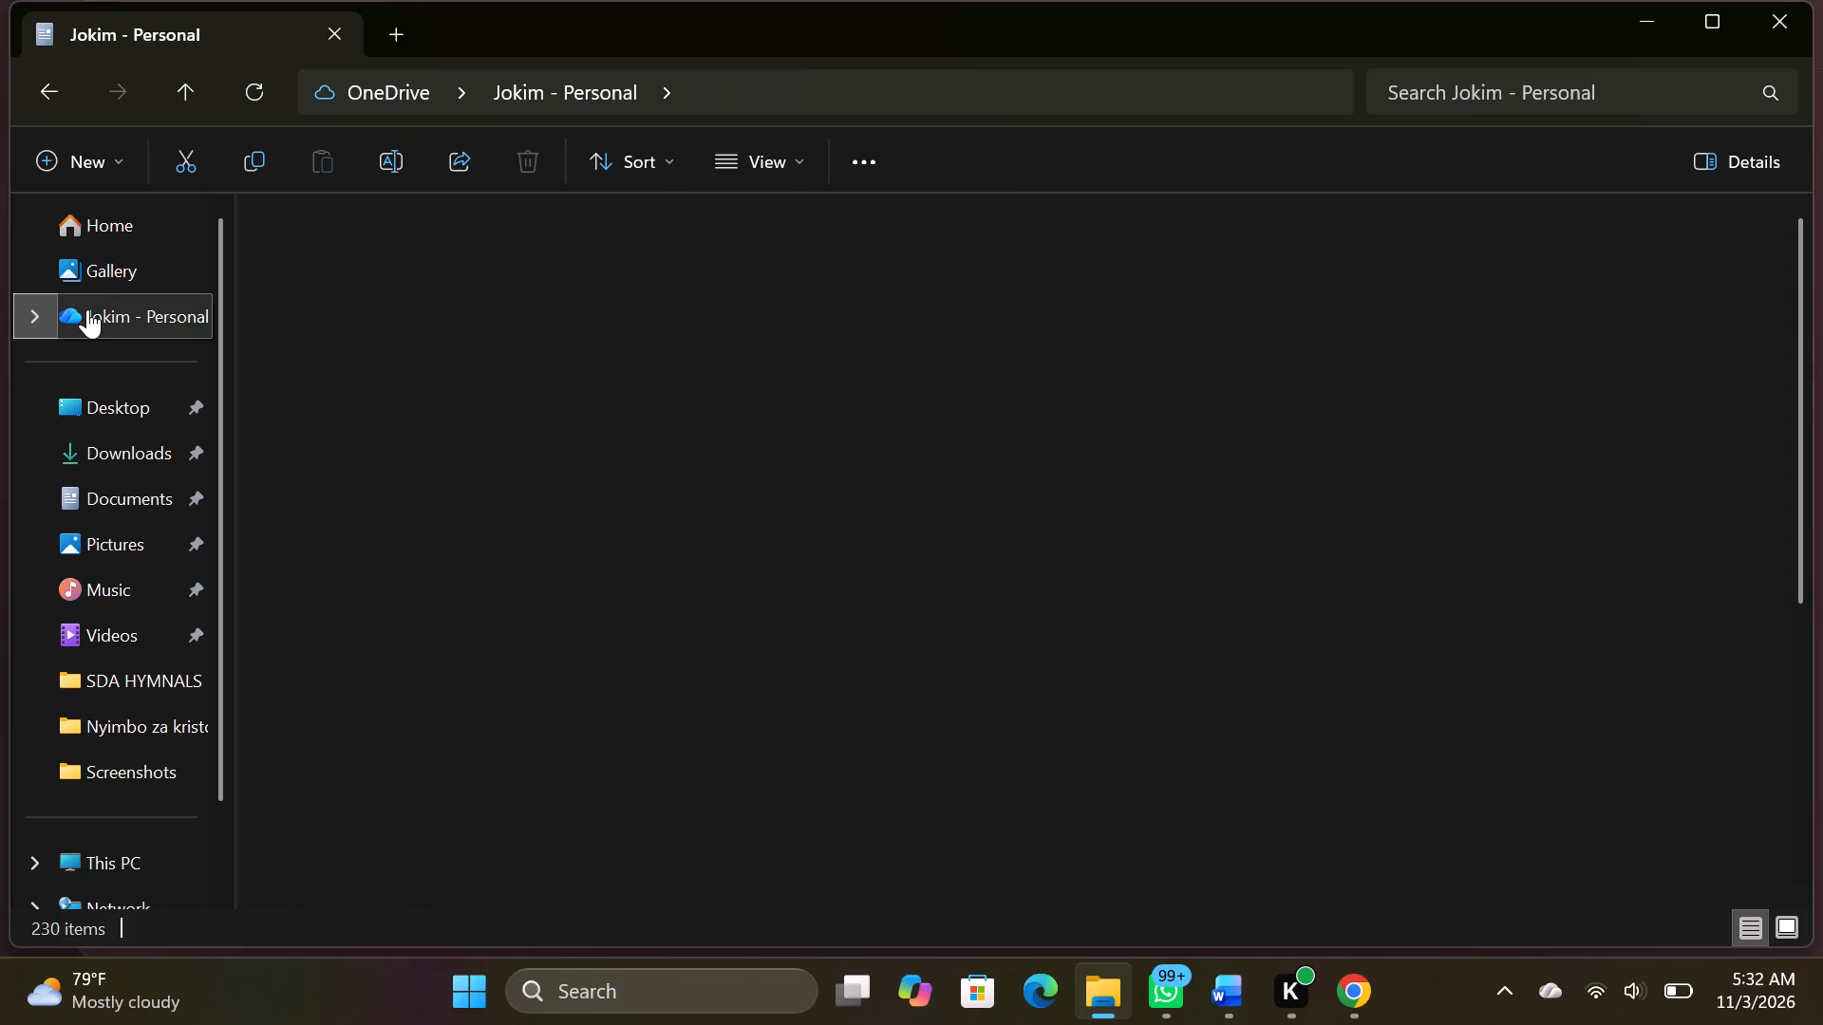
click(869, 208)
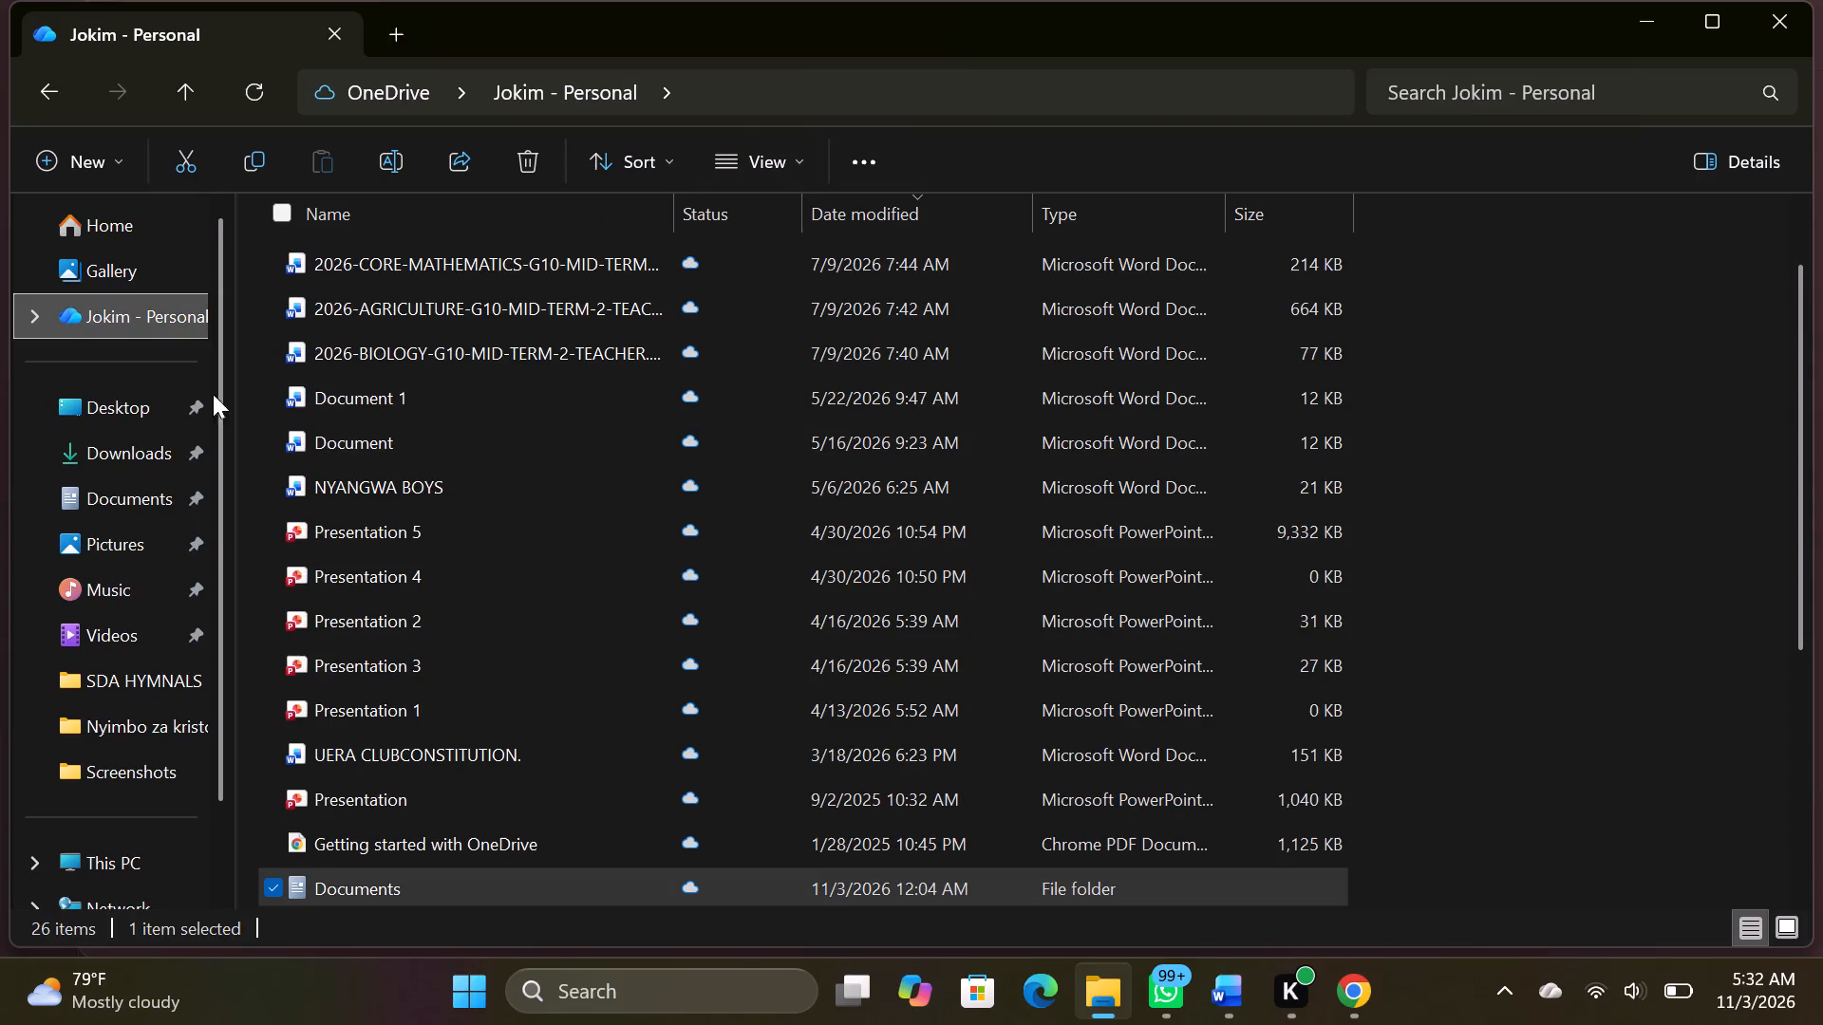
Switch back to Word and export the CV as a PDF to Downloads, keeping the student's full name as the file name.
click(1236, 991)
click(1589, 872)
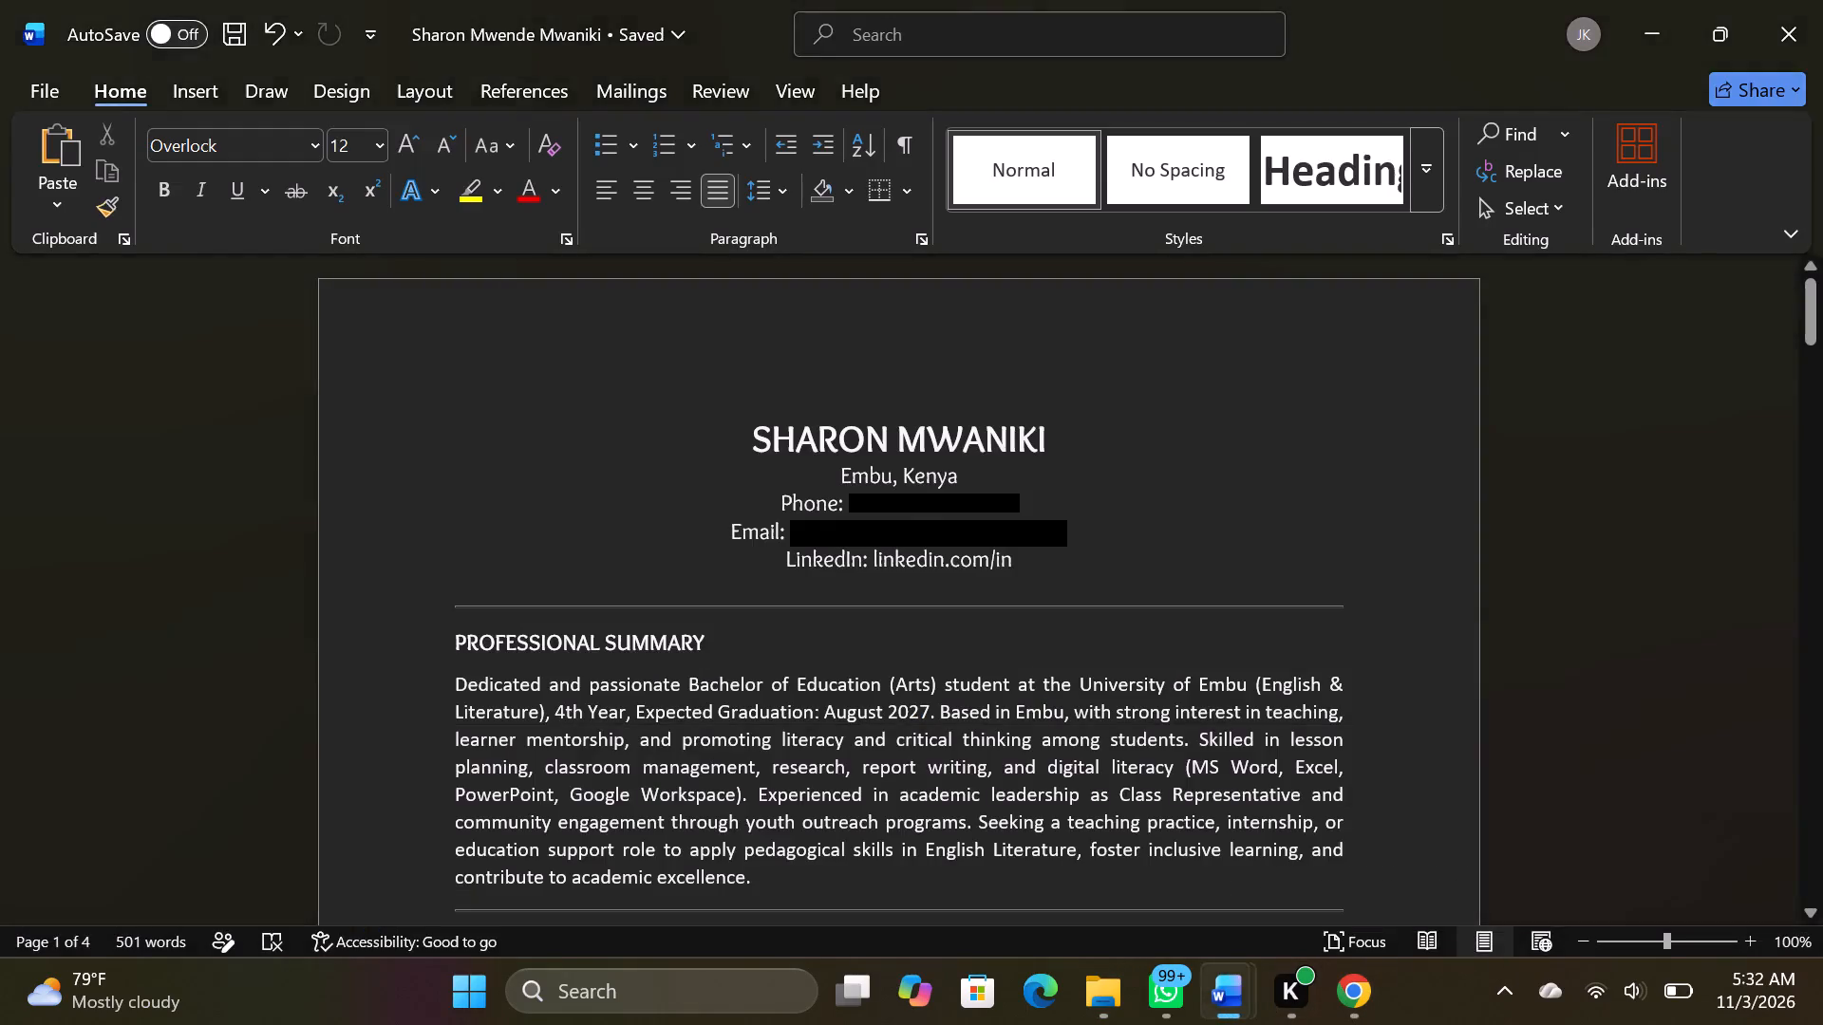
click(60, 88)
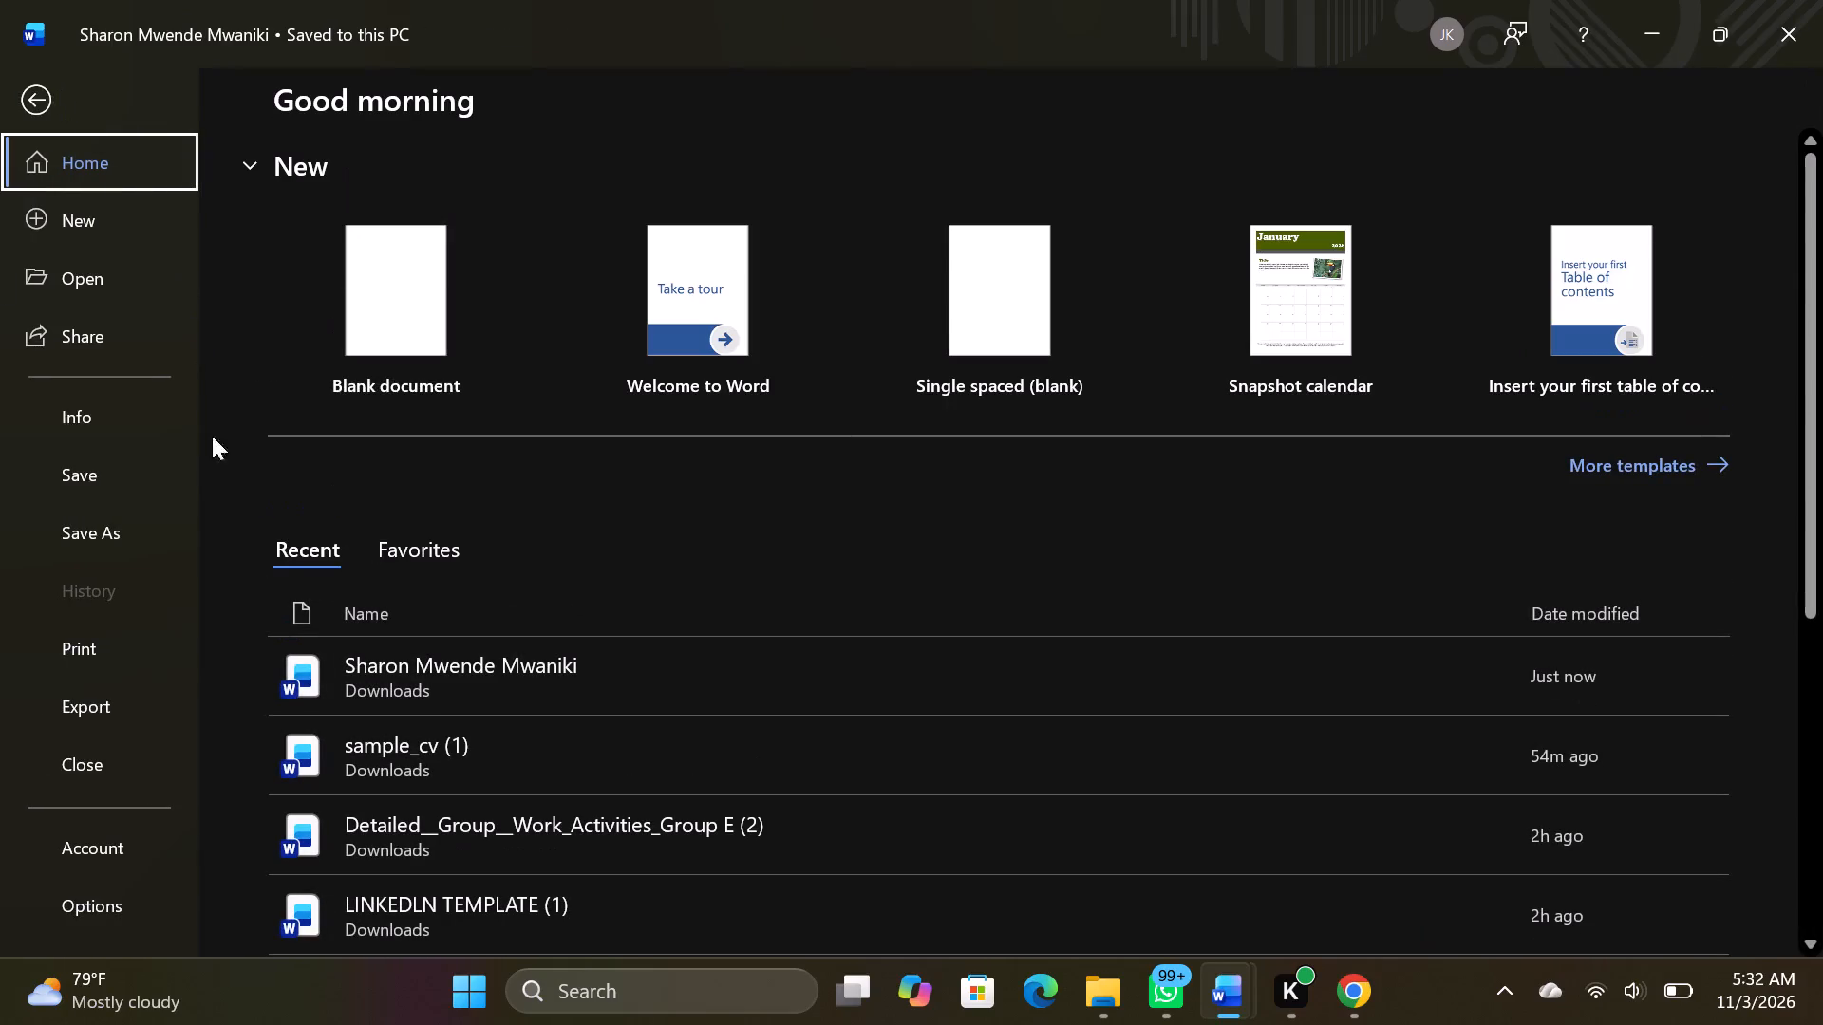
click(90, 706)
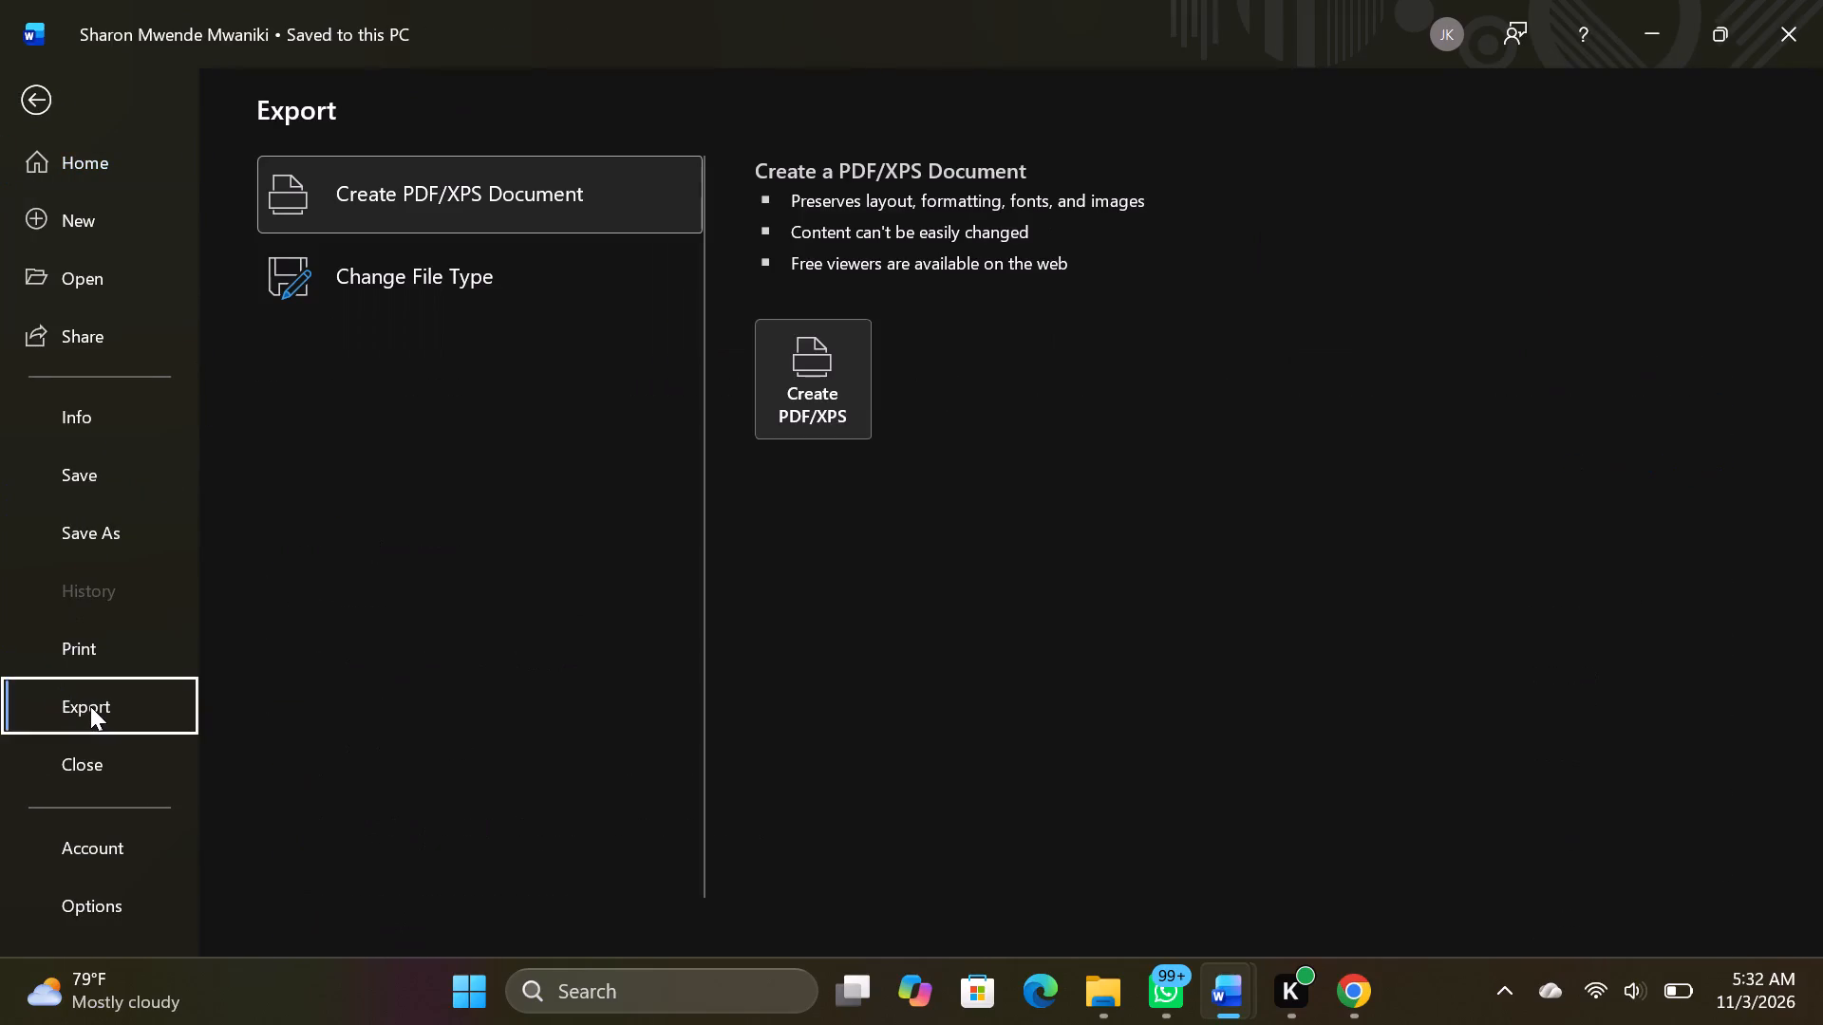
click(782, 400)
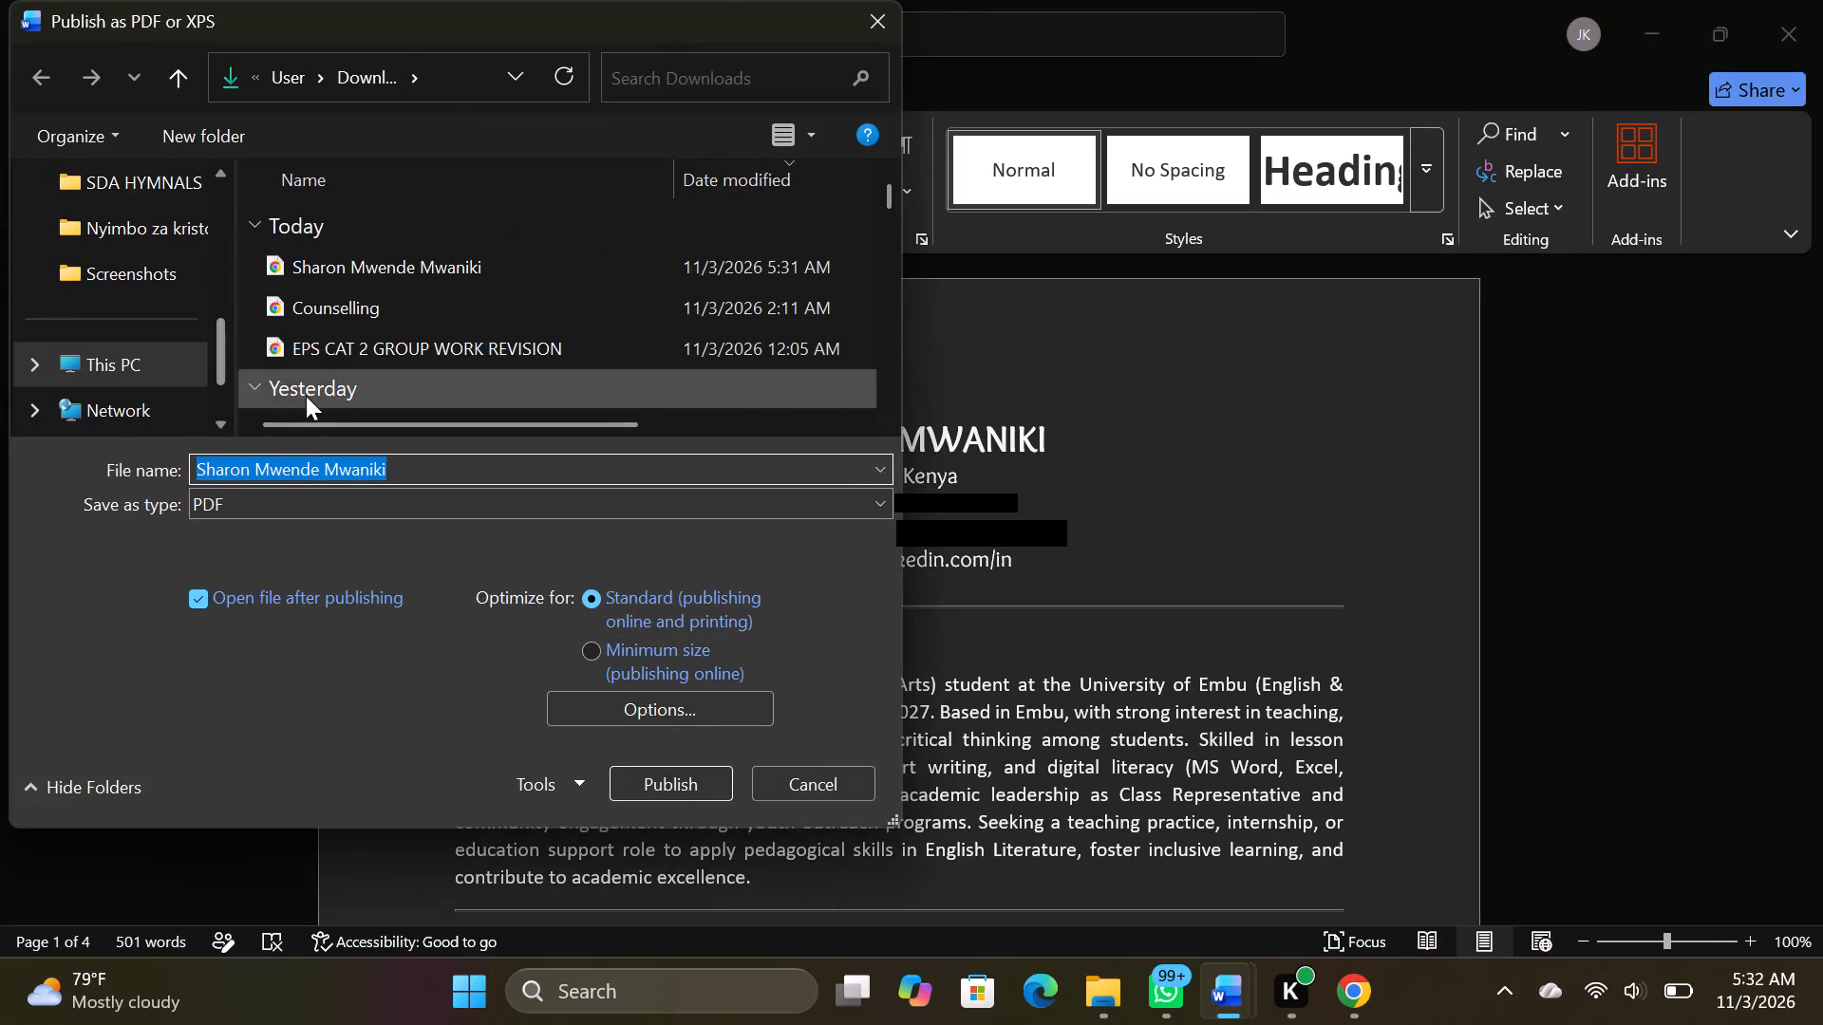
scroll(151, 255, up, 3)
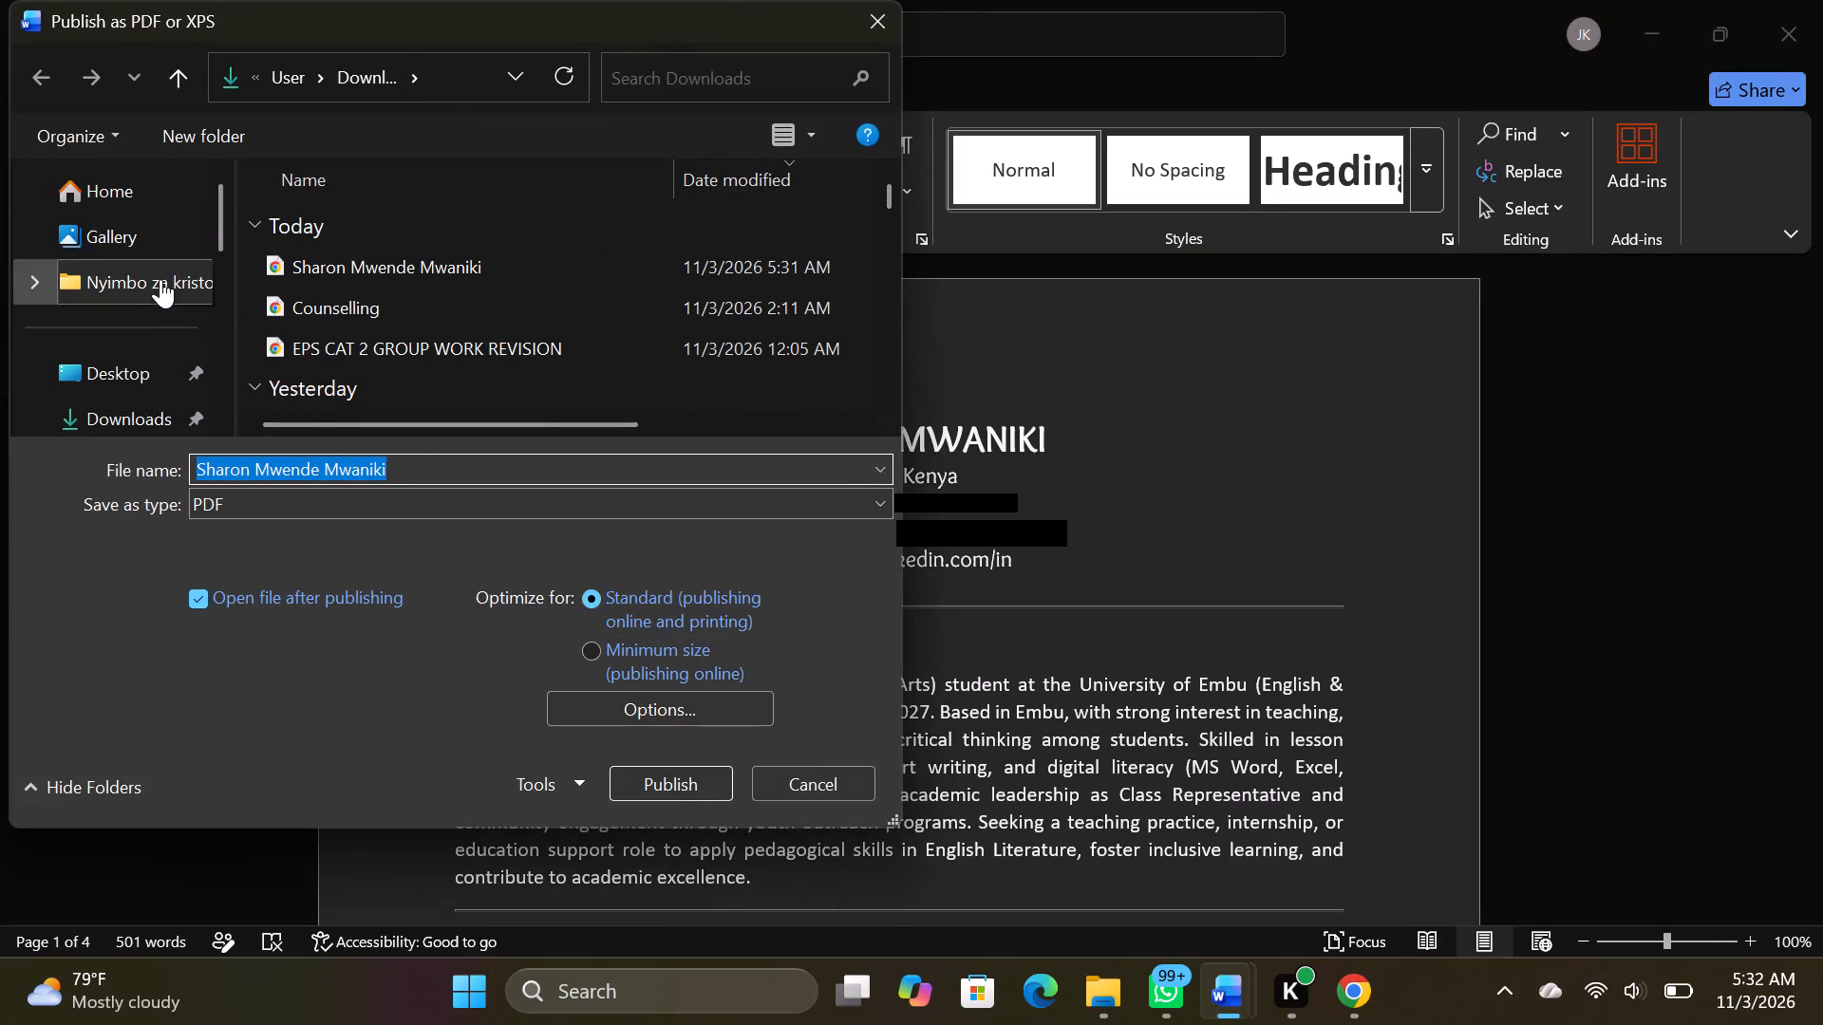
scroll(166, 290, down, 1)
click(160, 273)
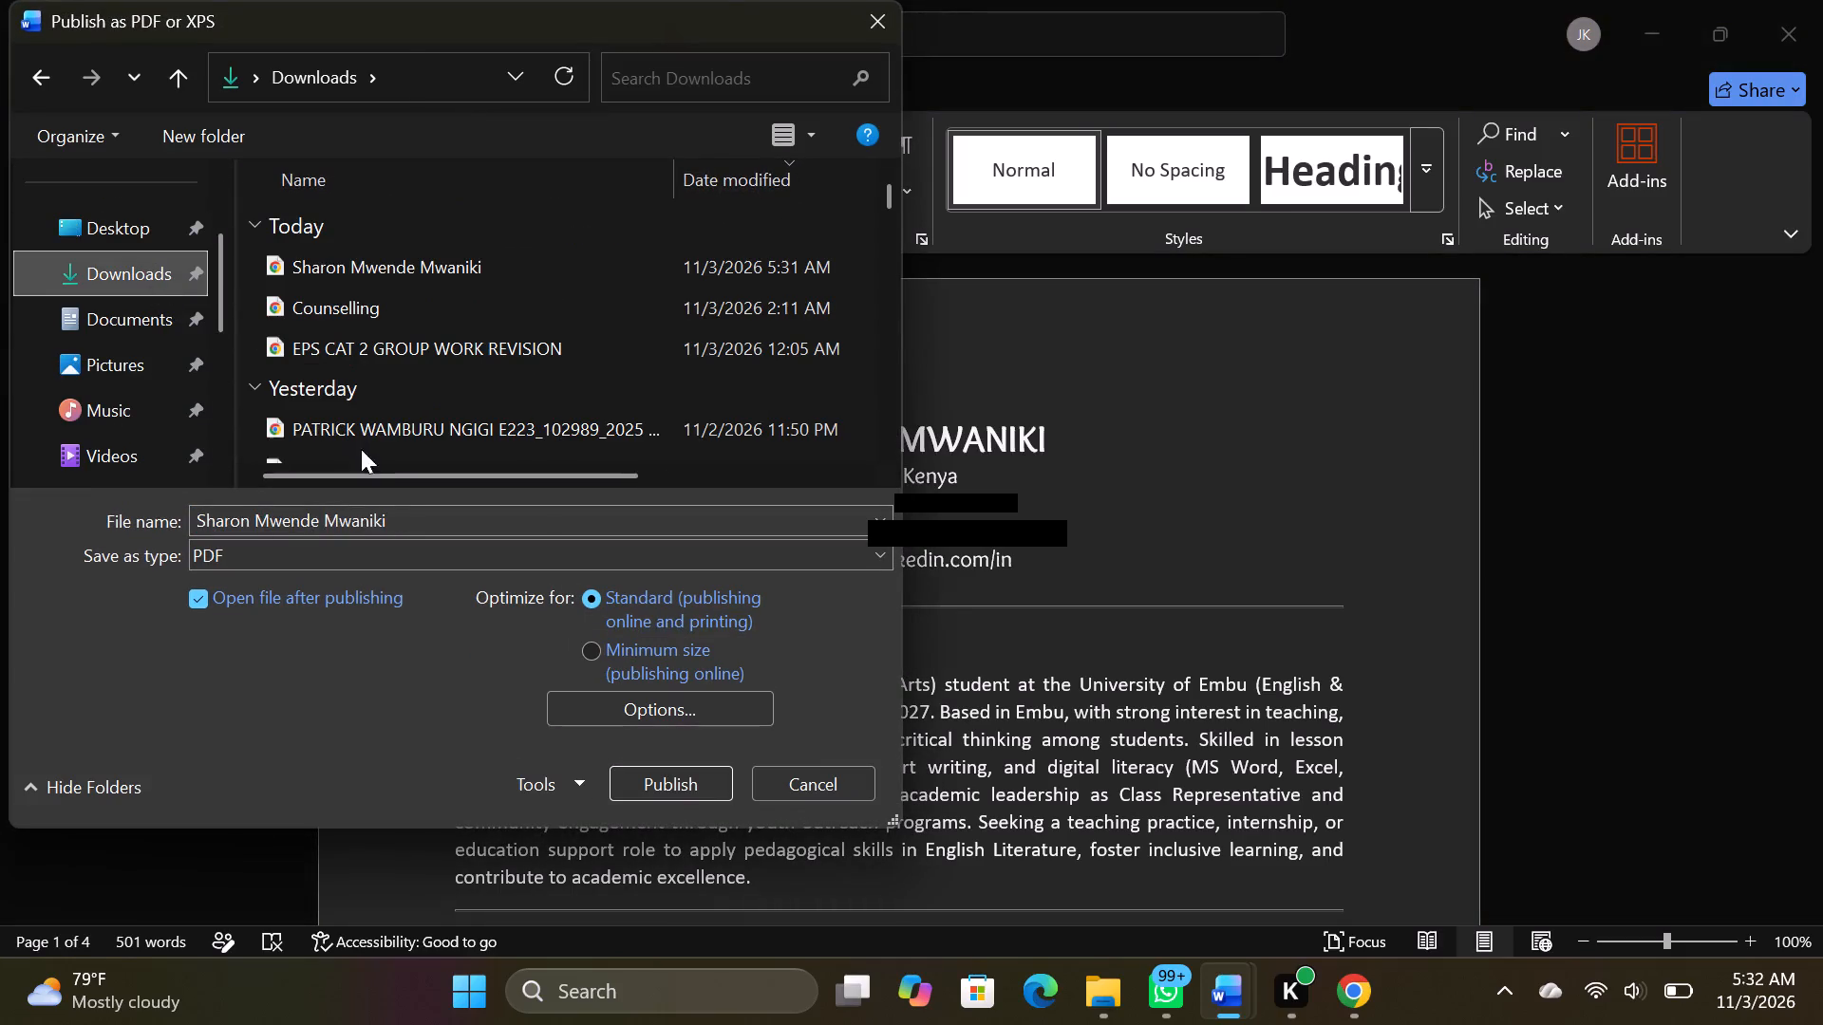
click(671, 781)
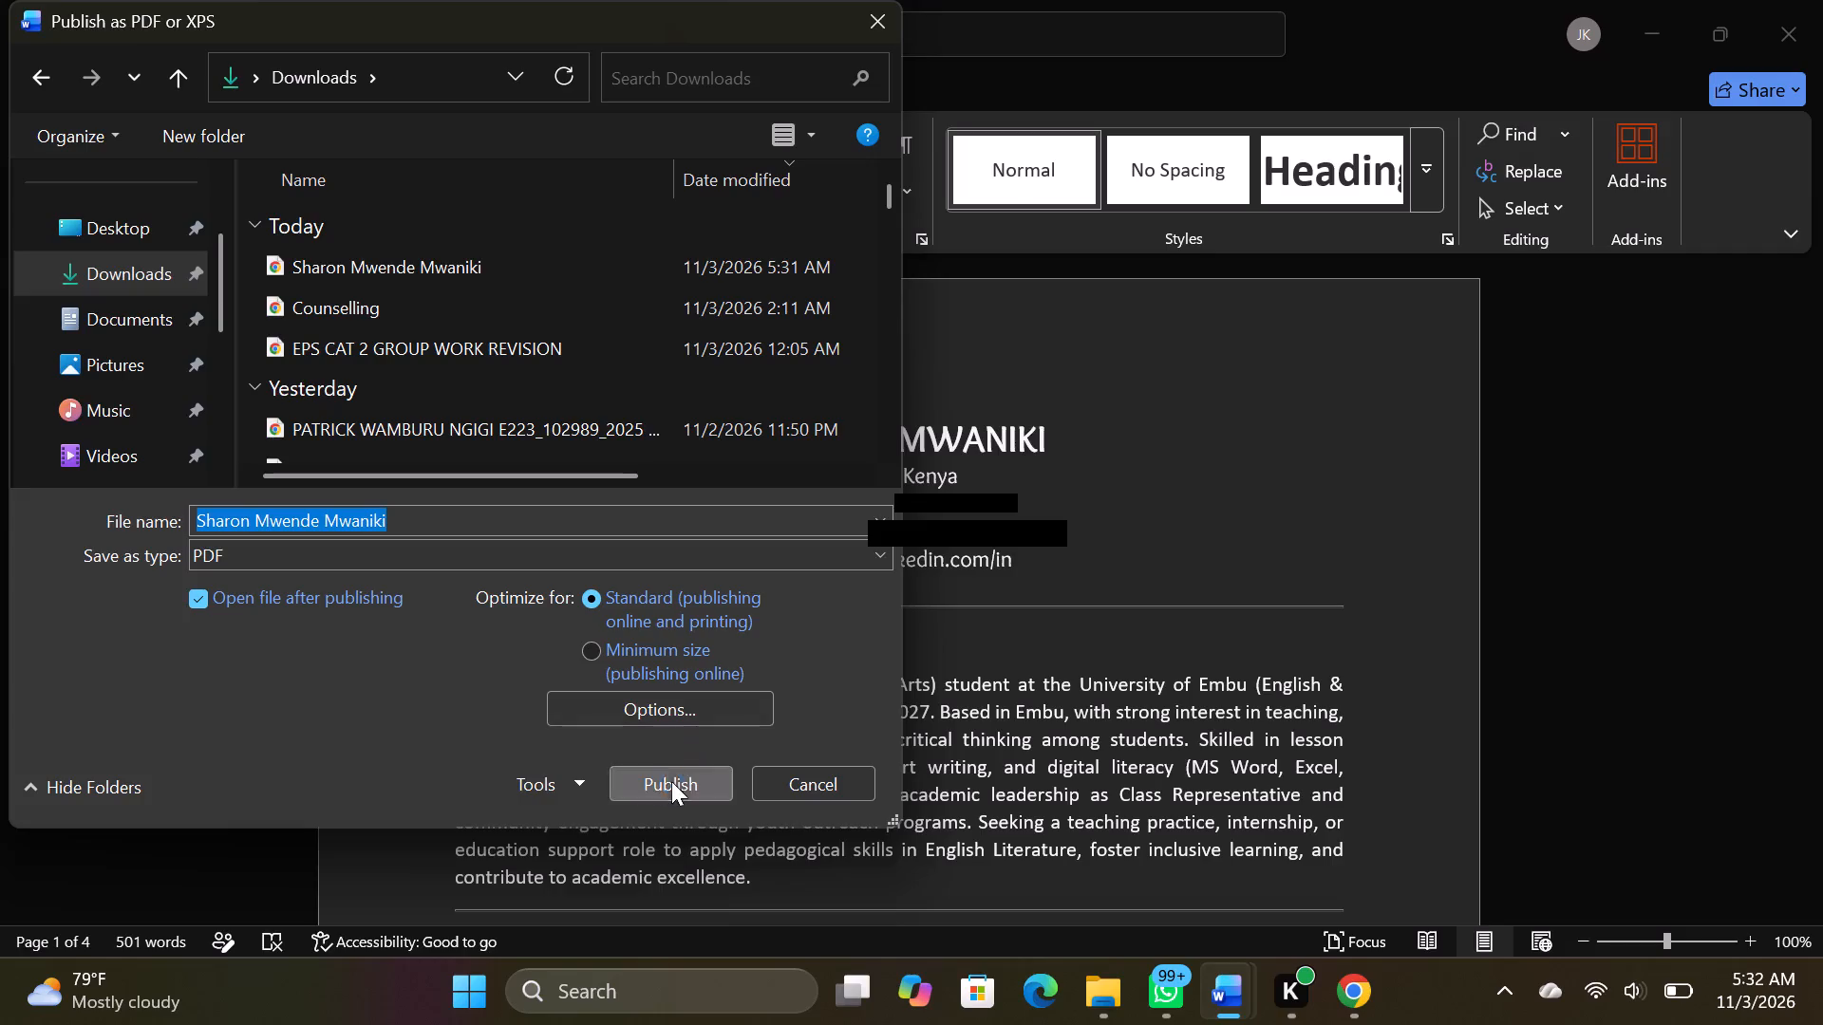
click(984, 490)
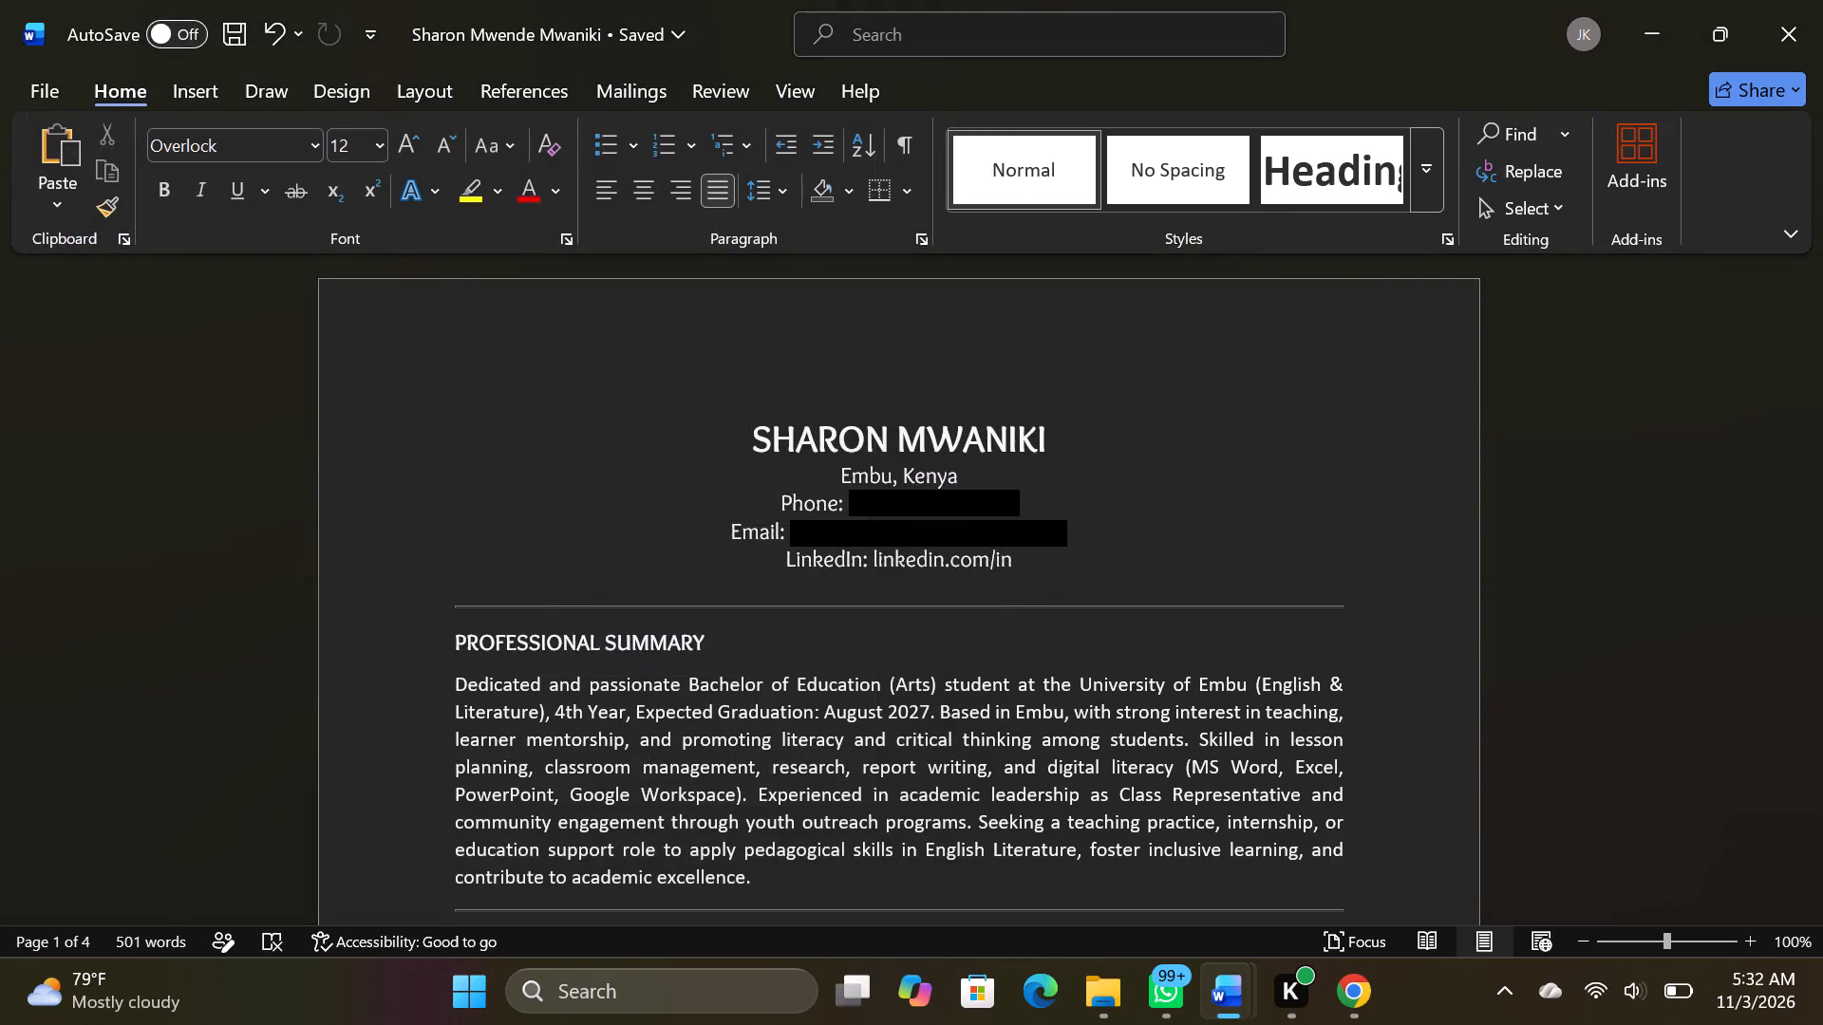
Check the Downloads folder in File Explorer for the exported CV PDF.
click(1111, 998)
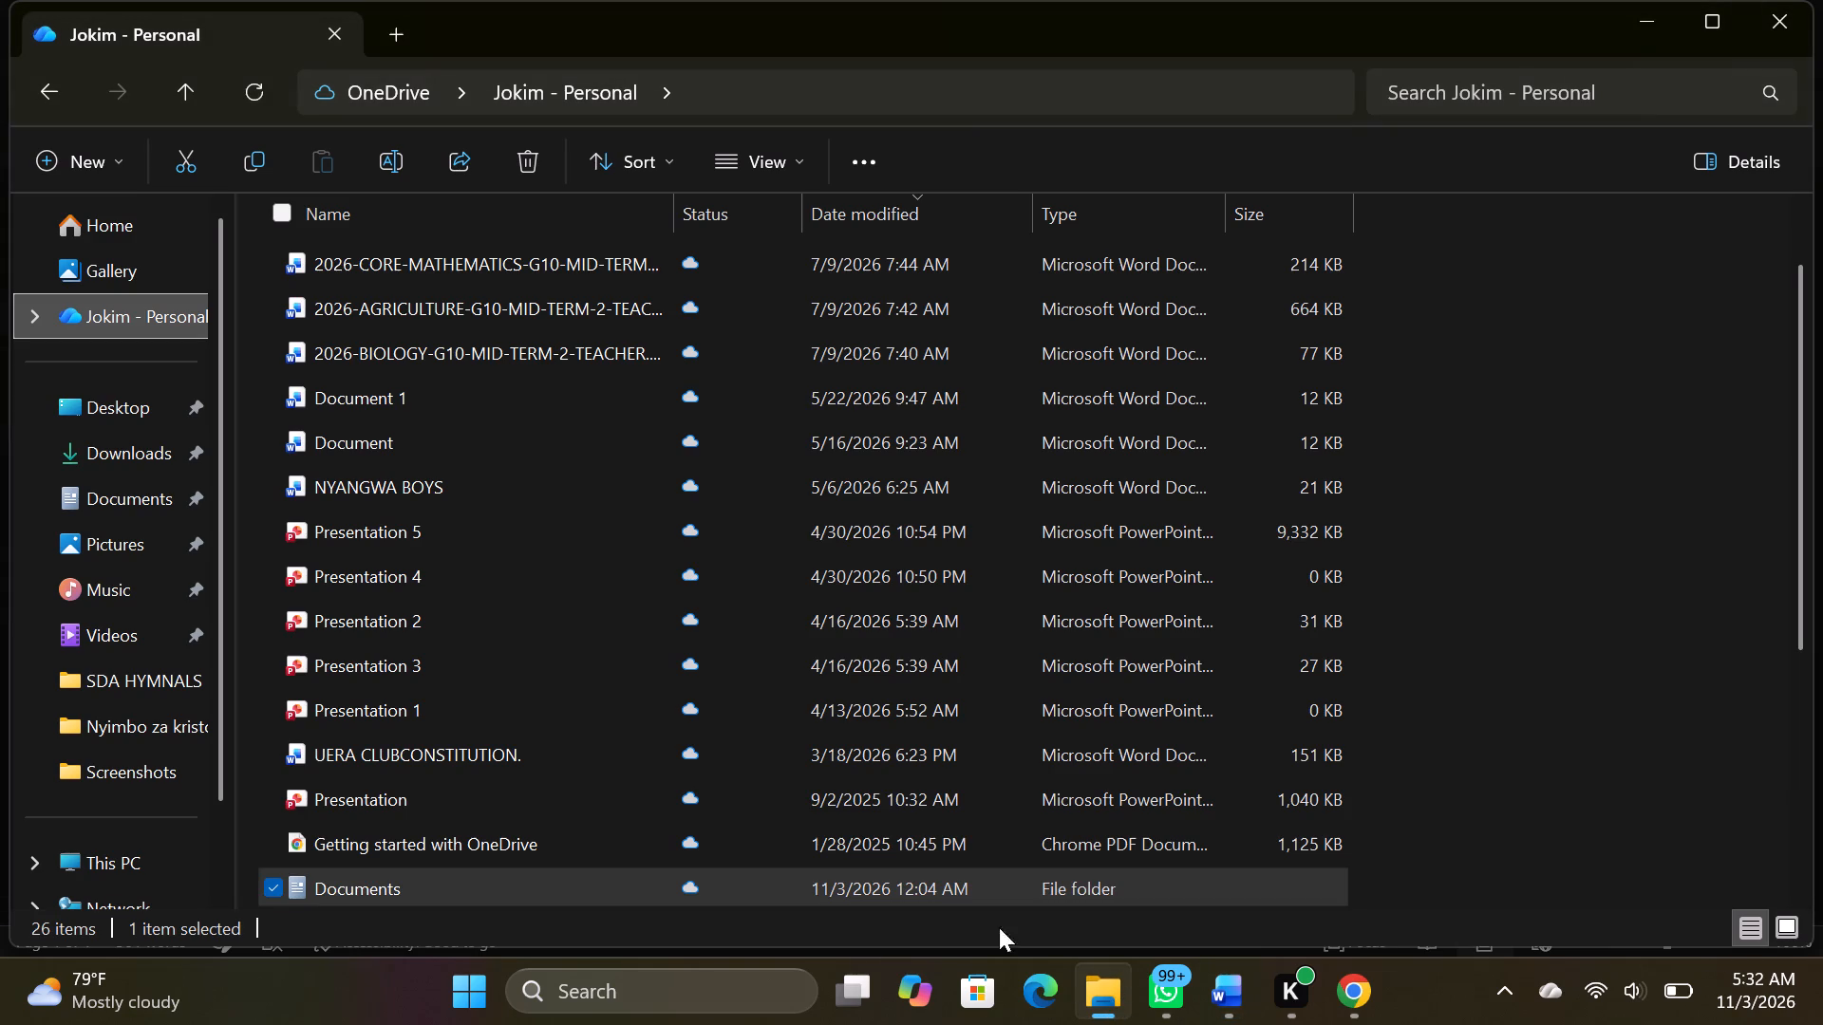
click(111, 453)
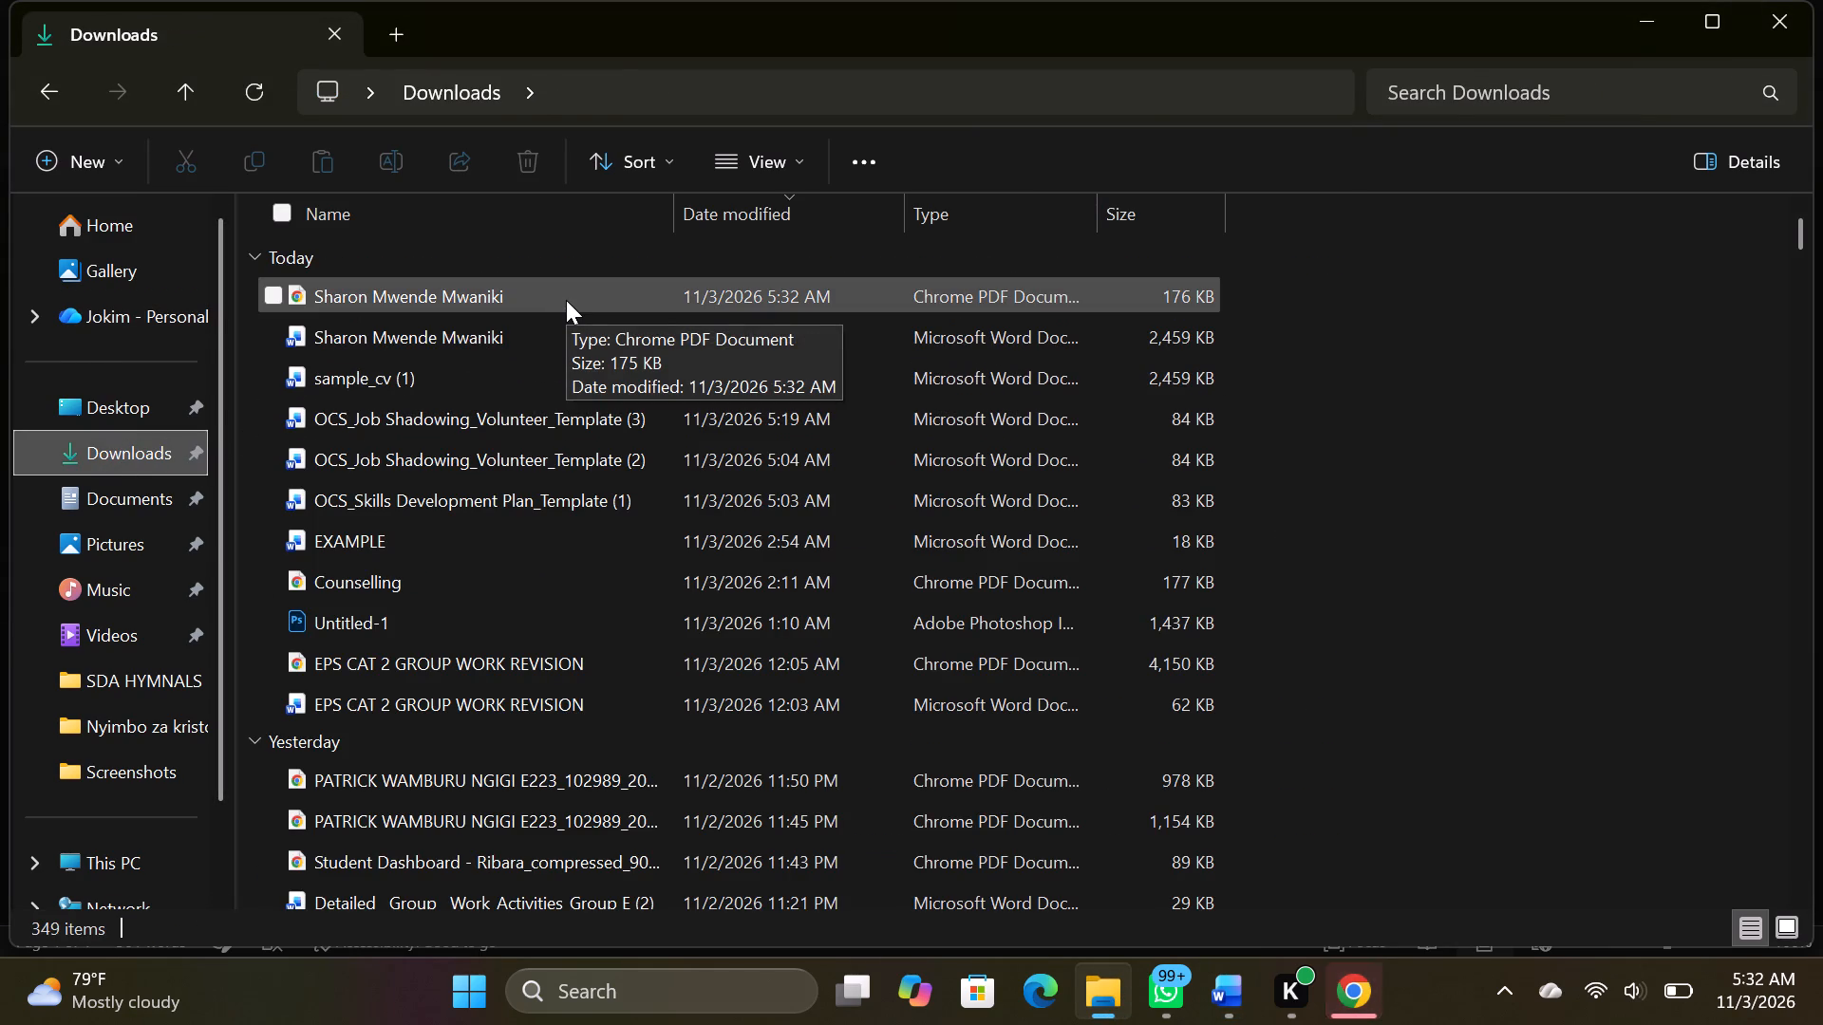
click(1646, 10)
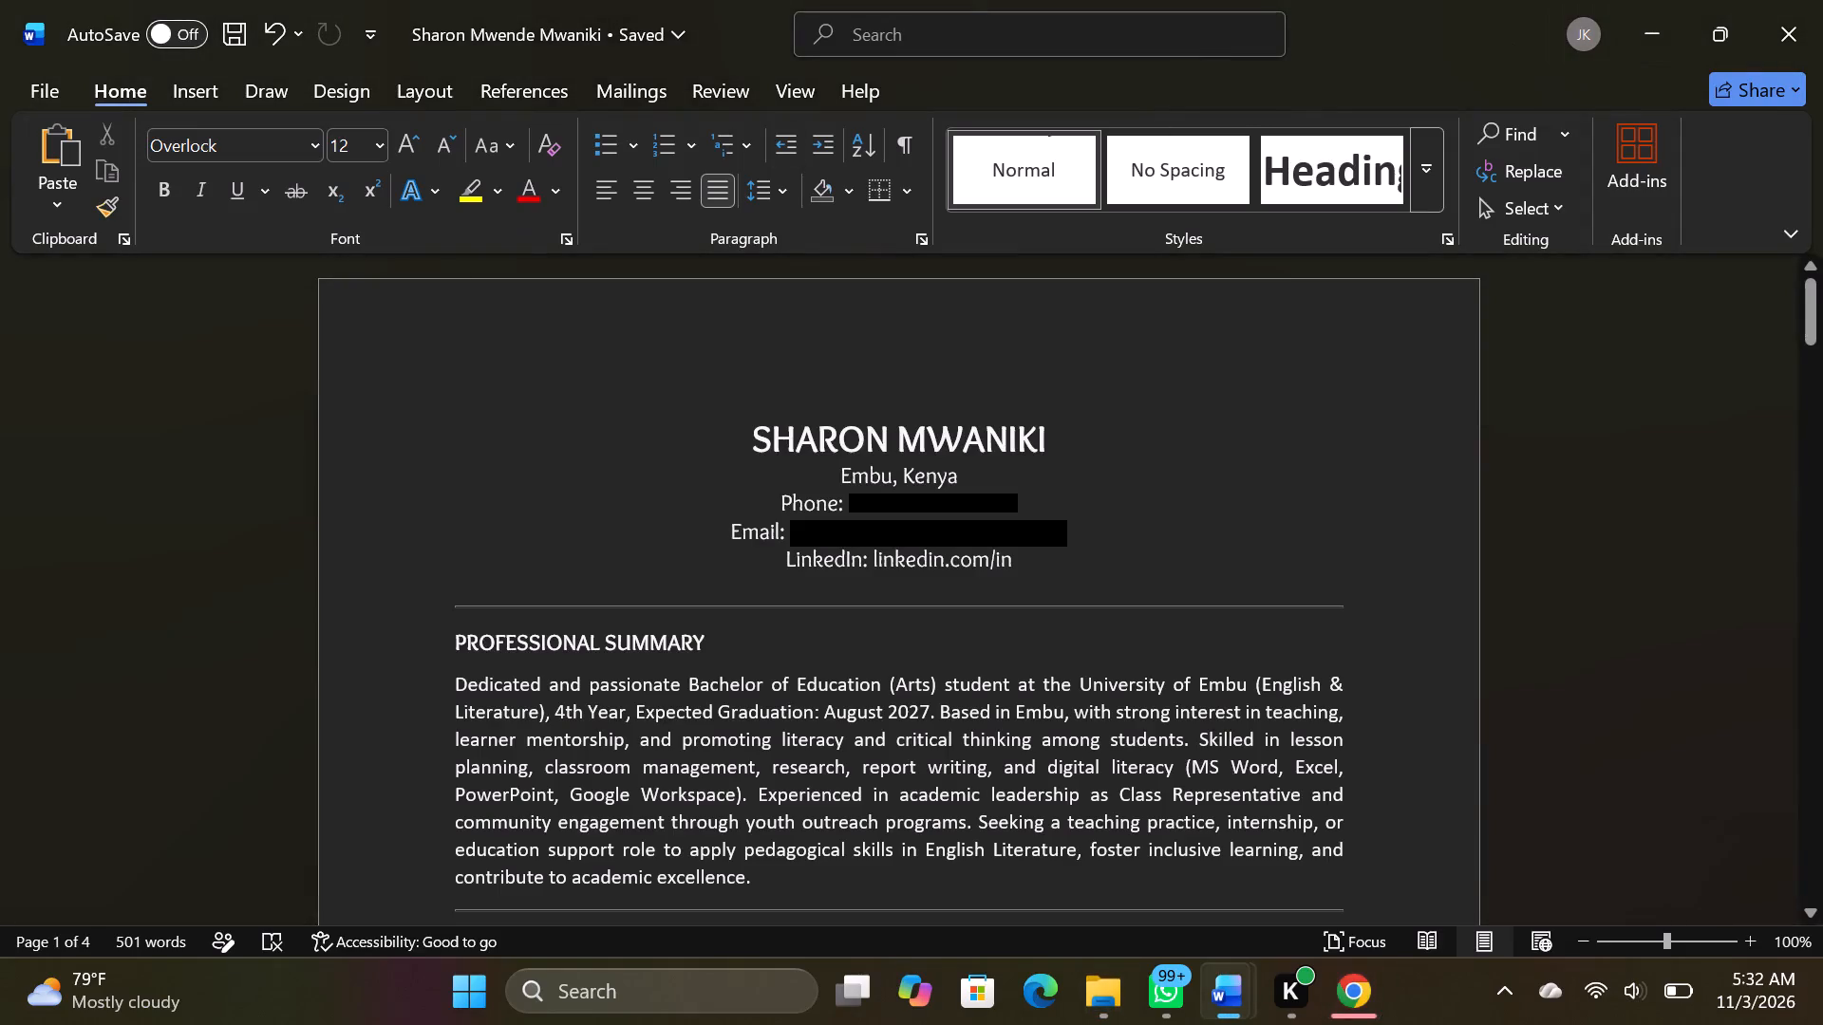
Switch to Chrome, search Google for "i love pdf" in a new tab and open iLovePDF's Compress PDF tool.
click(1345, 992)
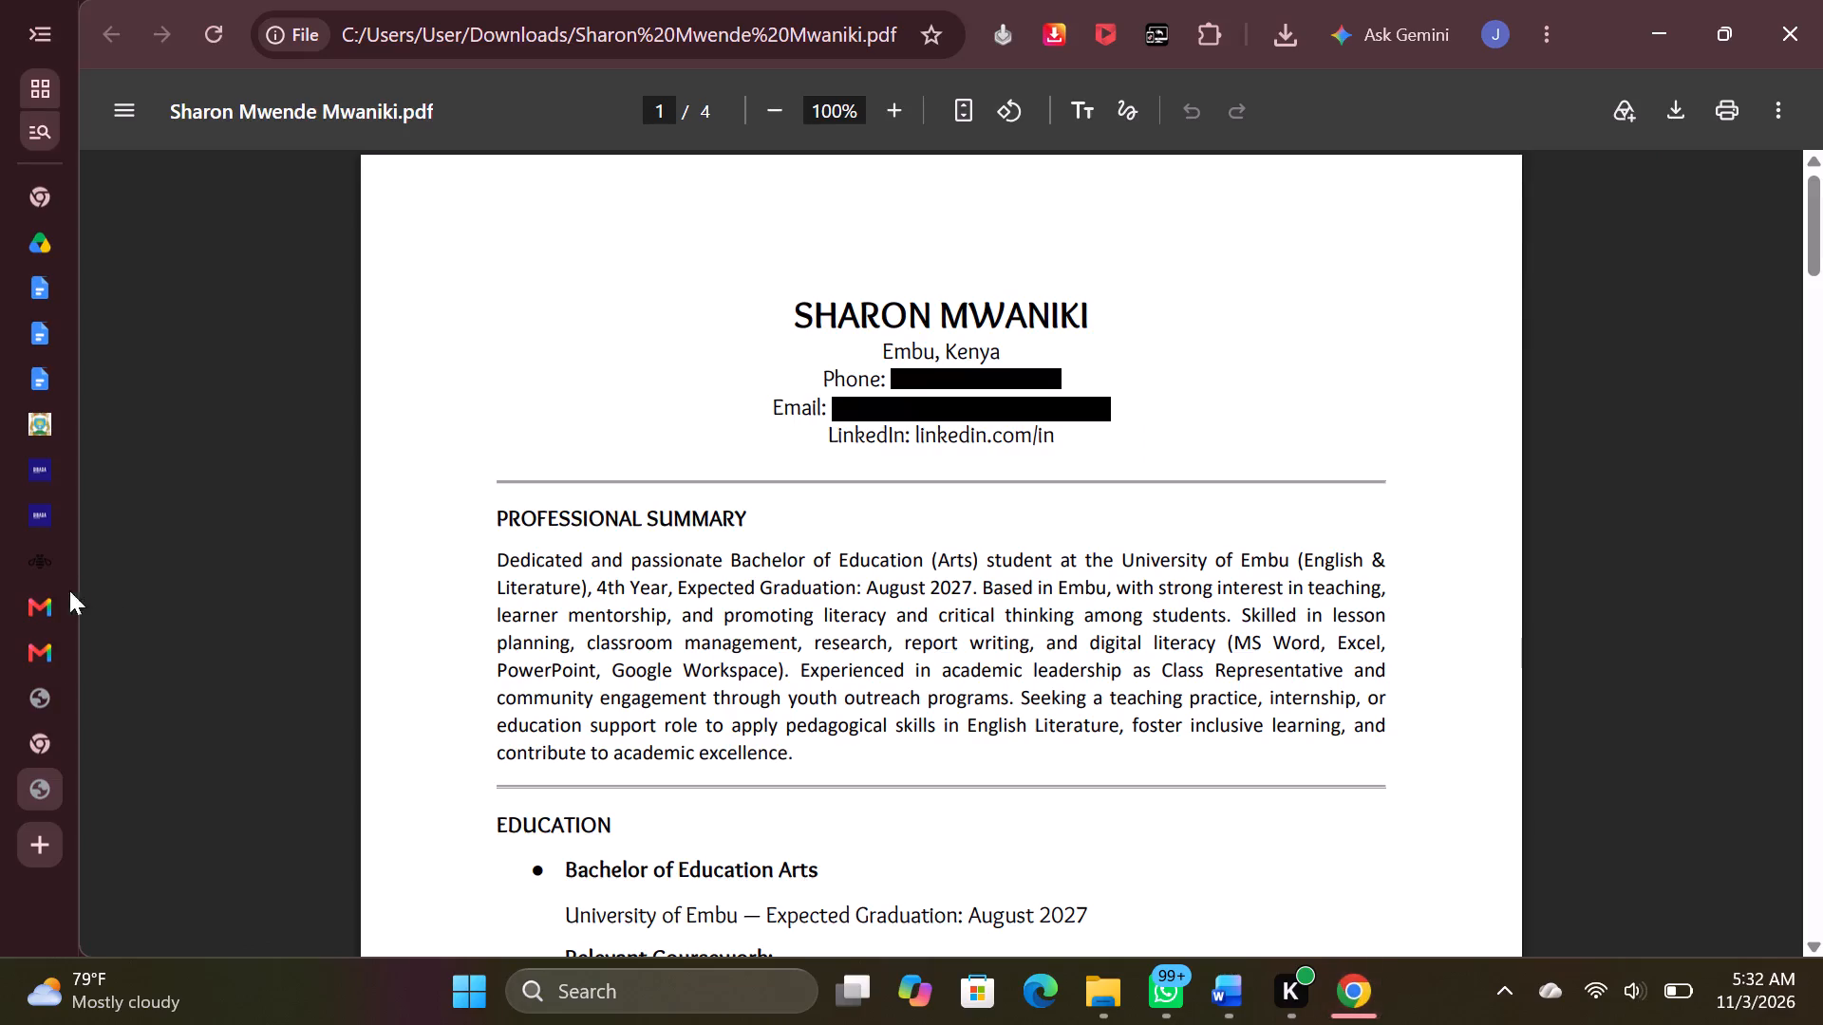
click(141, 837)
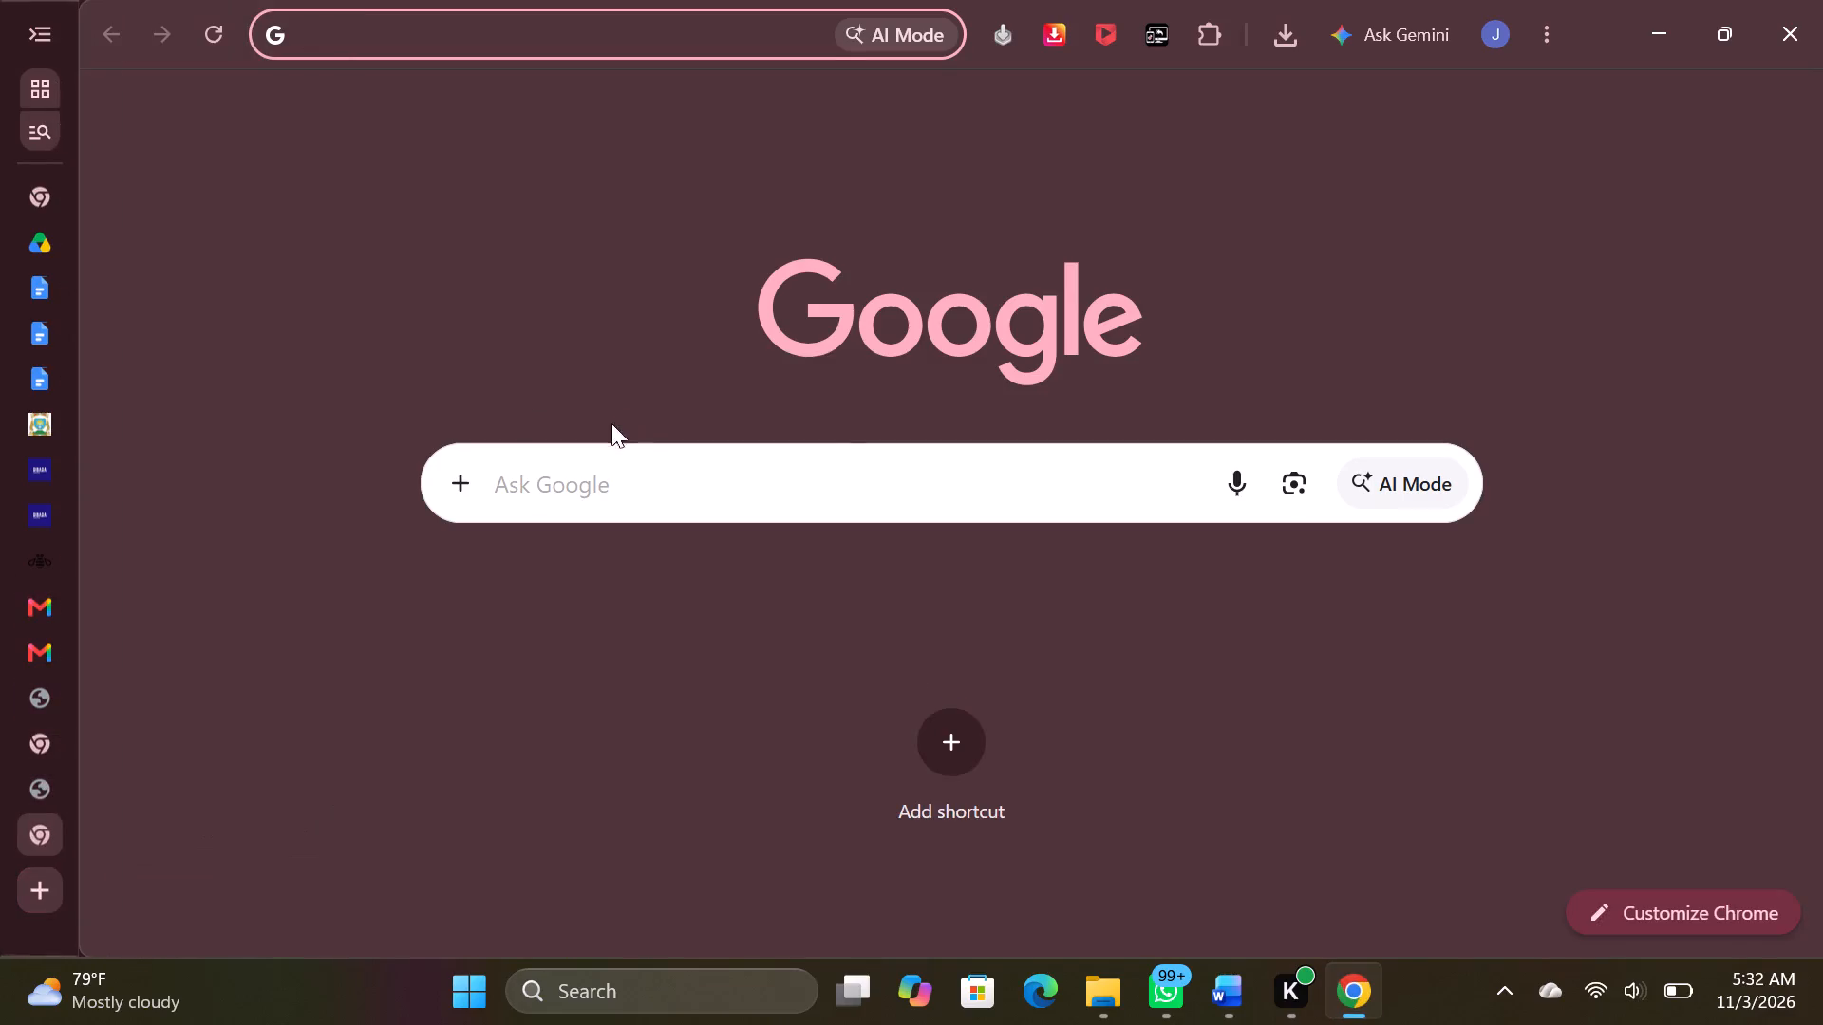
click(619, 480)
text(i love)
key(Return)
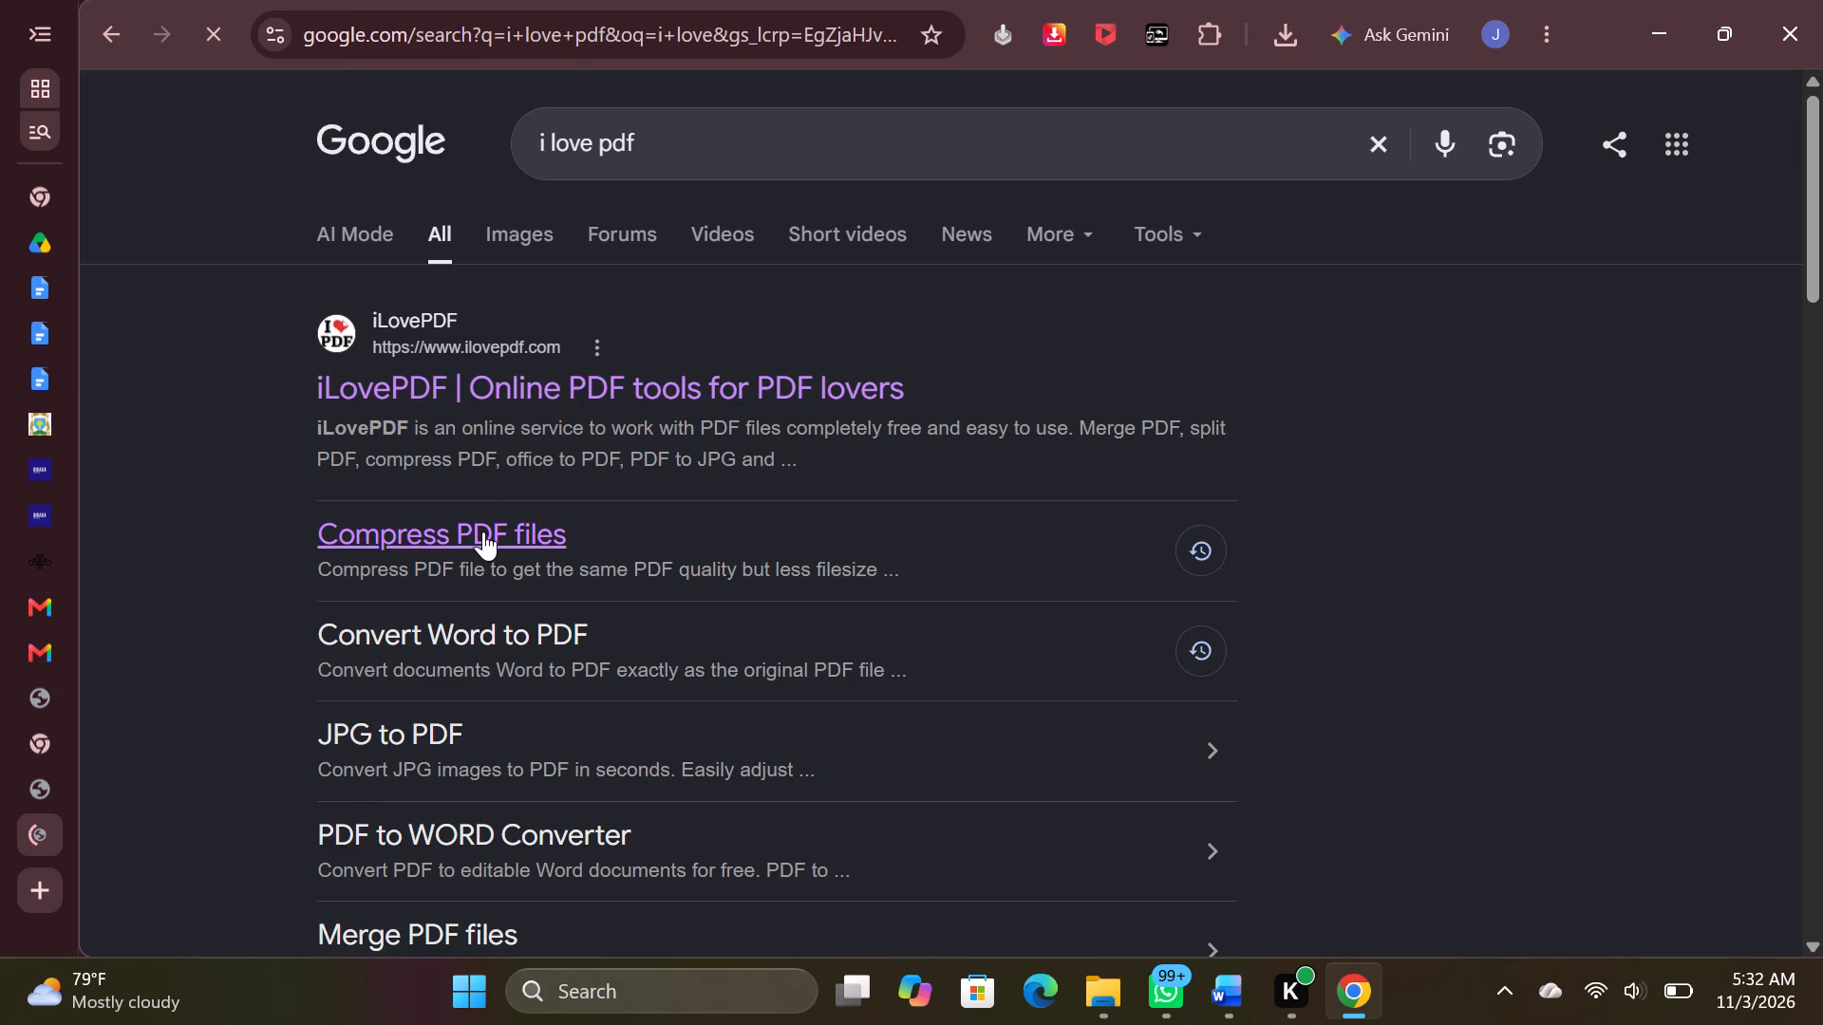
click(483, 532)
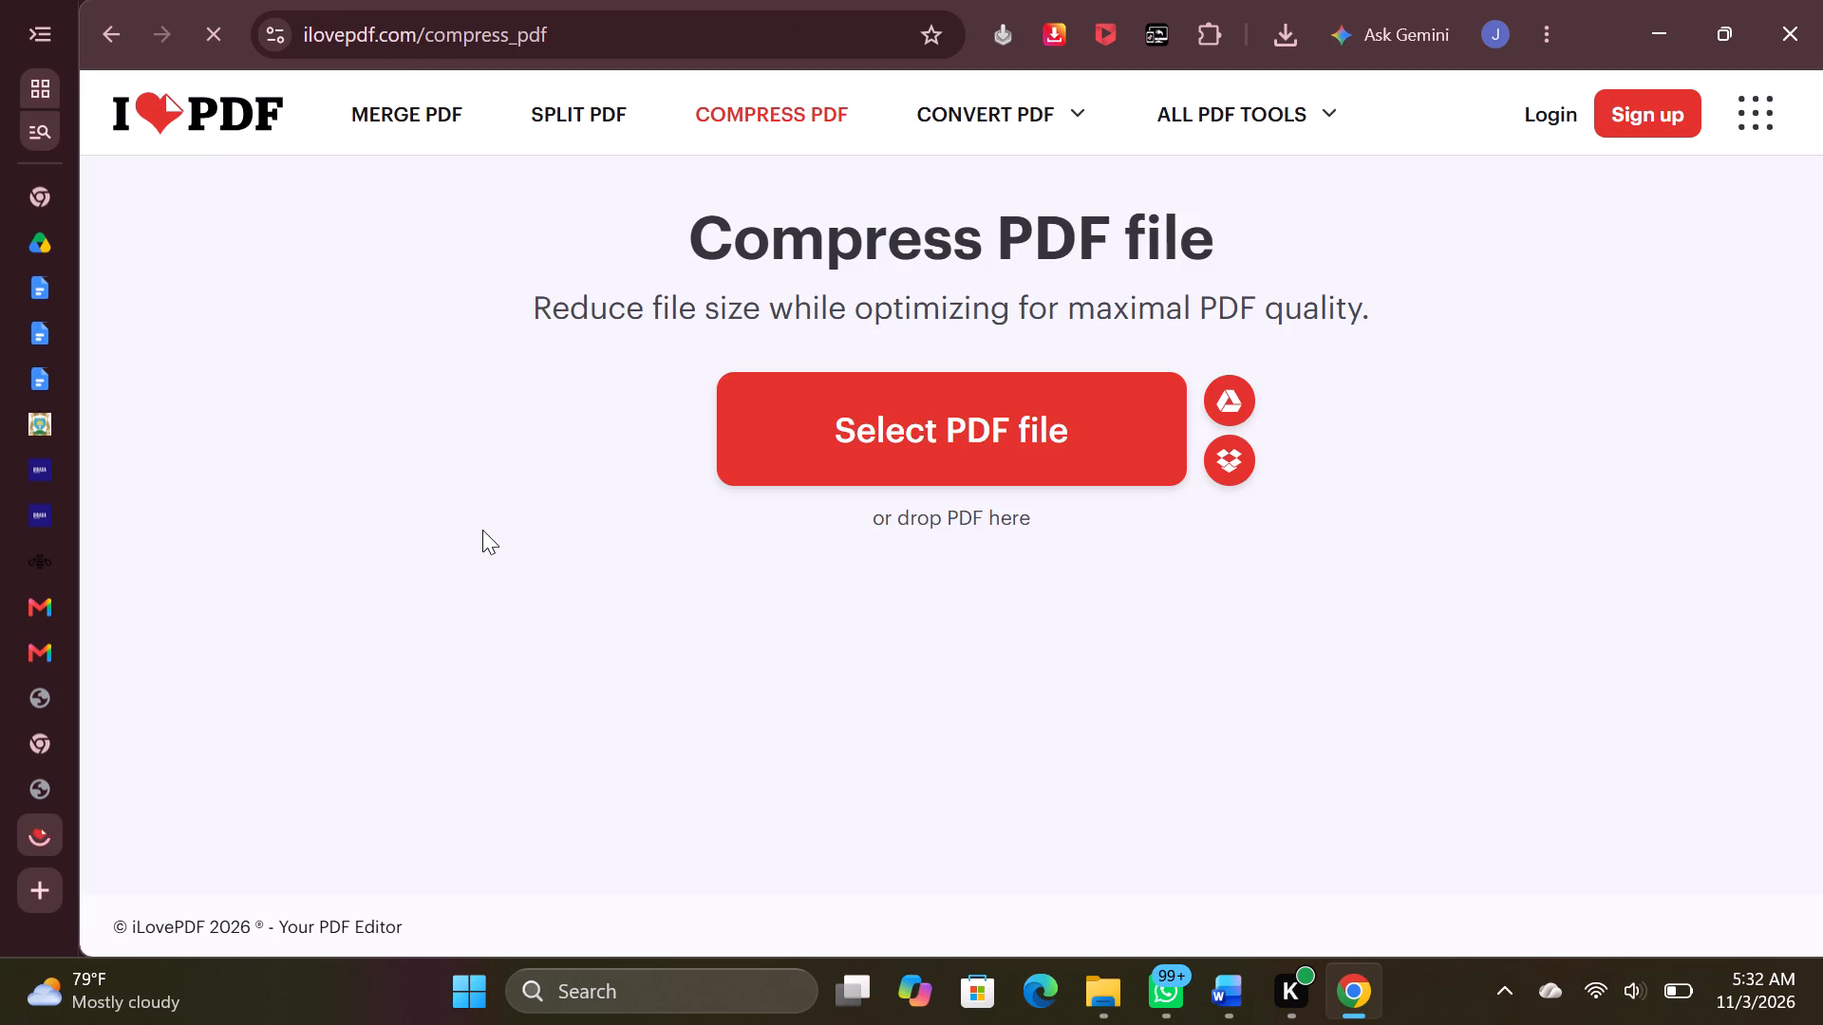
Upload the exported CV PDF, named with the student's full name, from Downloads to the compression tool.
click(873, 441)
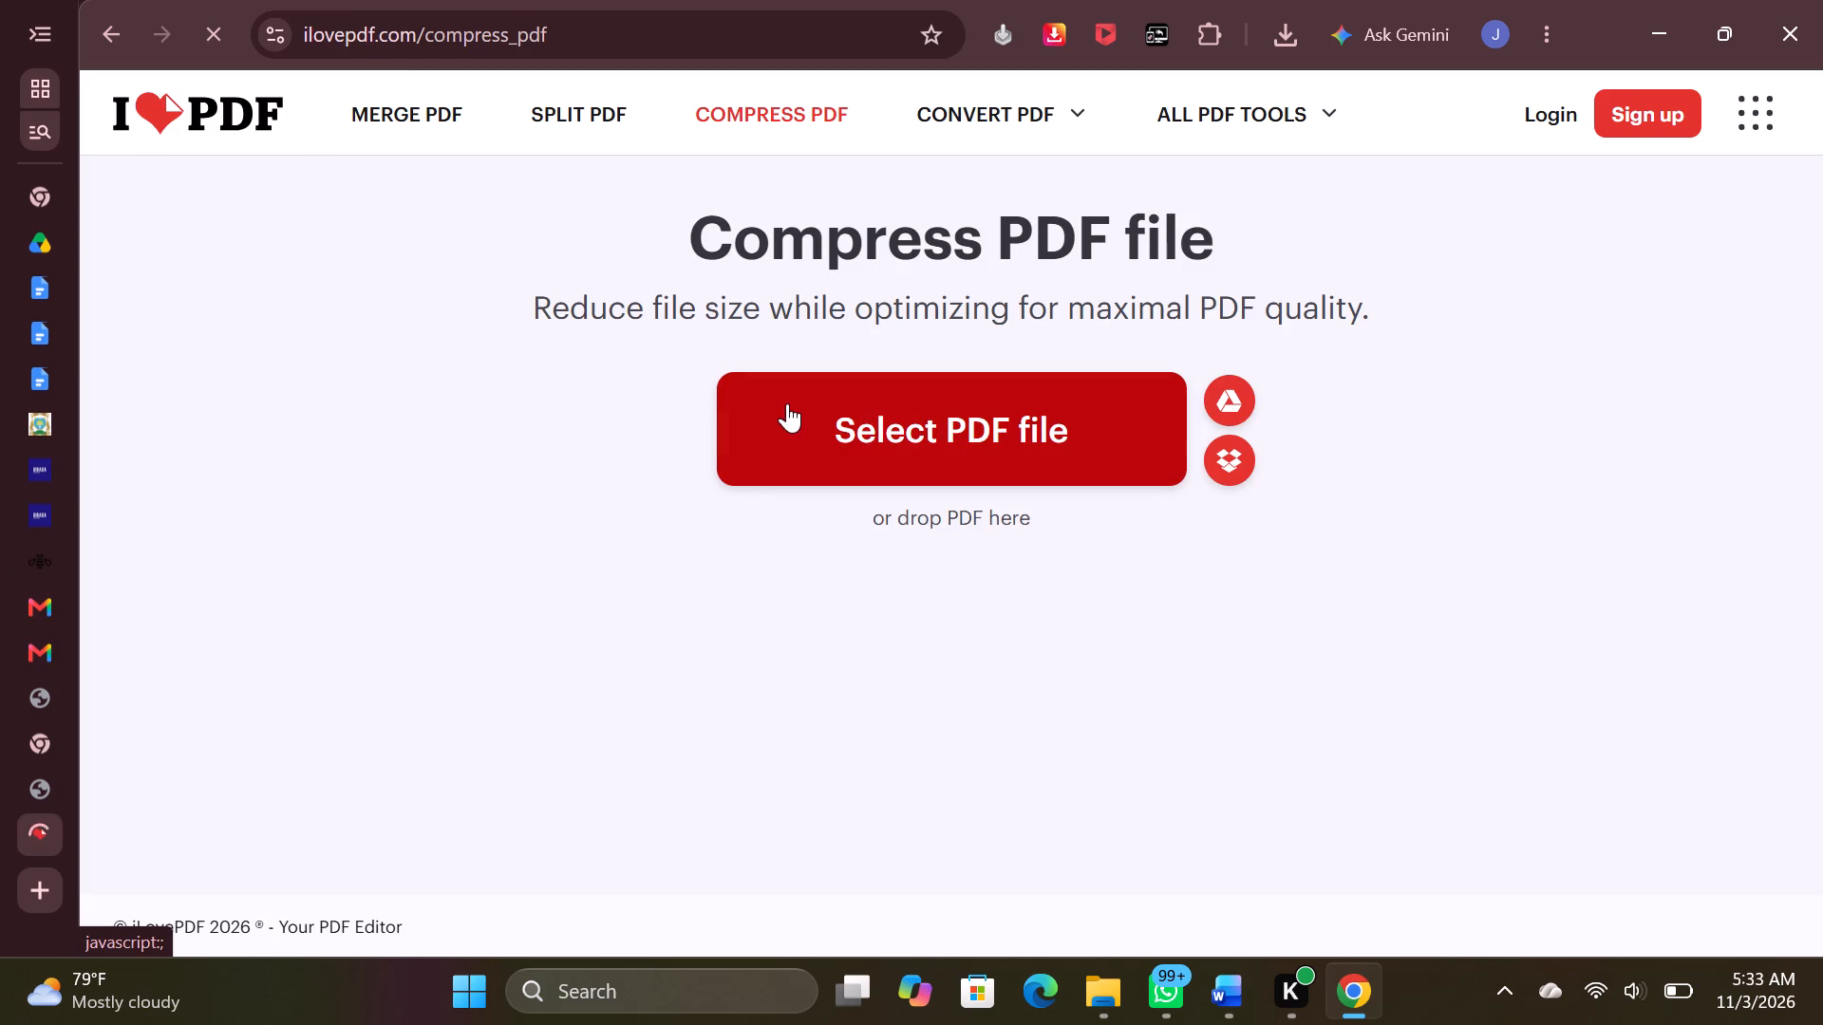
click(910, 439)
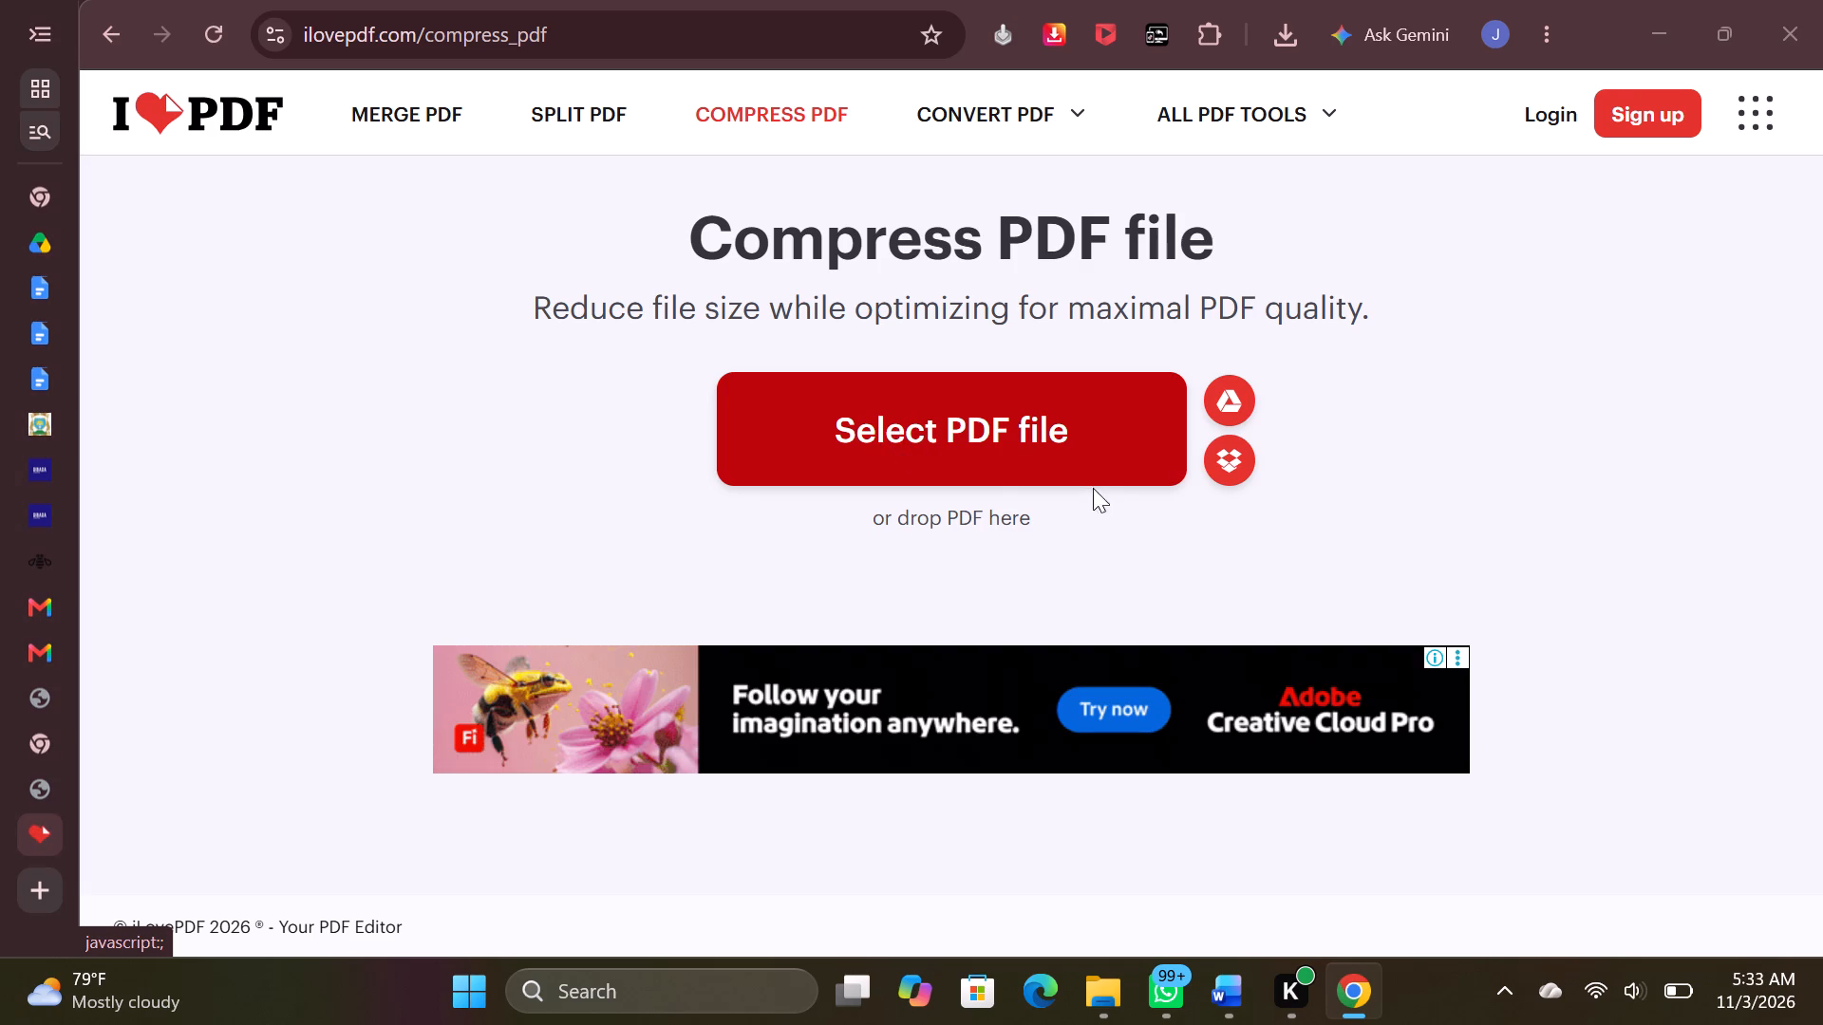
click(450, 260)
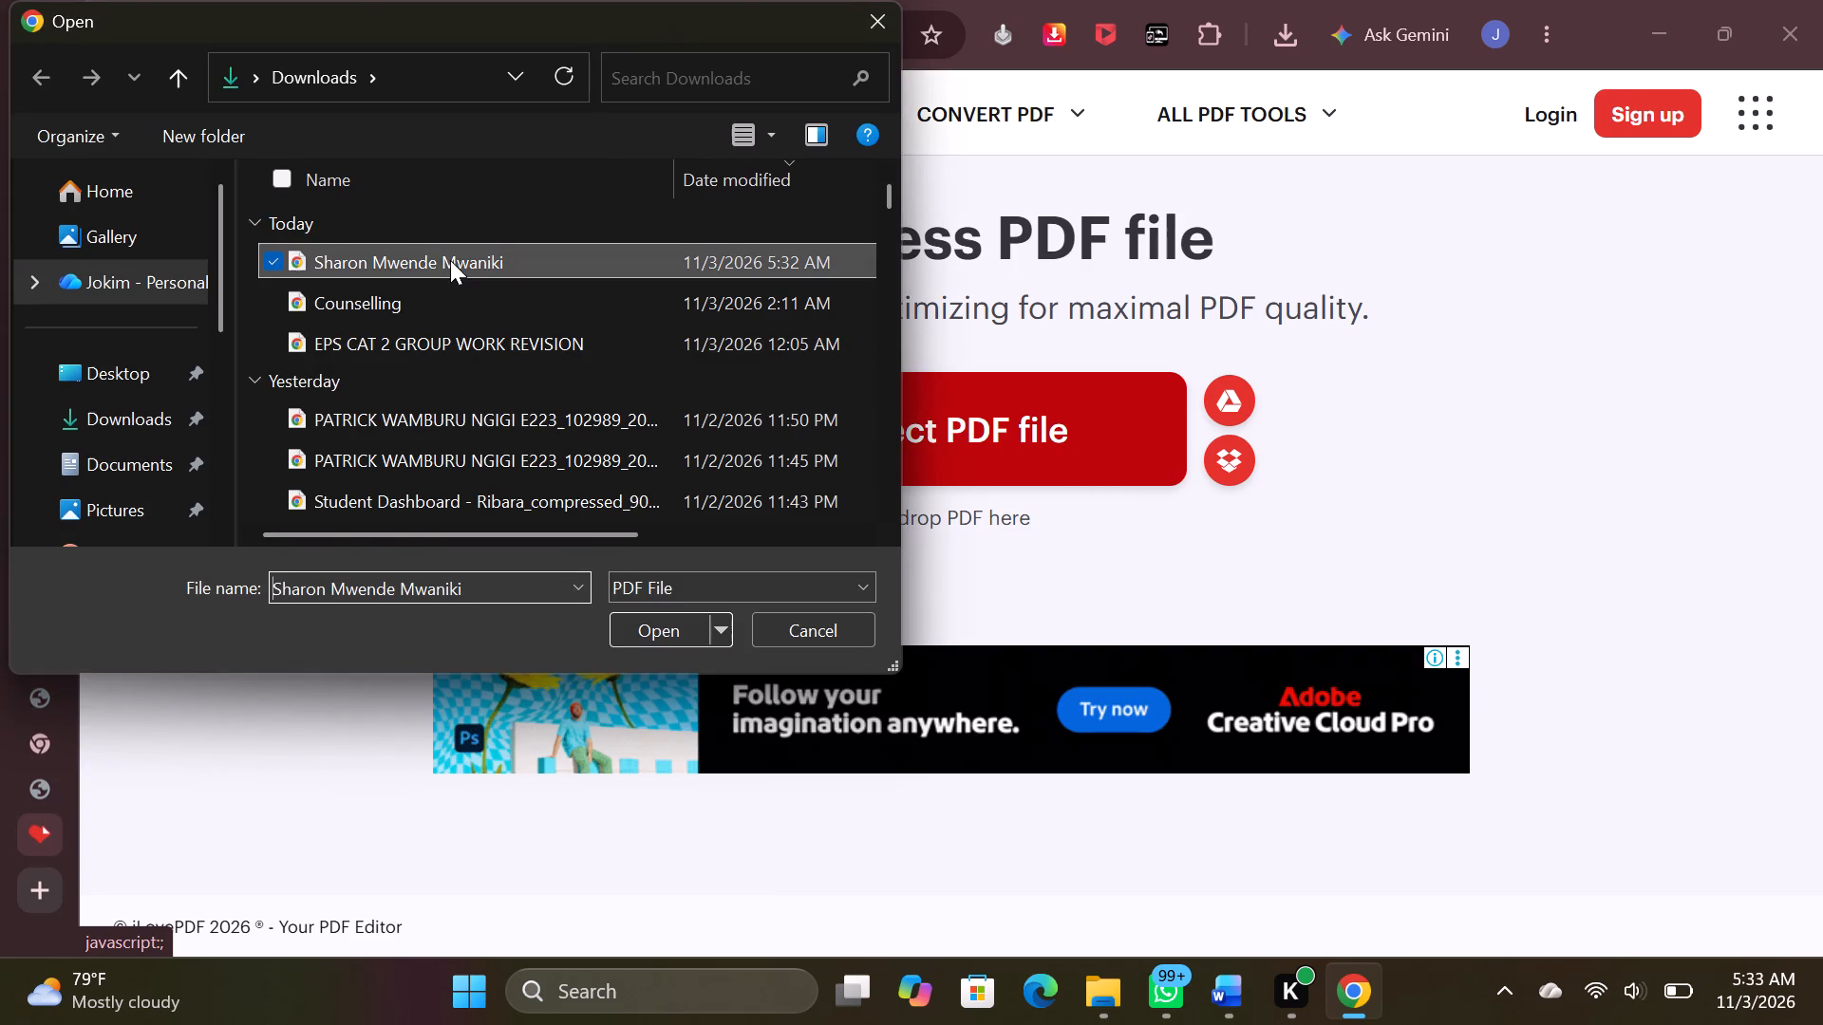
click(670, 628)
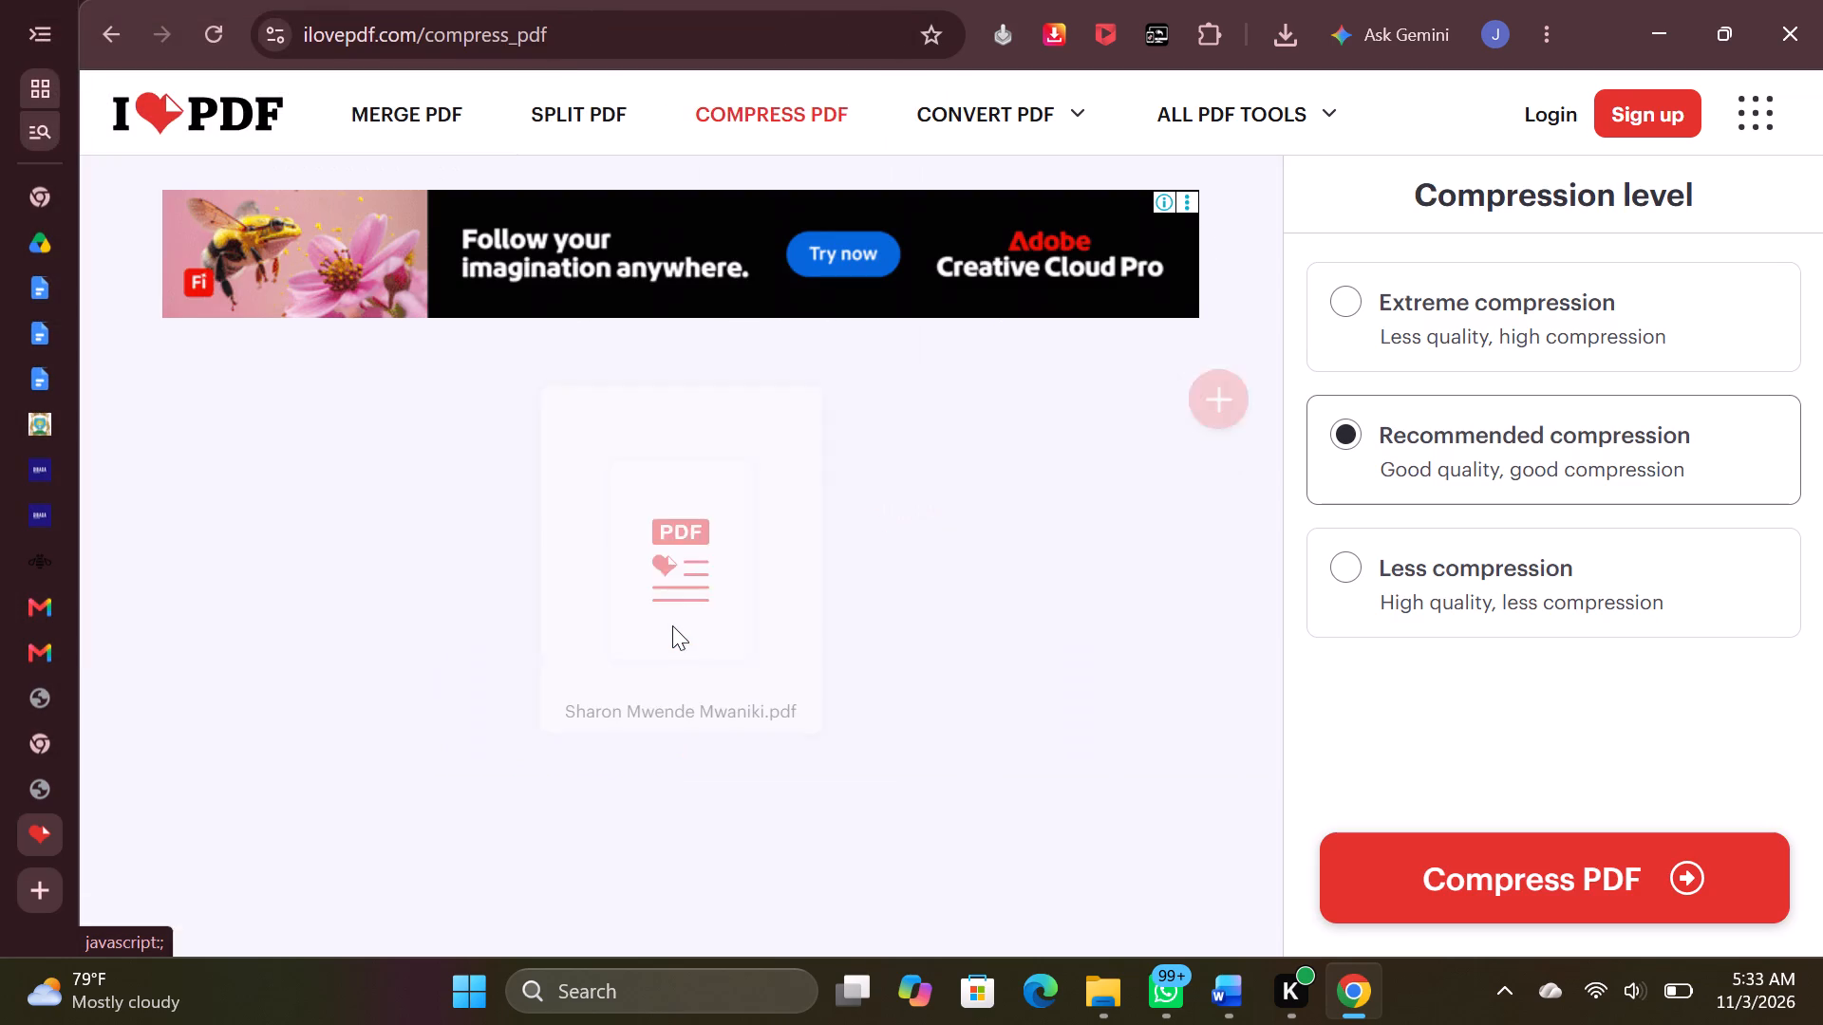
Compress the uploaded CV PDF using the Extreme compression level.
click(1352, 302)
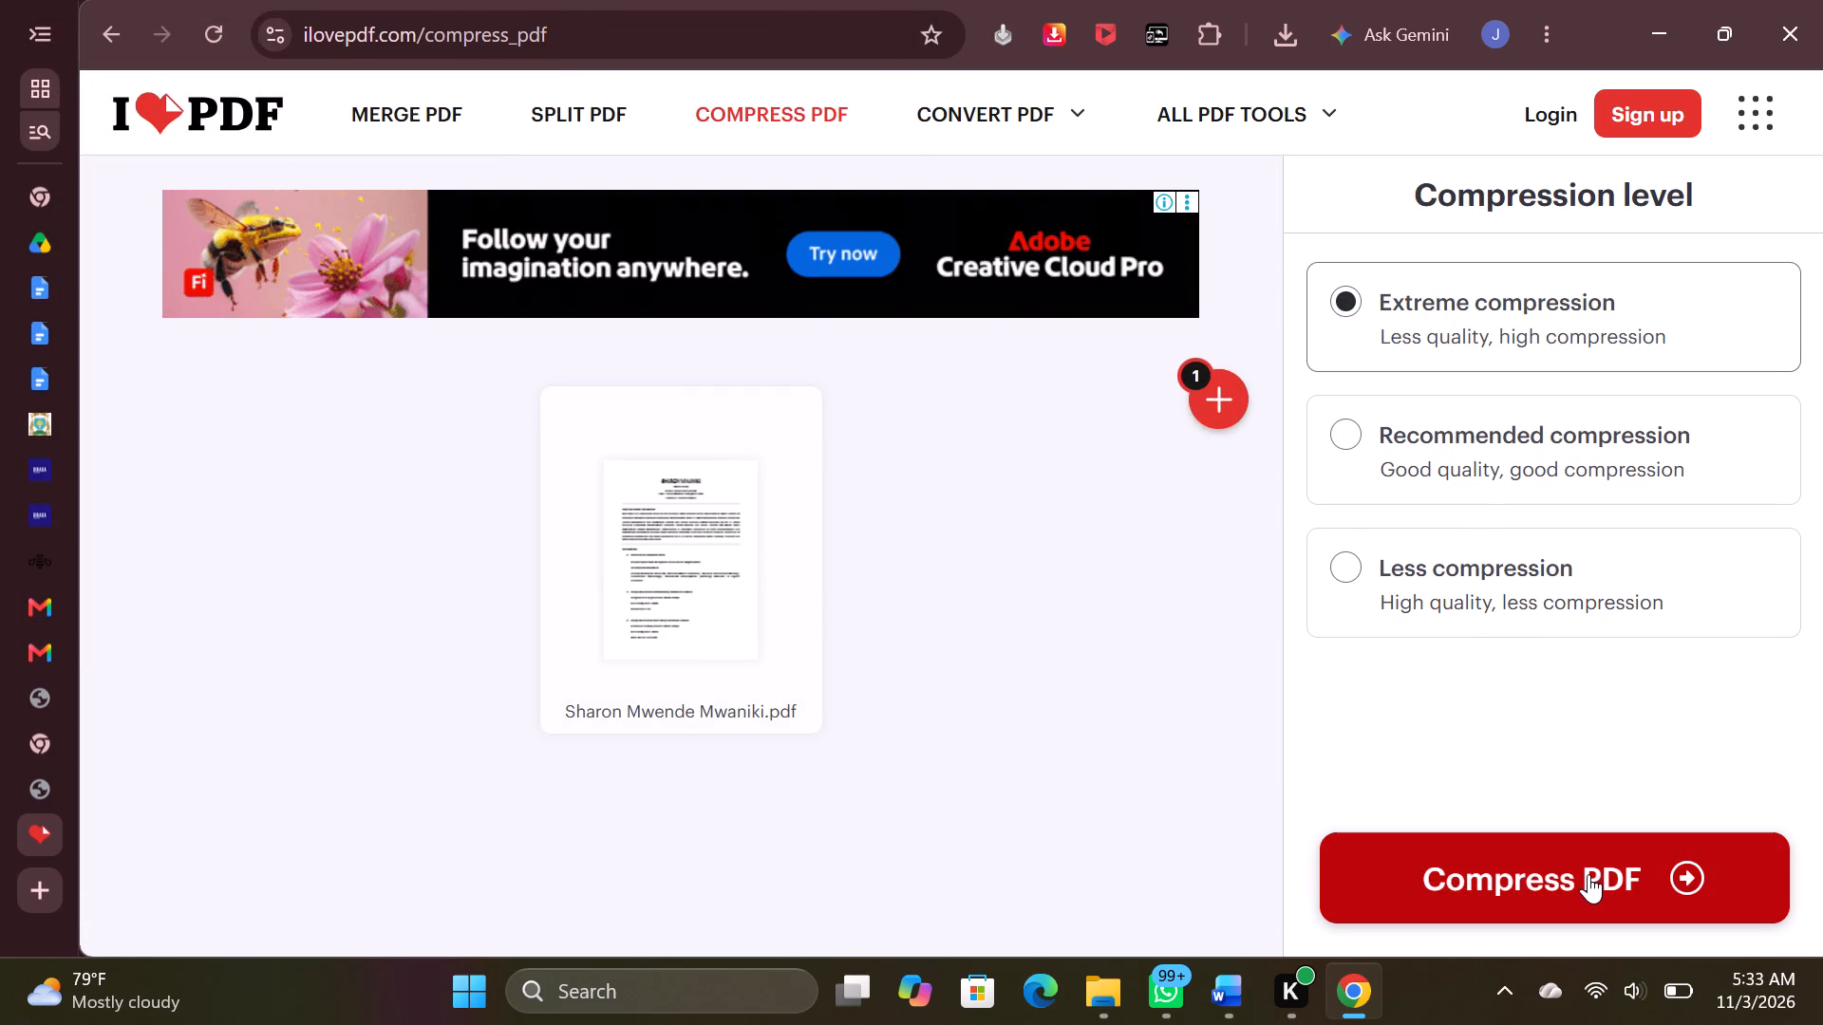
Run the Extreme compression on the uploaded CV PDF to produce the compressed file.
click(1588, 874)
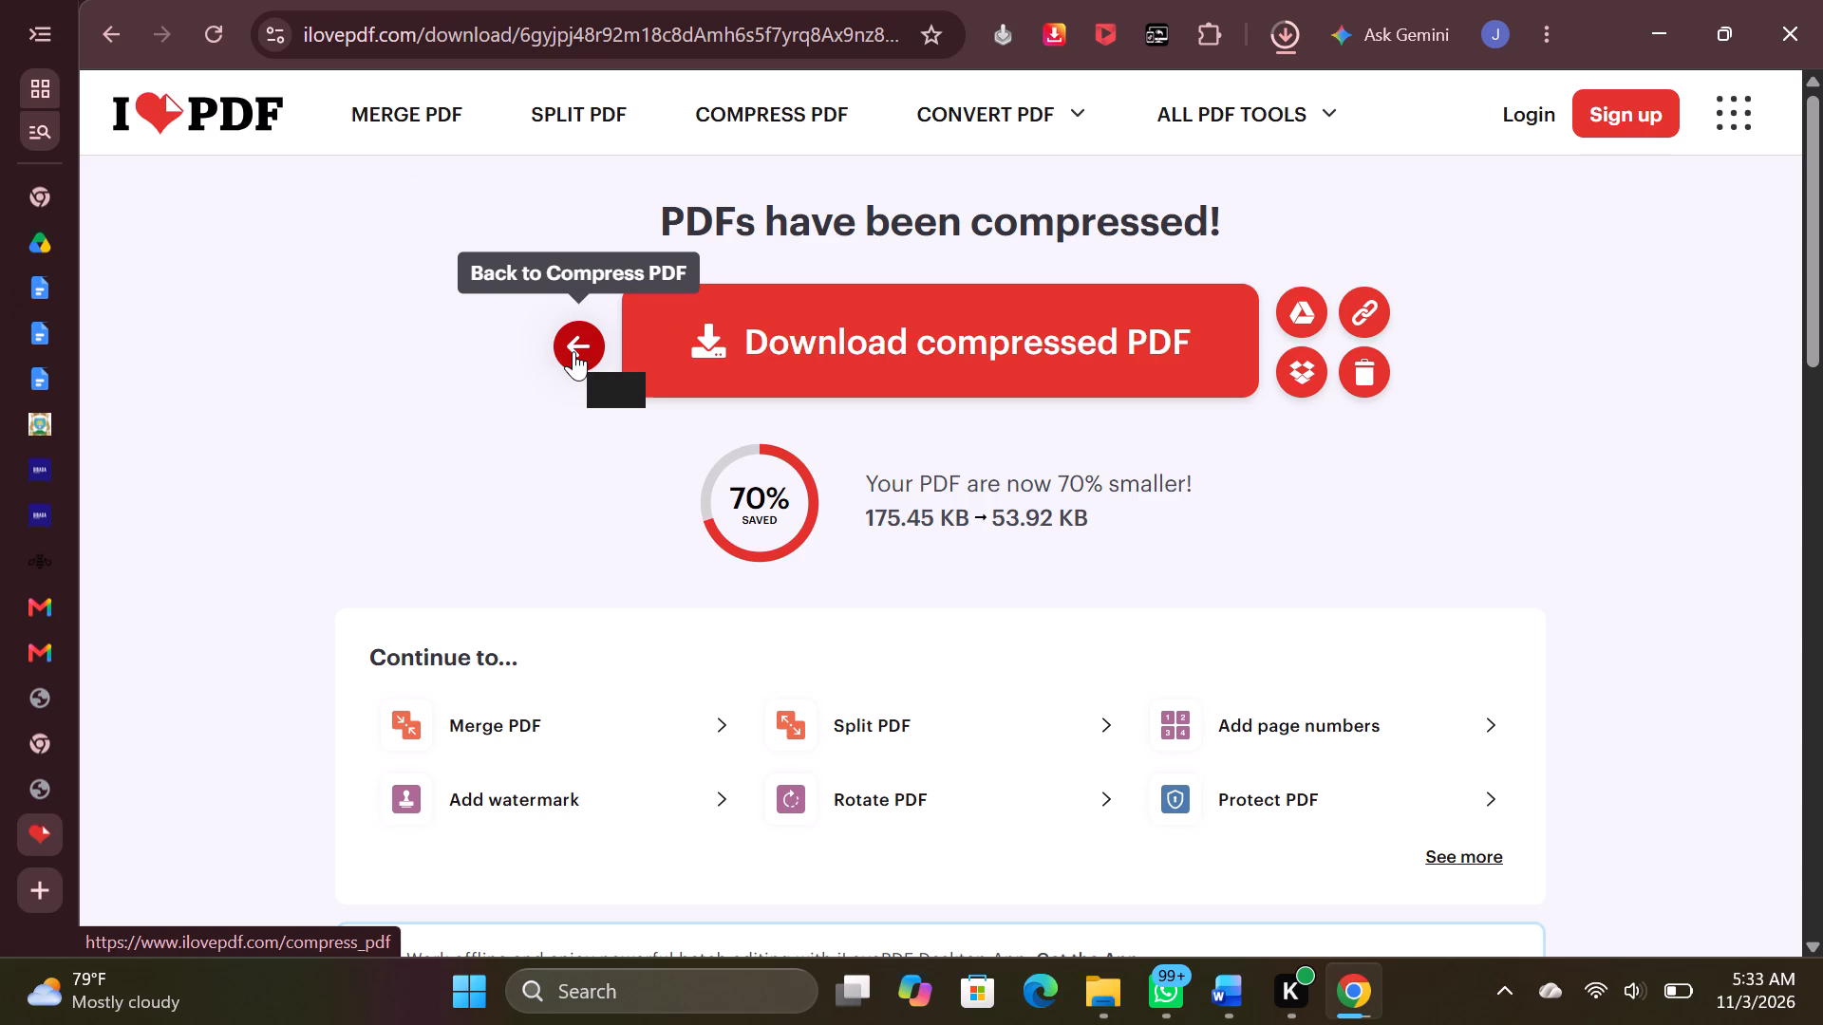
Open the compressed CV PDF from the recent downloads and review its content from the professional summary through the referees.
click(1274, 42)
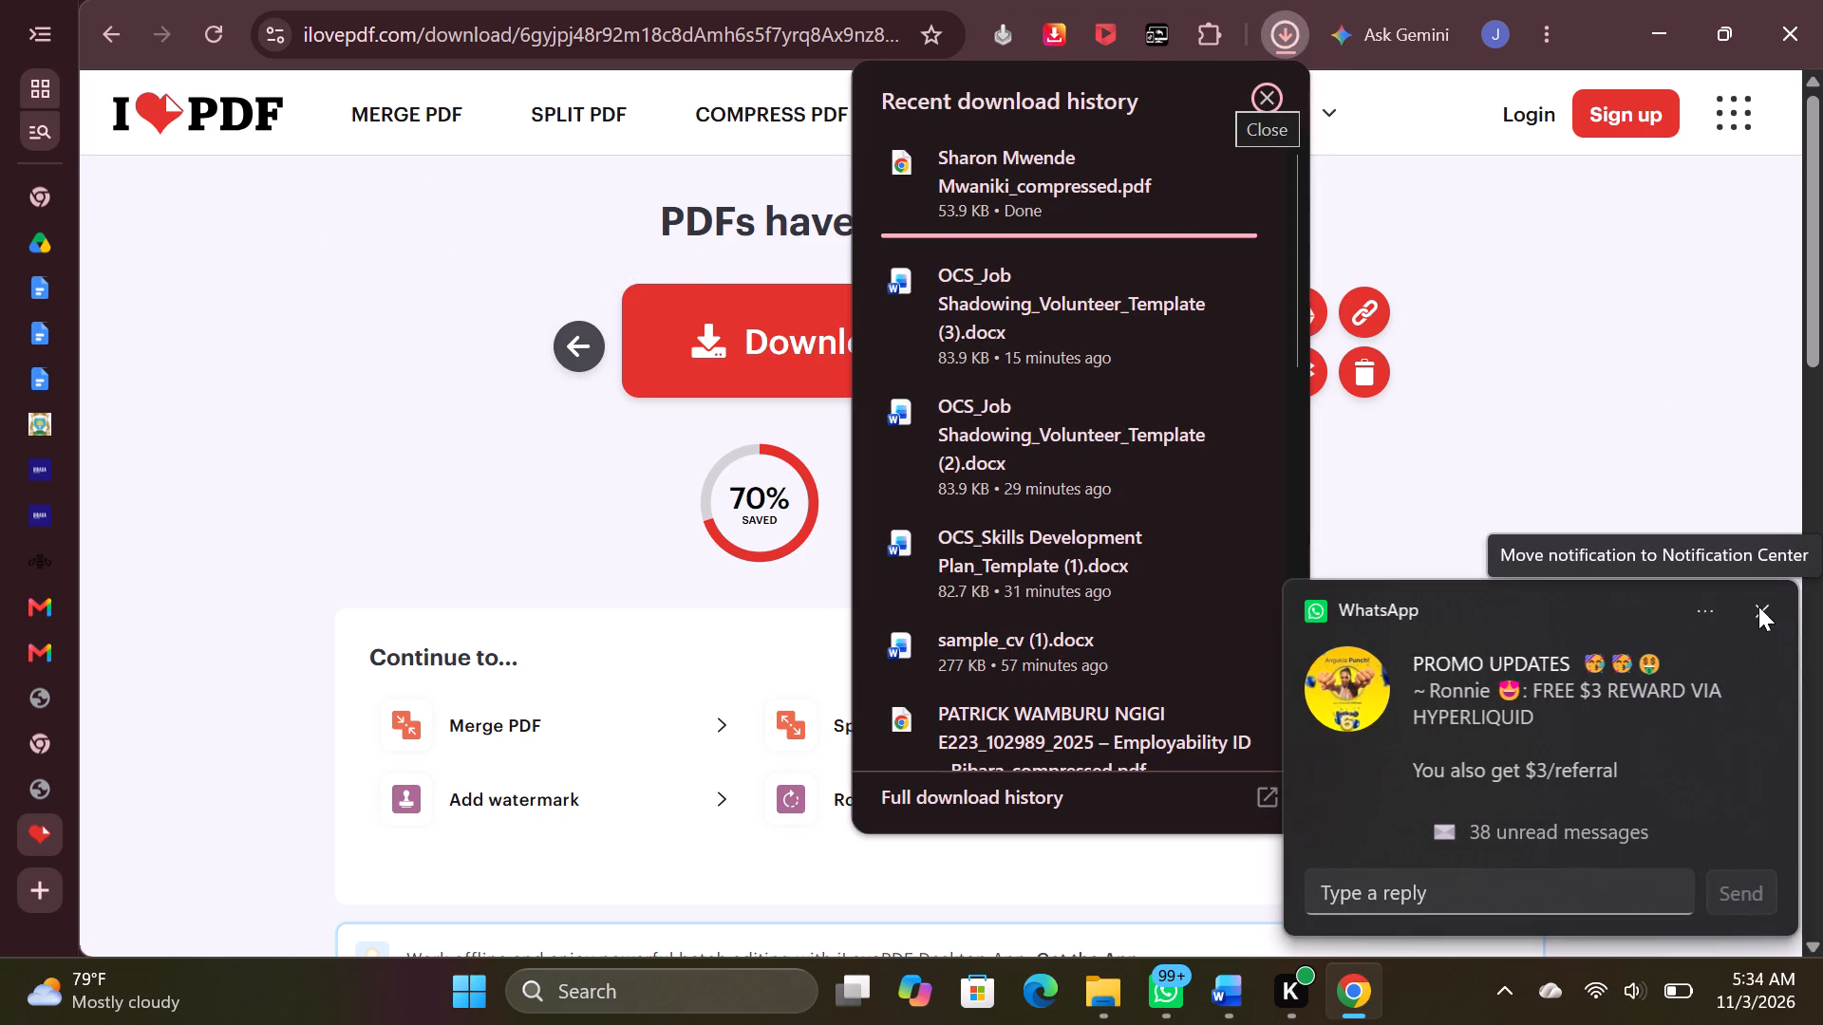
click(1029, 204)
scroll(1044, 309, down, 2)
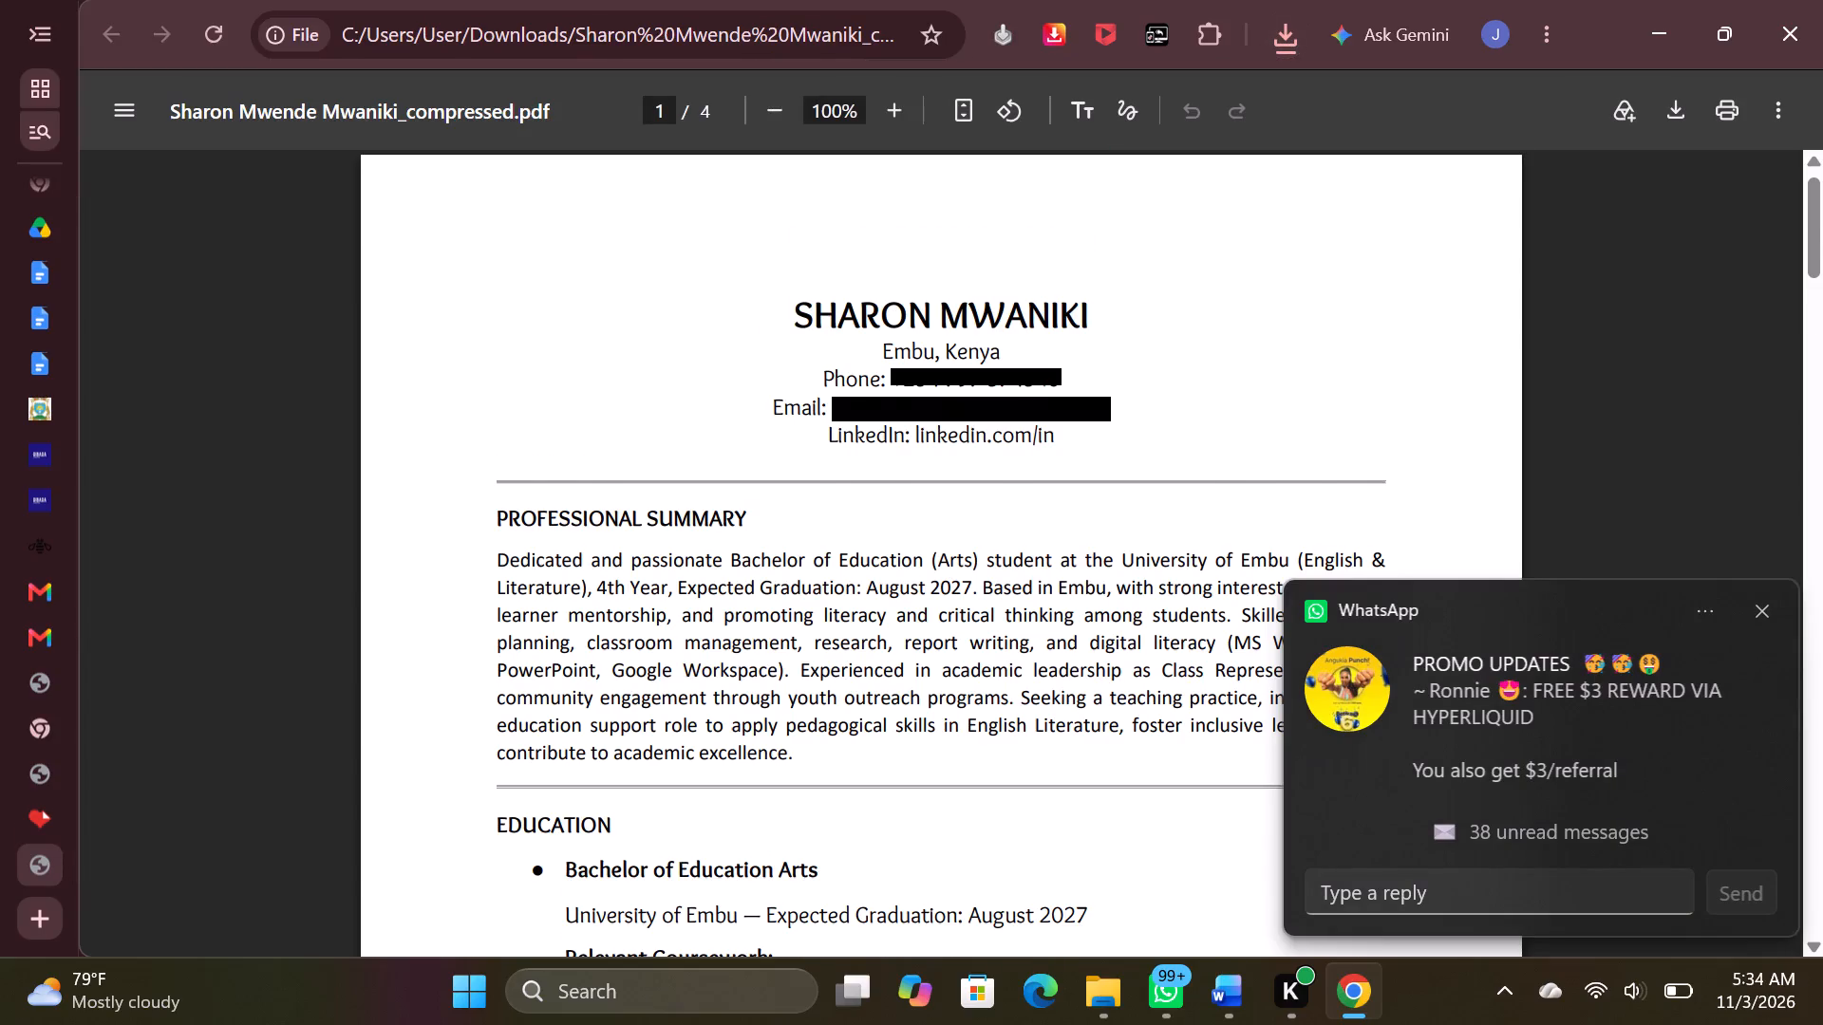
scroll(1044, 318, down, 9)
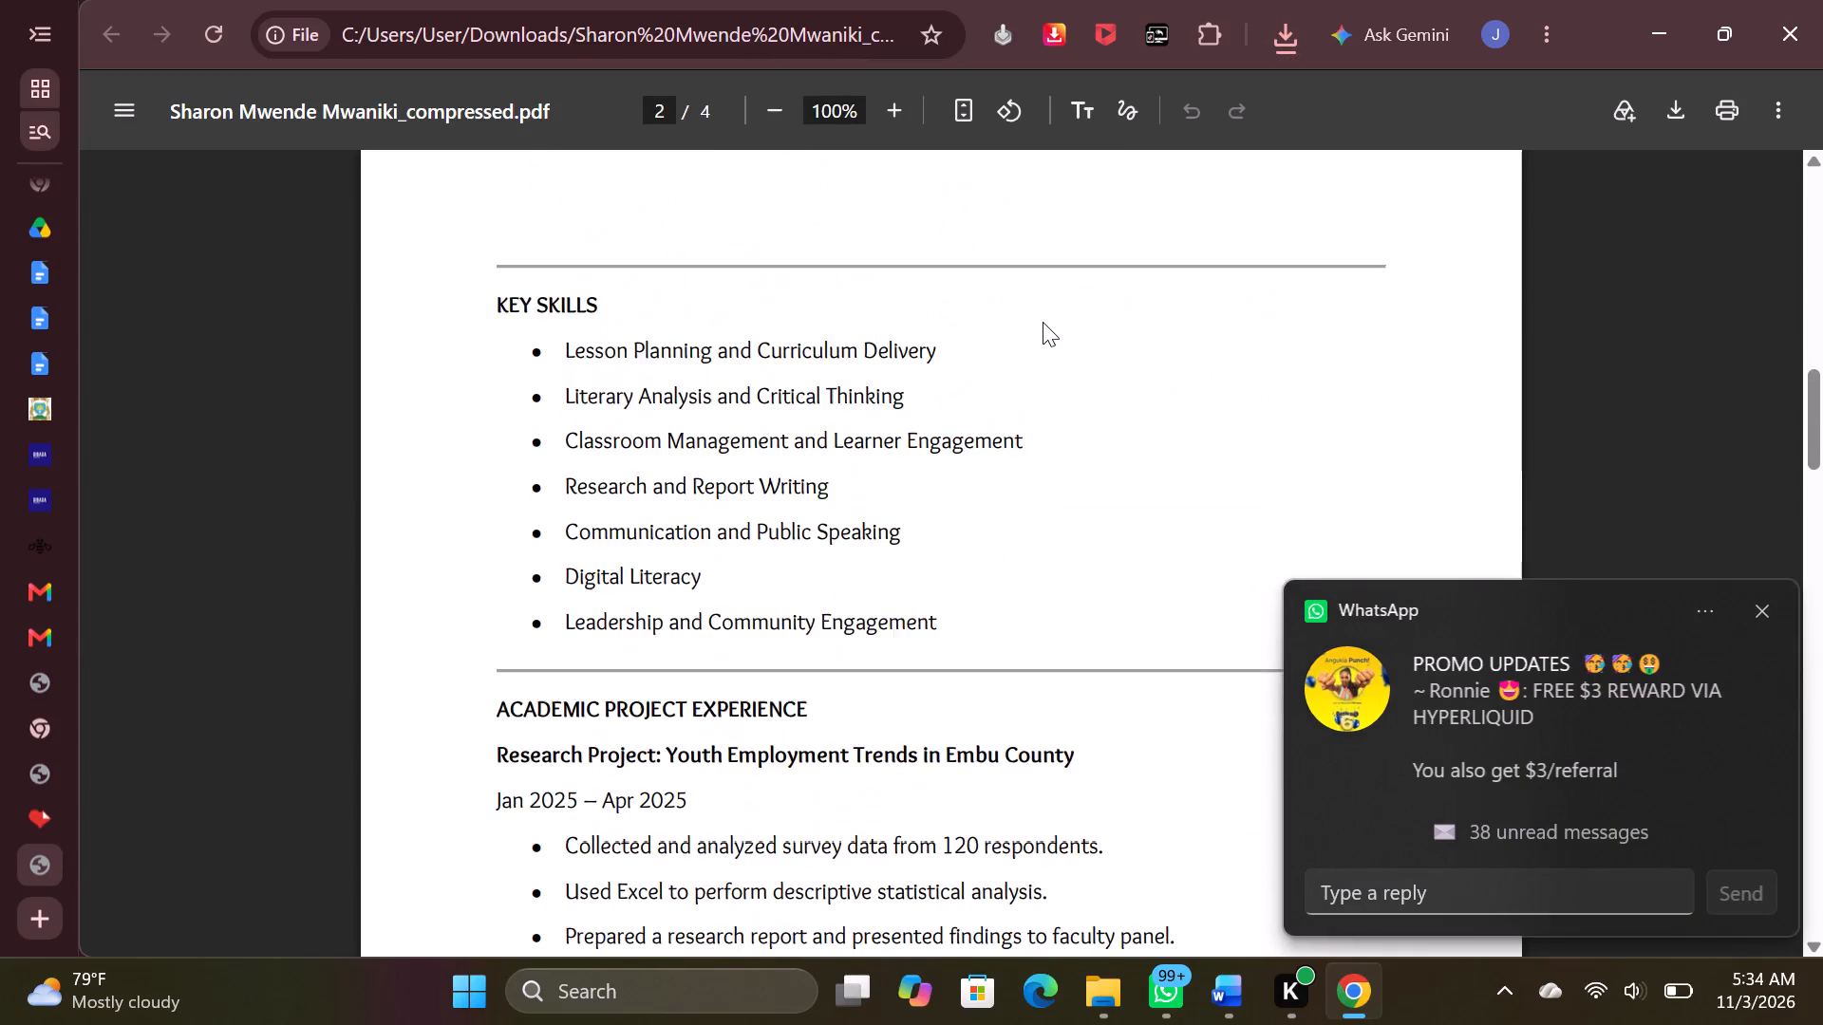
scroll(1043, 322, down, 12)
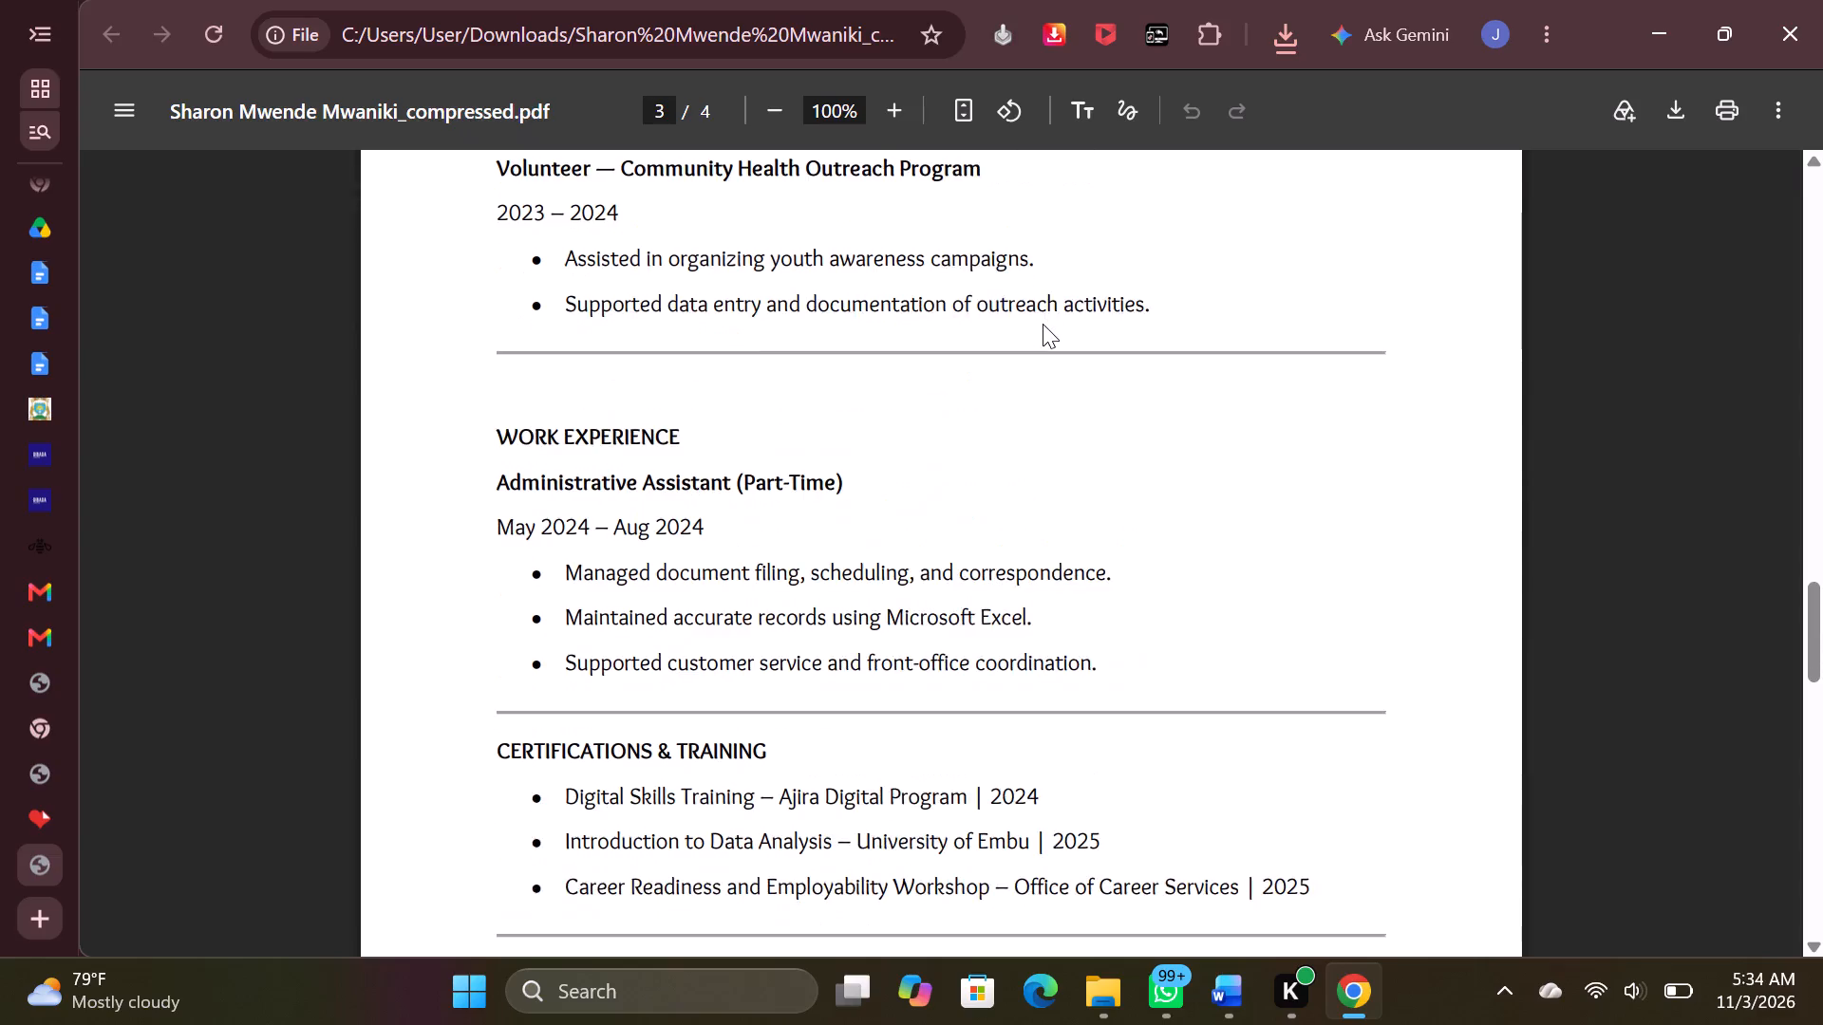
scroll(1043, 324, down, 8)
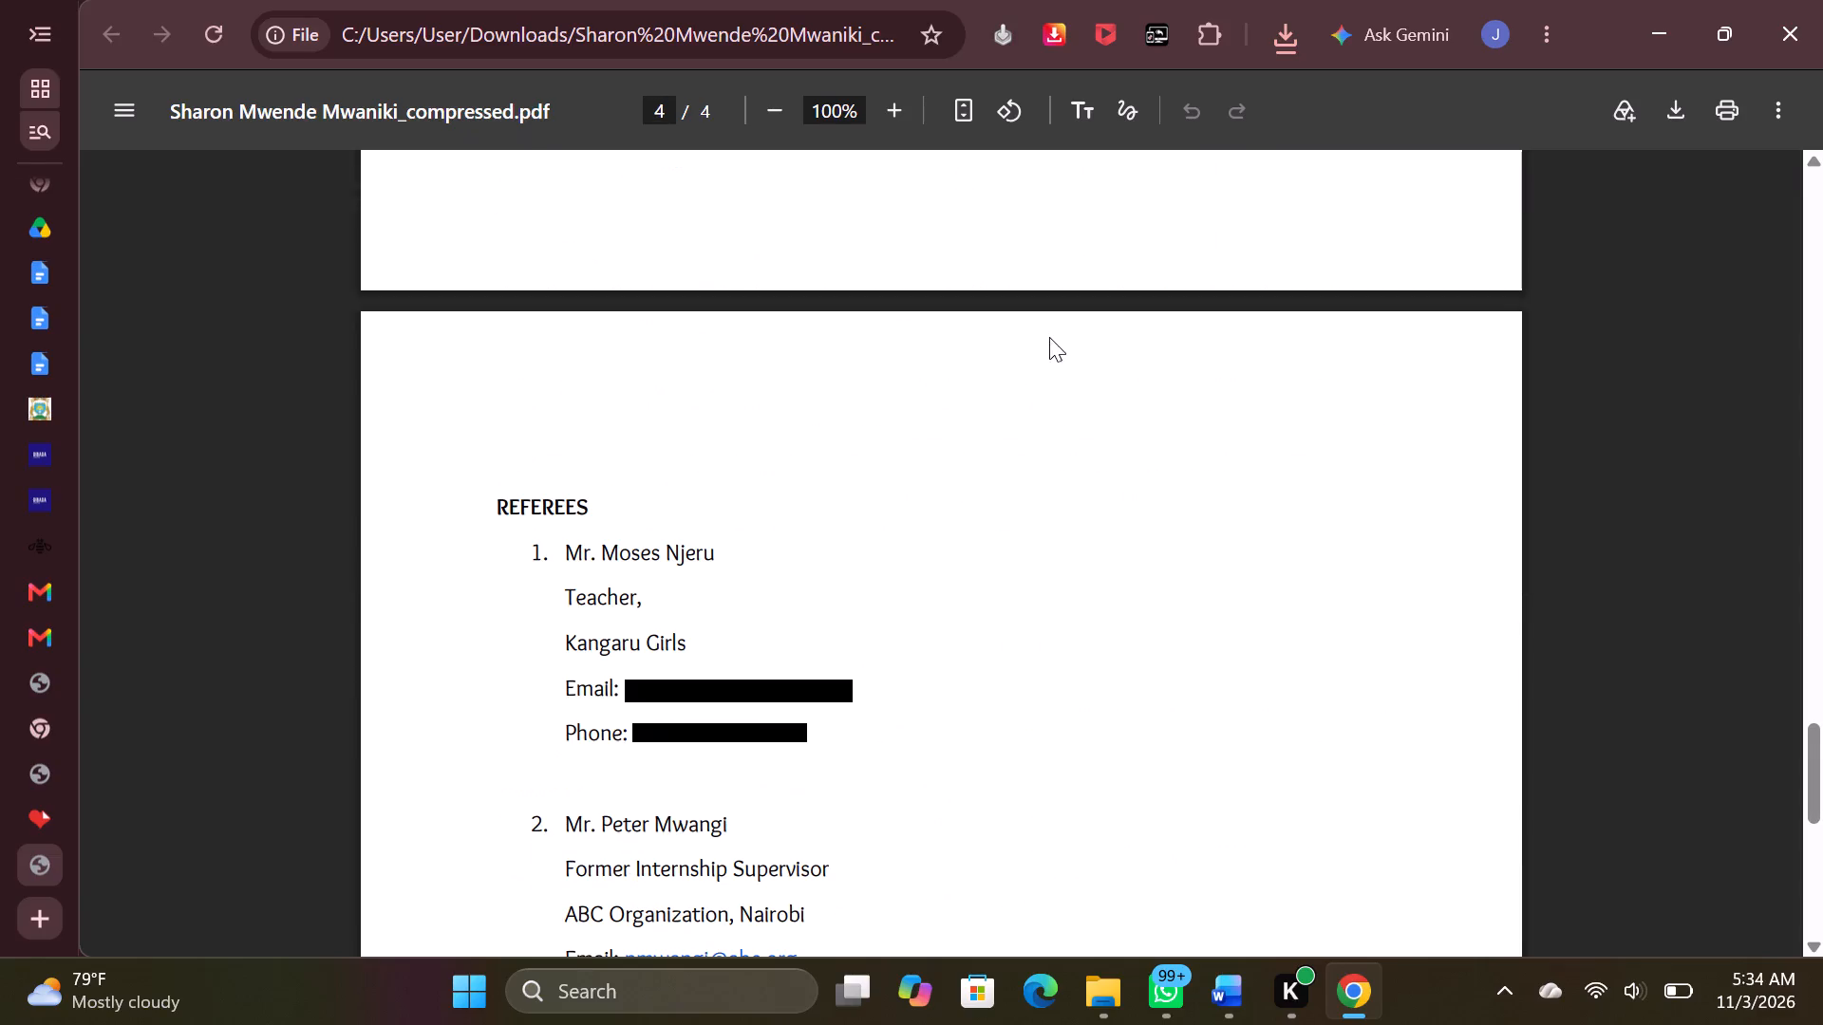
scroll(1051, 380, down, 4)
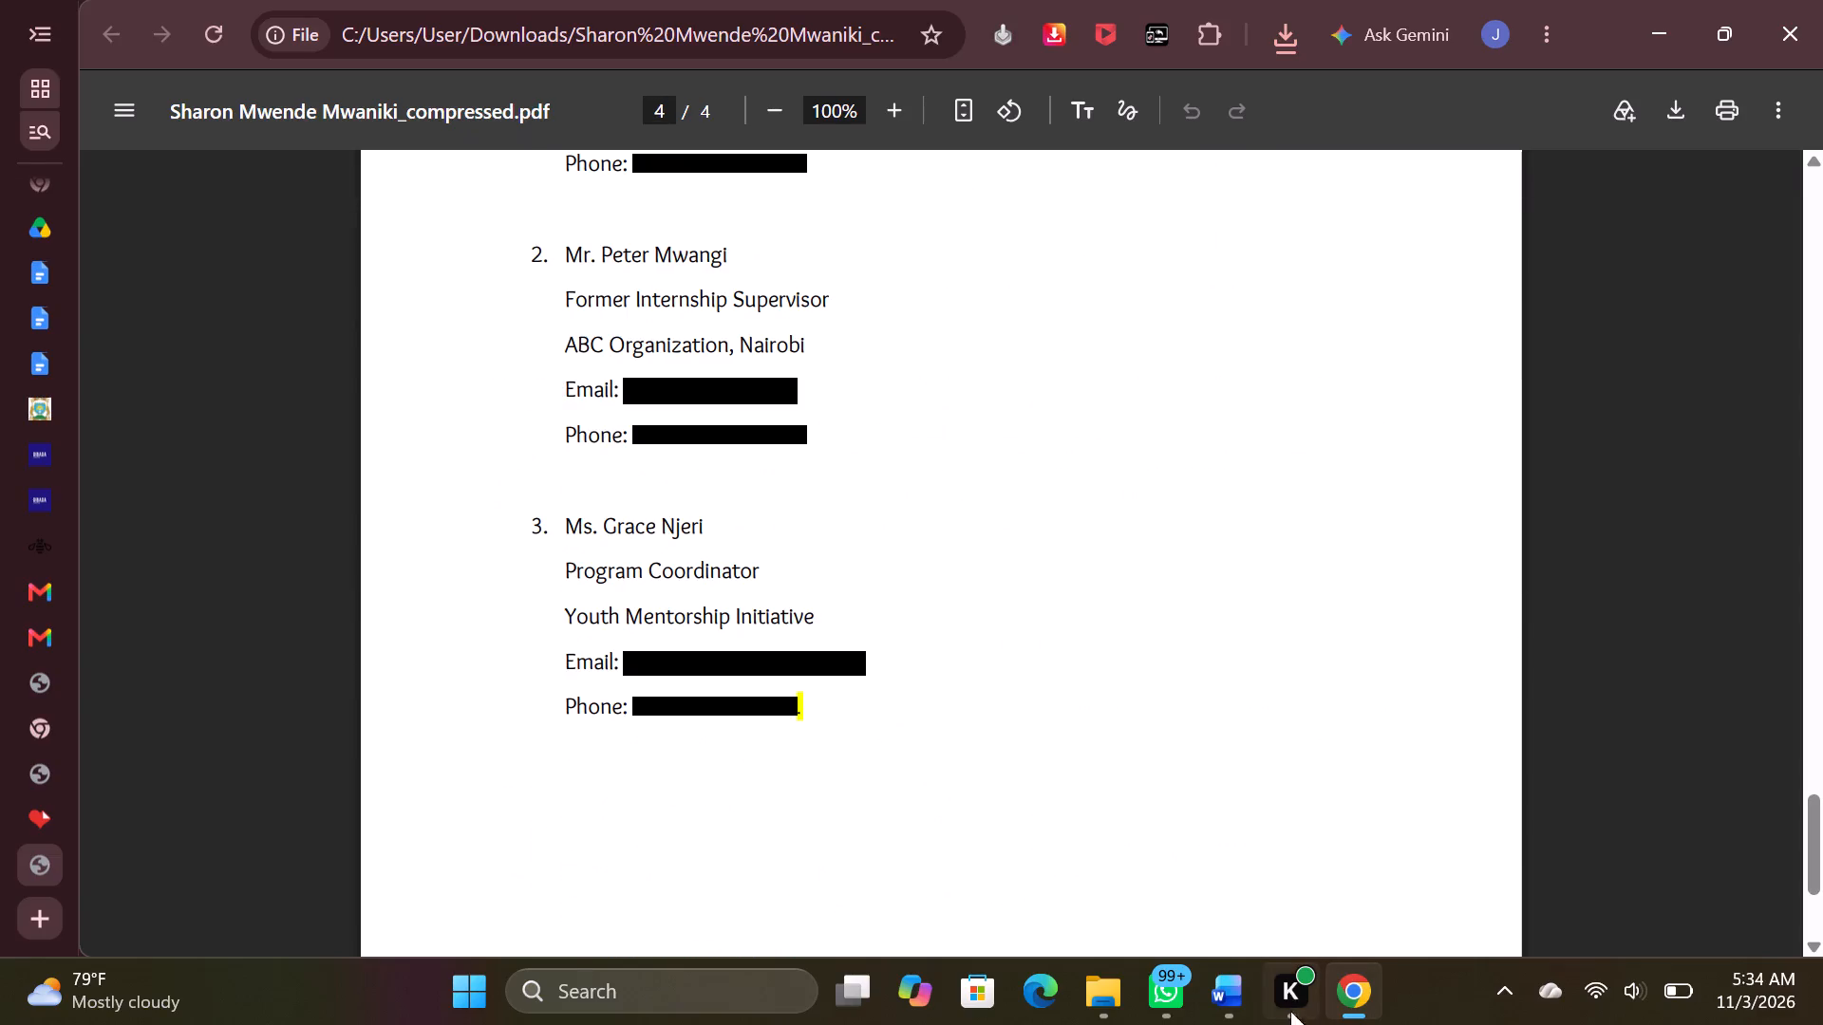
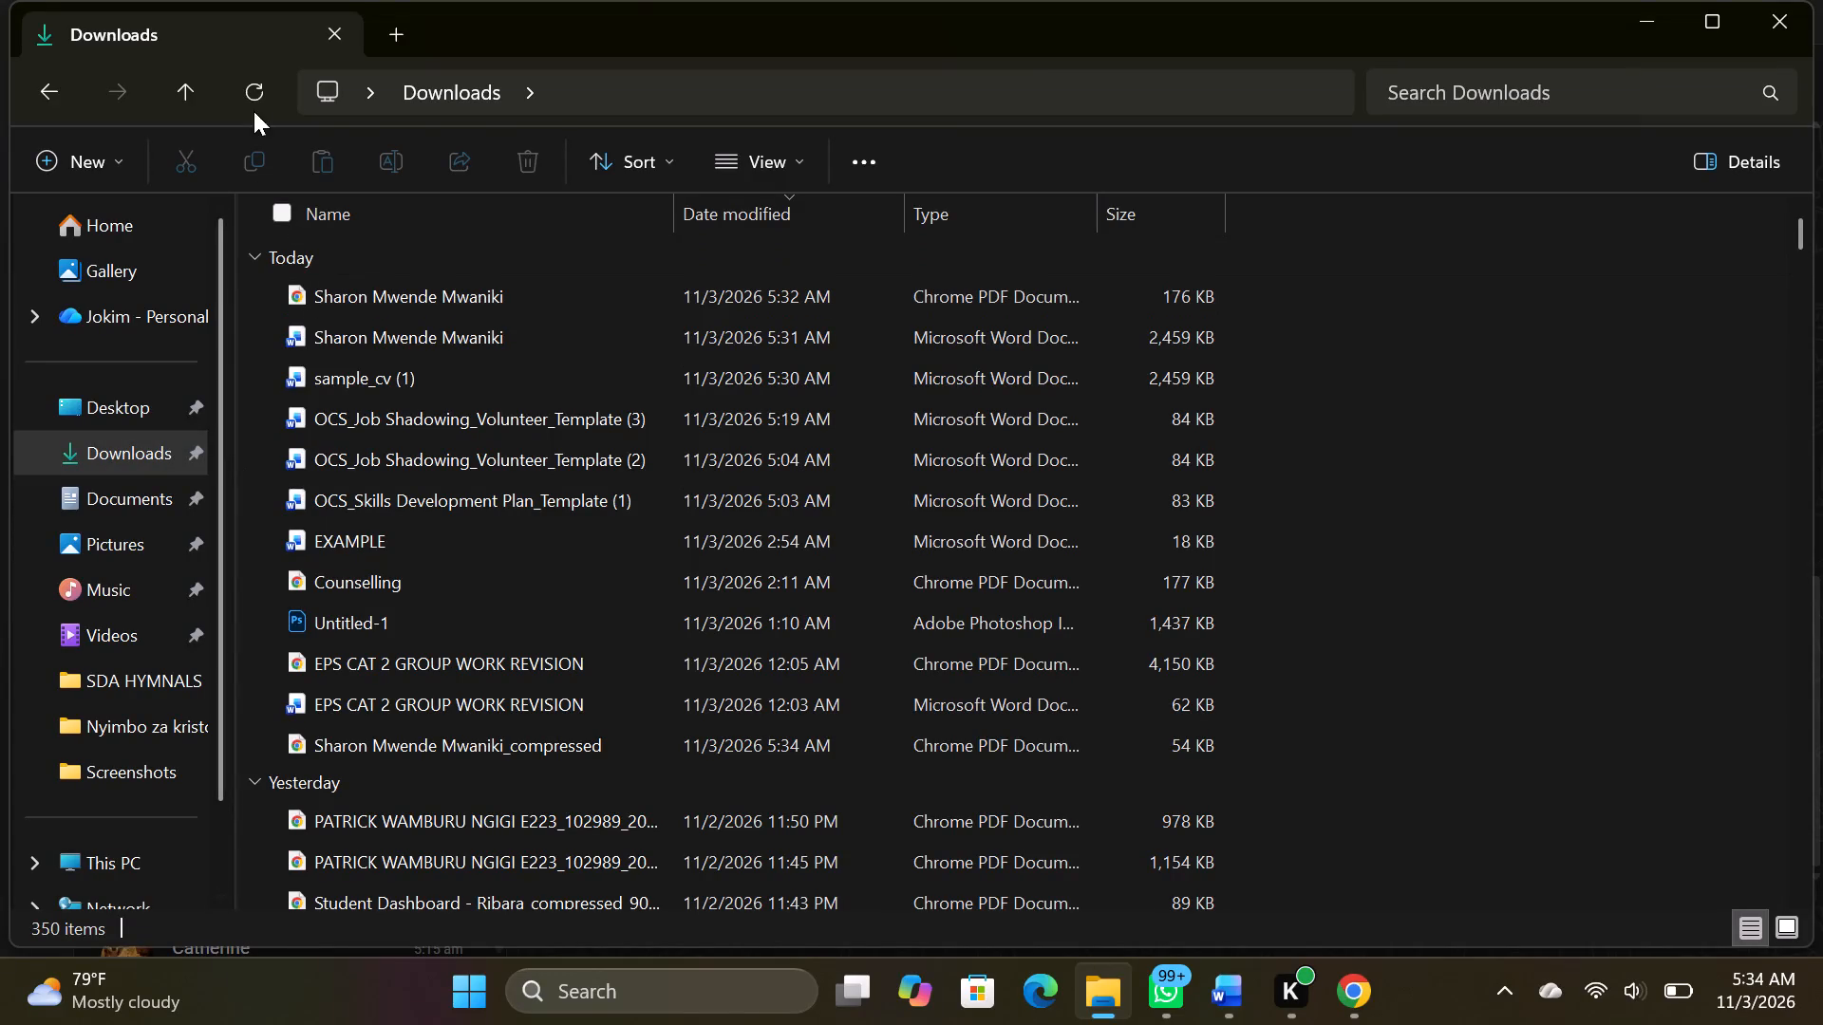
Refresh the Downloads folder in File Explorer to check for the compressed CV PDF.
click(257, 90)
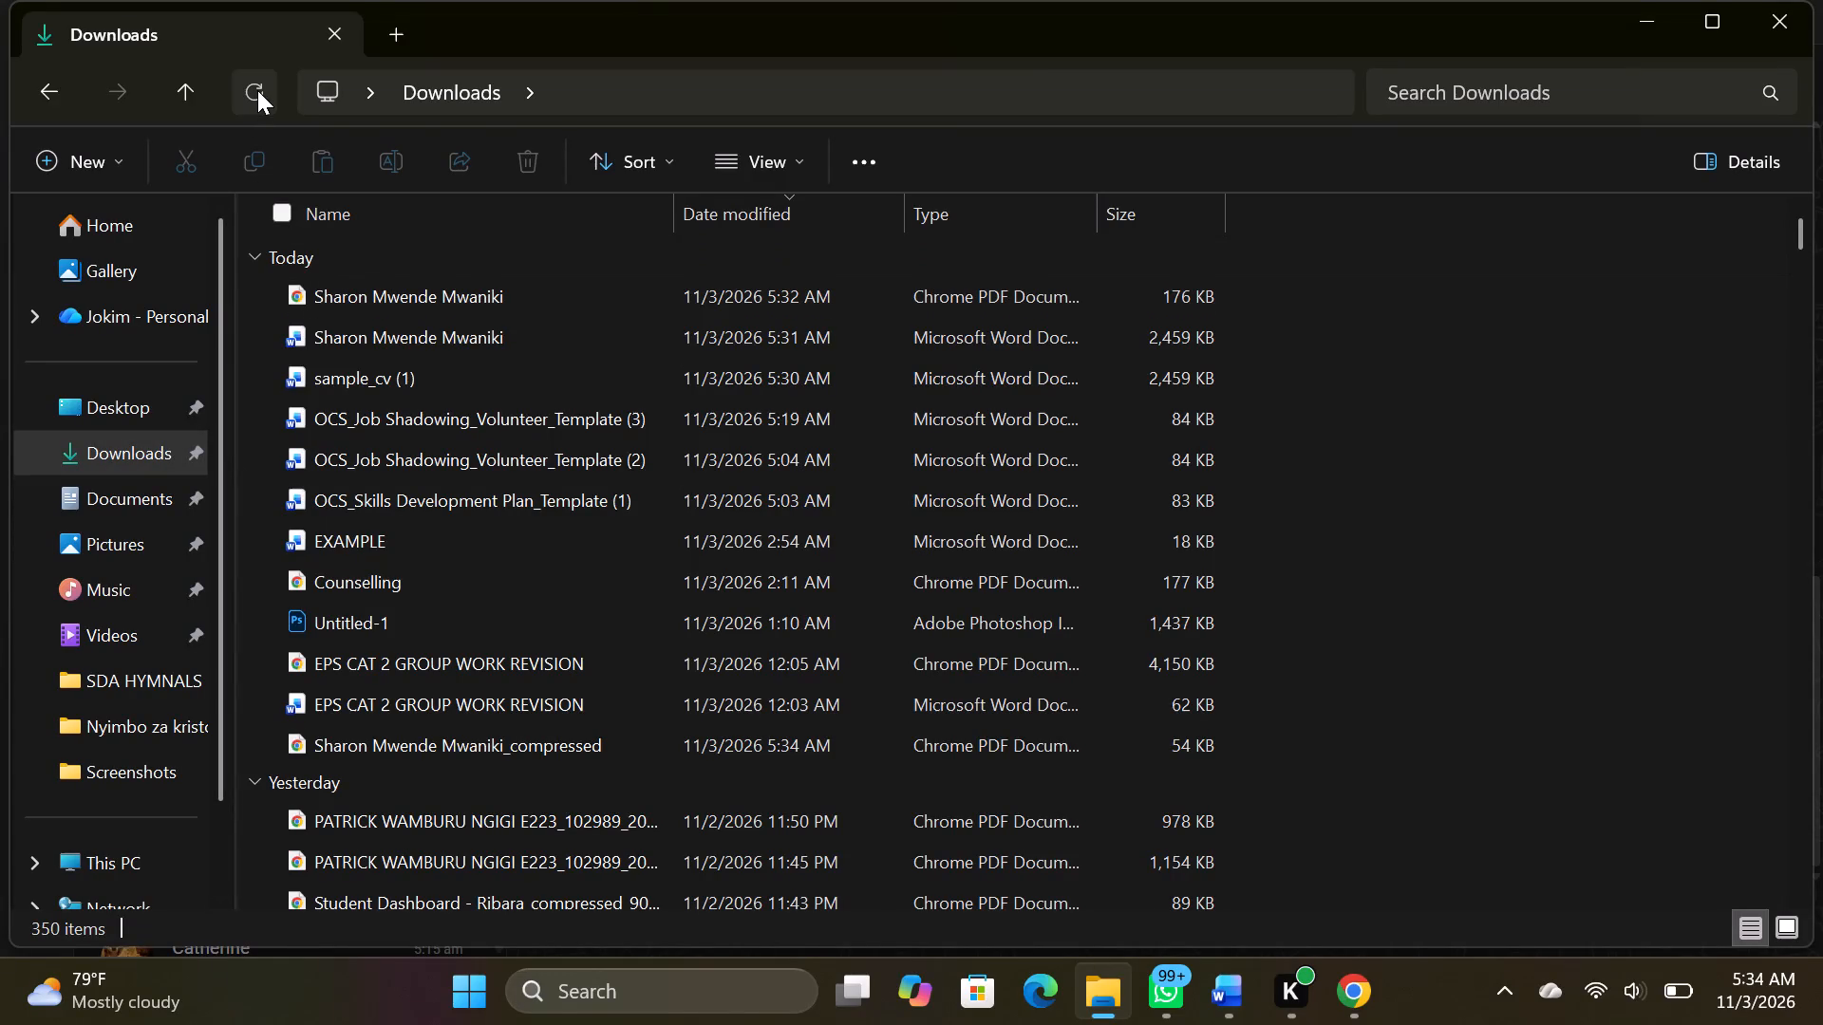
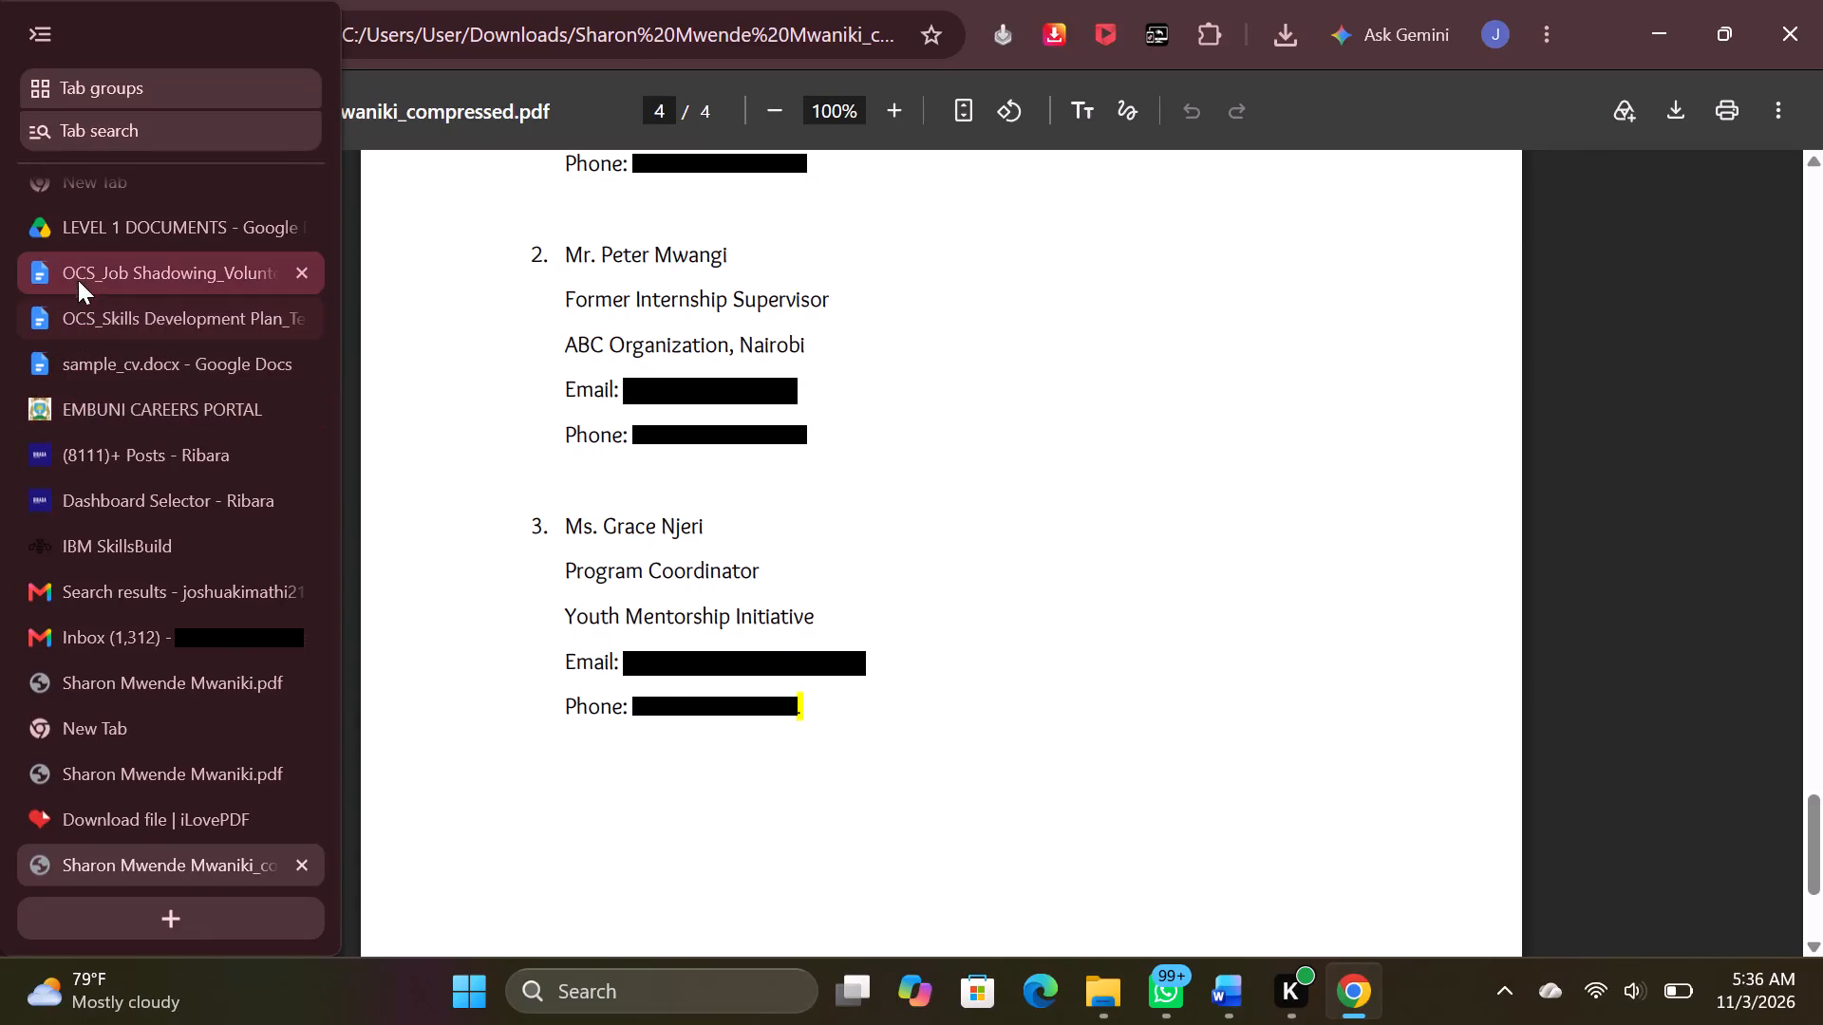
Switch to the Embuni careers portal and find the Level 1 lesson on developing a professional CV/Resume.
click(79, 274)
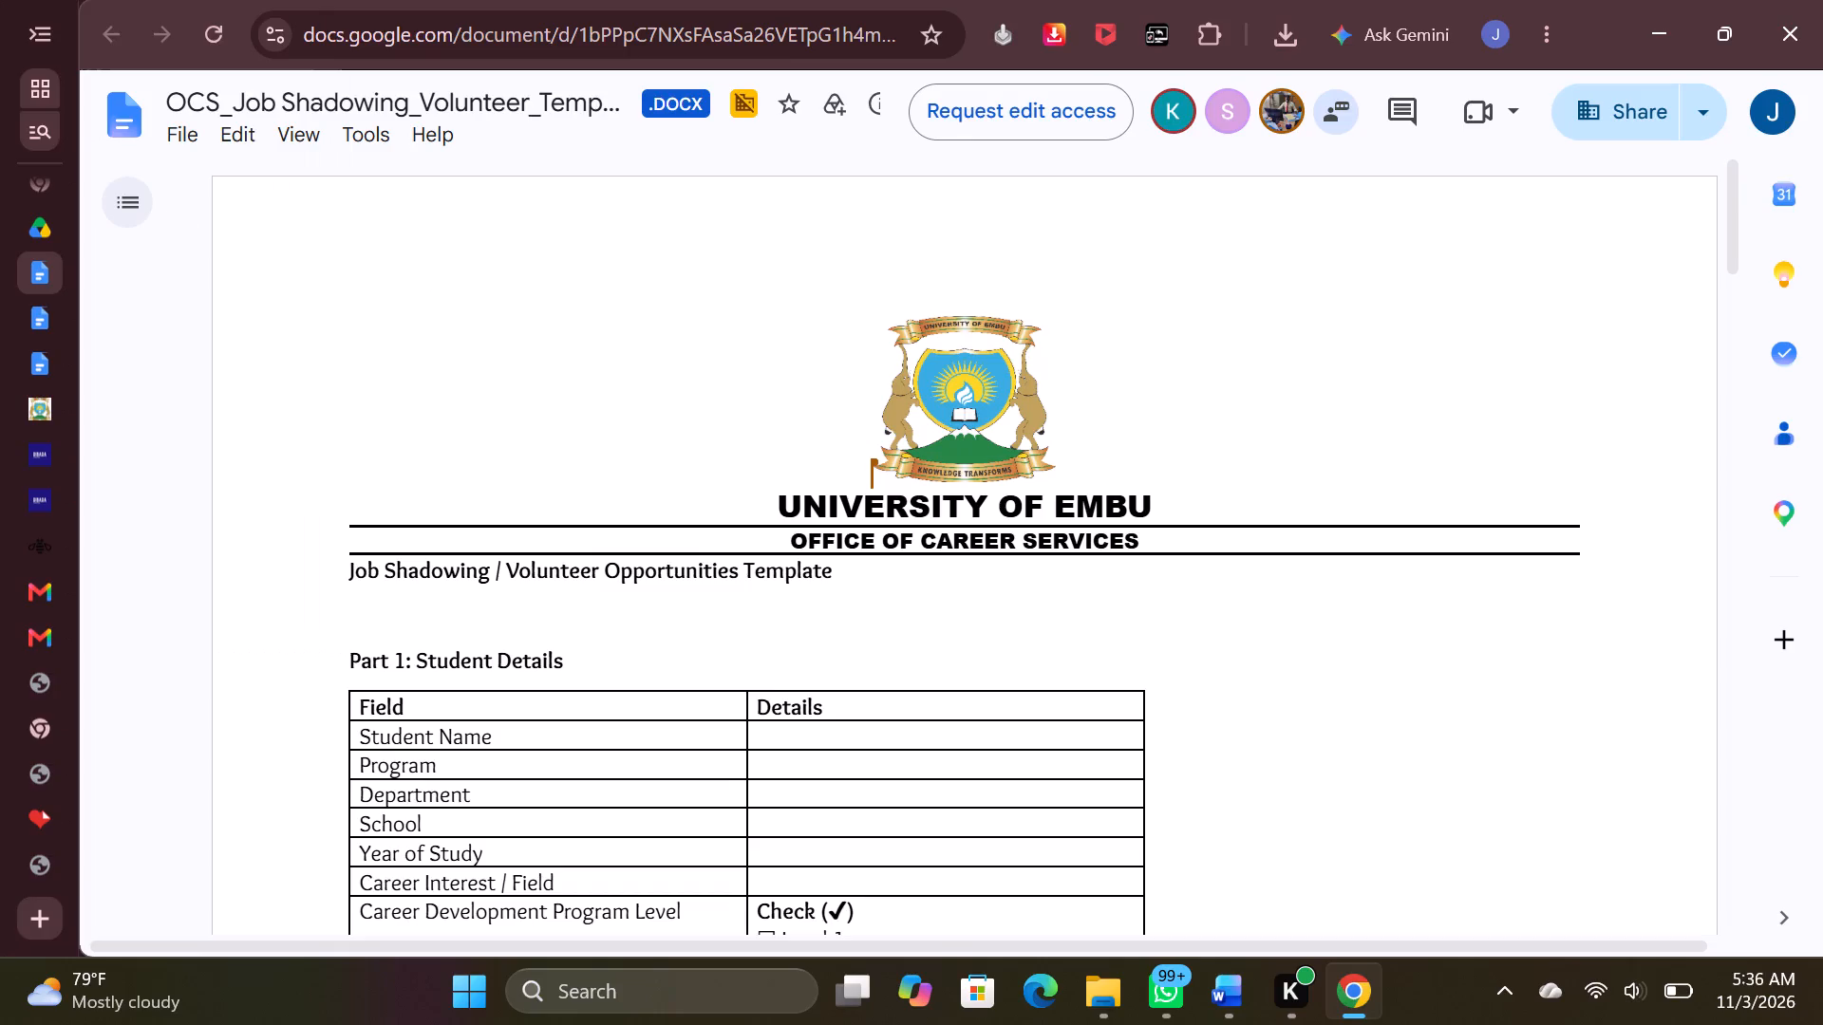
scroll(21, 263, up, 7)
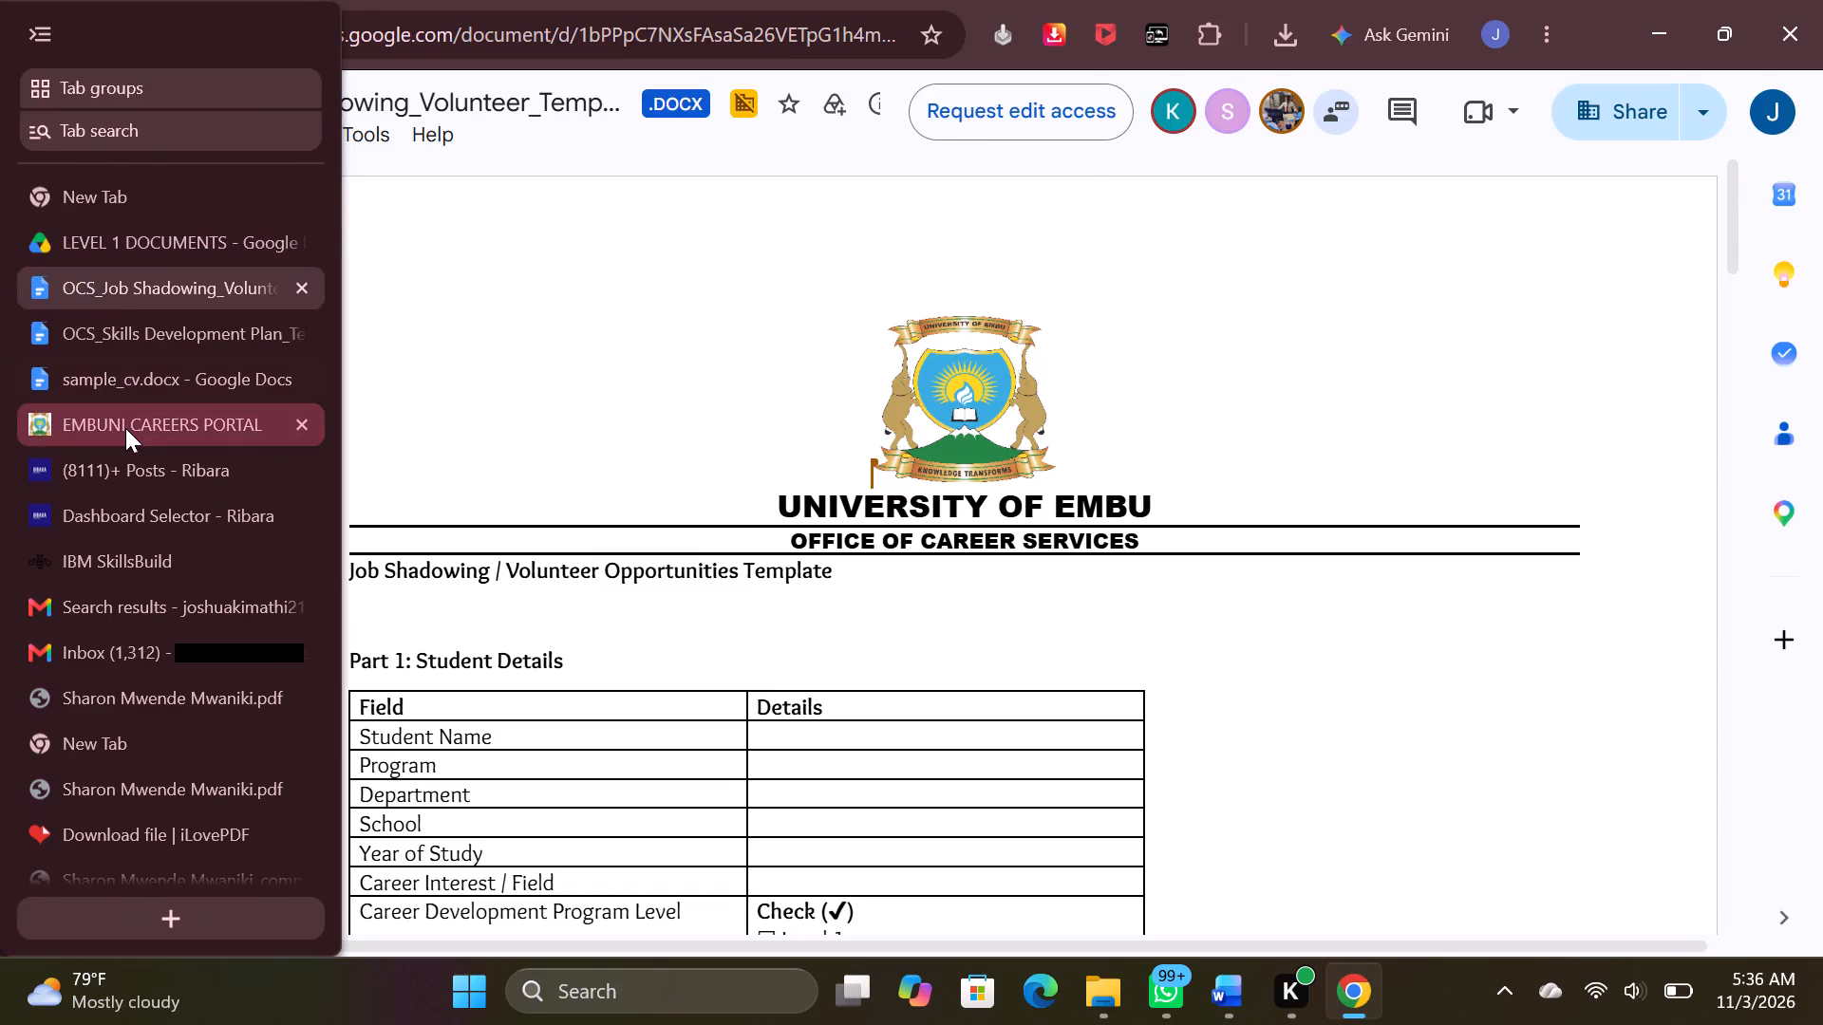
click(125, 428)
scroll(985, 633, up, 16)
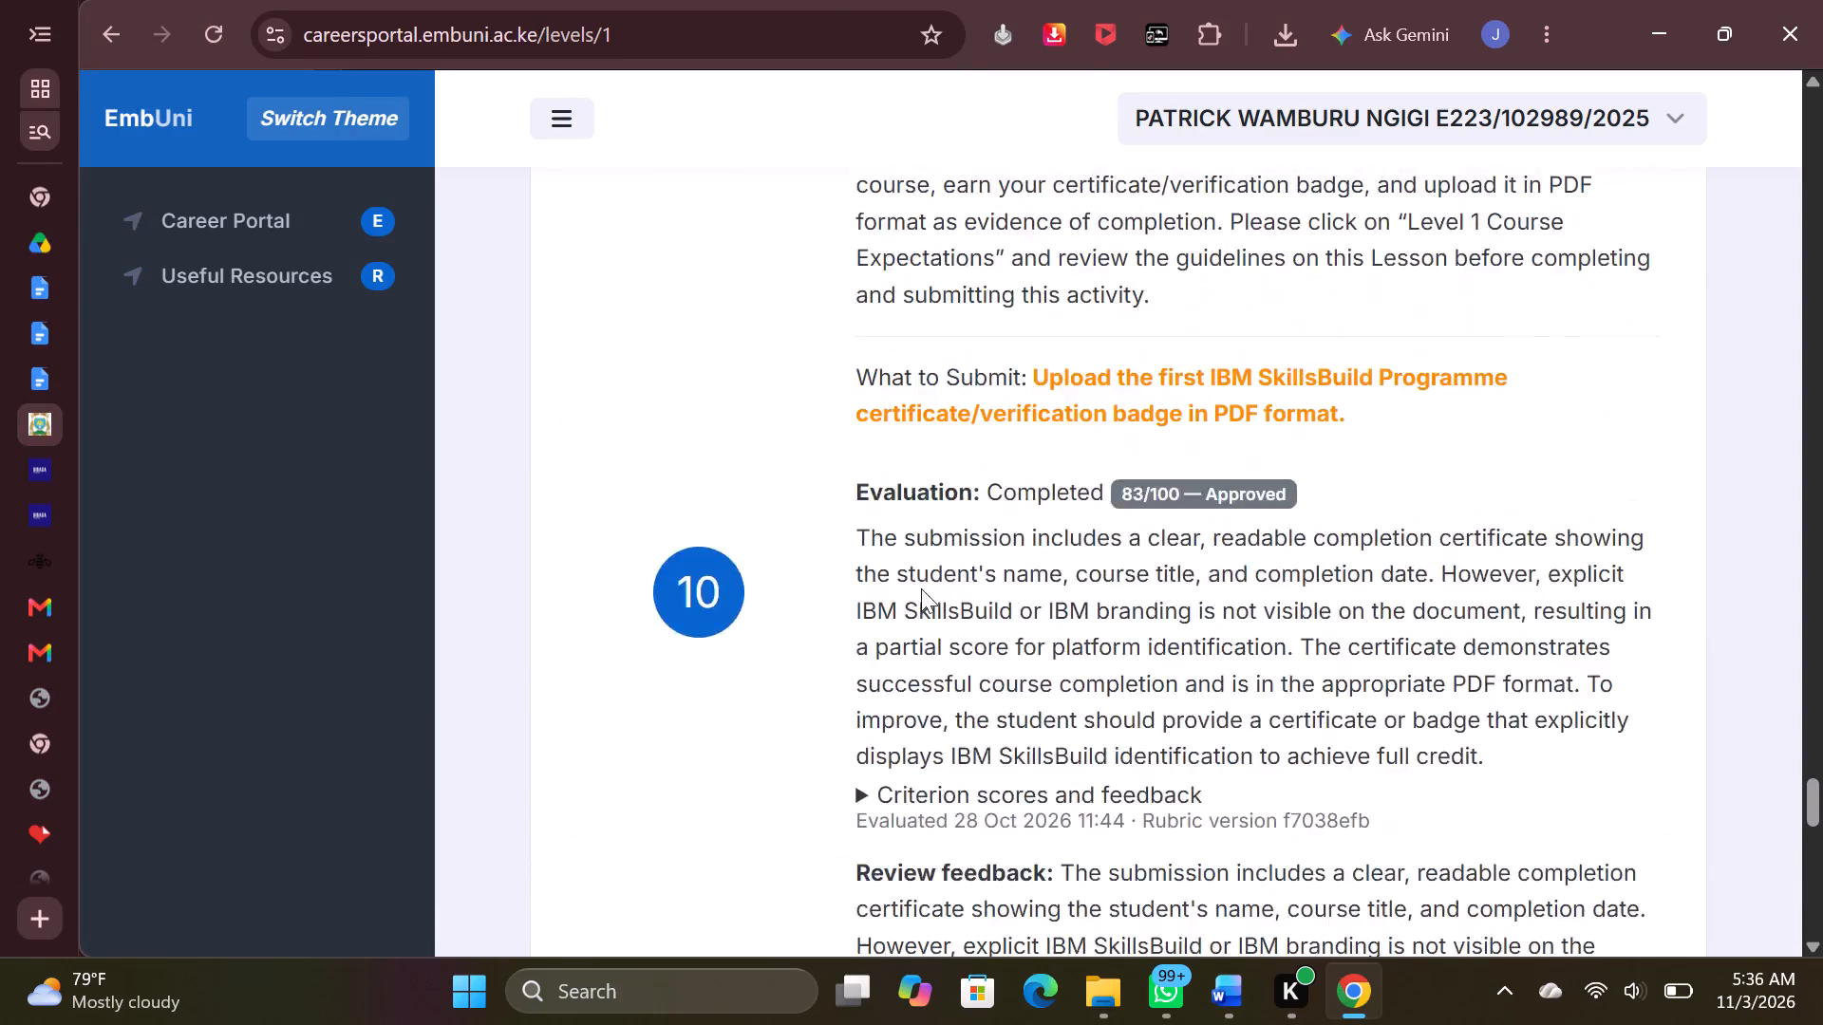
scroll(921, 588, up, 20)
scroll(921, 588, up, 10)
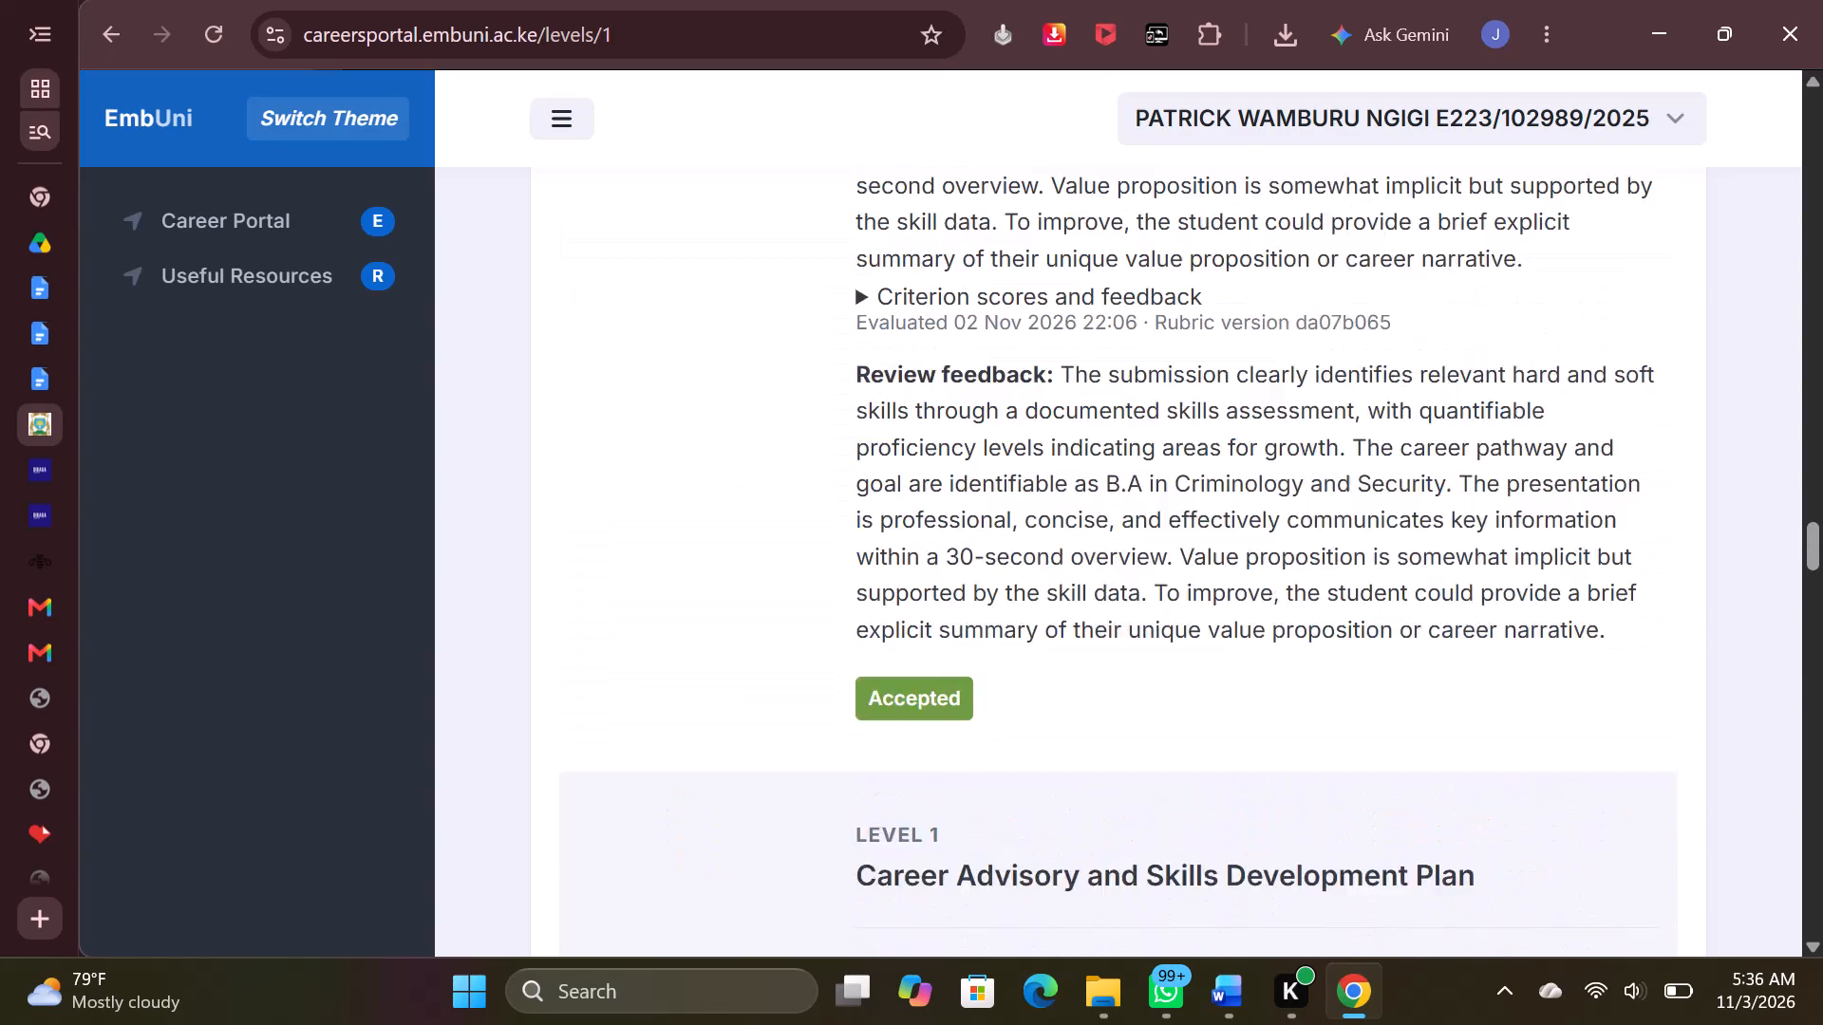
scroll(926, 562, up, 18)
scroll(922, 562, up, 3)
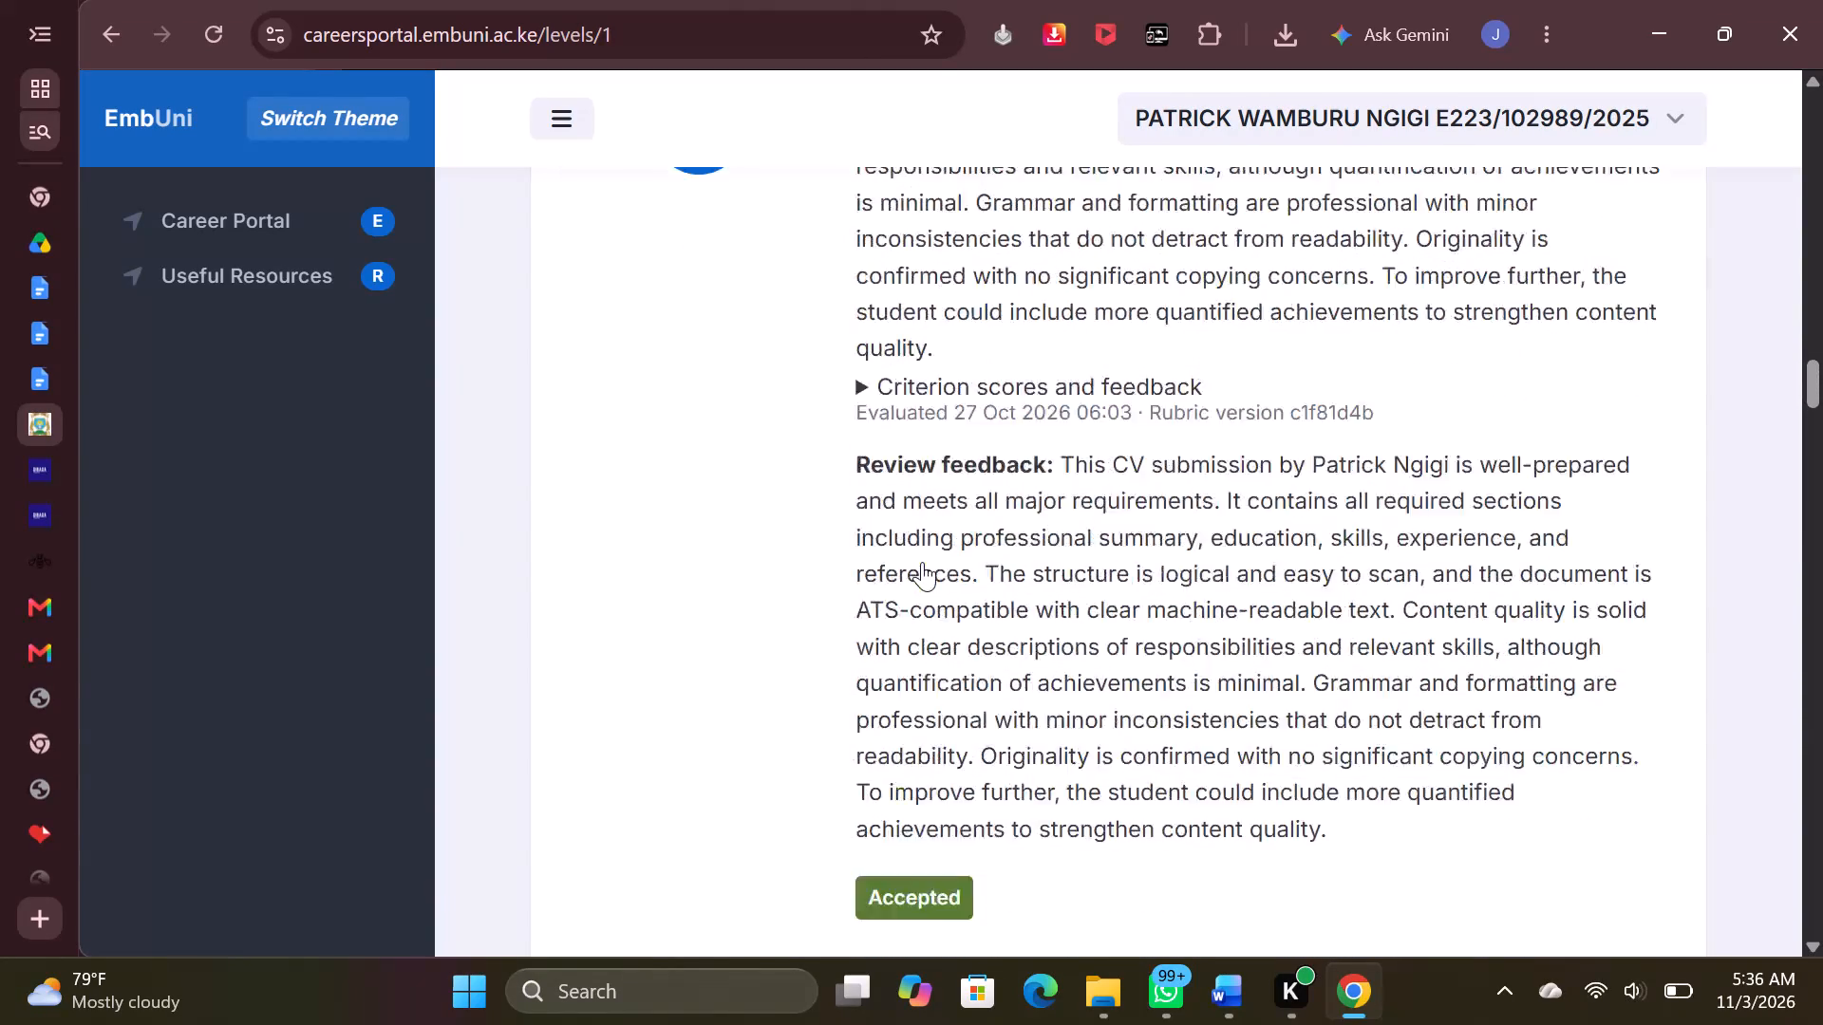
scroll(922, 562, up, 6)
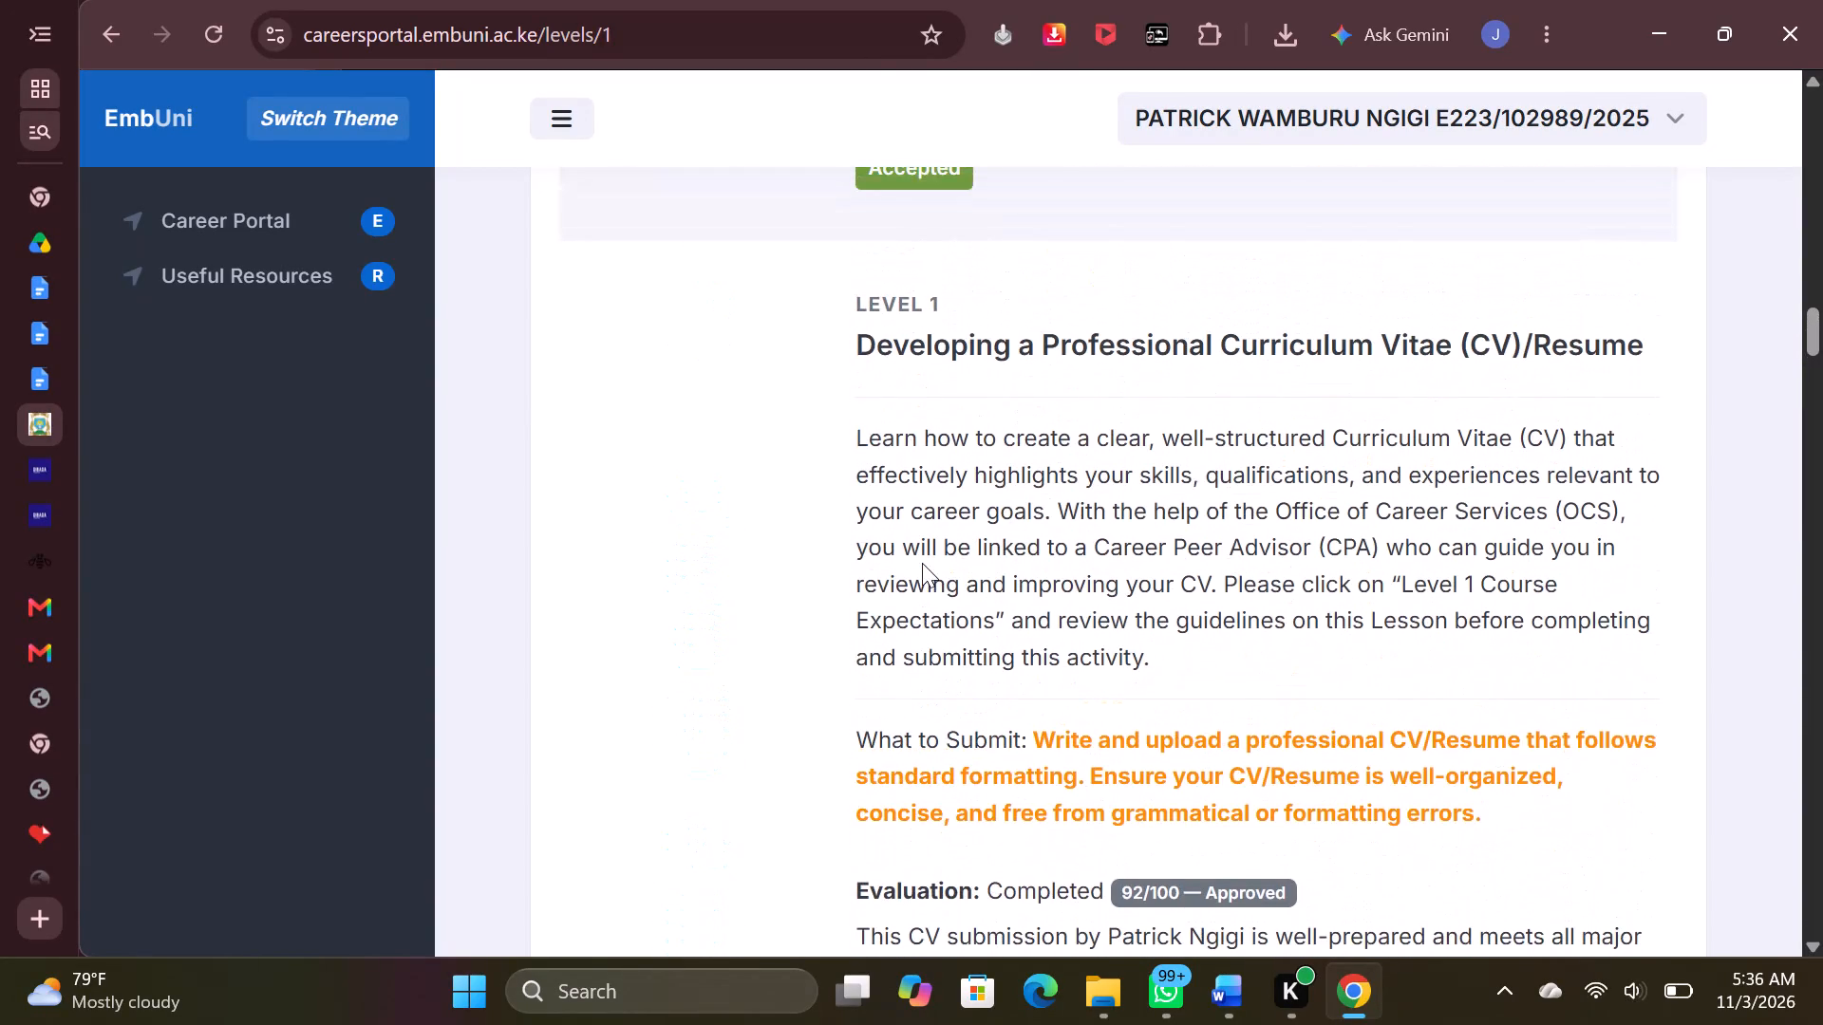
scroll(1210, 560, down, 1)
scroll(1210, 560, up, 1)
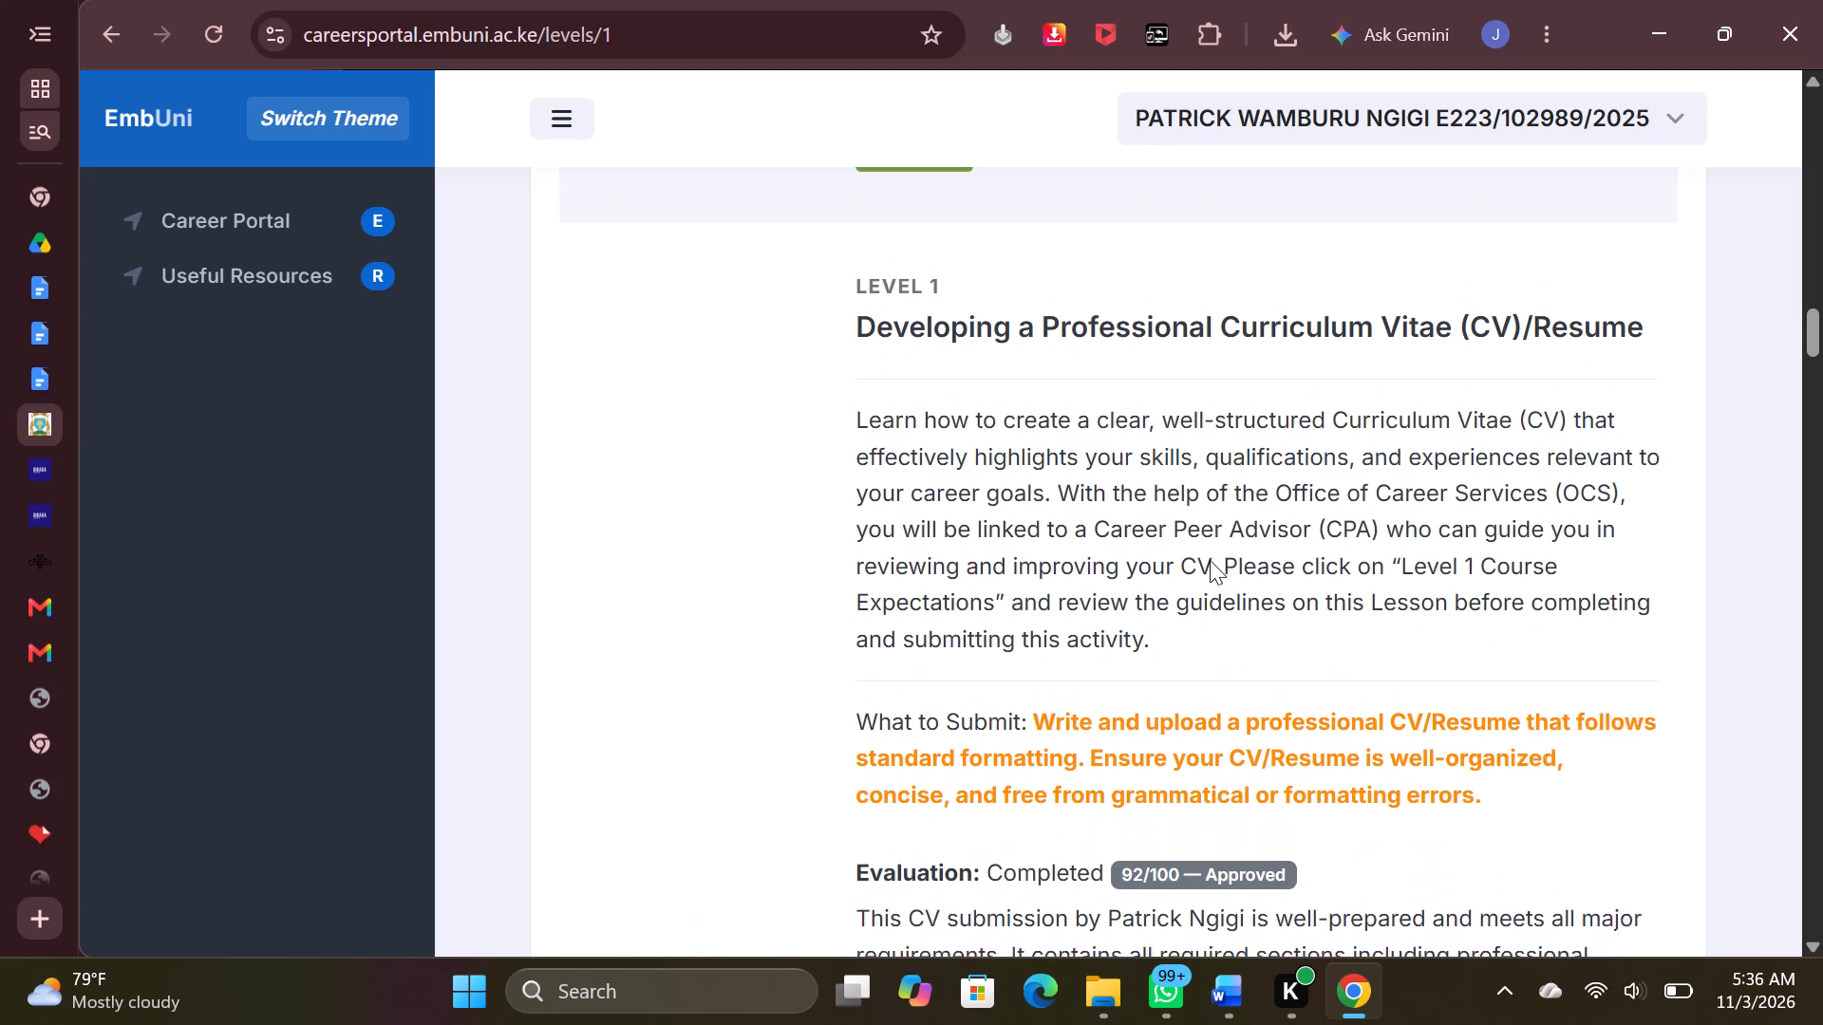
Examine the submission requirements and evaluations from the CV/Resume lesson through Skills Assessment, and return to the CV/Resume lesson.
scroll(1212, 567, down, 3)
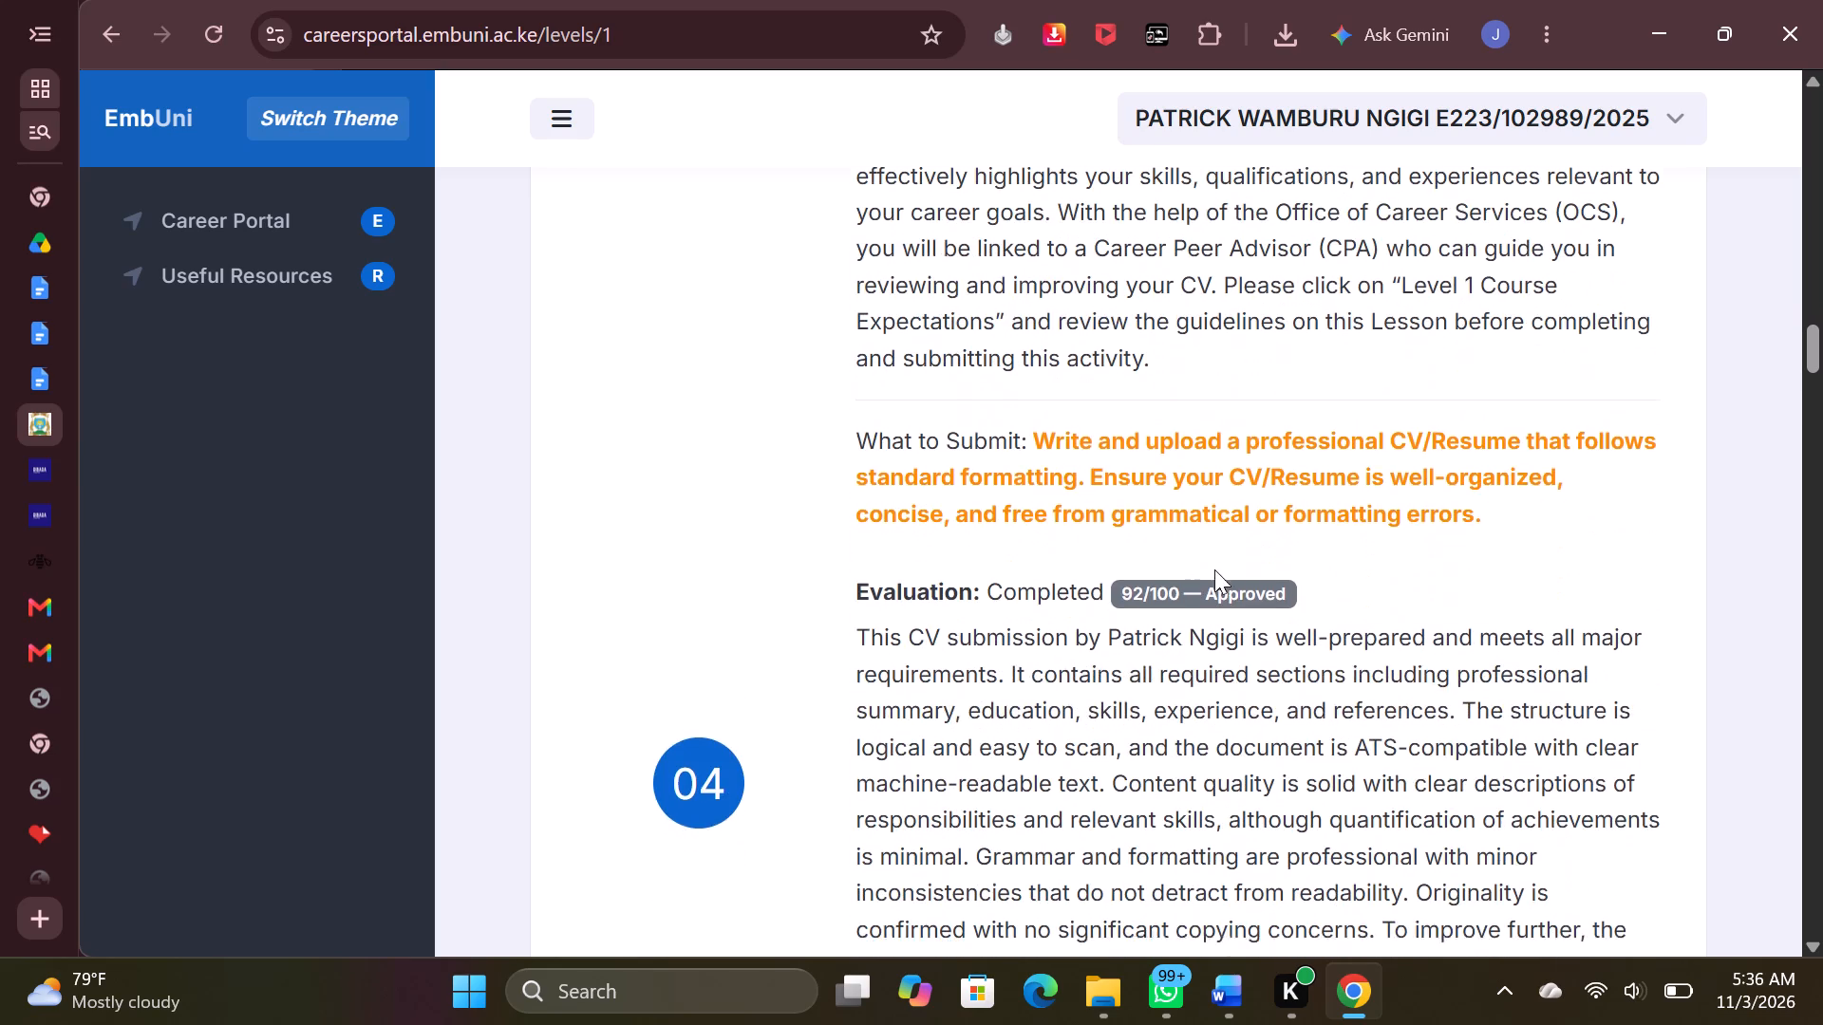
scroll(1214, 569, down, 8)
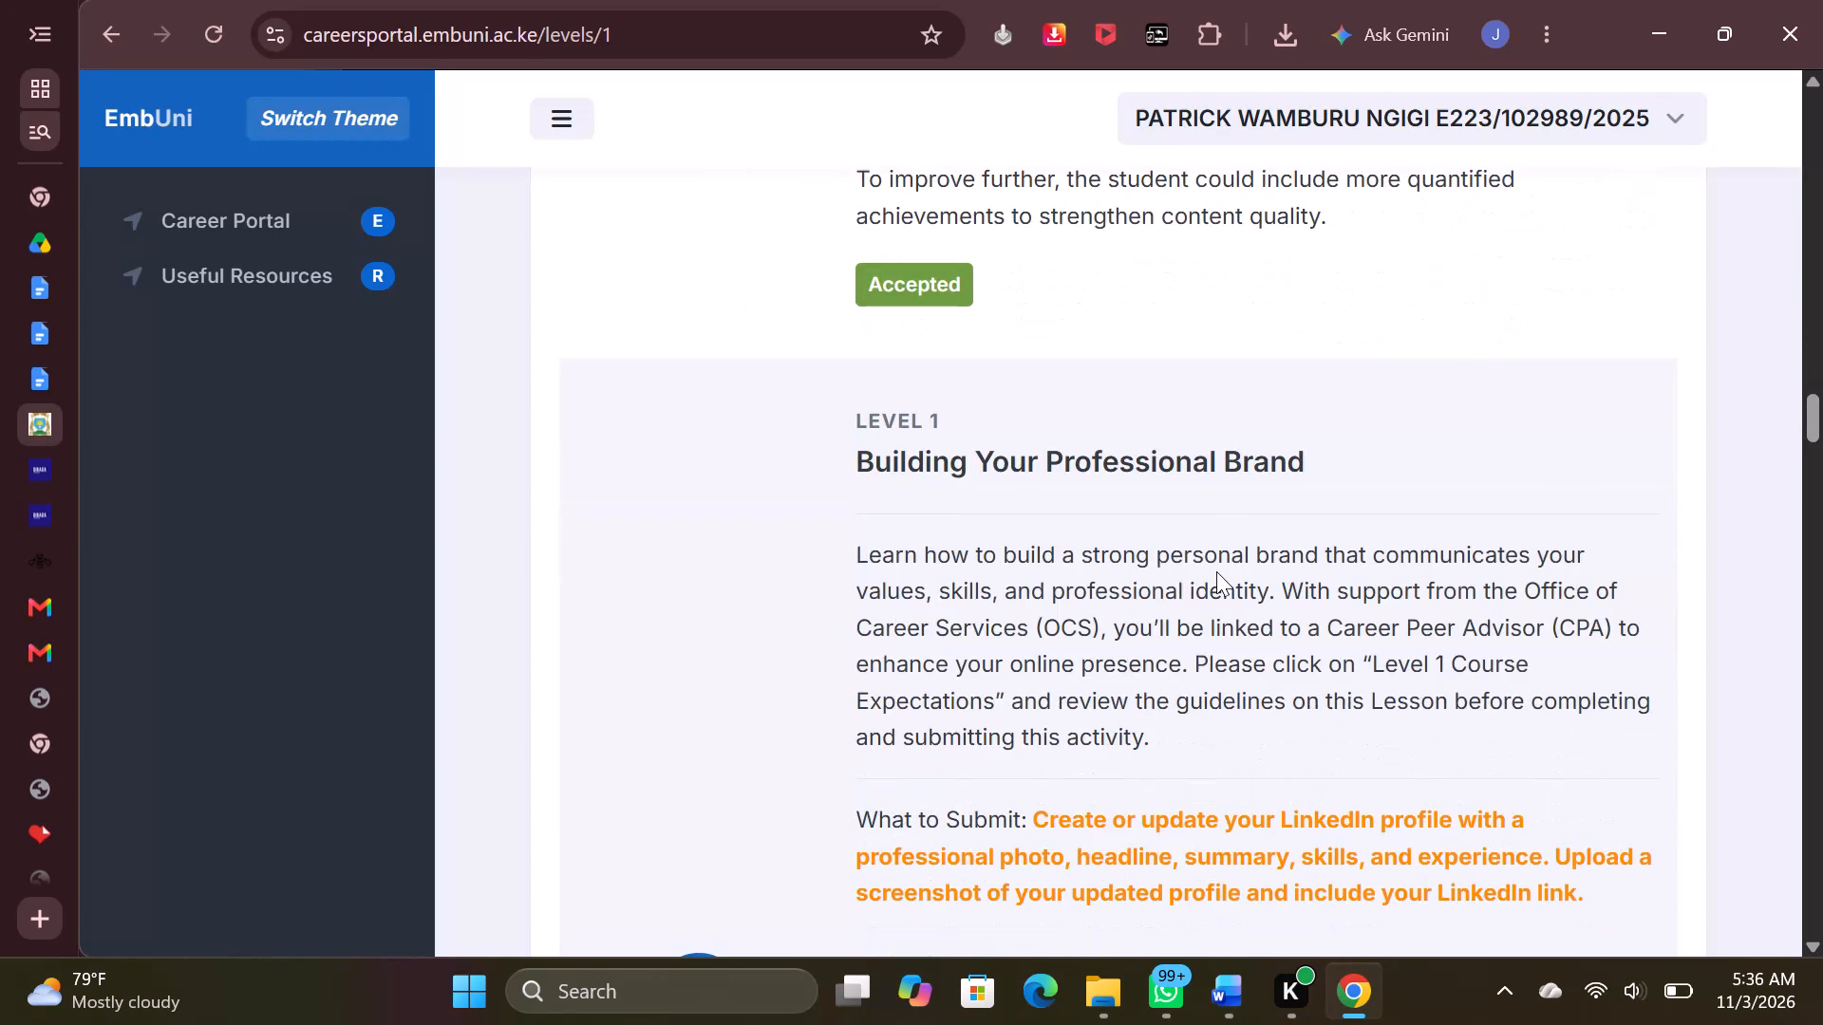
scroll(1216, 571, up, 4)
scroll(1216, 571, down, 7)
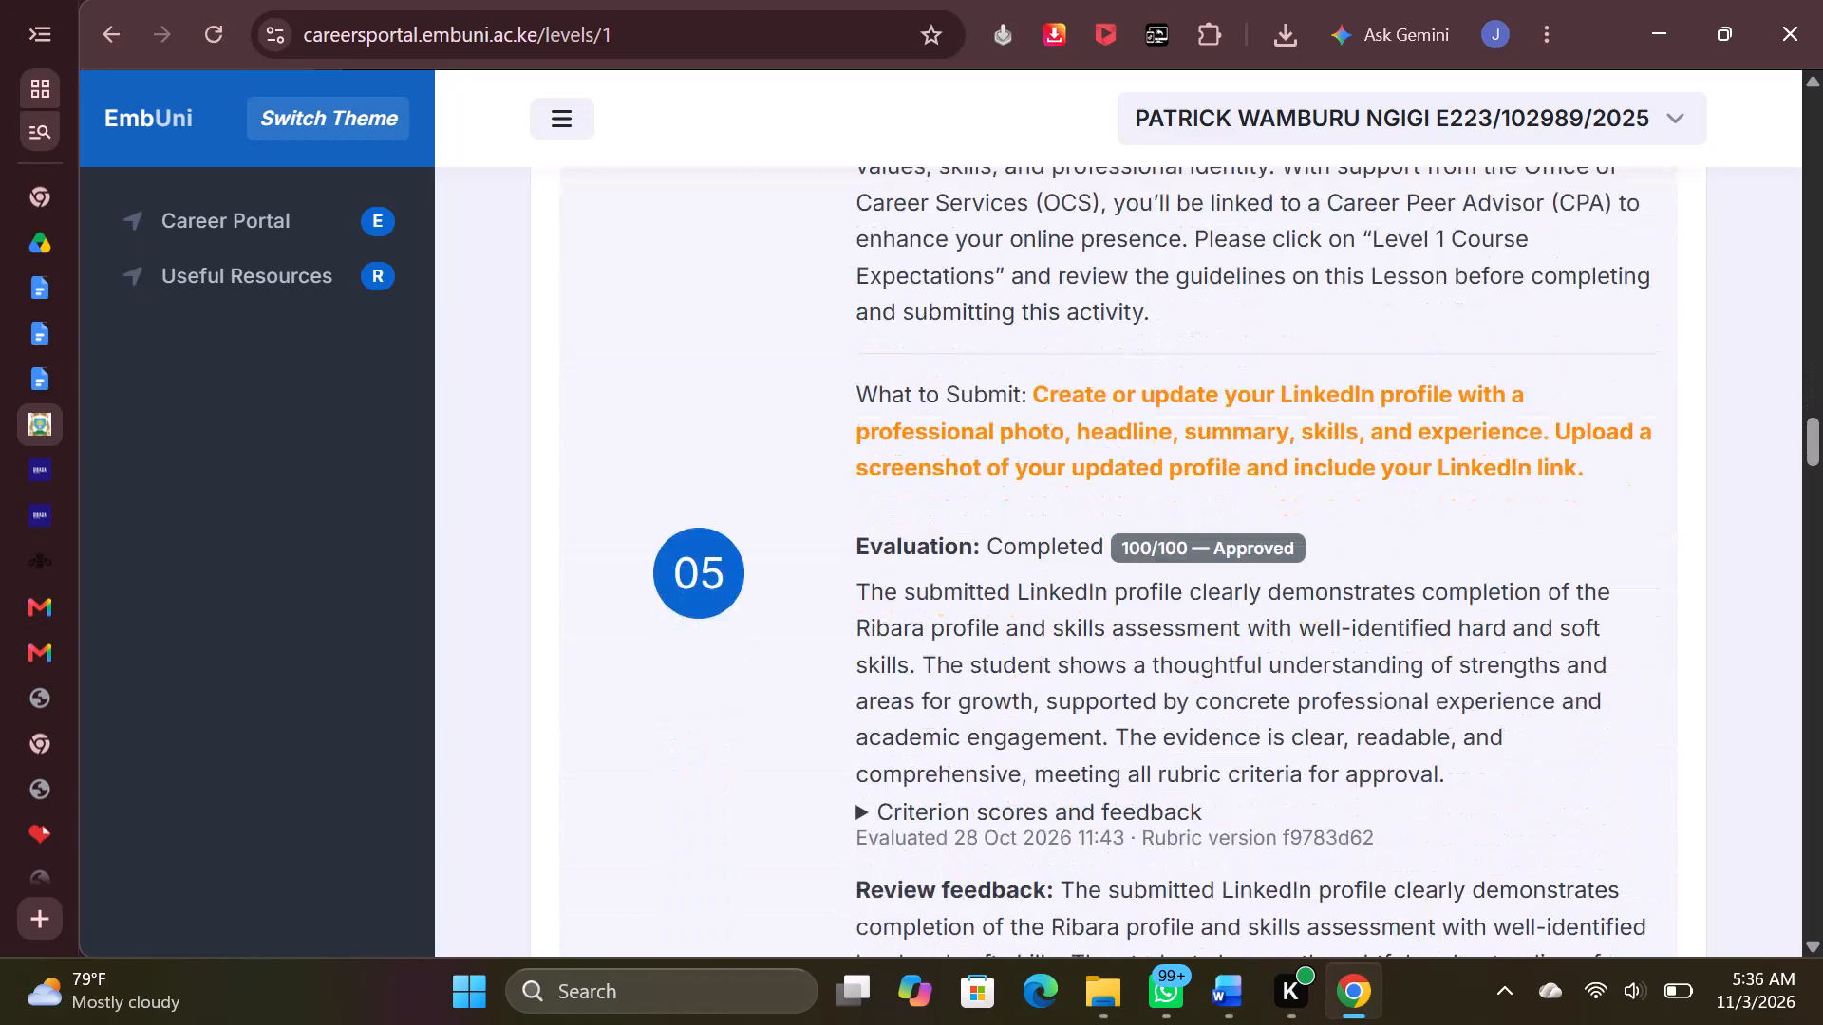
scroll(1221, 570, down, 3)
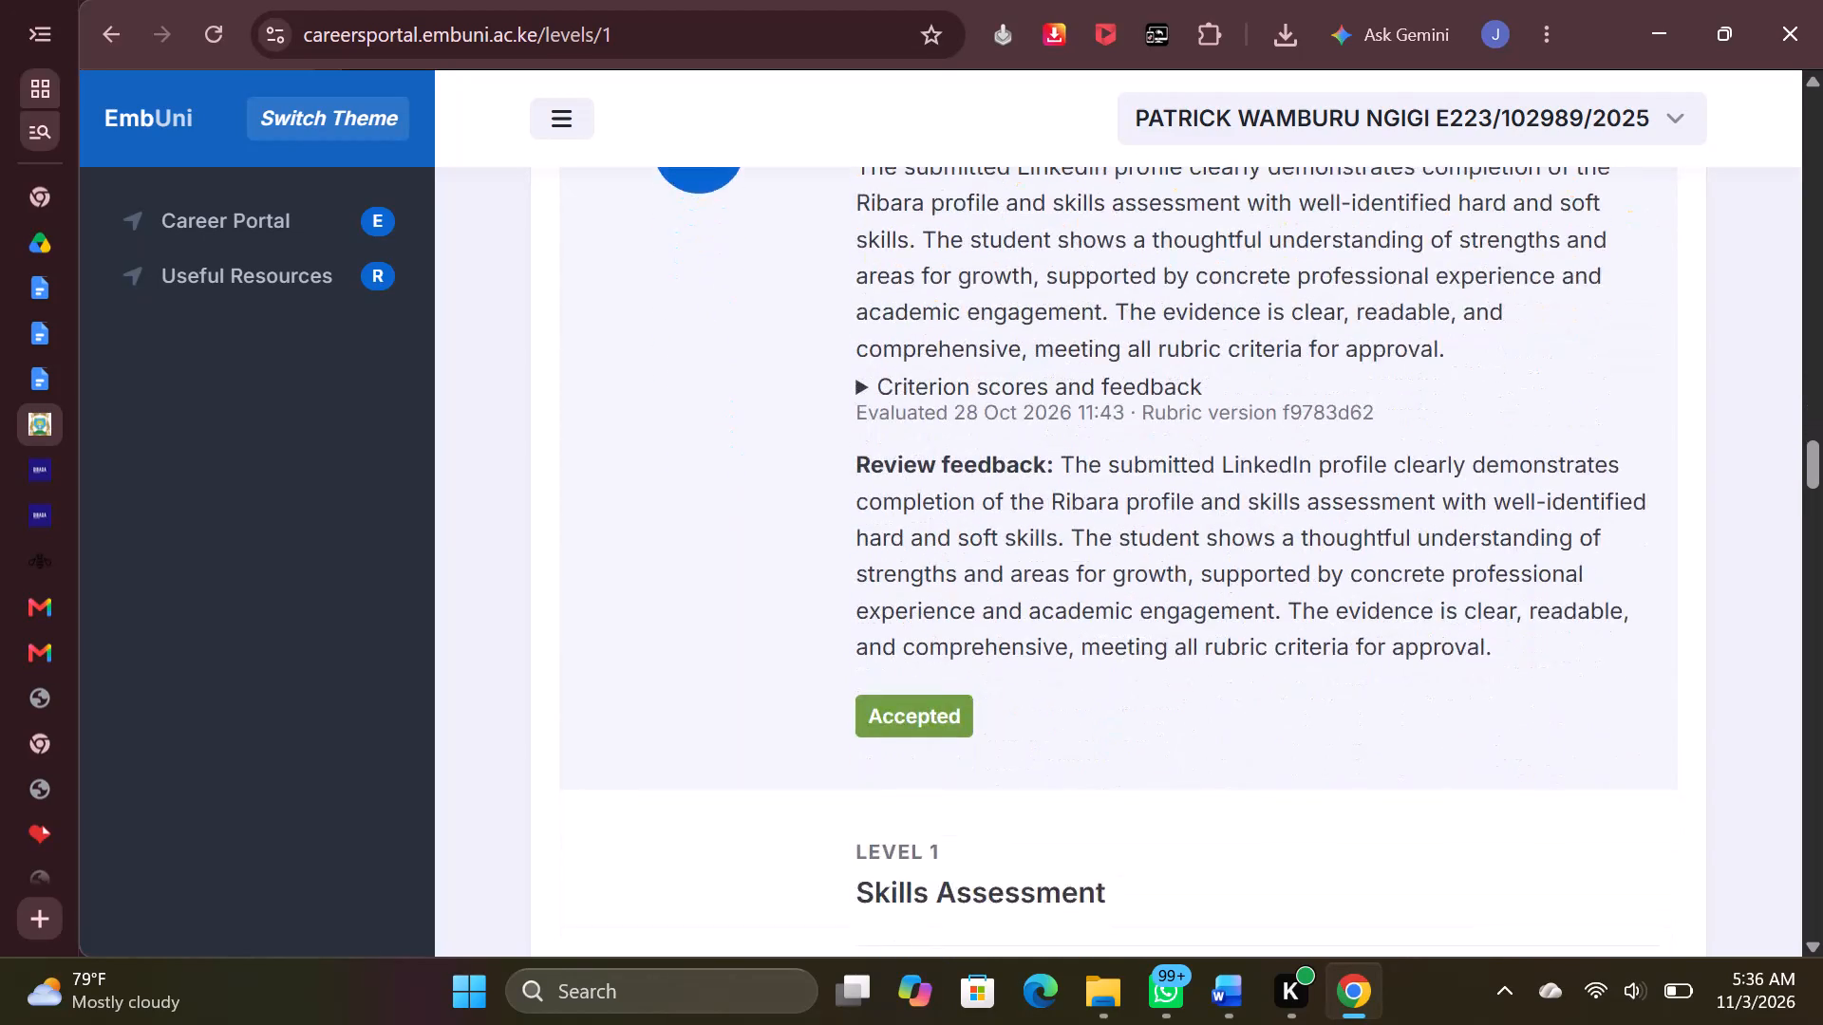
scroll(1221, 568, down, 4)
scroll(1199, 585, up, 2)
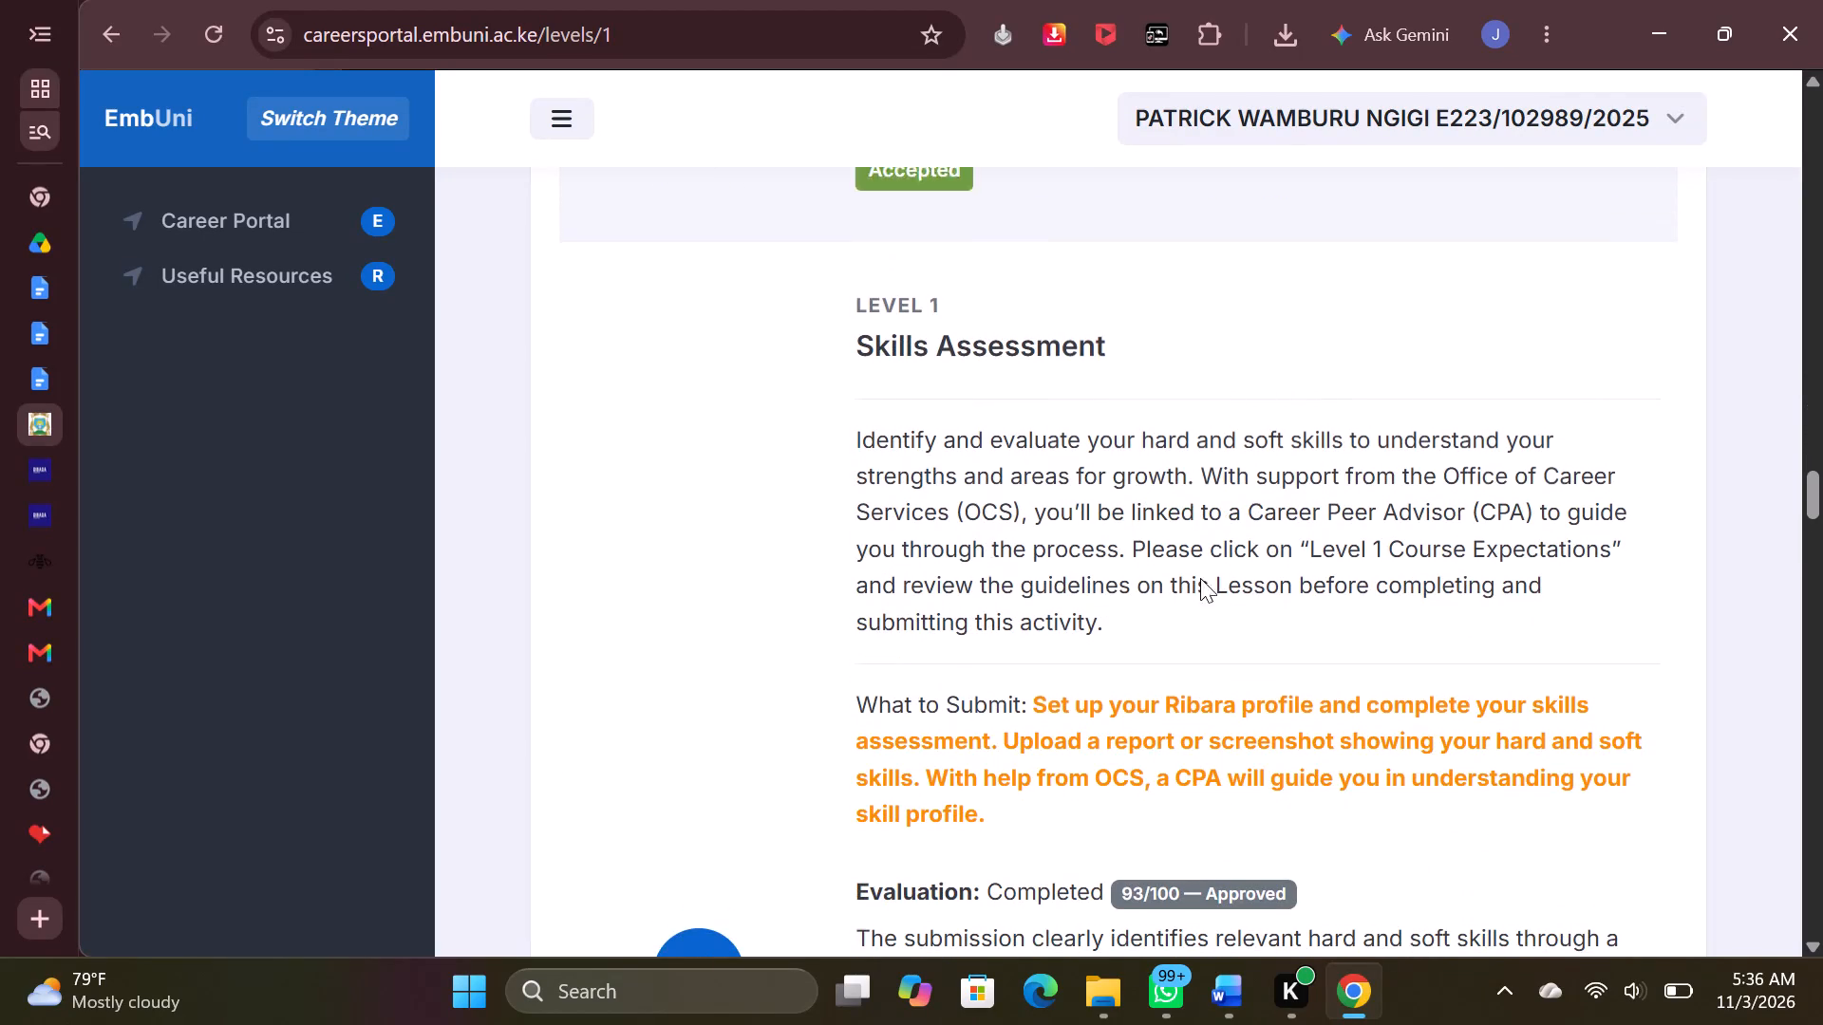
scroll(1200, 578, up, 9)
scroll(1047, 498, up, 10)
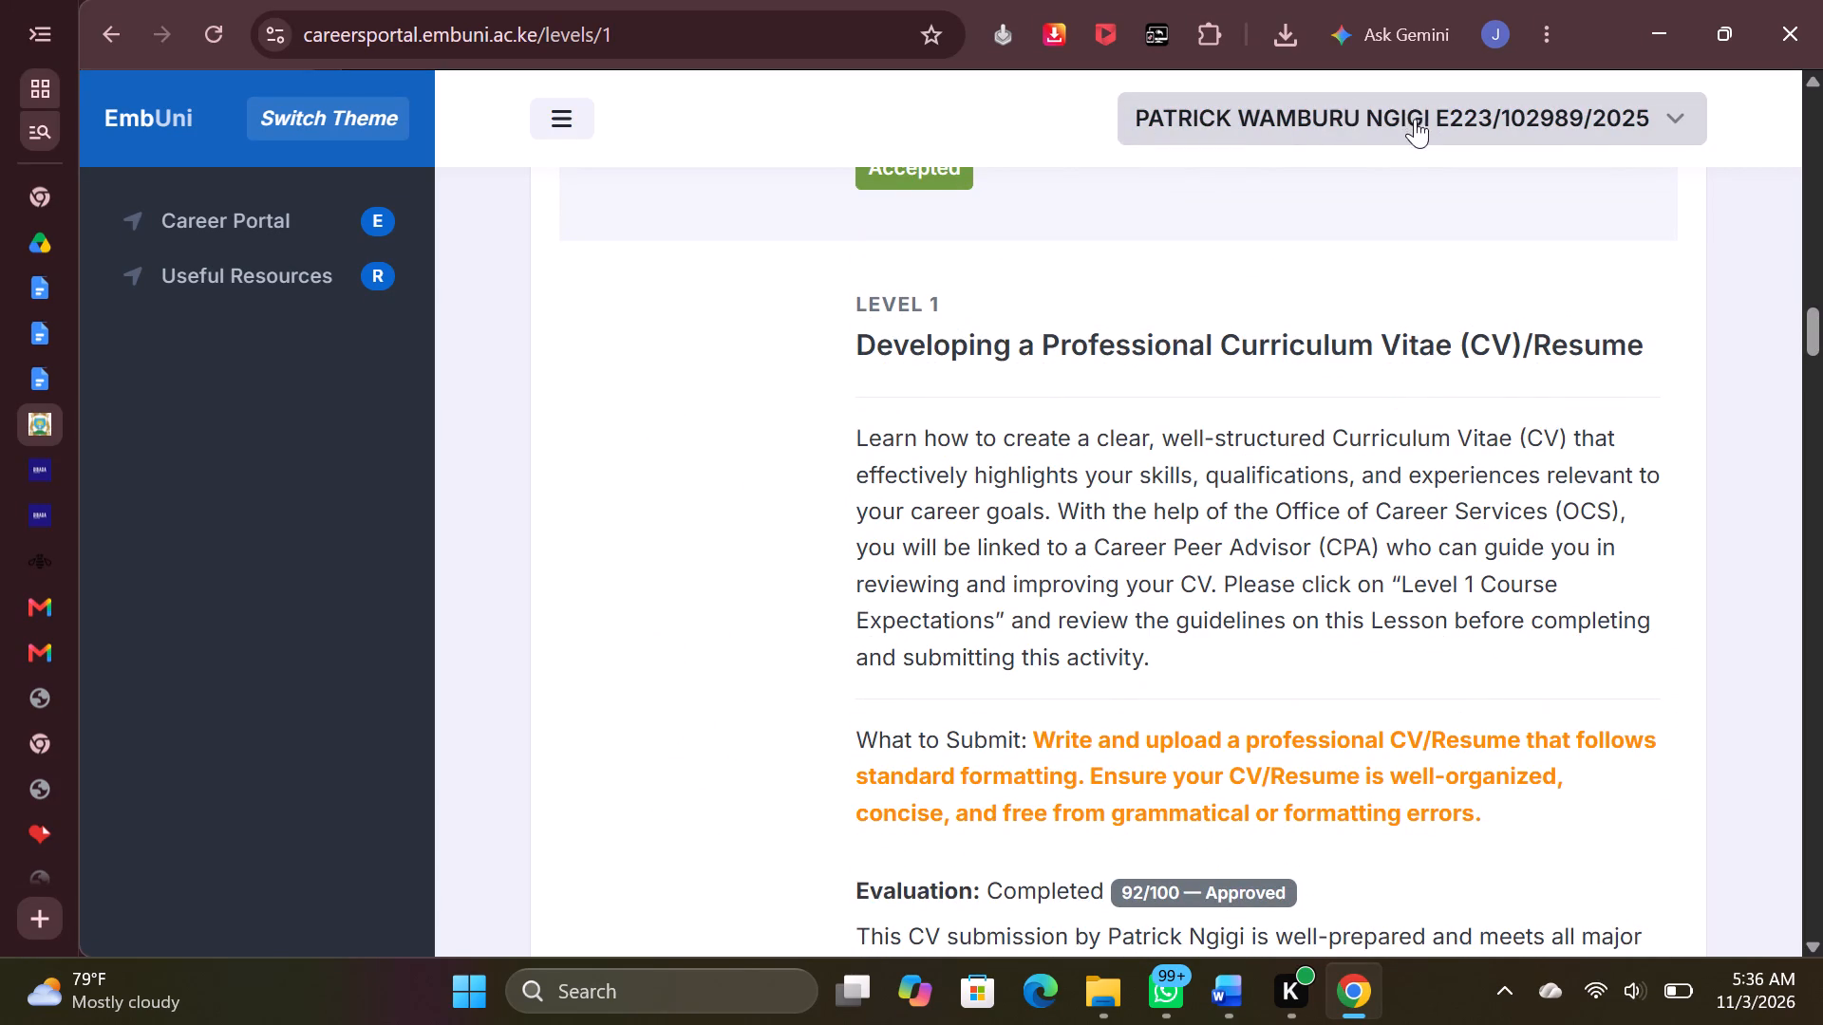
Examine the submission instructions, evaluation and review feedback for the Level 1 professional CV/Resume lesson.
scroll(1235, 569, down, 4)
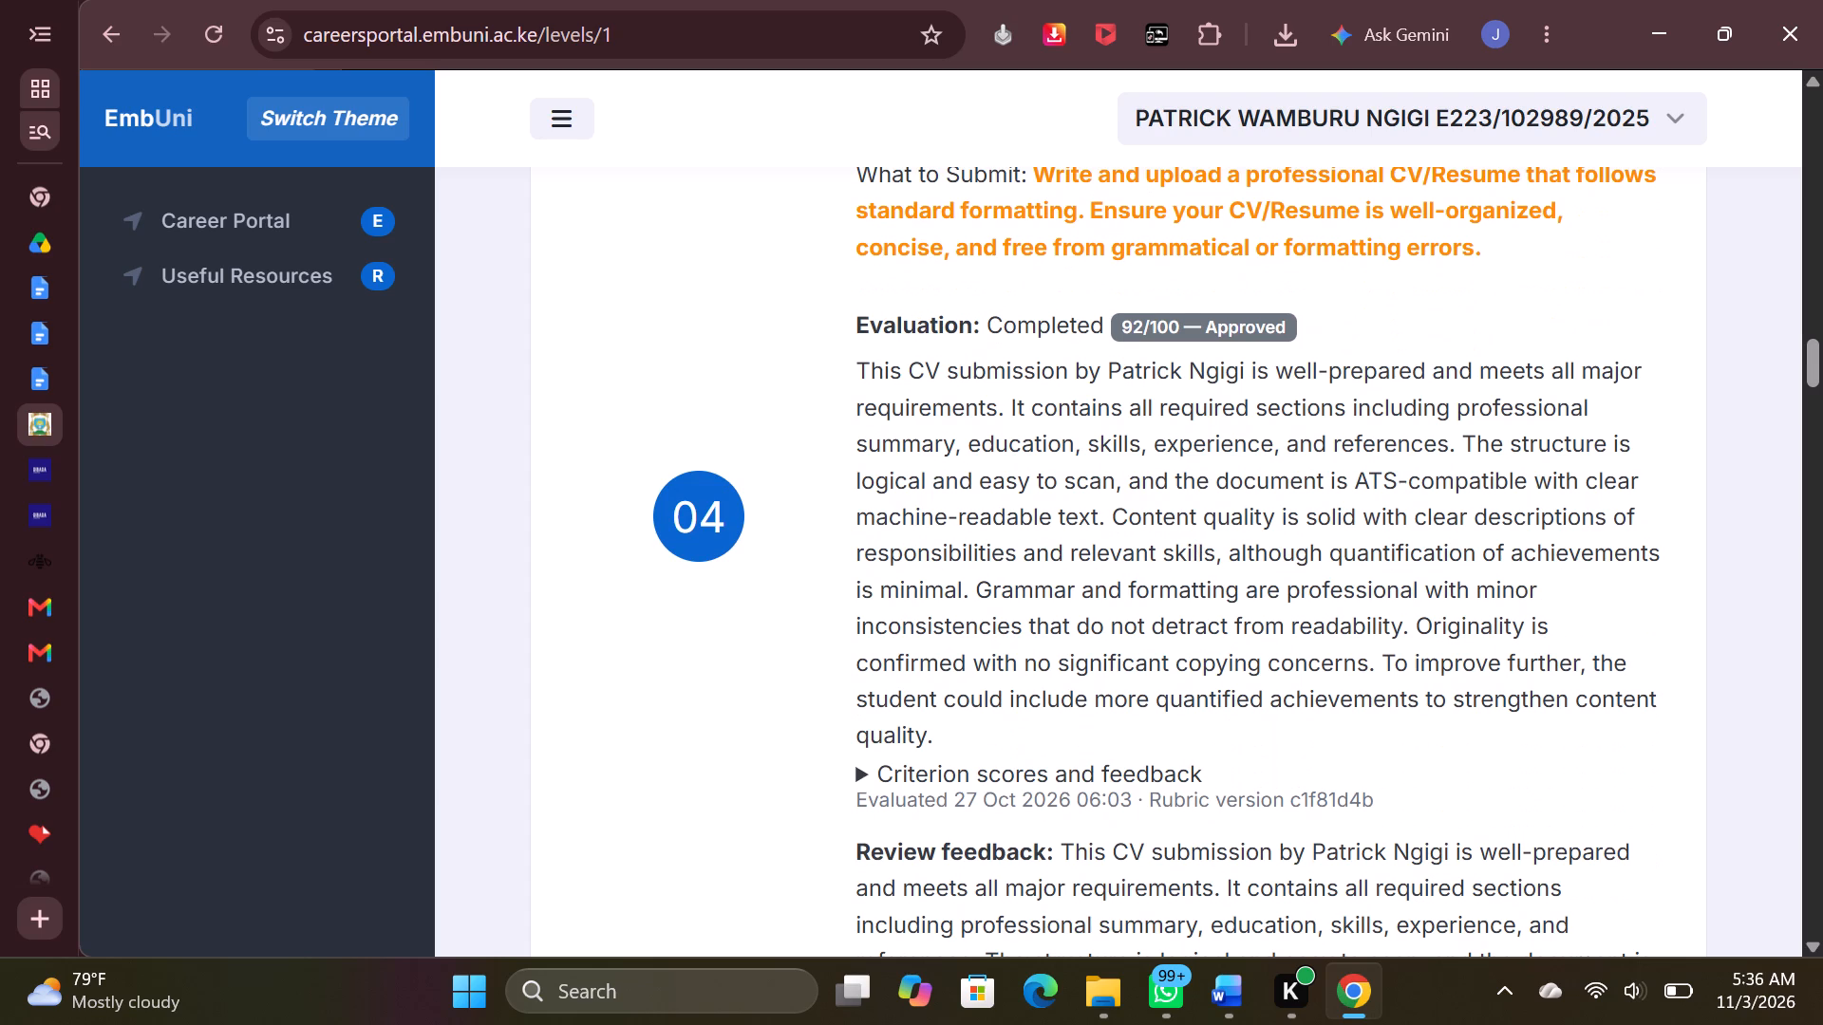
scroll(1196, 544, down, 3)
scroll(1196, 544, up, 2)
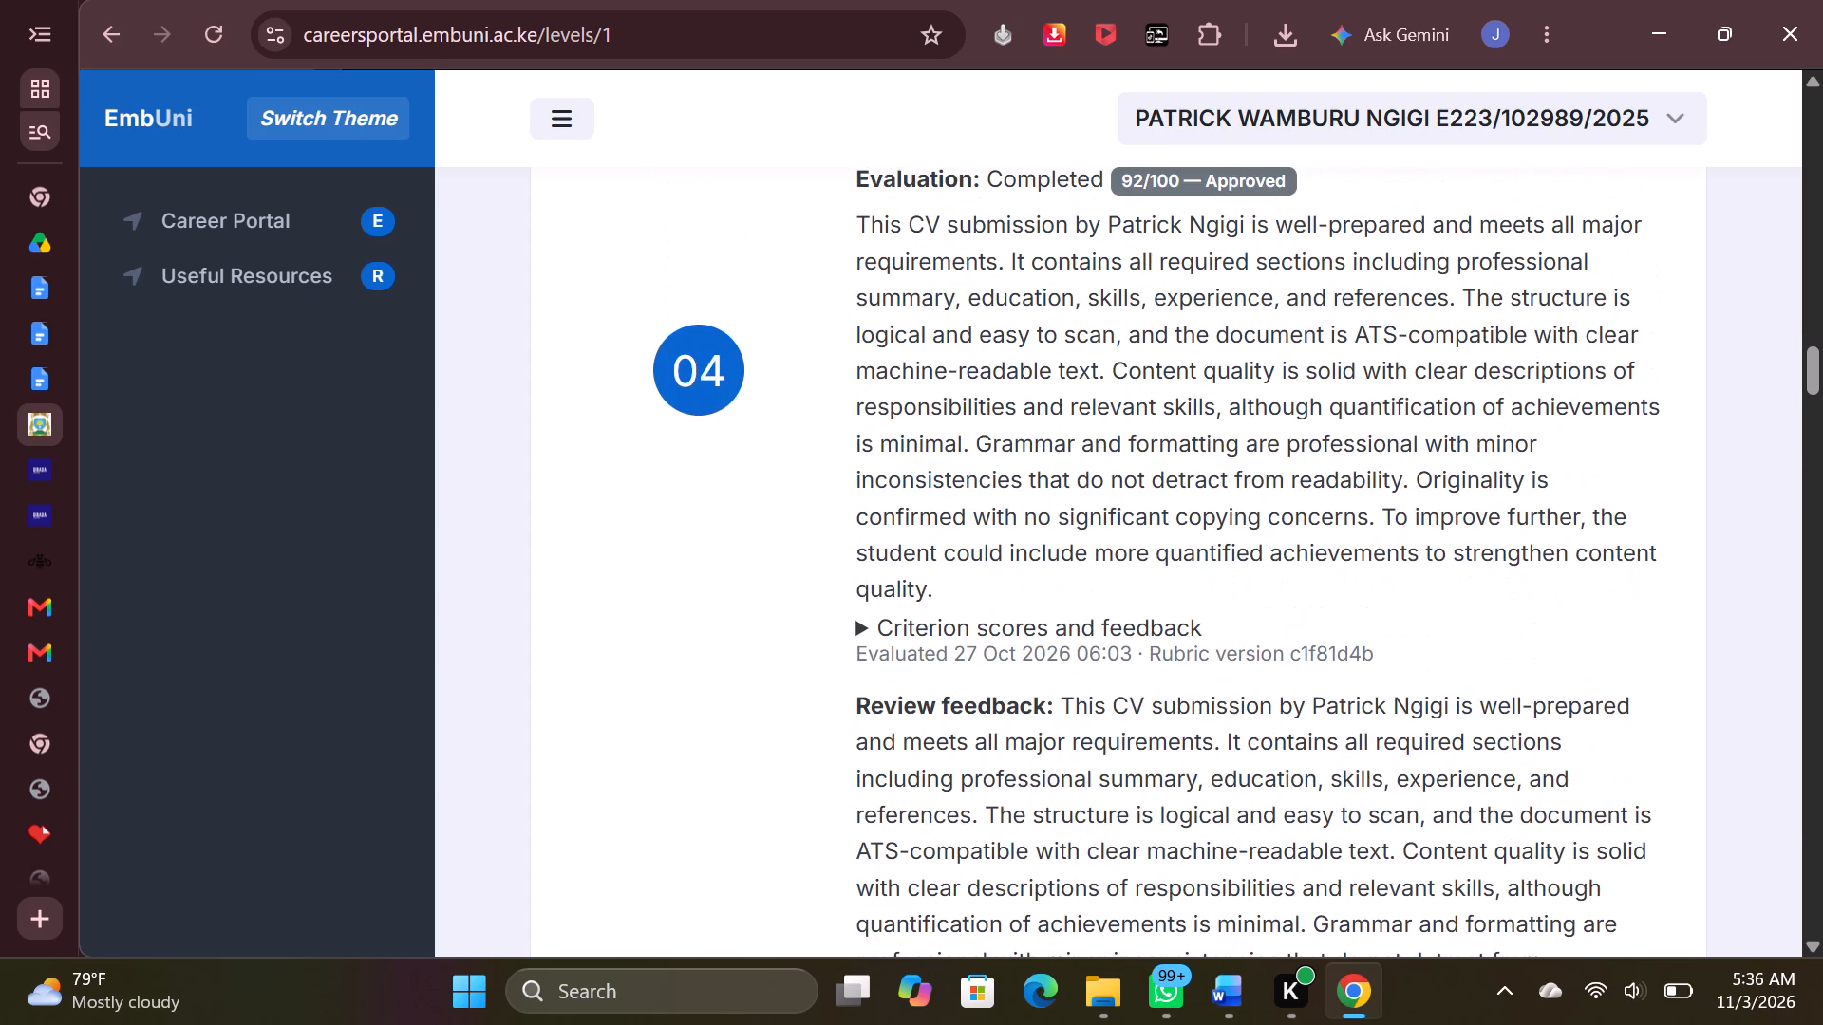
scroll(1215, 515, up, 1)
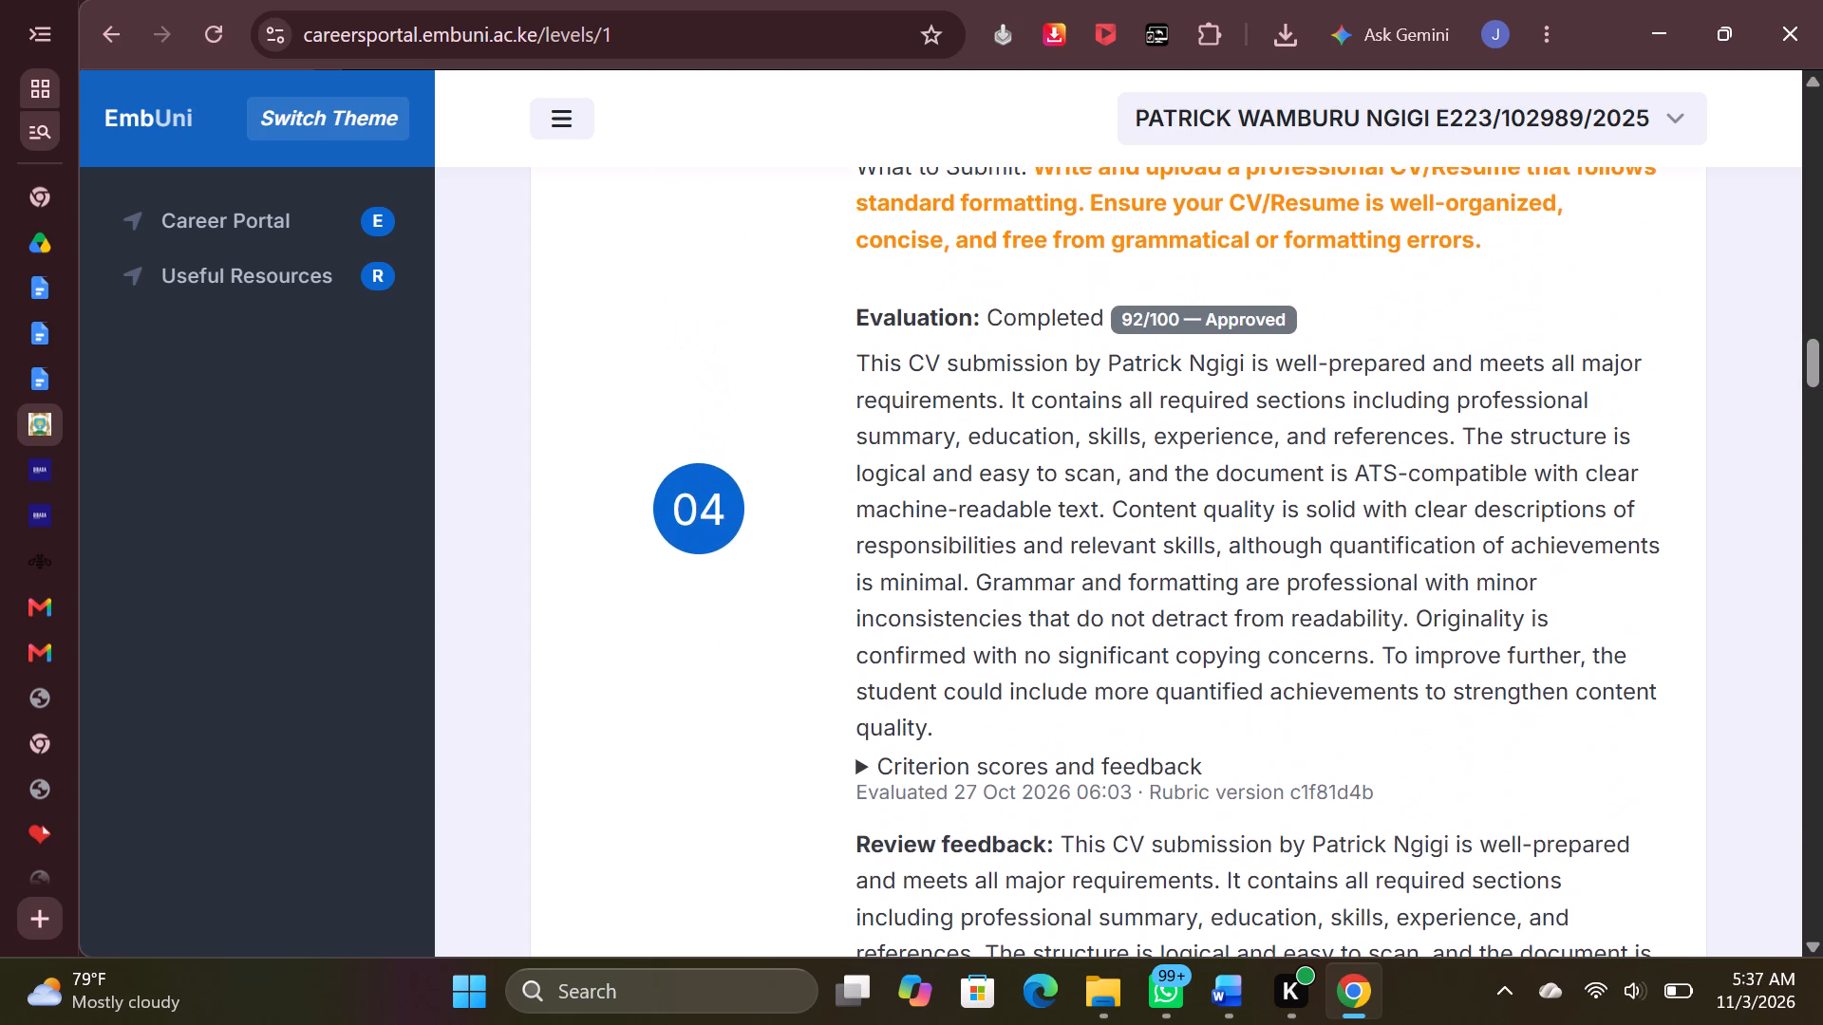
scroll(1215, 515, up, 2)
scroll(1215, 515, down, 3)
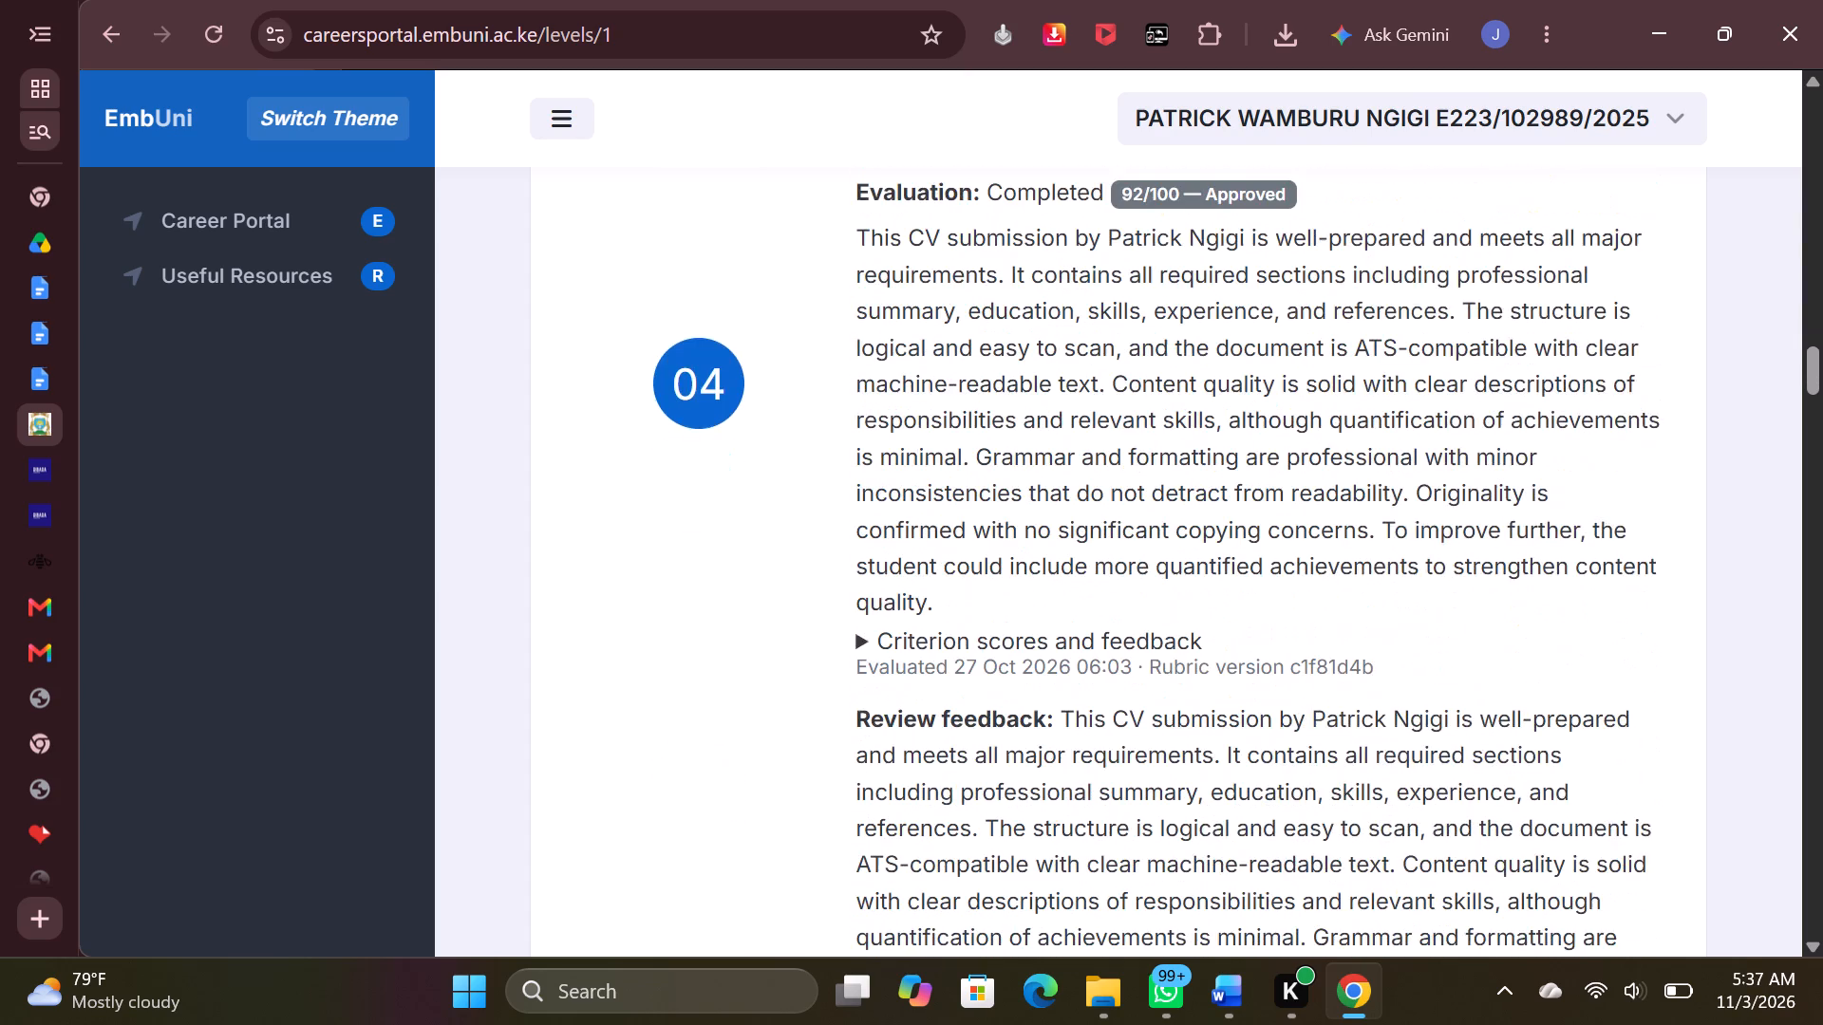
scroll(1215, 514, up, 2)
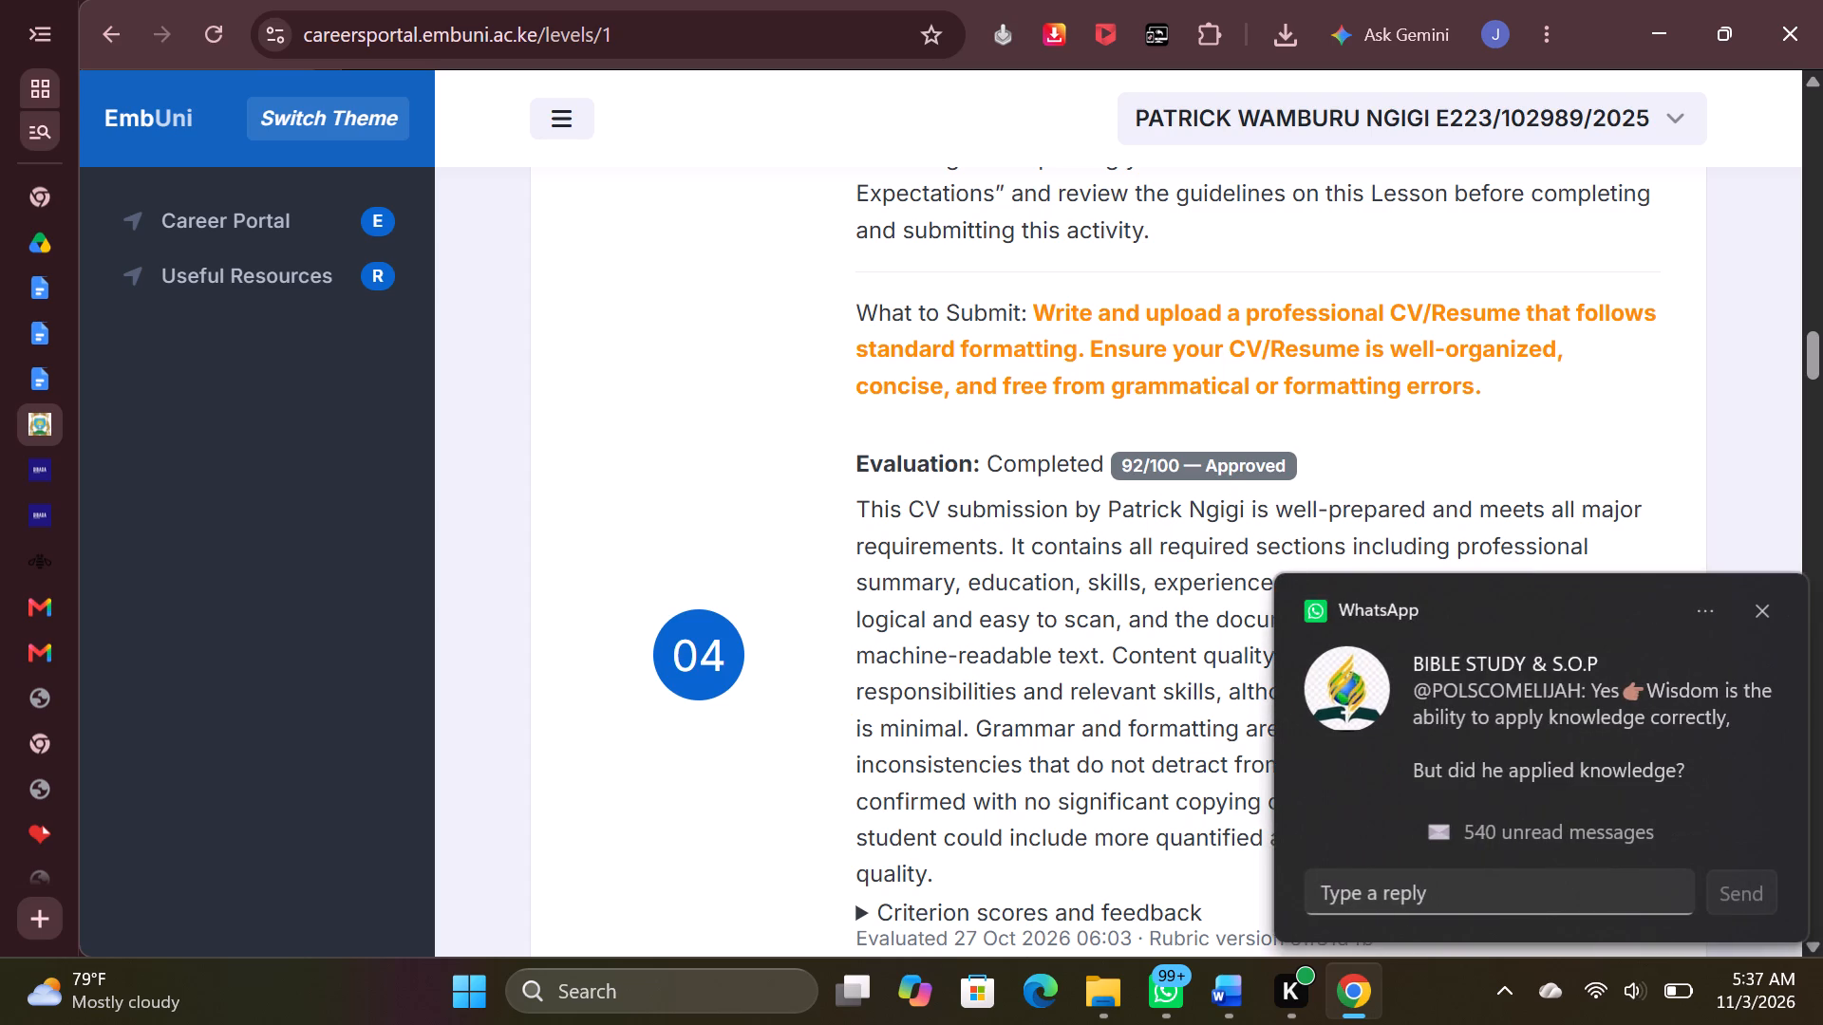
Dismiss the WhatsApp notification covering the CV/Resume evaluation.
click(1761, 624)
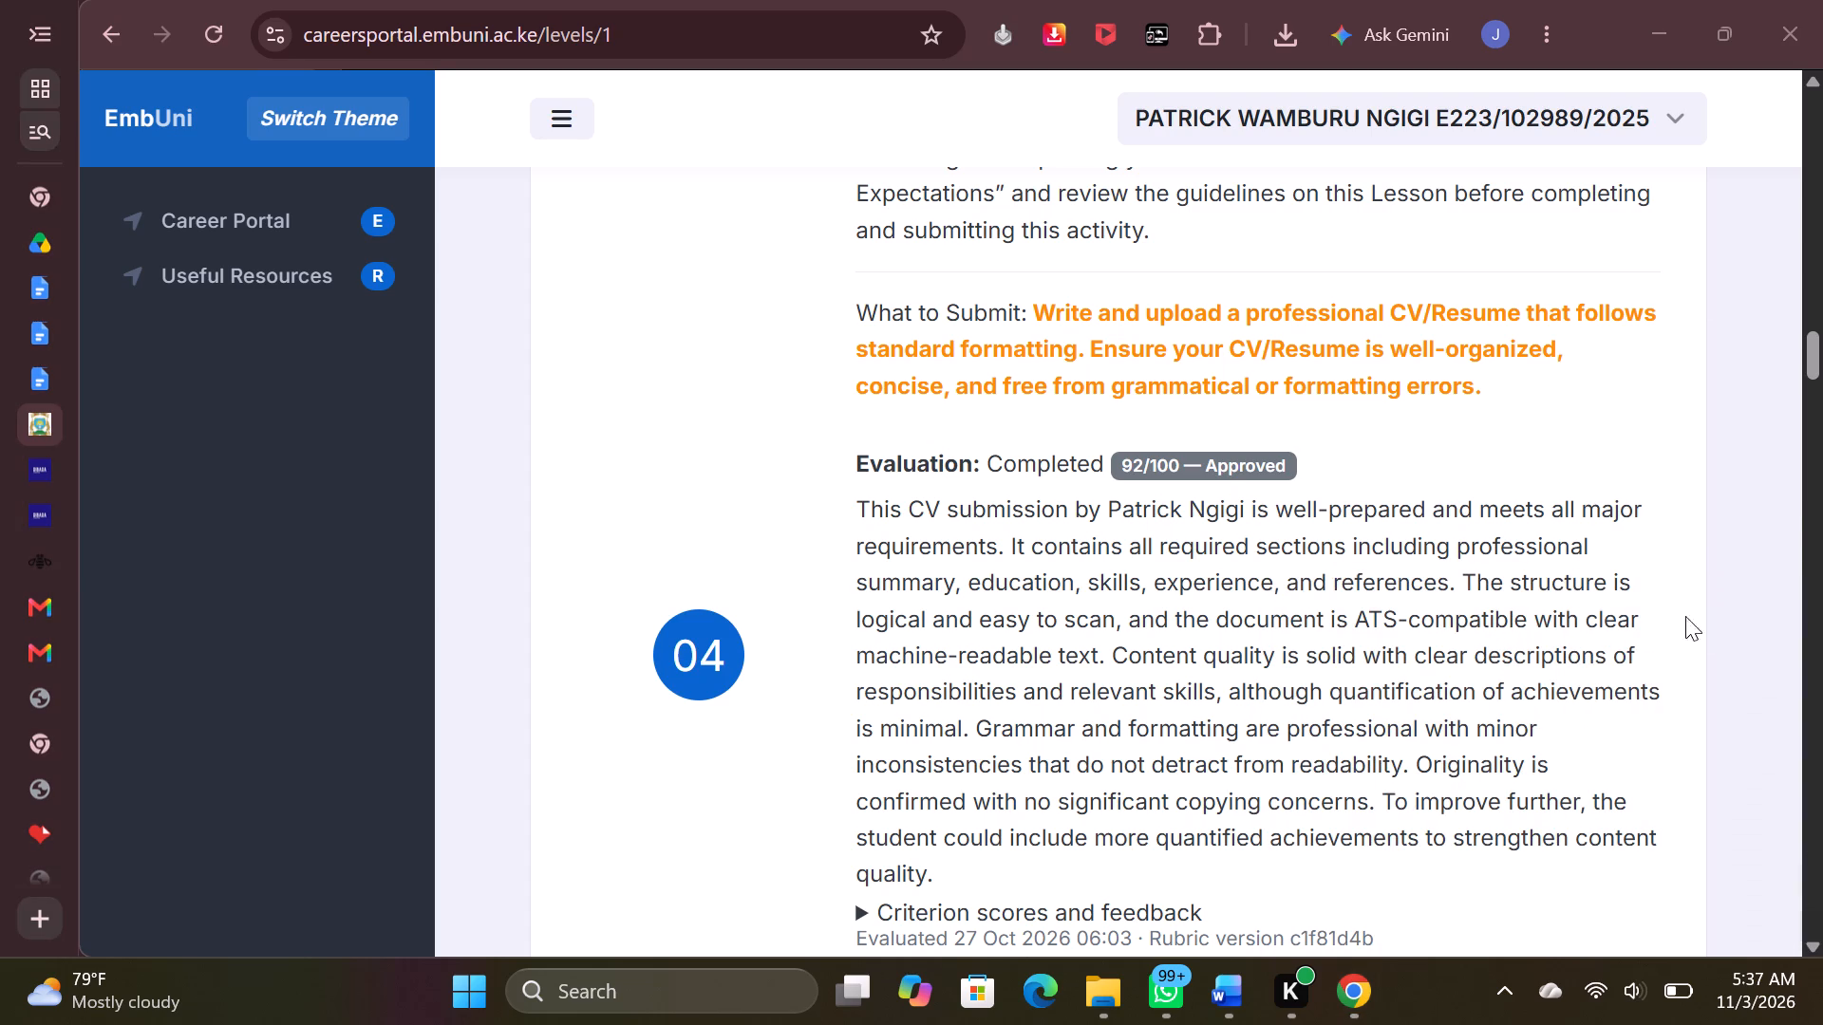